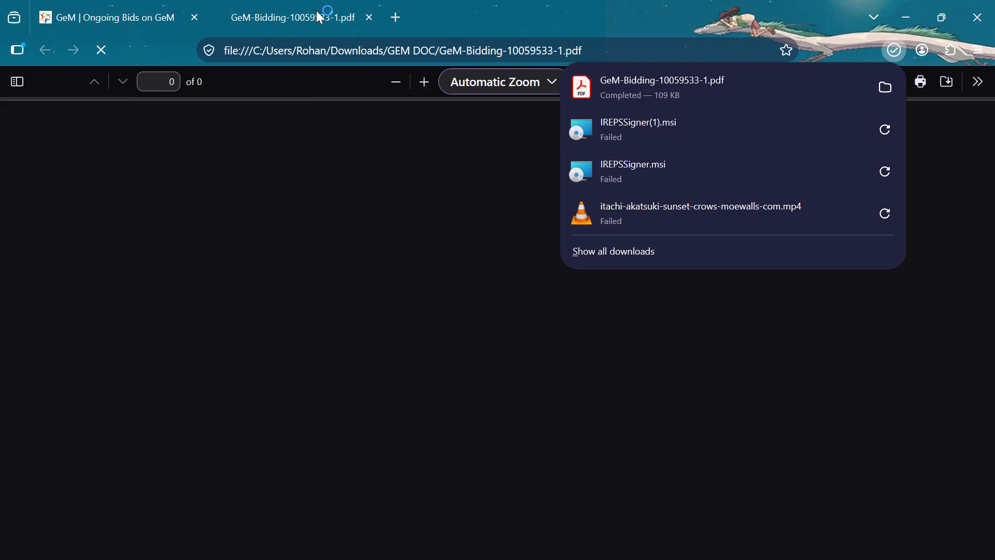
Close the opened bid document GeM-Bidding-10059533-1.pdf and return to the ongoing bids list.
{"action": "left_click", "coordinate": [368, 12]}
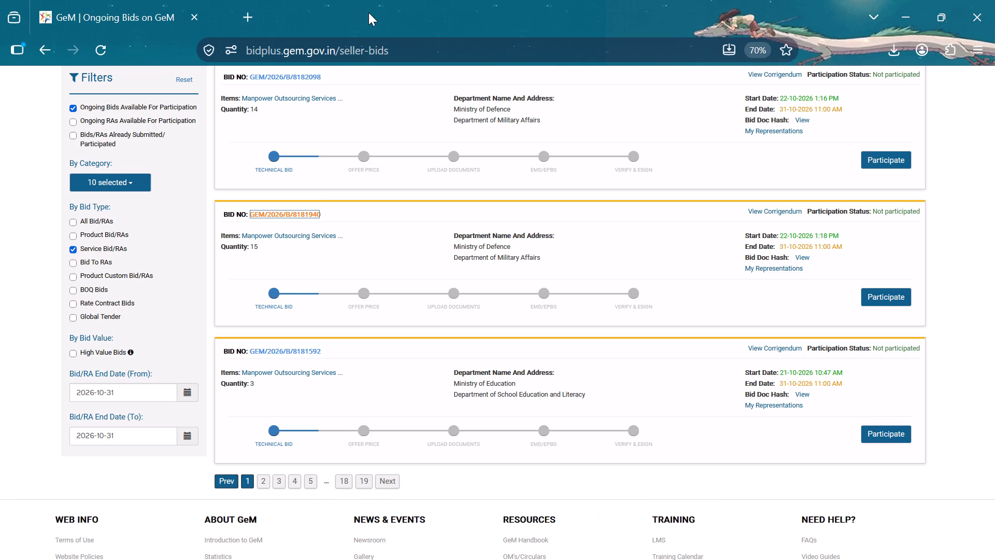
Download the document of bid GEM/2026/B/8181592 three times, closing the opened PDF after each download.
{"action": "left_click", "coordinate": [280, 349]}
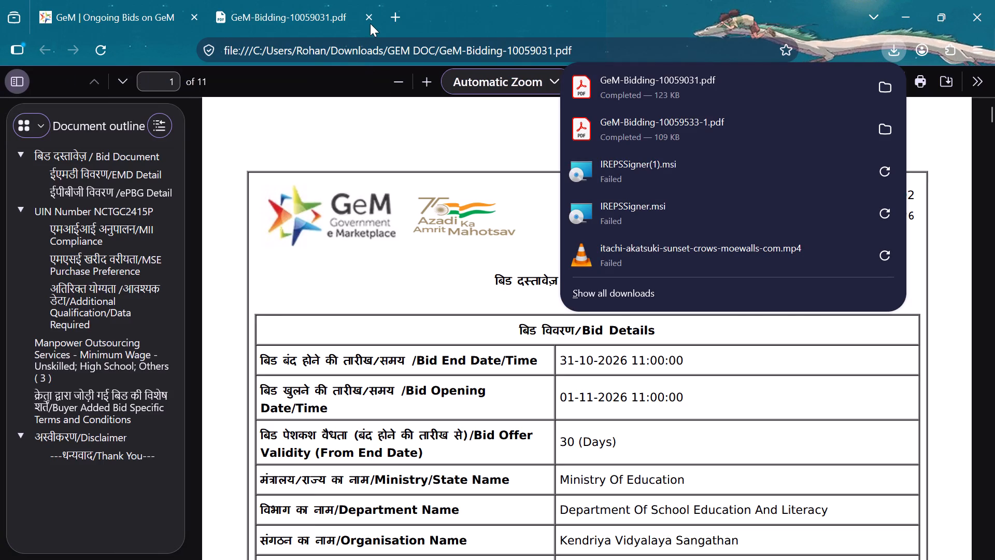
{"action": "left_click", "coordinate": [371, 19]}
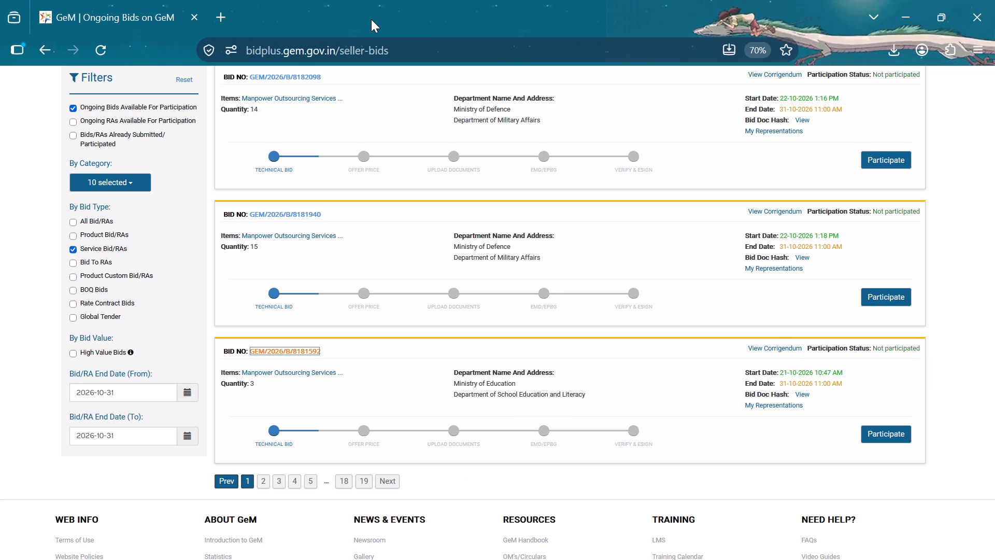
{"action": "left_click", "coordinate": [296, 351]}
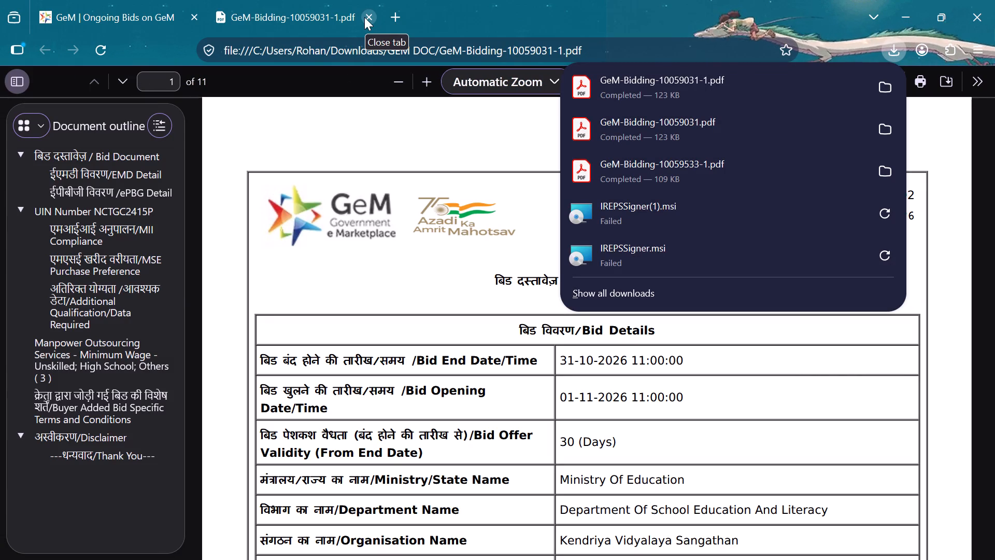
{"action": "left_click", "coordinate": [364, 17]}
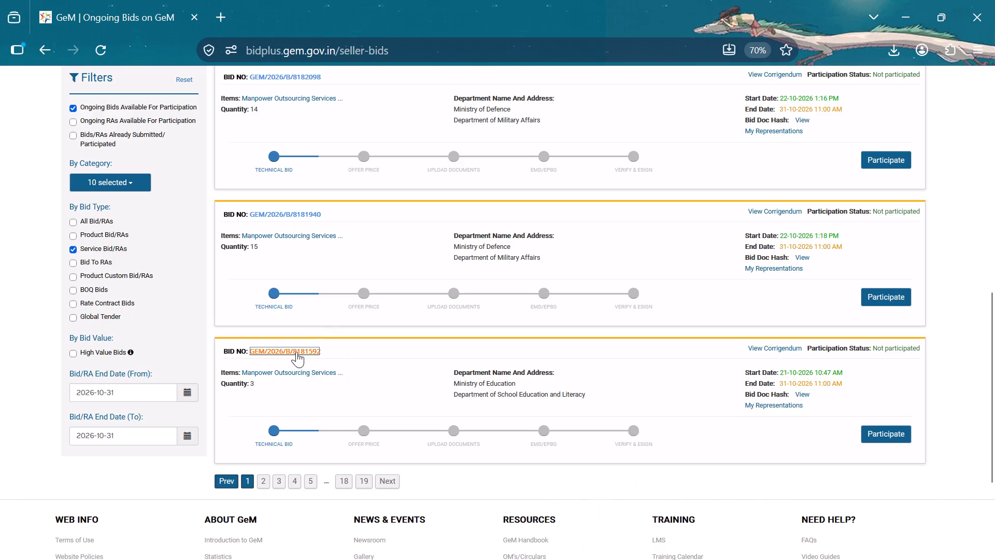
{"action": "left_click", "coordinate": [296, 352]}
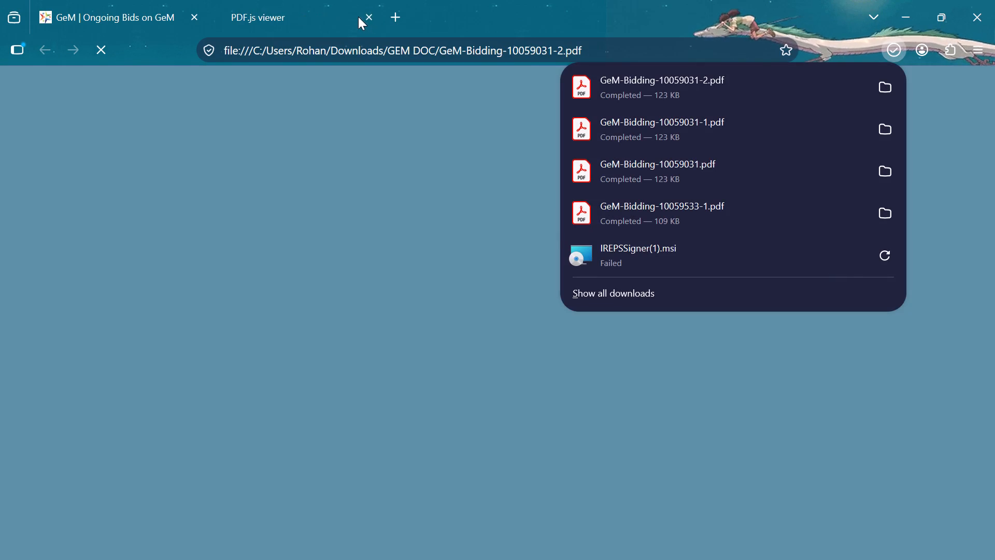
{"action": "left_click", "coordinate": [371, 16]}
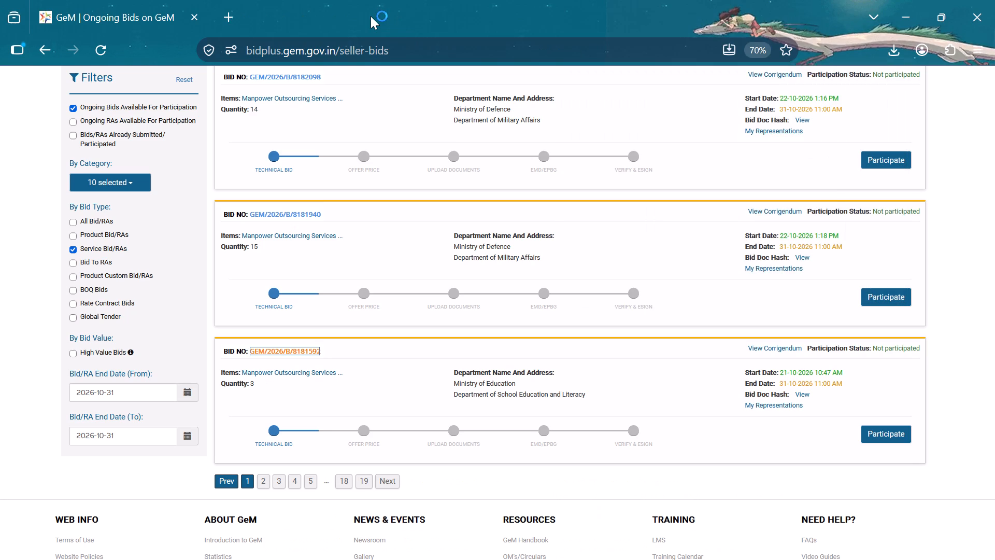
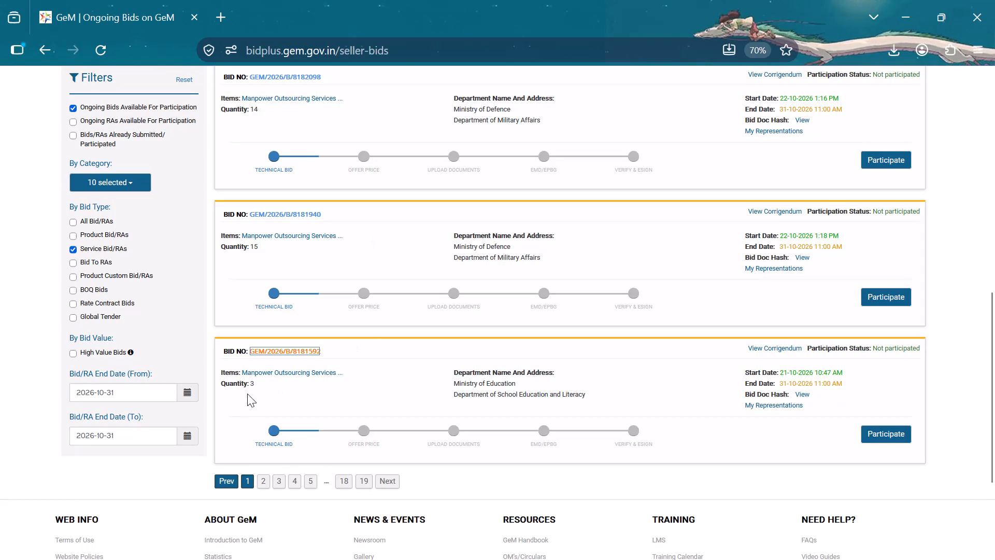
Go to page 2 of the ongoing bids list.
{"action": "left_click", "coordinate": [262, 484]}
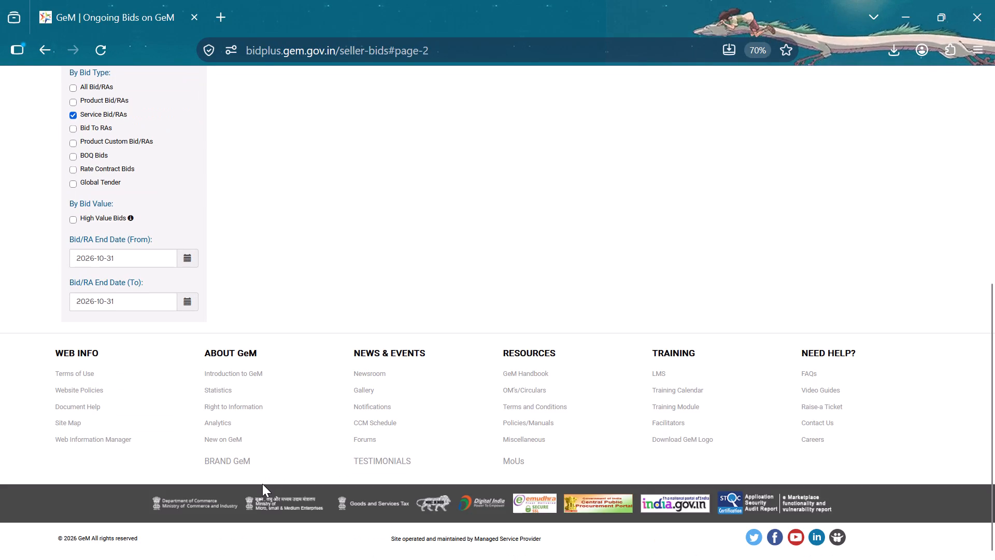
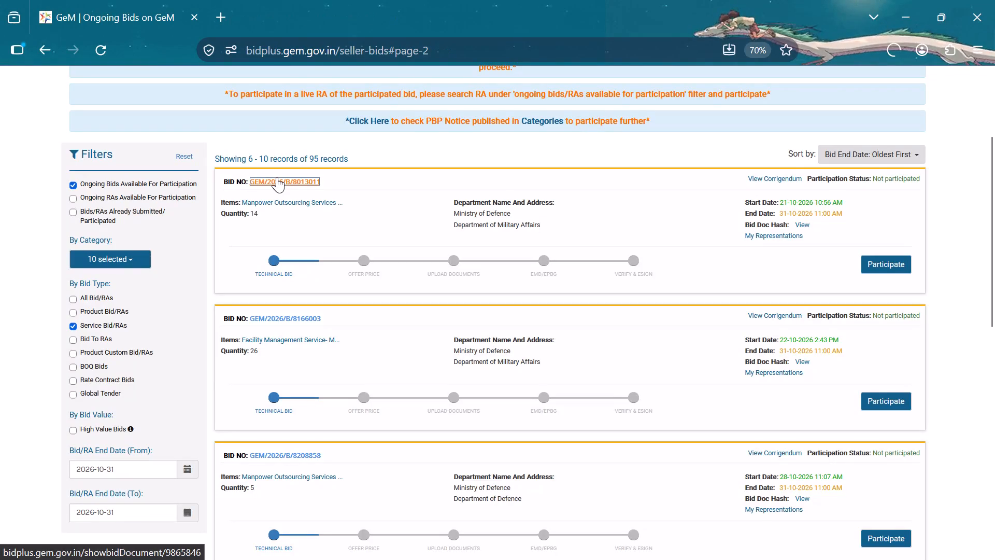
Close the opened PDF of bid GEM/2026/B/8013011 and return to the ongoing bids list.
{"action": "left_click", "coordinate": [361, 16]}
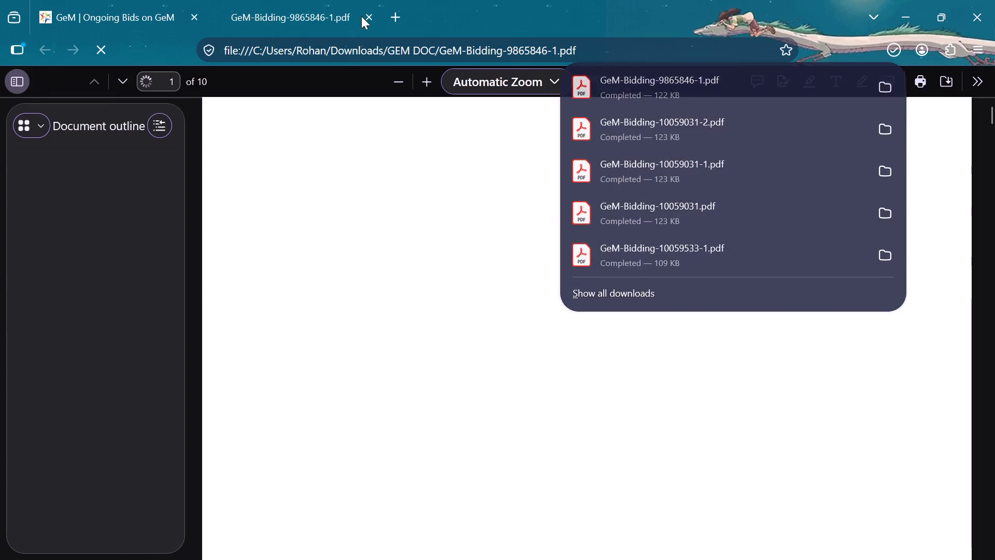
{"action": "left_click", "coordinate": [363, 11]}
{"action": "left_click", "coordinate": [372, 19]}
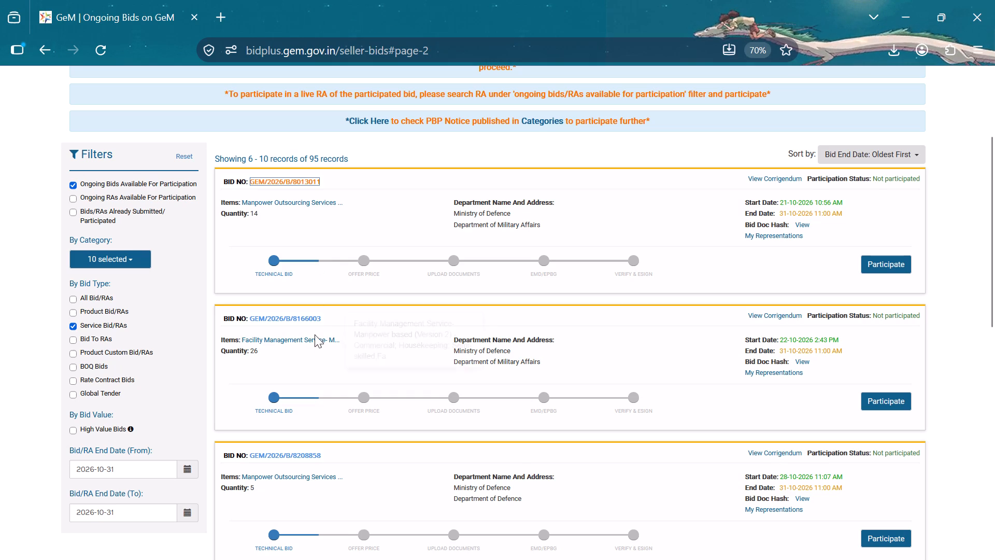
Download the bid documents of GEM/2026/B/8166003 and GEM/2026/B/7824947, closing each opened PDF.
{"action": "left_click", "coordinate": [312, 319]}
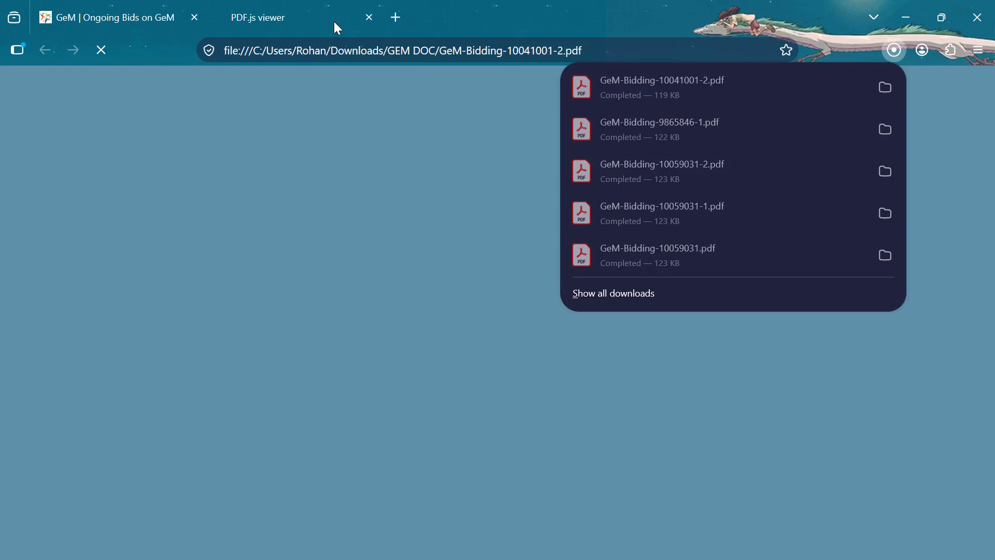
{"action": "left_click", "coordinate": [369, 18]}
{"action": "scroll", "coordinate": [362, 333], "scroll_direction": "down", "scroll_amount": 3}
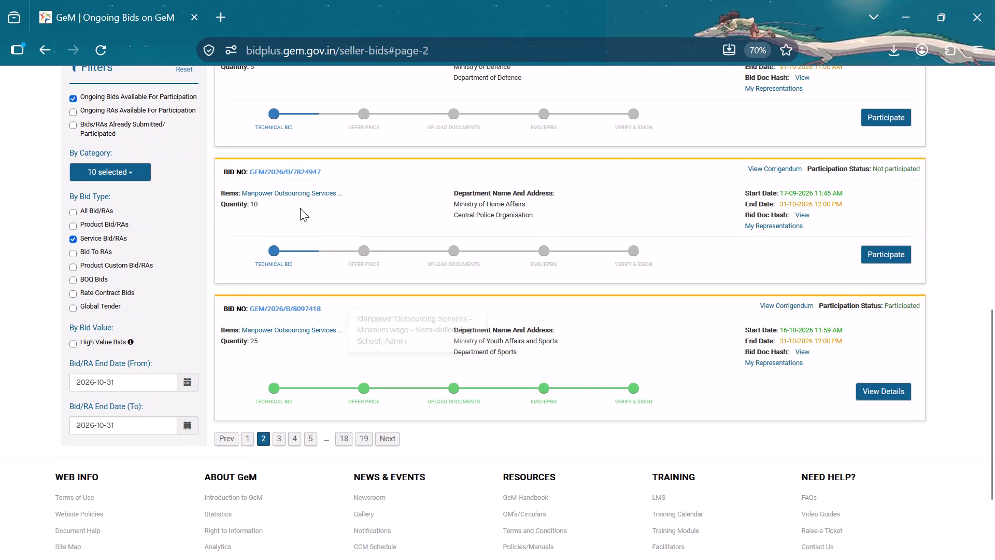
{"action": "left_click", "coordinate": [293, 169]}
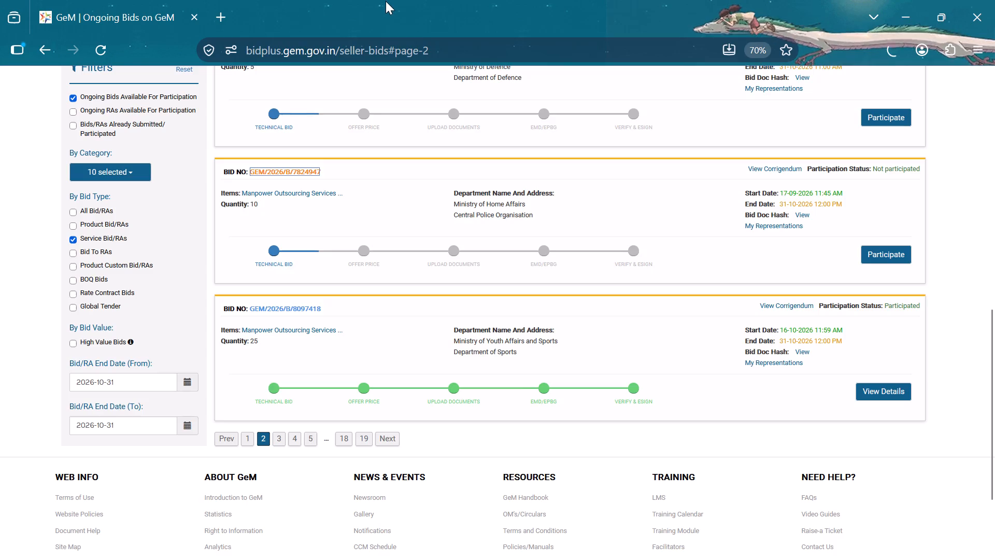
{"action": "left_click", "coordinate": [363, 15]}
Go to page 3 of the ongoing bids list.
{"action": "scroll", "coordinate": [326, 287], "scroll_direction": "down", "scroll_amount": 5}
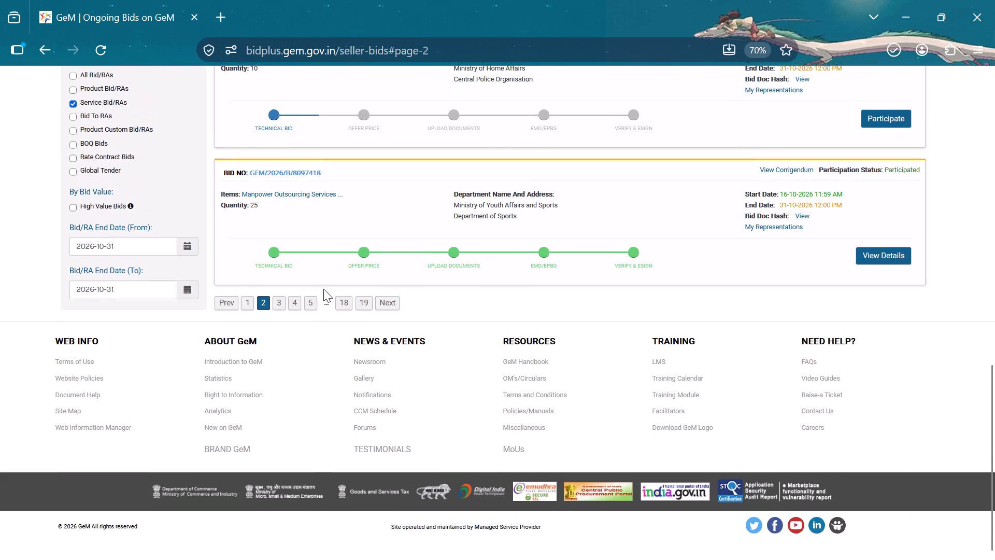
{"action": "left_click", "coordinate": [277, 314]}
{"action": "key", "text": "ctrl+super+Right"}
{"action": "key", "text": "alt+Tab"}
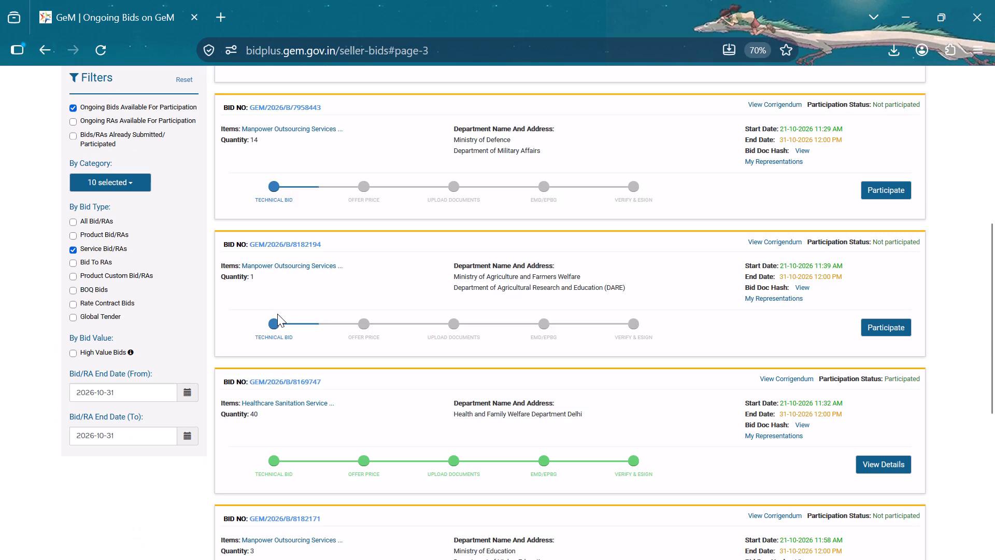
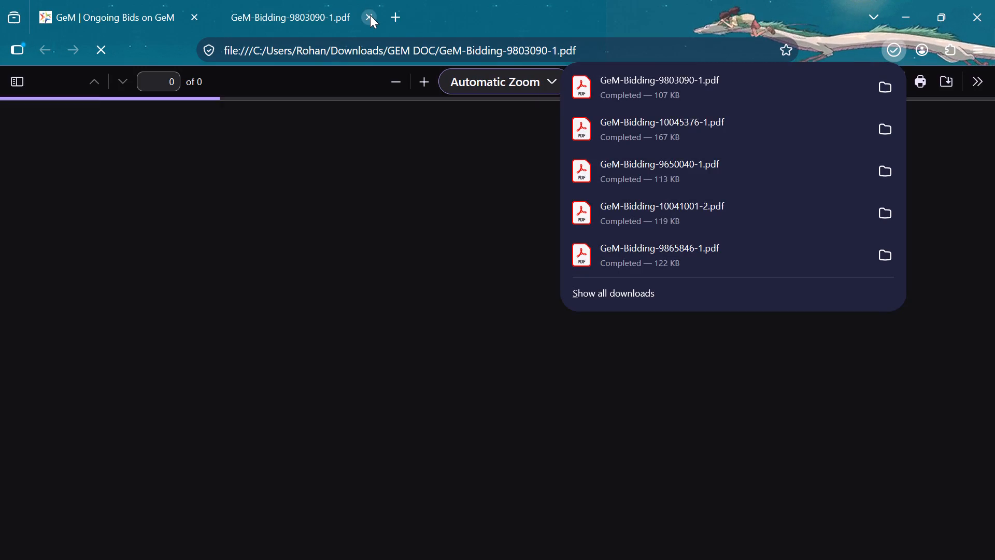
Close the opened PDF GeM-Bidding-9803090-1.pdf and go to page 4 of the ongoing bids list.
{"action": "left_click", "coordinate": [370, 15]}
{"action": "scroll", "coordinate": [364, 275], "scroll_direction": "down", "scroll_amount": 4}
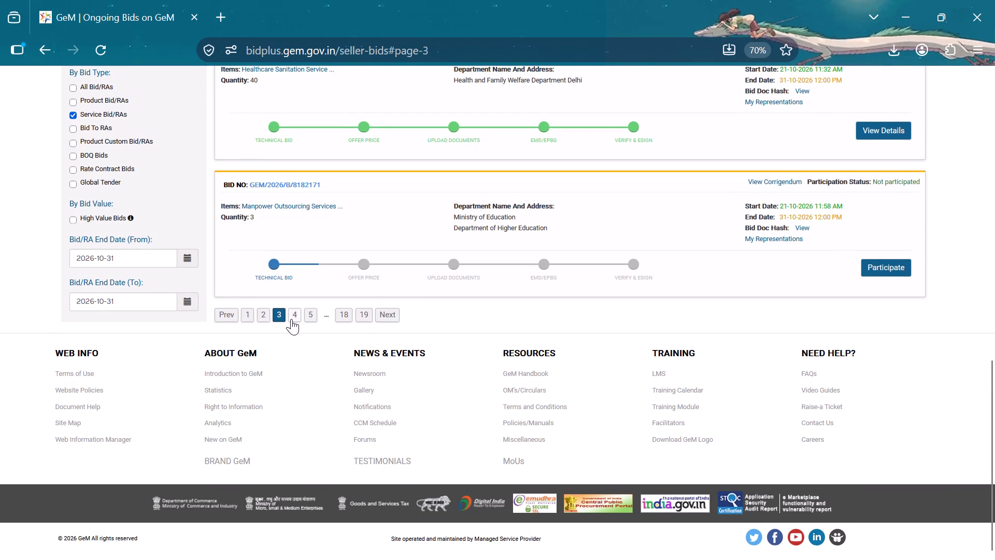
{"action": "left_click", "coordinate": [292, 319]}
Download the bid documents of GEM/2026/B/8174850, GEM/2026/B/8171573 and GEM/2026/B/8174718, closing each opened PDF.
{"action": "scroll", "coordinate": [292, 319], "scroll_direction": "up", "scroll_amount": 1}
{"action": "scroll", "coordinate": [292, 319], "scroll_direction": "down", "scroll_amount": 1}
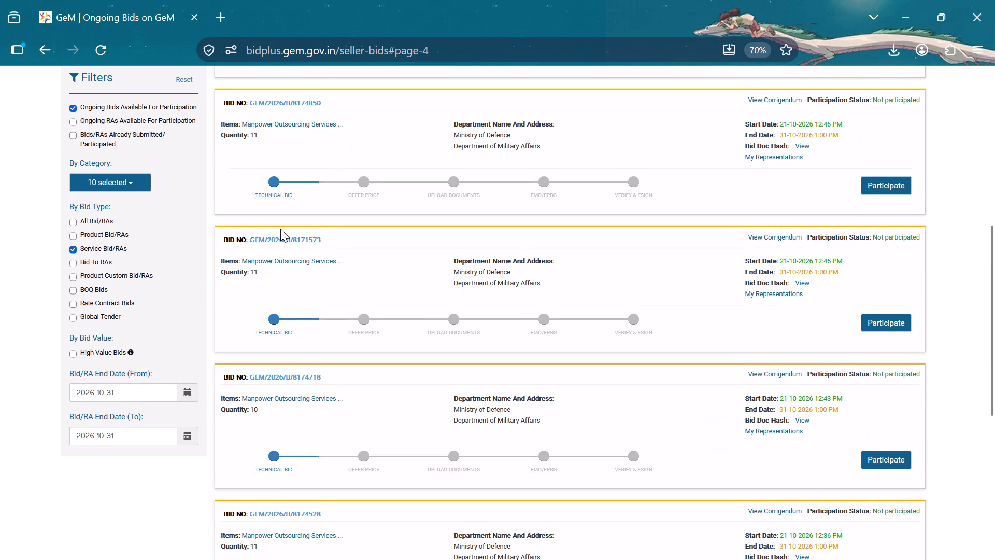
{"action": "left_click", "coordinate": [289, 105]}
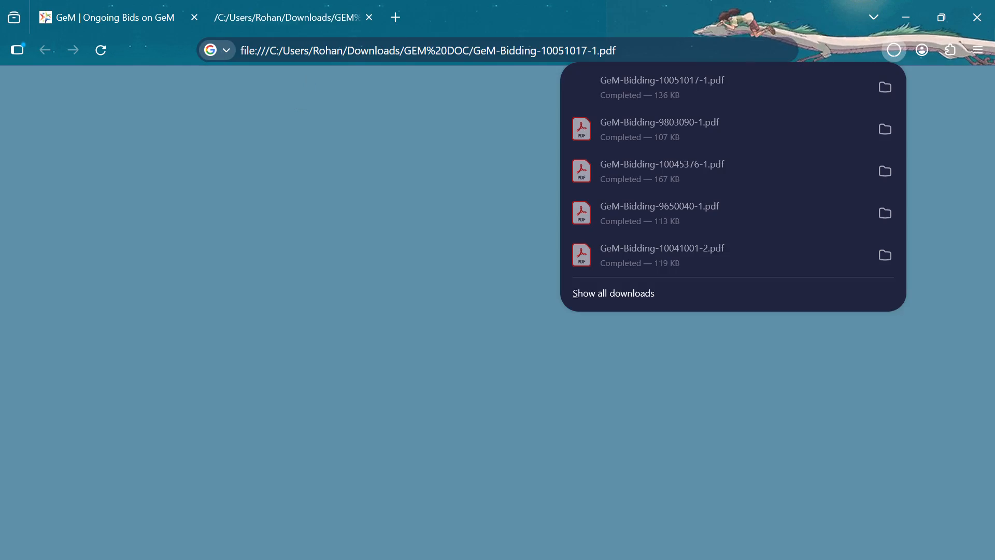
{"action": "left_click", "coordinate": [368, 19]}
{"action": "left_click", "coordinate": [289, 241]}
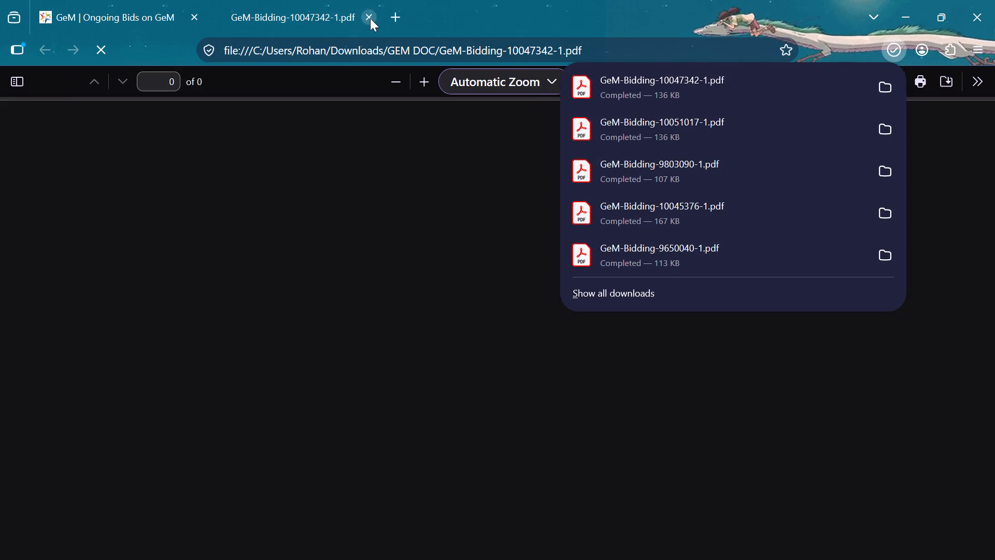
{"action": "left_click", "coordinate": [371, 18]}
{"action": "scroll", "coordinate": [341, 334], "scroll_direction": "down", "scroll_amount": 2}
{"action": "scroll", "coordinate": [341, 334], "scroll_direction": "up", "scroll_amount": 1}
{"action": "left_click", "coordinate": [264, 119]}
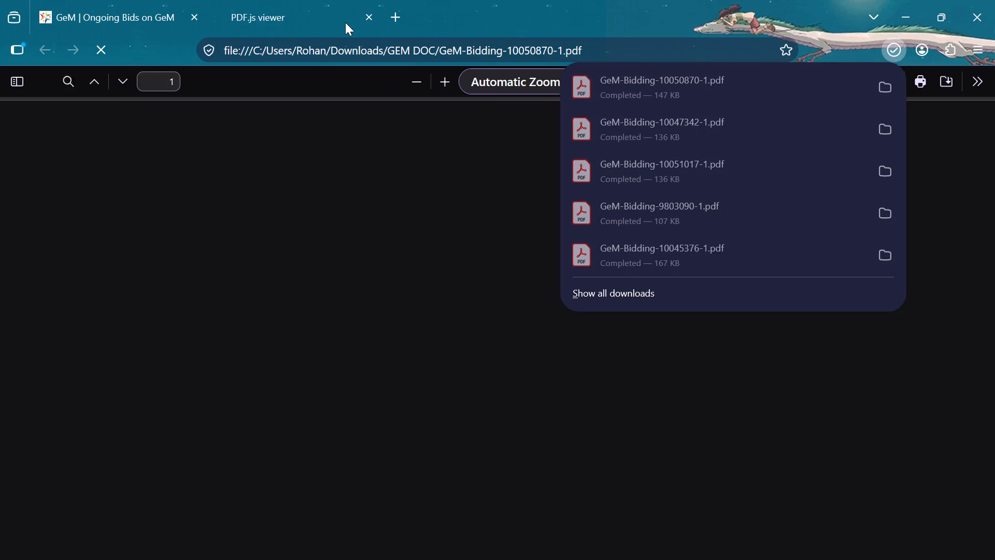
{"action": "left_click", "coordinate": [366, 20]}
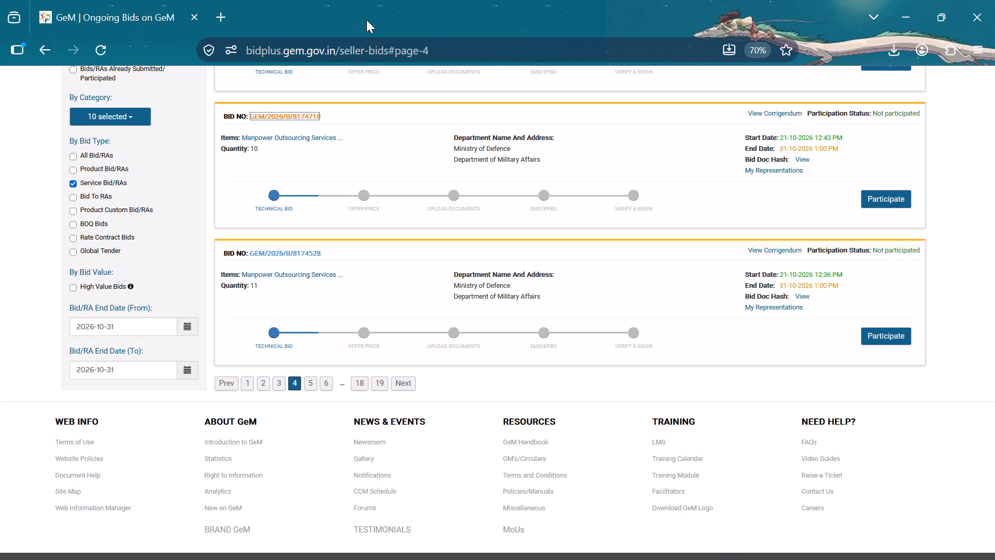
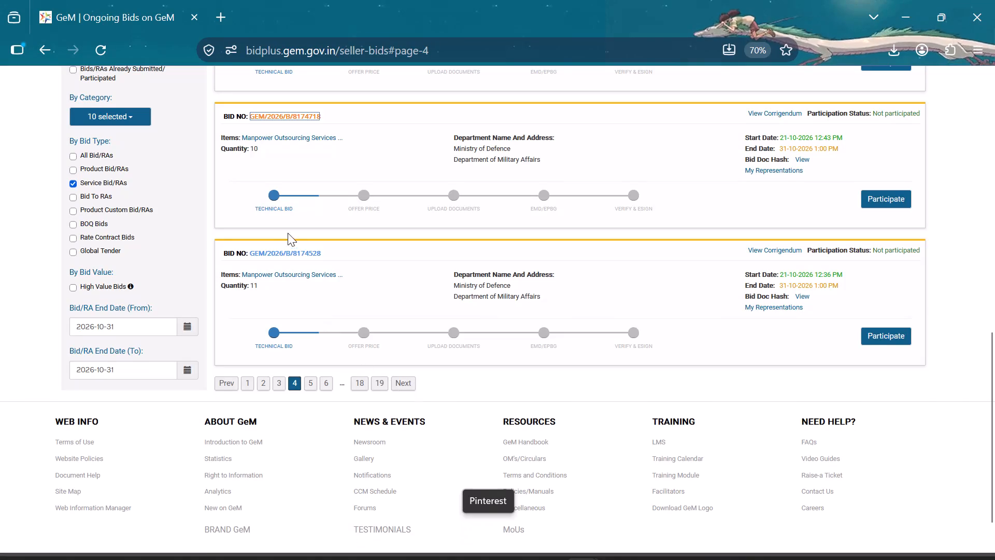
Download the bid document of GEM/2026/B/8174528, the last bid on page 4, and close the opened PDF.
{"action": "left_click", "coordinate": [293, 254]}
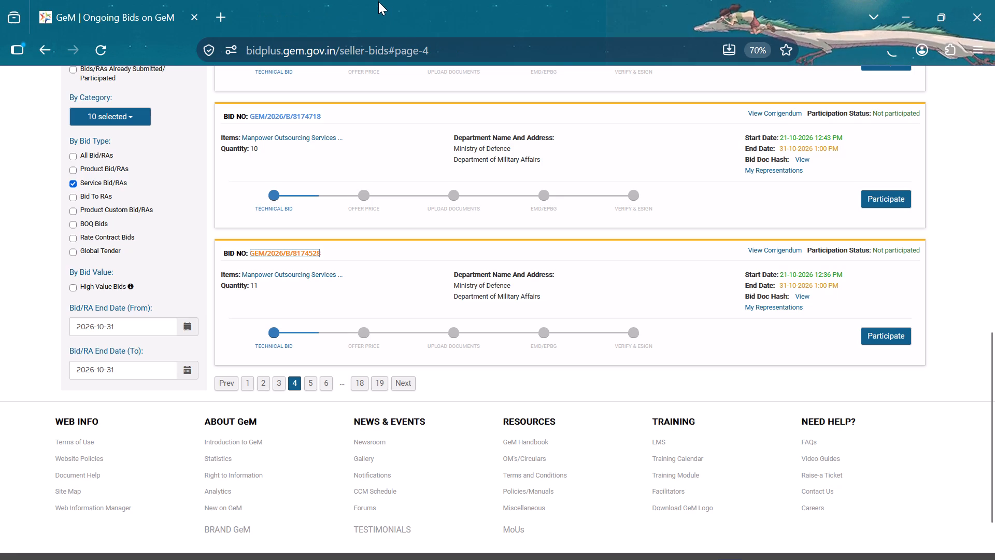
{"action": "left_click", "coordinate": [371, 12]}
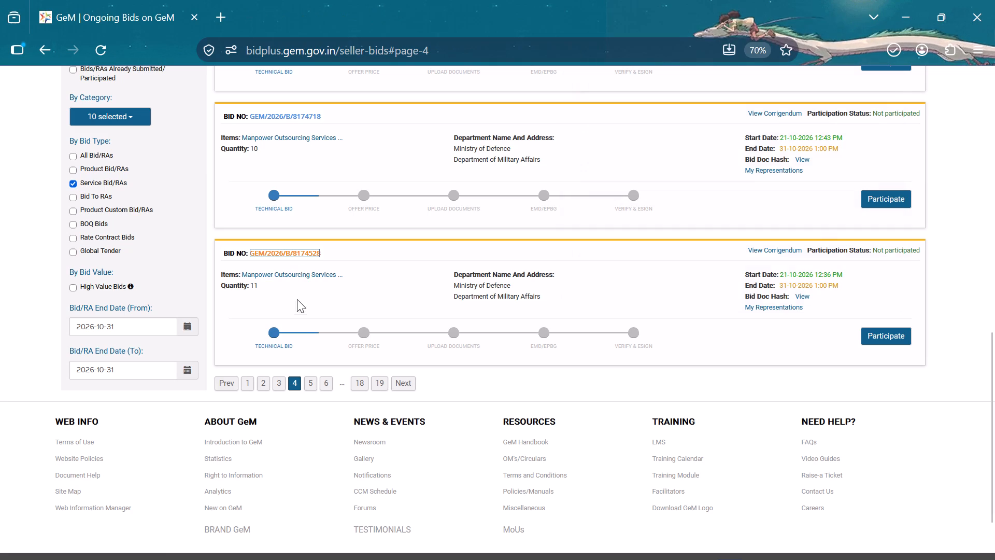
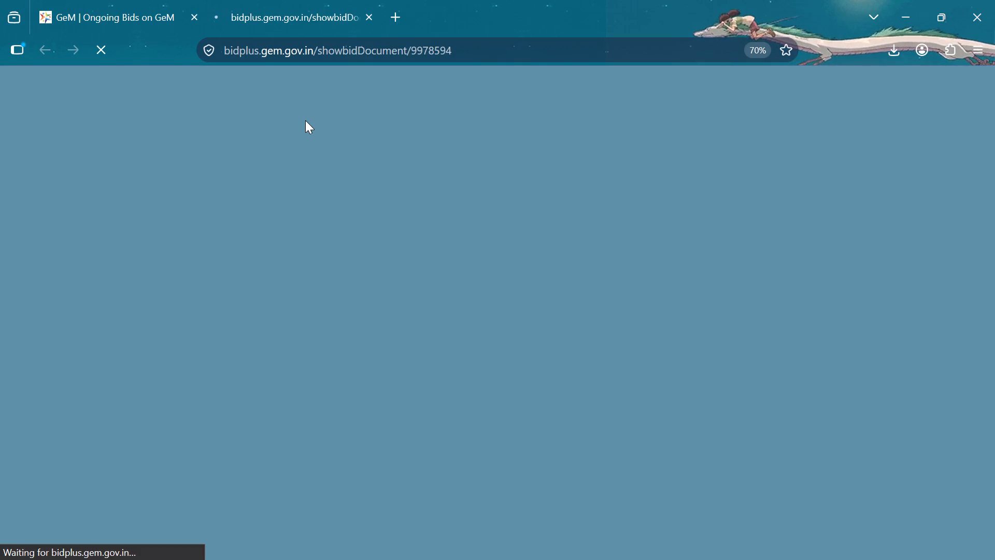
Close the opened bid document of GEM/2026/B/8111461 and return to page 5 of the ongoing bids list.
{"action": "left_click", "coordinate": [368, 21]}
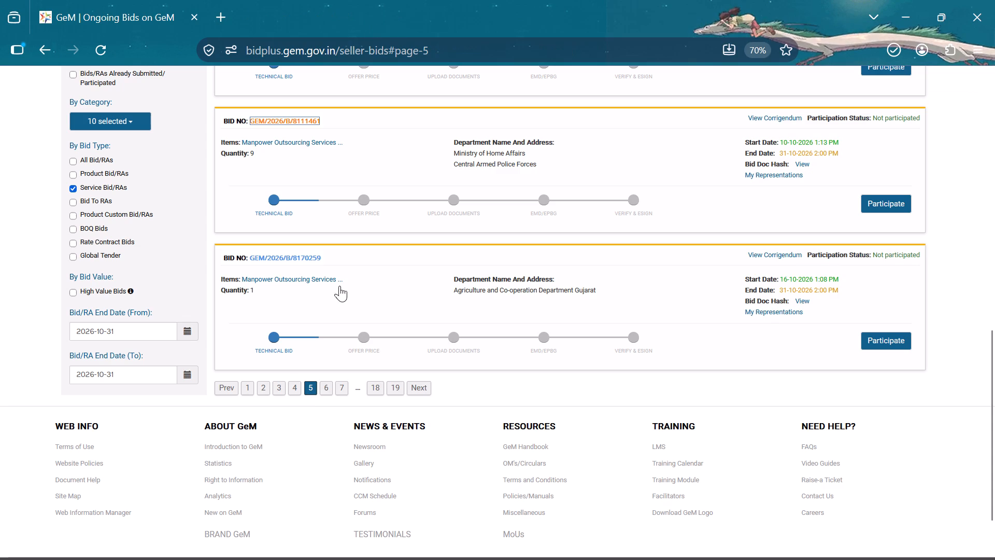
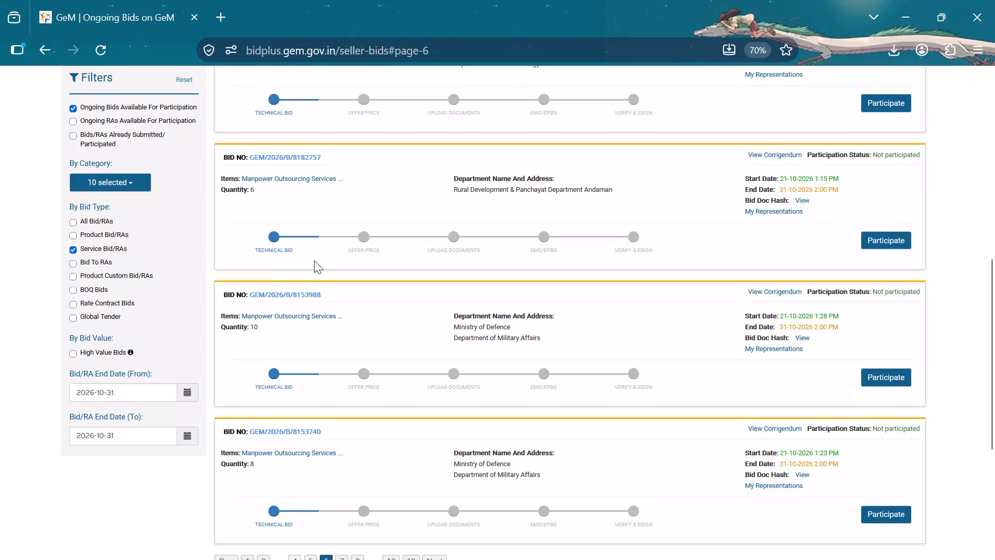
Download the bid document of the Ministry of Defence manpower outsourcing bid with quantity 10 on page 6 of the ongoing bids.
{"action": "left_click", "coordinate": [302, 294]}
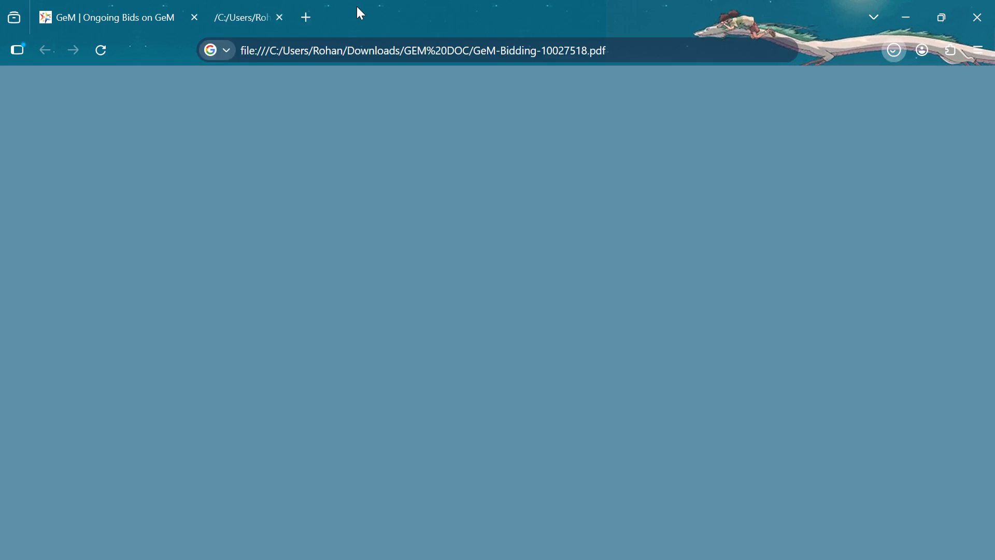
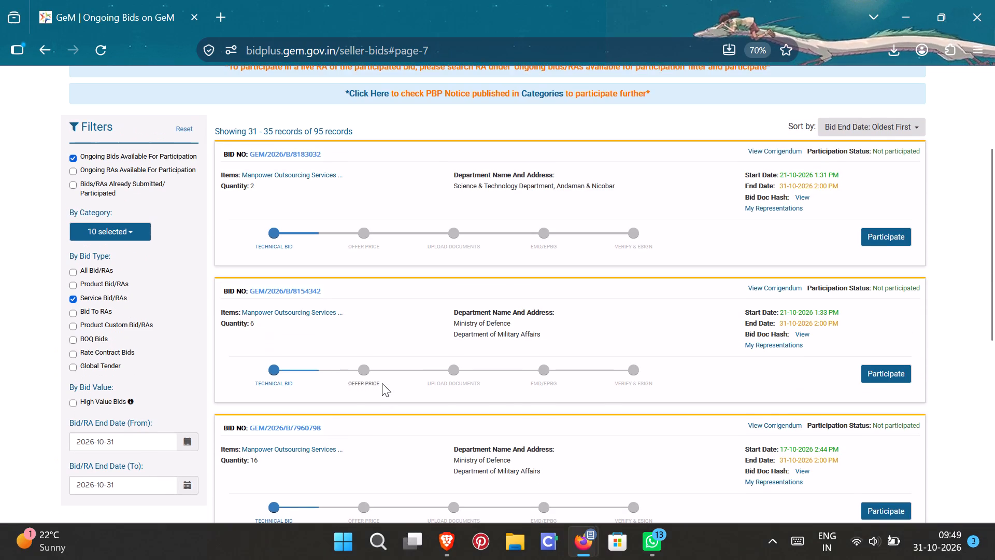
Download the bid document of the Ministry of Defence manpower outsourcing bid with quantity 16 on page 7, then close its preview.
{"action": "scroll", "coordinate": [346, 305], "scroll_direction": "down", "scroll_amount": 3}
{"action": "scroll", "coordinate": [346, 305], "scroll_direction": "up", "scroll_amount": 1}
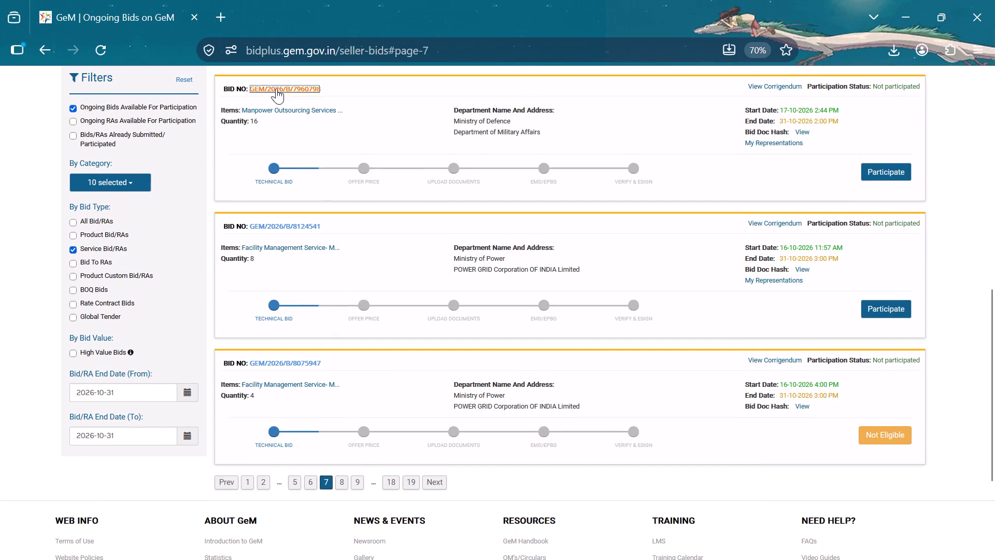
{"action": "left_click", "coordinate": [276, 88]}
{"action": "left_click", "coordinate": [375, 18]}
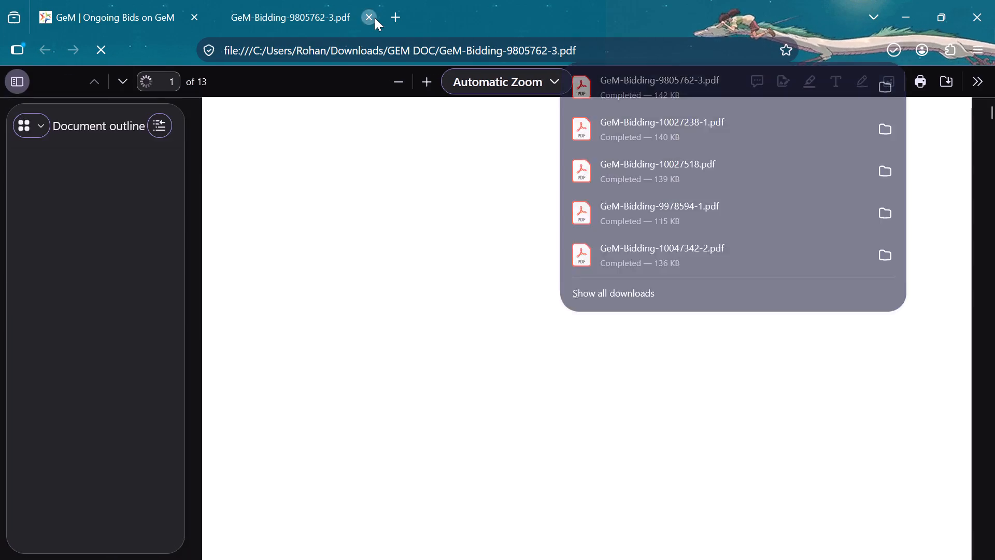
Download the bid document of the Ministry of Labour and Employment manpower outsourcing bid with quantity 9 on page 8 and close its preview.
{"action": "scroll", "coordinate": [382, 287], "scroll_direction": "down", "scroll_amount": 4}
{"action": "left_click", "coordinate": [338, 318]}
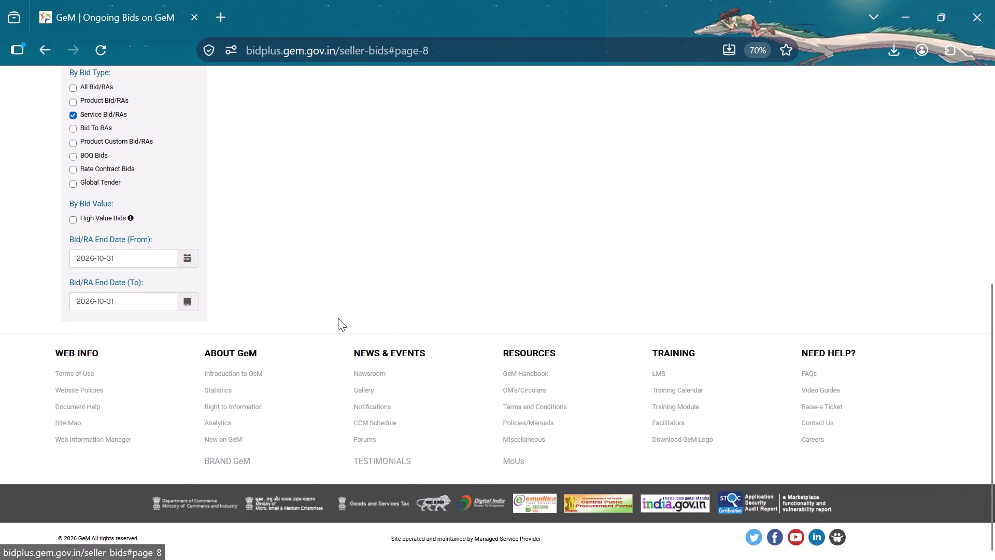
{"action": "scroll", "coordinate": [338, 318], "scroll_direction": "up", "scroll_amount": 1}
{"action": "scroll", "coordinate": [338, 318], "scroll_direction": "down", "scroll_amount": 1}
{"action": "scroll", "coordinate": [313, 245], "scroll_direction": "down", "scroll_amount": 1}
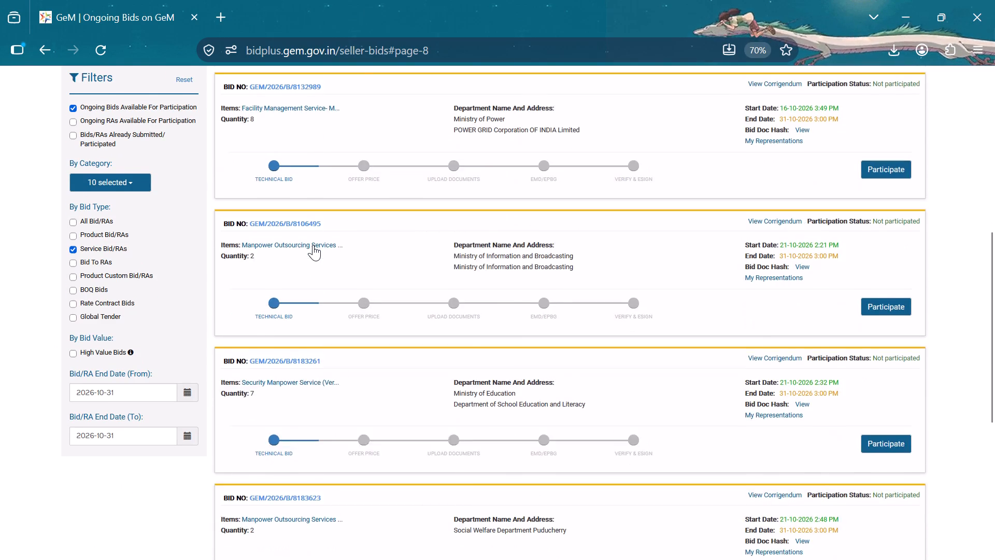
{"action": "scroll", "coordinate": [313, 245], "scroll_direction": "down", "scroll_amount": 2}
{"action": "scroll", "coordinate": [313, 244], "scroll_direction": "up", "scroll_amount": 6}
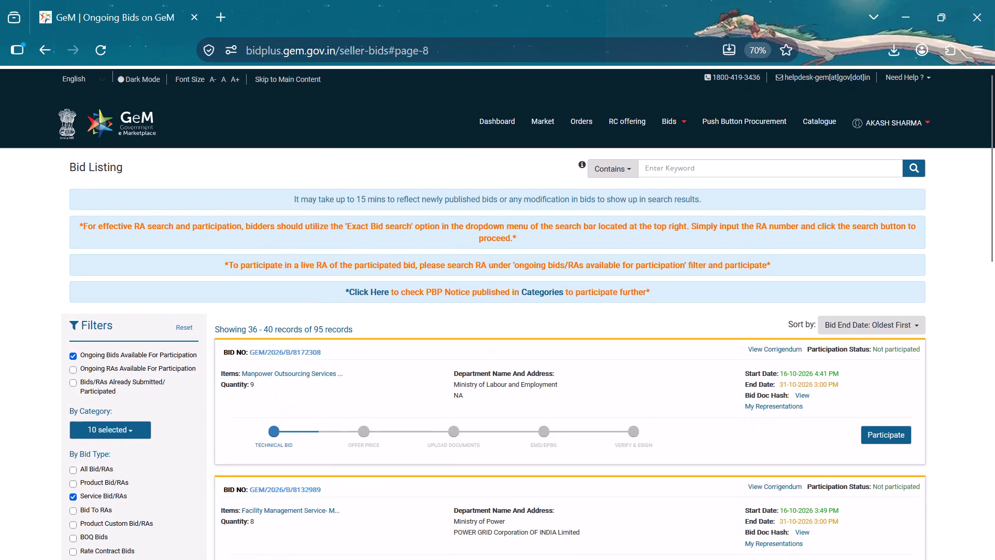
{"action": "left_click", "coordinate": [295, 346]}
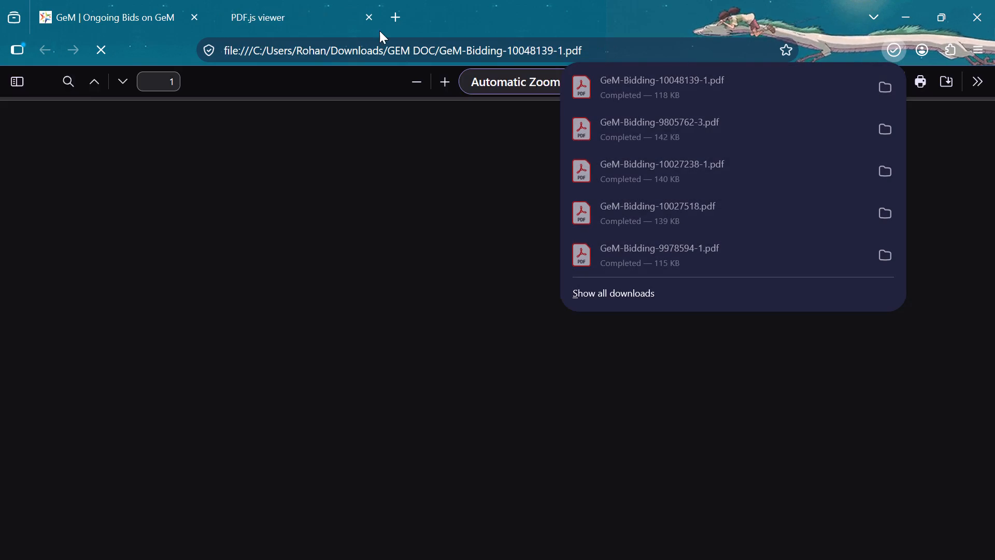
{"action": "left_click", "coordinate": [373, 17]}
Download the bid document of the Health and Family Welfare Department Delhi manpower outsourcing bid on page 9 and close its preview.
{"action": "scroll", "coordinate": [380, 204], "scroll_direction": "down", "scroll_amount": 7}
{"action": "left_click", "coordinate": [341, 311]}
{"action": "scroll", "coordinate": [341, 311], "scroll_direction": "up", "scroll_amount": 1}
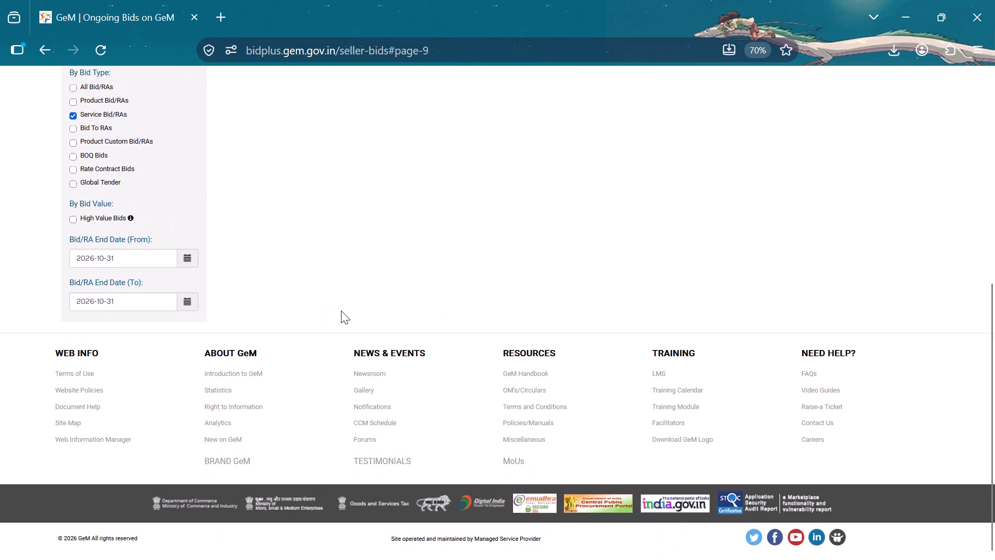
{"action": "scroll", "coordinate": [341, 311], "scroll_direction": "up", "scroll_amount": 1}
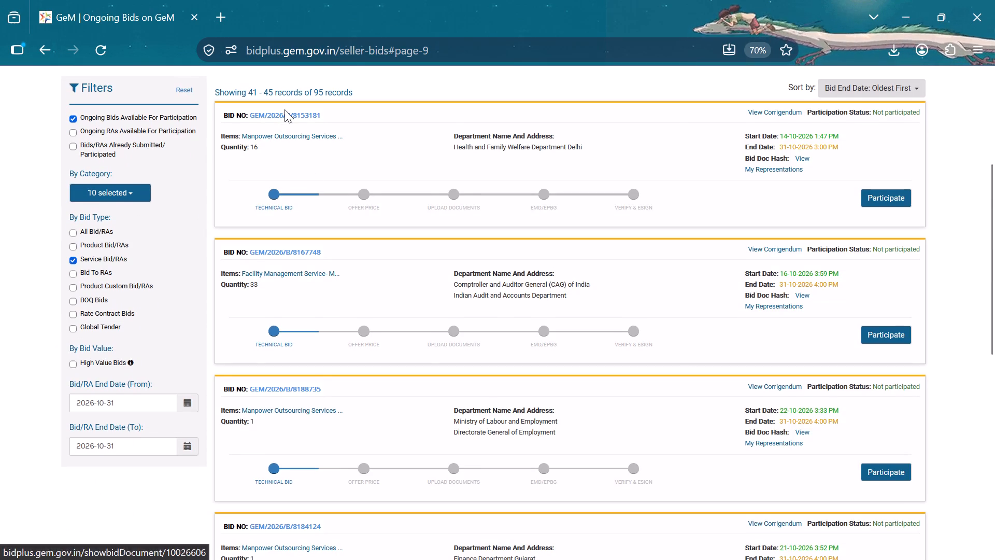
{"action": "left_click", "coordinate": [285, 109]}
{"action": "left_click", "coordinate": [283, 111]}
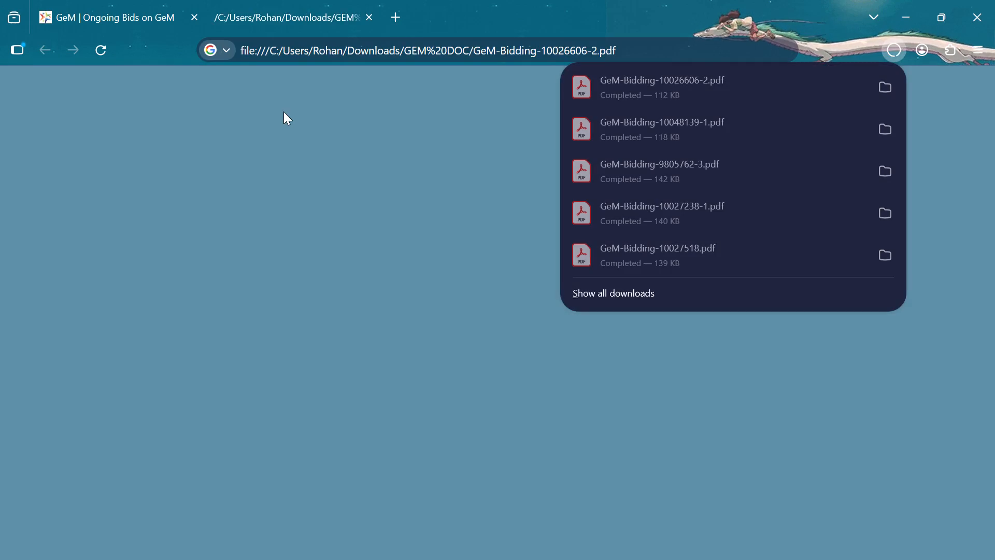
{"action": "left_click", "coordinate": [367, 21]}
Download the bid document of the Comptroller and Auditor General facility management bid on page 9 and close its preview.
{"action": "scroll", "coordinate": [347, 298], "scroll_direction": "down", "scroll_amount": 1}
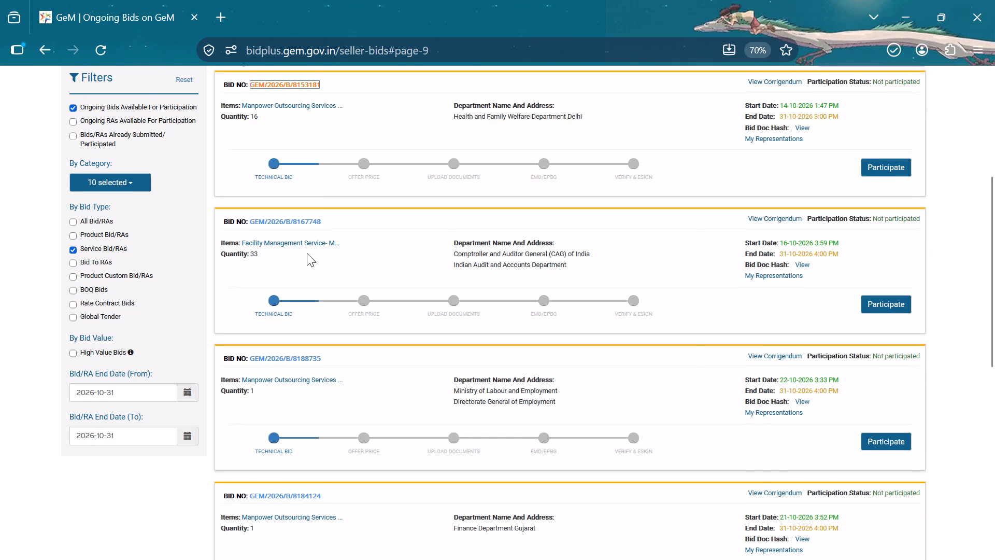
{"action": "left_click", "coordinate": [292, 222]}
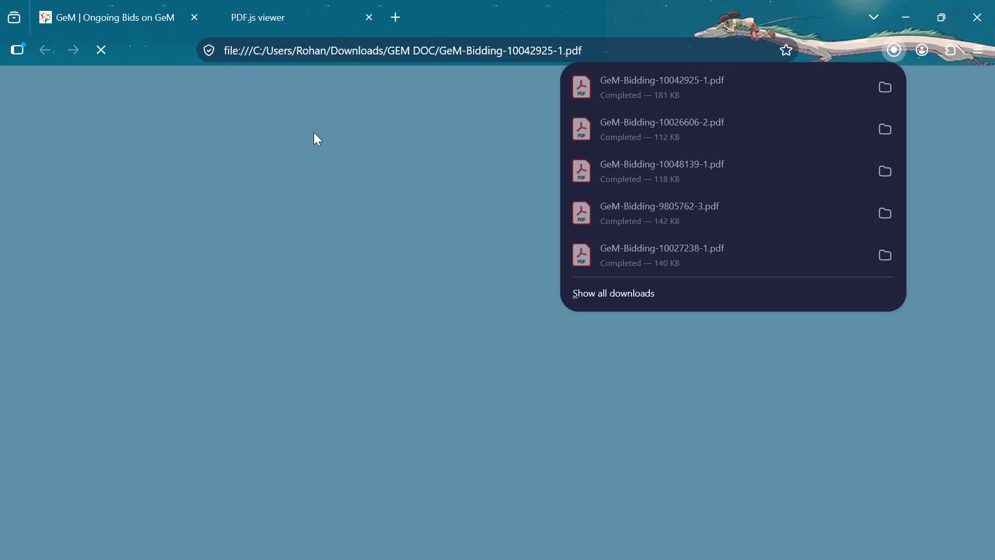
{"action": "left_click", "coordinate": [369, 24]}
Review the remaining bids on page 9 and the bids on pages 10 to 12, checking items, quantities and departments.
{"action": "scroll", "coordinate": [378, 240], "scroll_direction": "down", "scroll_amount": 1}
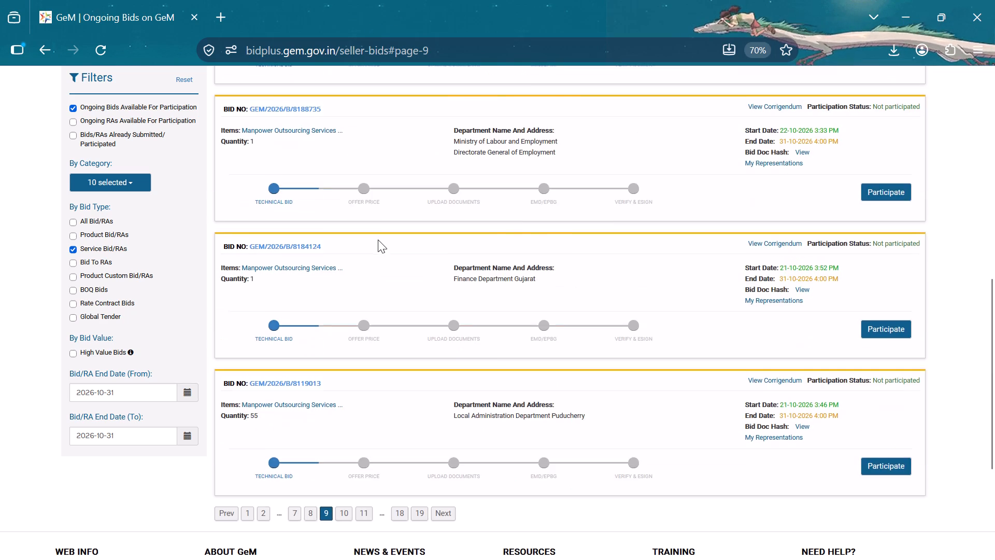
{"action": "scroll", "coordinate": [378, 240], "scroll_direction": "down", "scroll_amount": 1}
{"action": "scroll", "coordinate": [341, 285], "scroll_direction": "down", "scroll_amount": 2}
{"action": "left_click", "coordinate": [351, 313]}
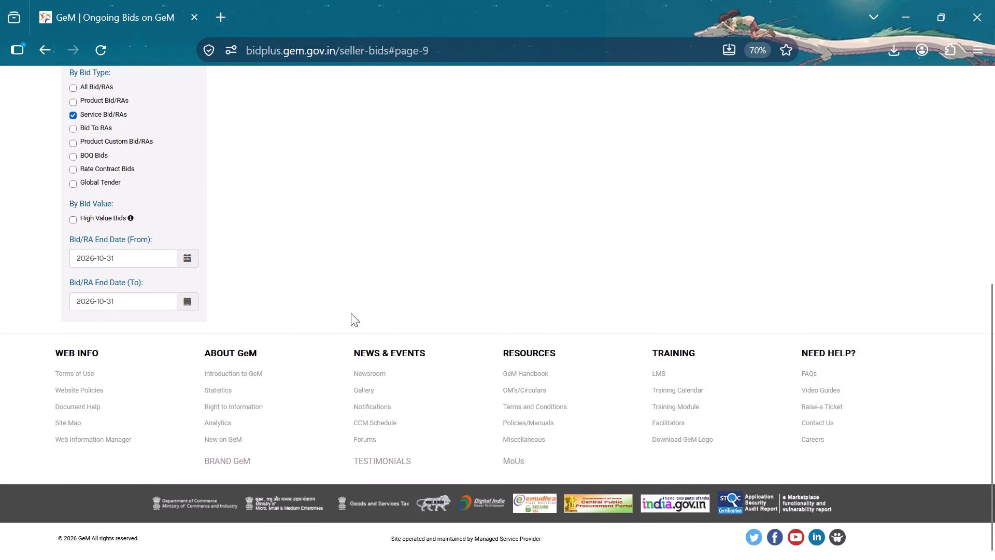
{"action": "scroll", "coordinate": [351, 312], "scroll_direction": "up", "scroll_amount": 1}
{"action": "scroll", "coordinate": [351, 312], "scroll_direction": "down", "scroll_amount": 3}
{"action": "left_click", "coordinate": [351, 312]}
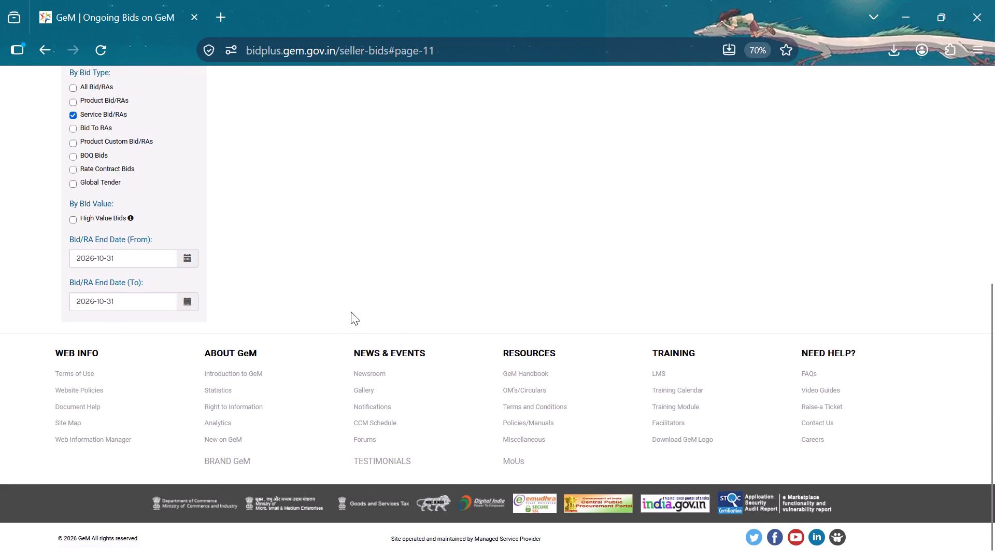
{"action": "scroll", "coordinate": [351, 312], "scroll_direction": "up", "scroll_amount": 2}
{"action": "scroll", "coordinate": [351, 312], "scroll_direction": "down", "scroll_amount": 2}
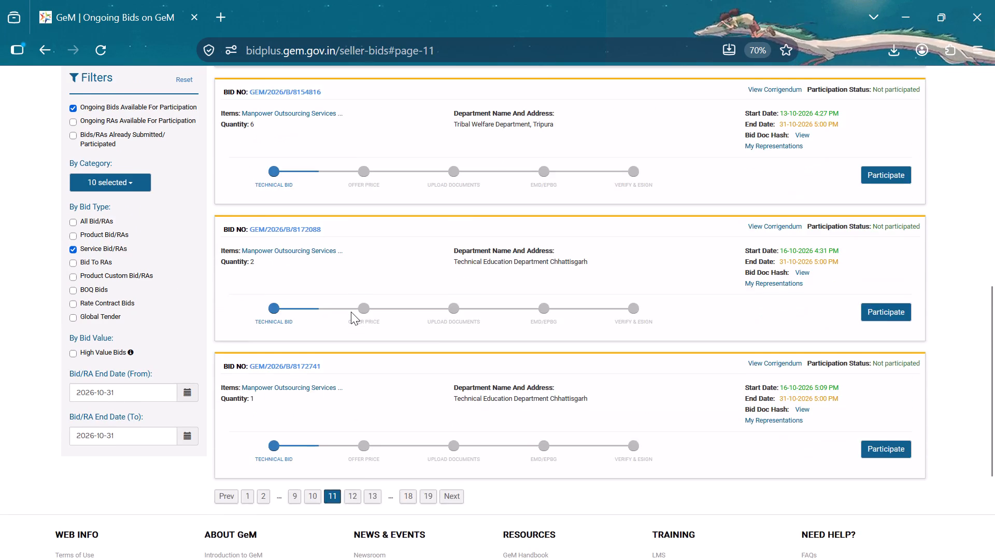
{"action": "scroll", "coordinate": [351, 312], "scroll_direction": "down", "scroll_amount": 1}
{"action": "left_click", "coordinate": [351, 312]}
{"action": "scroll", "coordinate": [351, 312], "scroll_direction": "up", "scroll_amount": 1}
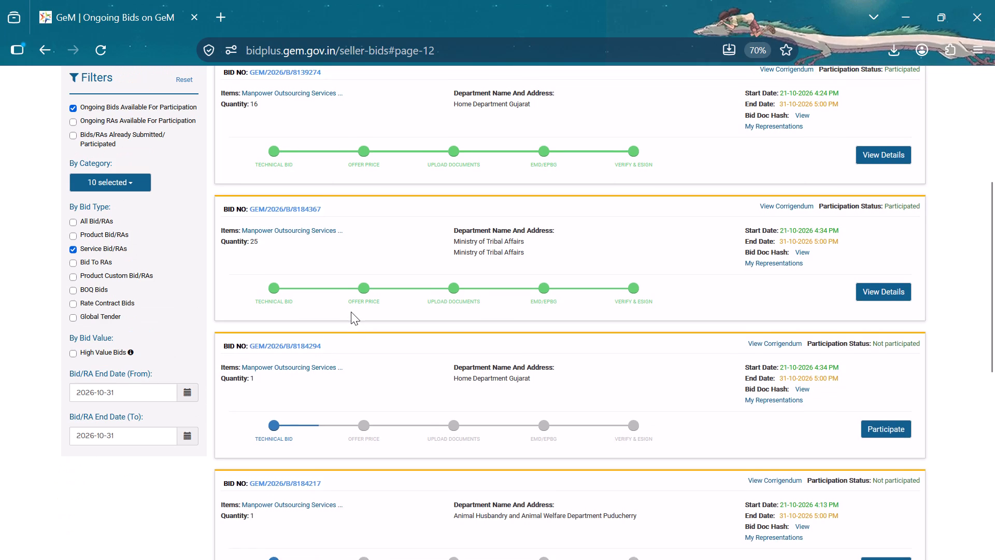
{"action": "scroll", "coordinate": [351, 312], "scroll_direction": "up", "scroll_amount": 1}
{"action": "scroll", "coordinate": [351, 312], "scroll_direction": "down", "scroll_amount": 4}
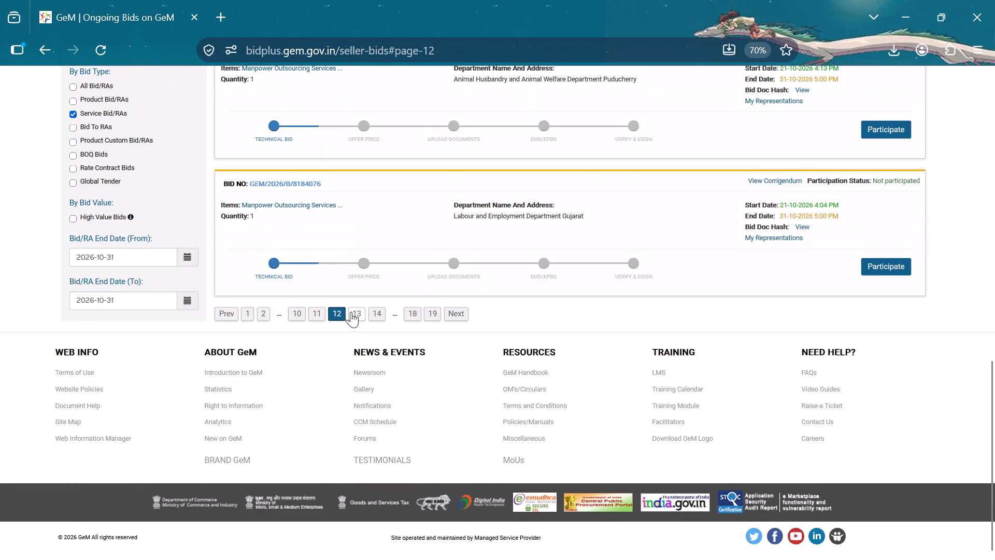
Review the bids listed on pages 13 and 14, checking their items, quantities, departments and participation status.
{"action": "left_click", "coordinate": [351, 316]}
{"action": "scroll", "coordinate": [351, 316], "scroll_direction": "up", "scroll_amount": 1}
{"action": "scroll", "coordinate": [351, 316], "scroll_direction": "down", "scroll_amount": 2}
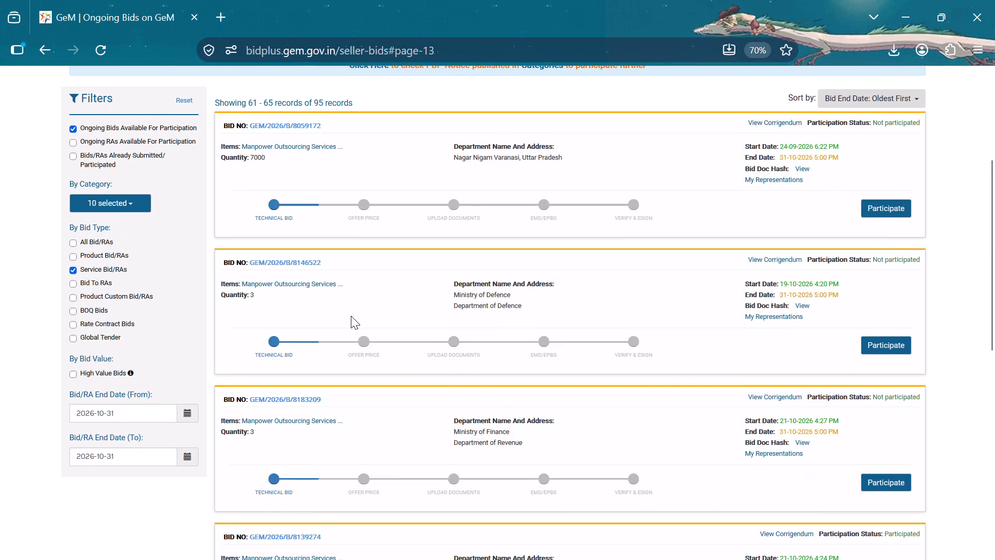
{"action": "scroll", "coordinate": [351, 316], "scroll_direction": "down", "scroll_amount": 3}
{"action": "left_click", "coordinate": [359, 318]}
{"action": "scroll", "coordinate": [359, 318], "scroll_direction": "right", "scroll_amount": 1}
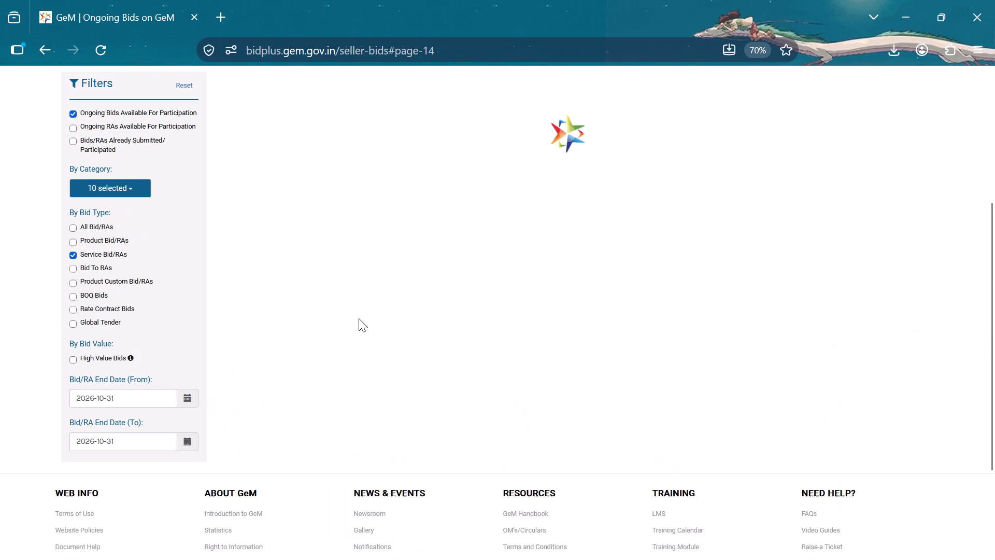
{"action": "scroll", "coordinate": [359, 318], "scroll_direction": "right", "scroll_amount": 2}
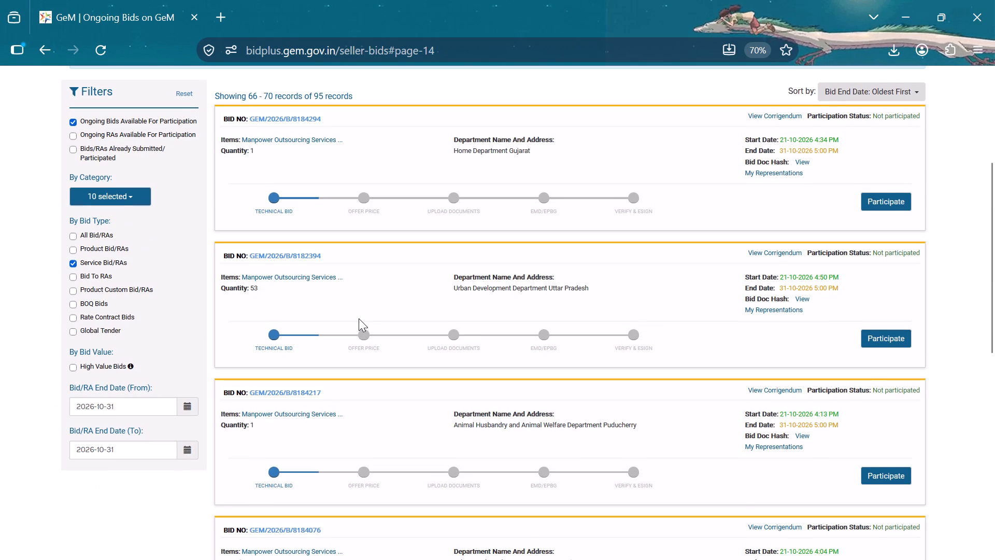
{"action": "scroll", "coordinate": [359, 318], "scroll_direction": "right", "scroll_amount": 1}
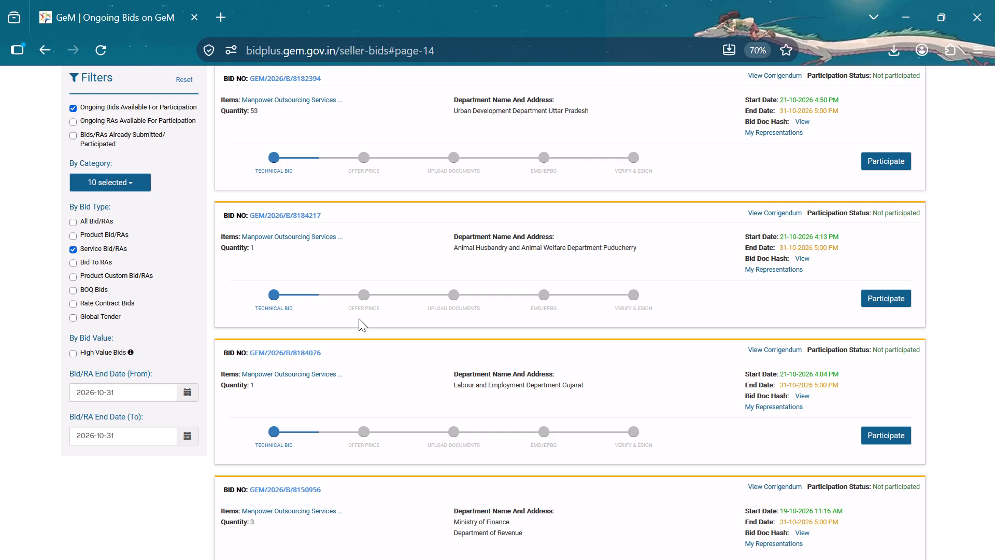
{"action": "scroll", "coordinate": [316, 277], "scroll_direction": "up", "scroll_amount": 1}
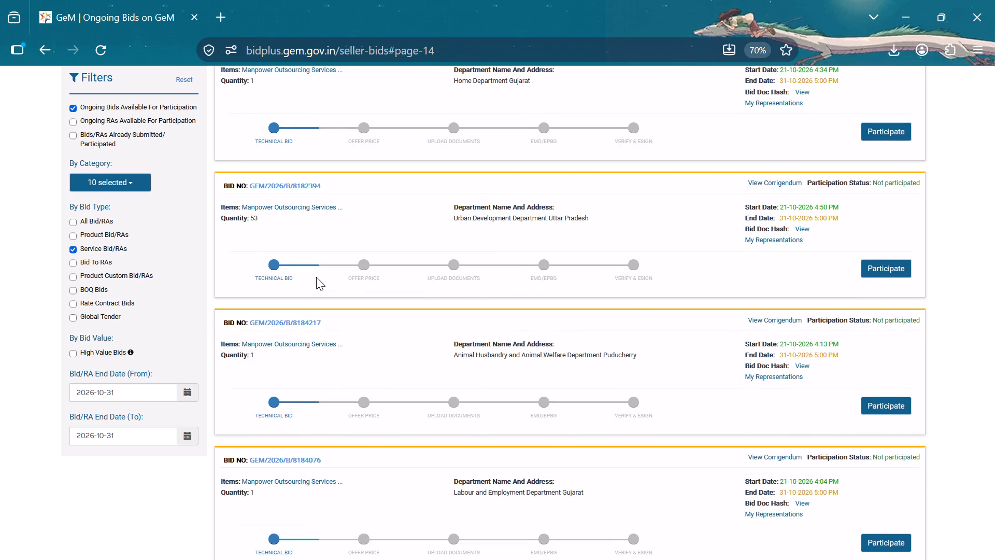
{"action": "scroll", "coordinate": [316, 277], "scroll_direction": "up", "scroll_amount": 1}
{"action": "scroll", "coordinate": [316, 277], "scroll_direction": "down", "scroll_amount": 4}
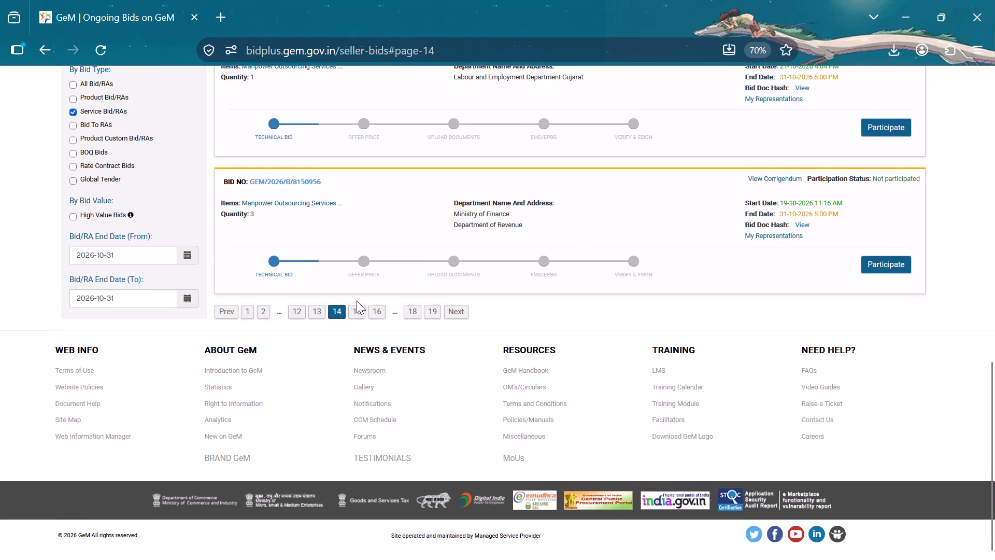
Download the bid document of the Ministry of Tribal Affairs manpower outsourcing bid with quantity 20 on page 15.
{"action": "left_click", "coordinate": [360, 316]}
{"action": "scroll", "coordinate": [360, 316], "scroll_direction": "up", "scroll_amount": 1}
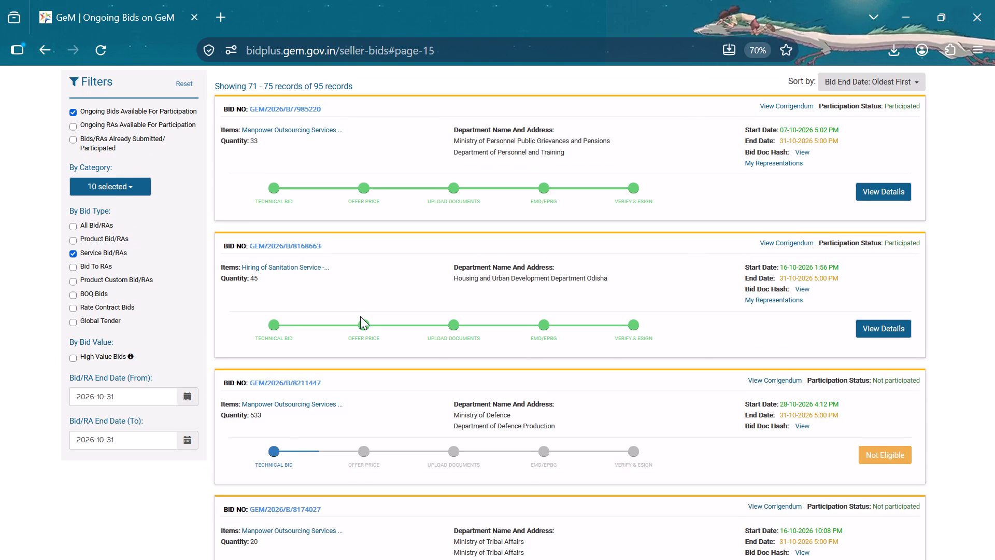
{"action": "scroll", "coordinate": [360, 316], "scroll_direction": "down", "scroll_amount": 4}
{"action": "scroll", "coordinate": [360, 318], "scroll_direction": "up", "scroll_amount": 1}
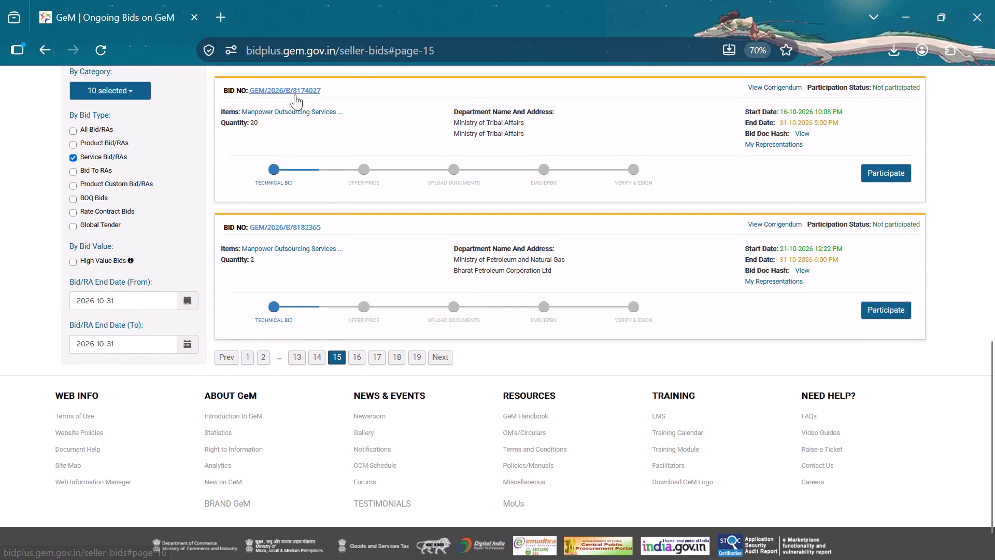
{"action": "left_click", "coordinate": [294, 92]}
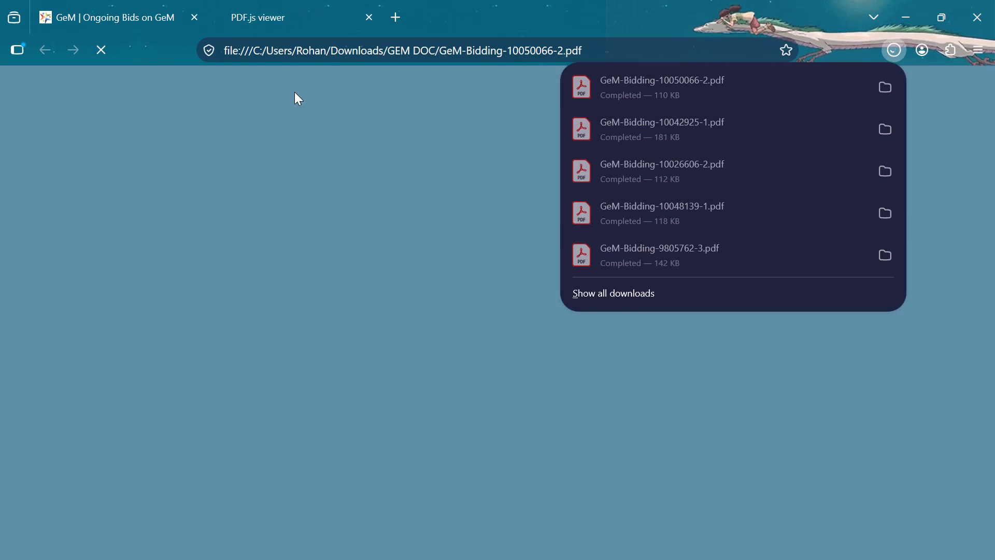
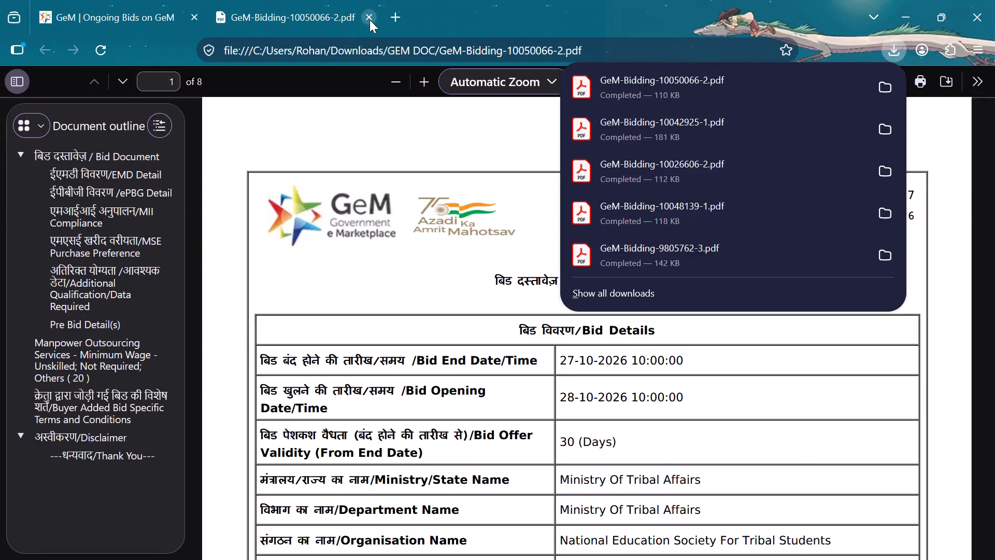
Close the preview of the downloaded Ministry of Tribal Affairs bid document.
{"action": "left_click", "coordinate": [369, 20]}
Review the remaining bids on page 15 and the bids on pages 16 and 17, checking items, quantities and departments.
{"action": "scroll", "coordinate": [349, 204], "scroll_direction": "down", "scroll_amount": 2}
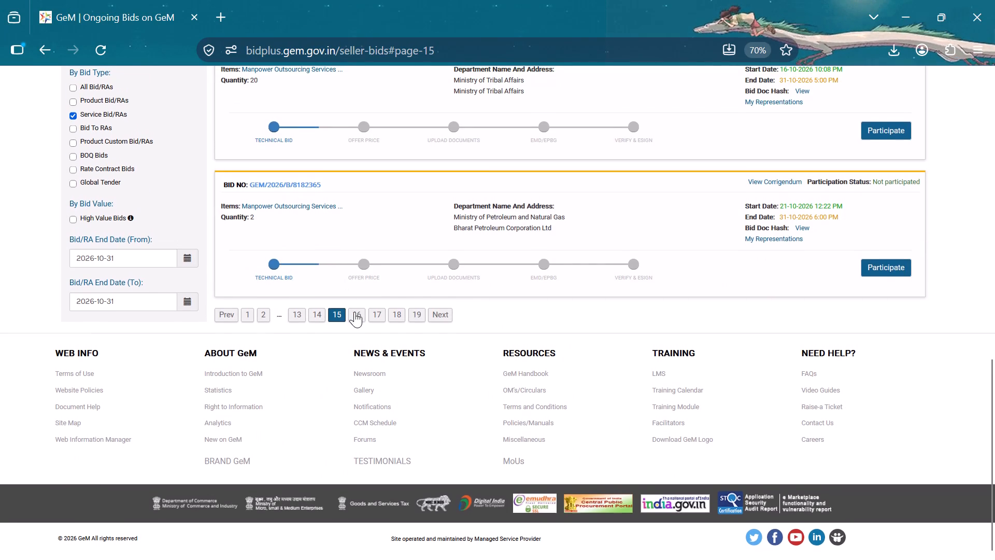
{"action": "left_click", "coordinate": [356, 314]}
{"action": "key", "text": "ctrl+super+Right"}
{"action": "scroll", "coordinate": [356, 314], "scroll_direction": "up", "scroll_amount": 1}
{"action": "scroll", "coordinate": [356, 314], "scroll_direction": "down", "scroll_amount": 1}
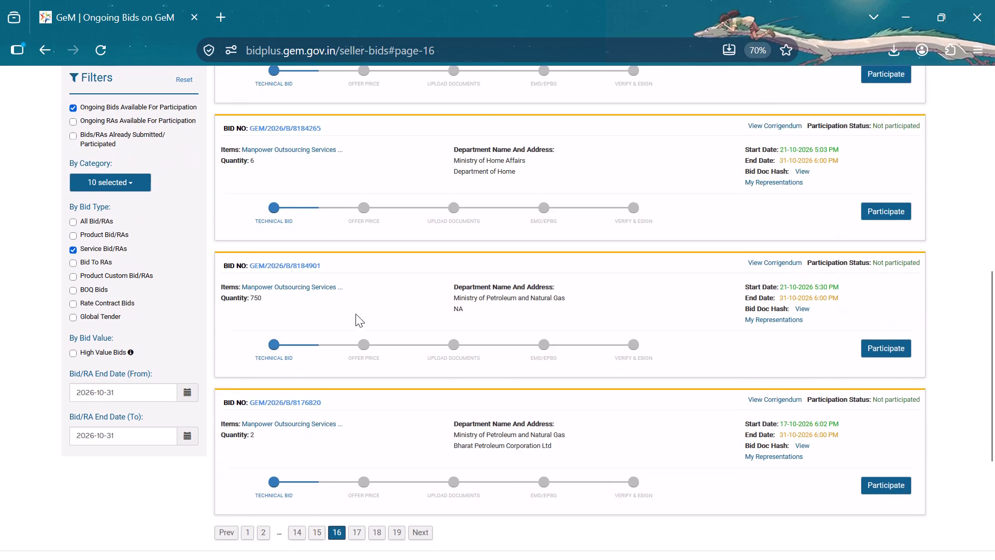
{"action": "scroll", "coordinate": [356, 314], "scroll_direction": "down", "scroll_amount": 2}
{"action": "left_click", "coordinate": [362, 341]}
{"action": "key", "text": "ctrl+Right"}
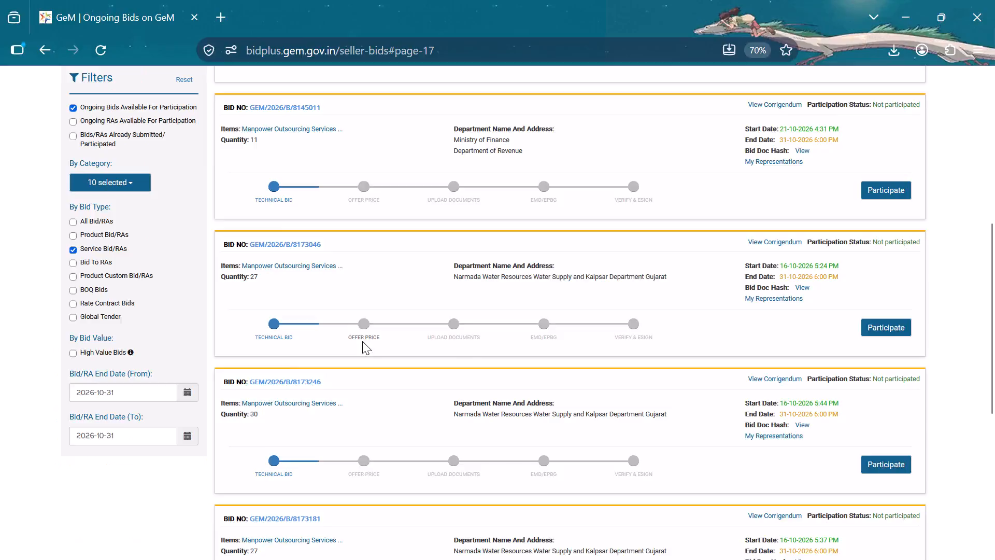
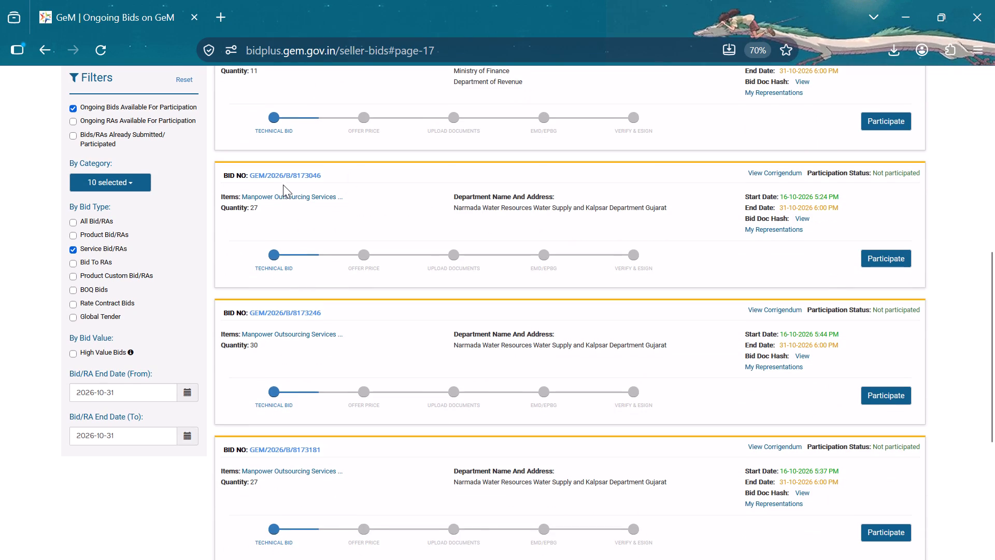
Download the document of Narmada Water Resources bid GEM/2026/B/8173046 and close its preview.
{"action": "left_click", "coordinate": [285, 178]}
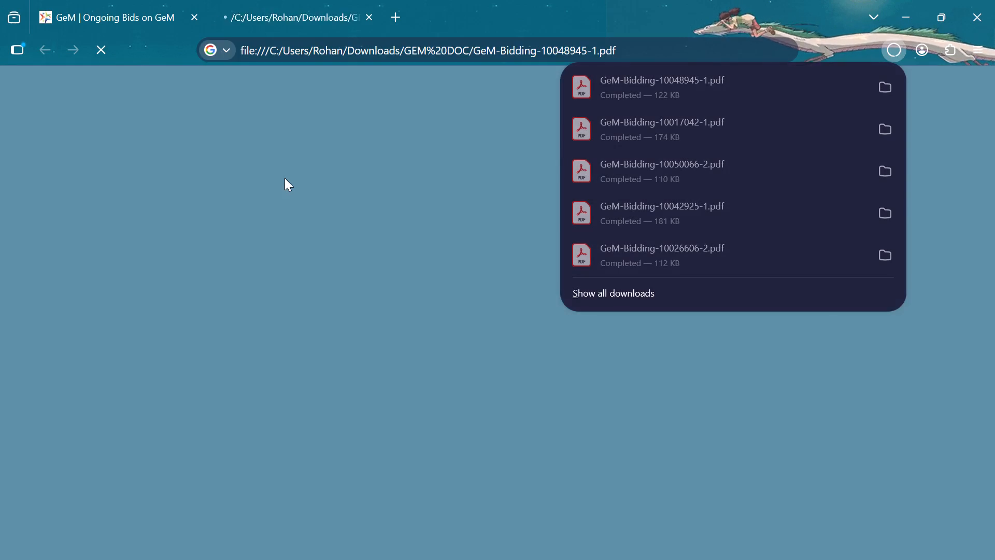
{"action": "left_click", "coordinate": [374, 19]}
Download the document of manpower outsourcing bid GEM/2026/B/8173246 on page 17 and close its preview.
{"action": "scroll", "coordinate": [352, 264], "scroll_direction": "down", "scroll_amount": 1}
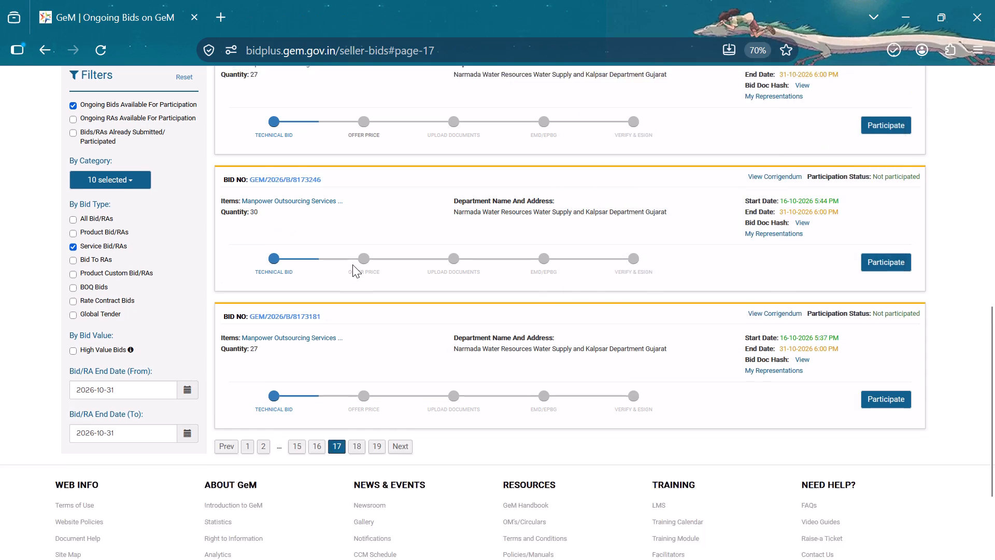
{"action": "scroll", "coordinate": [352, 264], "scroll_direction": "down", "scroll_amount": 1}
{"action": "left_click", "coordinate": [352, 264]}
{"action": "scroll", "coordinate": [352, 264], "scroll_direction": "up", "scroll_amount": 1}
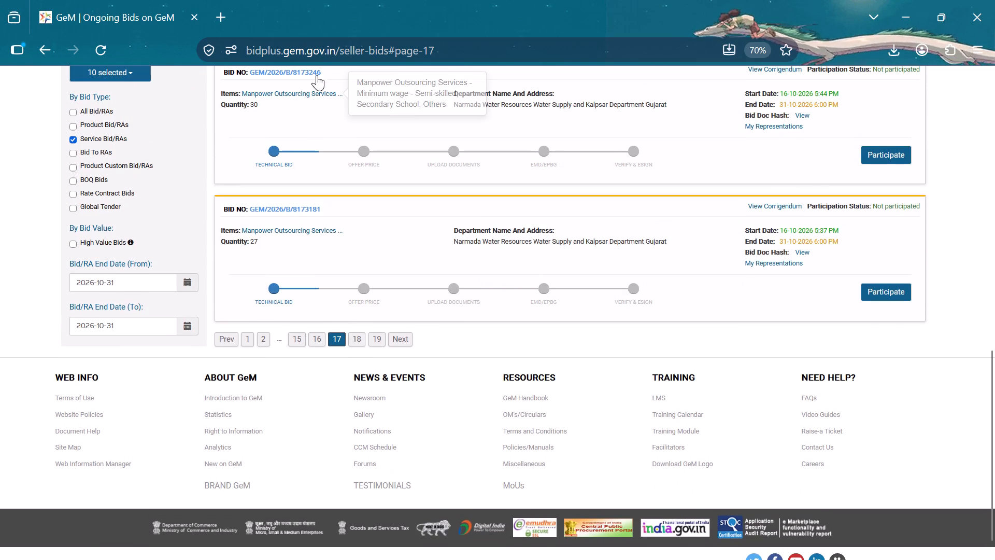
{"action": "left_click", "coordinate": [316, 69]}
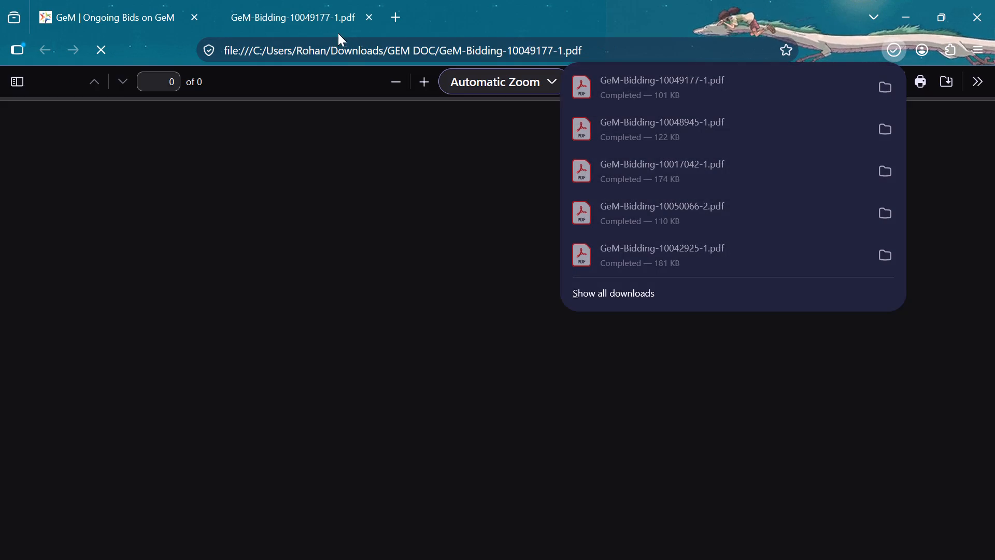
{"action": "left_click", "coordinate": [367, 13]}
Download the document of bid GEM/2026/B/8173181, the last one on page 17, and close its preview.
{"action": "left_click", "coordinate": [295, 213]}
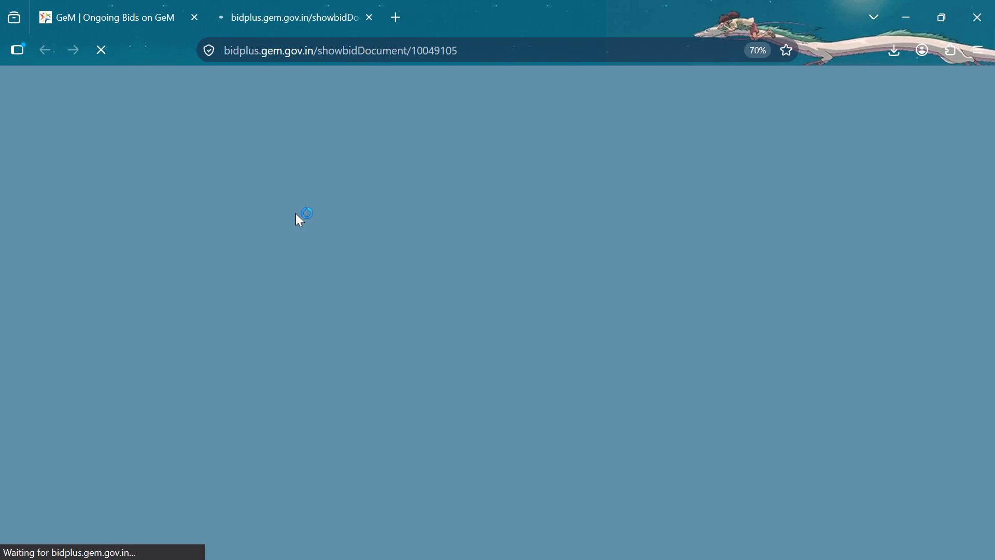
{"action": "left_click", "coordinate": [367, 17]}
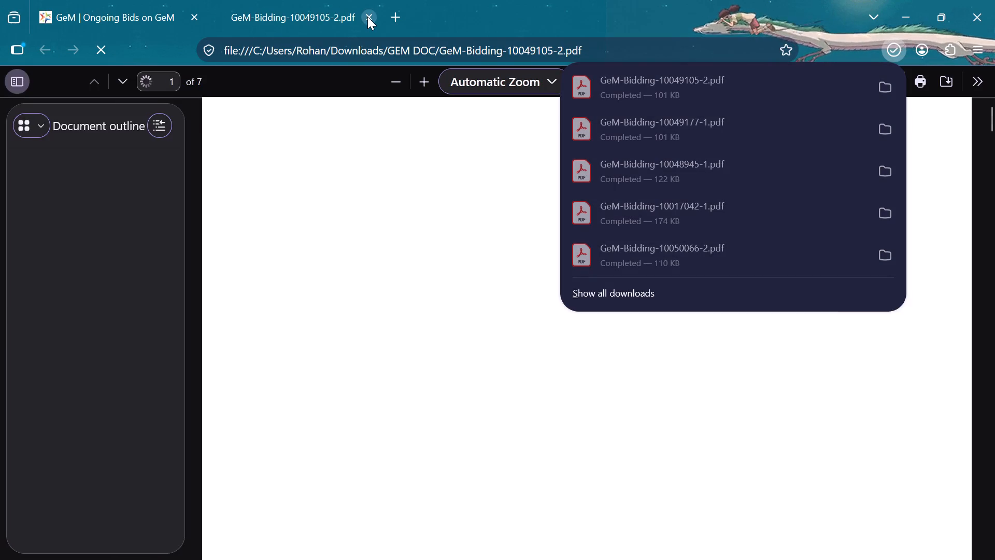
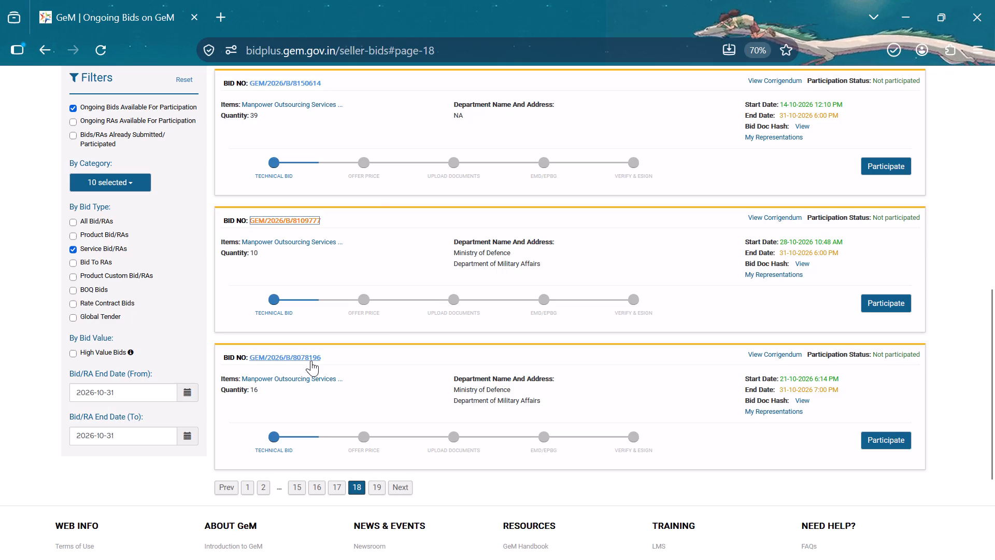
Download the document of Department of Military Affairs manpower outsourcing bid GEM/2026/B/8078196, the last one on page 18.
{"action": "left_click", "coordinate": [310, 361]}
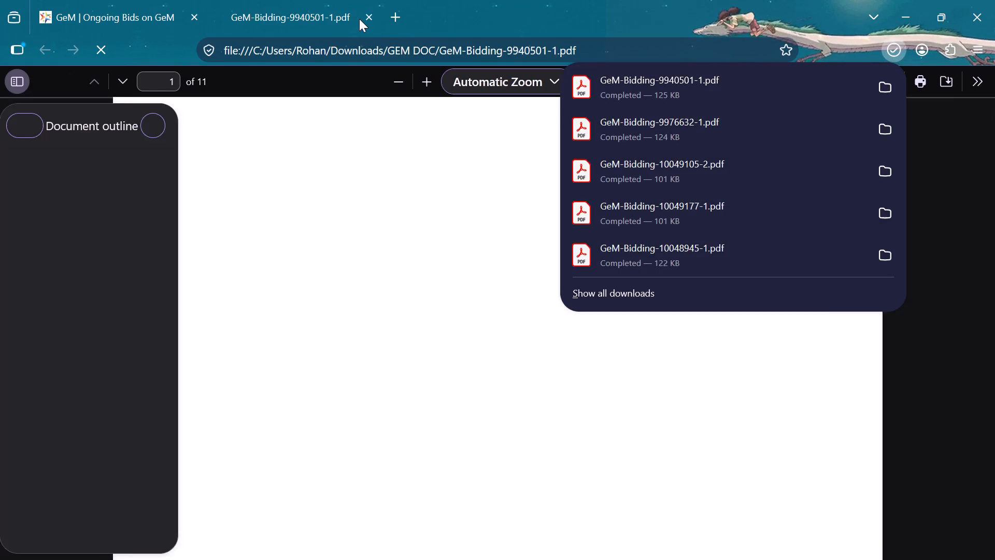
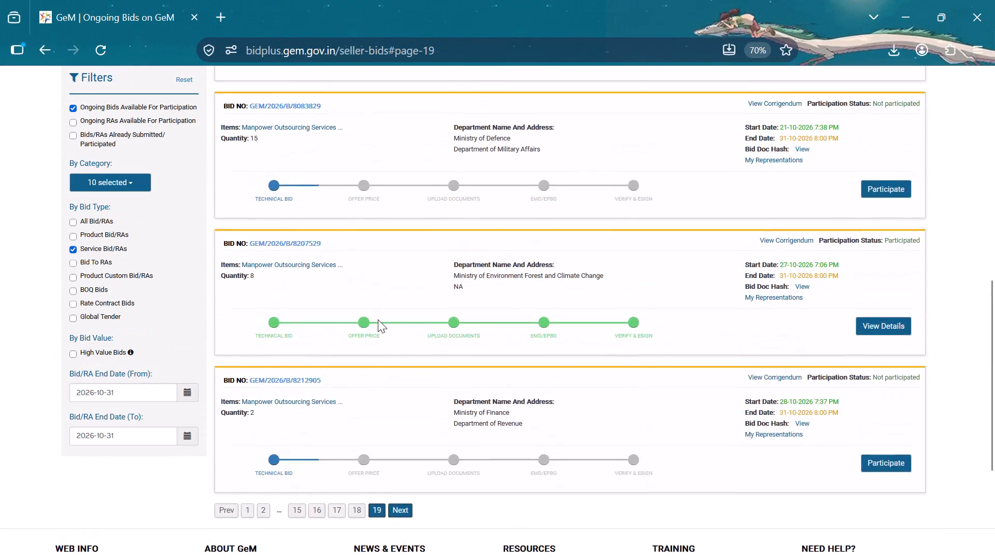
Change the category filter to only Hiring Of Multimedia Creative, Hiring Of Consultants, Laundry Service - Healthcare and Security Manpower Service, deselecting all other categories.
{"action": "scroll", "coordinate": [378, 319], "scroll_direction": "up", "scroll_amount": 2}
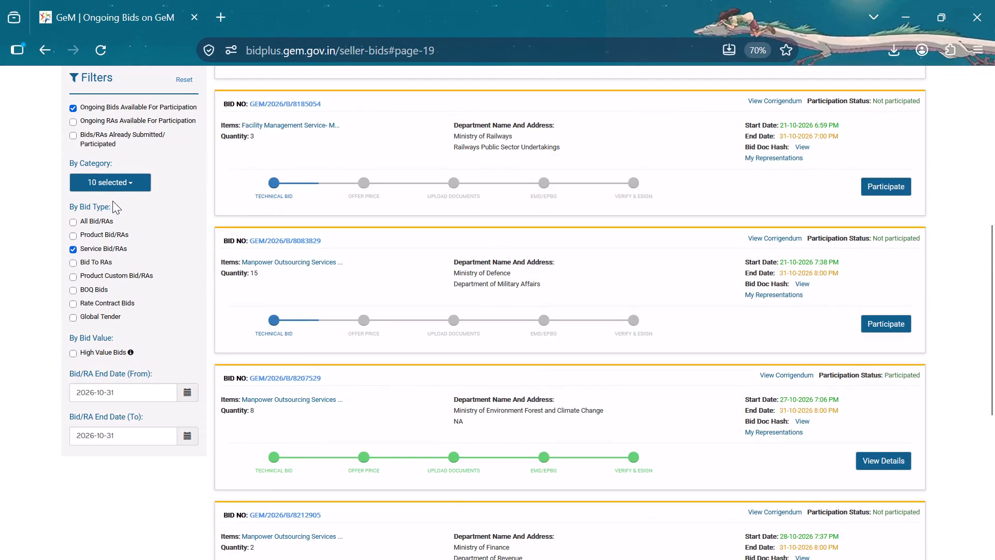
{"action": "left_click", "coordinate": [111, 182]}
{"action": "left_click", "coordinate": [124, 172]}
{"action": "scroll", "coordinate": [125, 157], "scroll_direction": "up", "scroll_amount": 1}
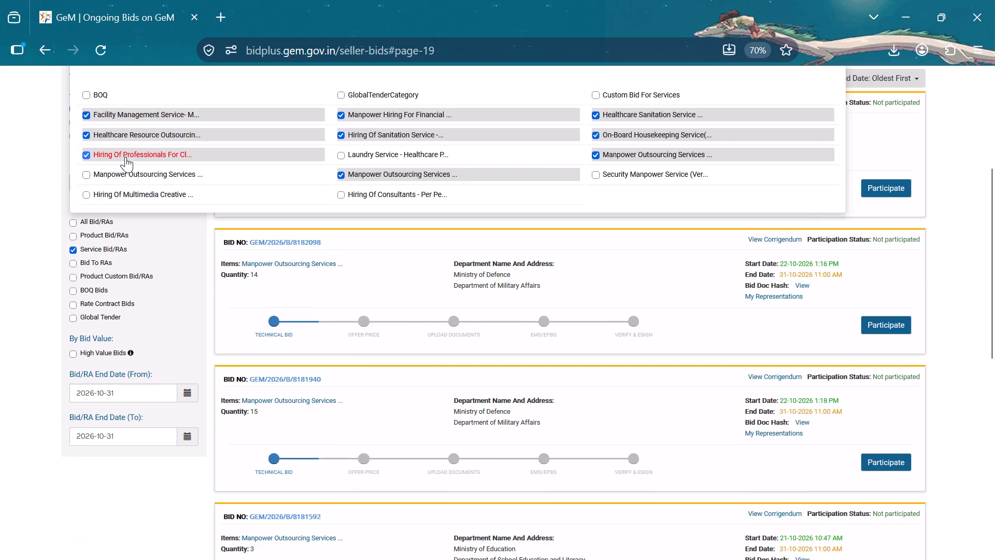
{"action": "scroll", "coordinate": [125, 157], "scroll_direction": "up", "scroll_amount": 2}
{"action": "left_click", "coordinate": [144, 374]}
{"action": "left_click", "coordinate": [144, 356]}
{"action": "left_click", "coordinate": [145, 341]}
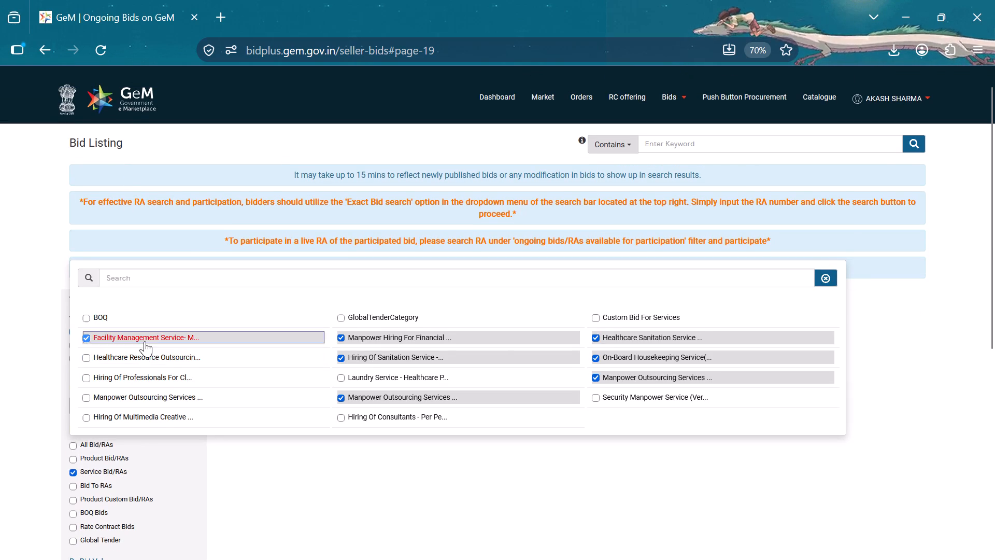
{"action": "left_click", "coordinate": [150, 422]}
{"action": "left_click", "coordinate": [361, 413]}
{"action": "left_click", "coordinate": [361, 395]}
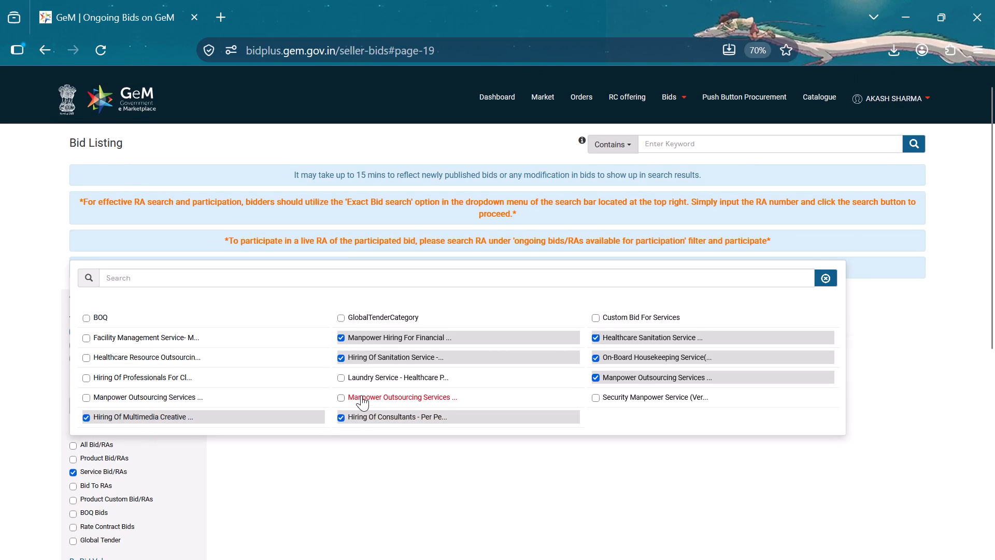
{"action": "left_click", "coordinate": [362, 377]}
{"action": "left_click", "coordinate": [362, 357]}
{"action": "left_click", "coordinate": [363, 337]}
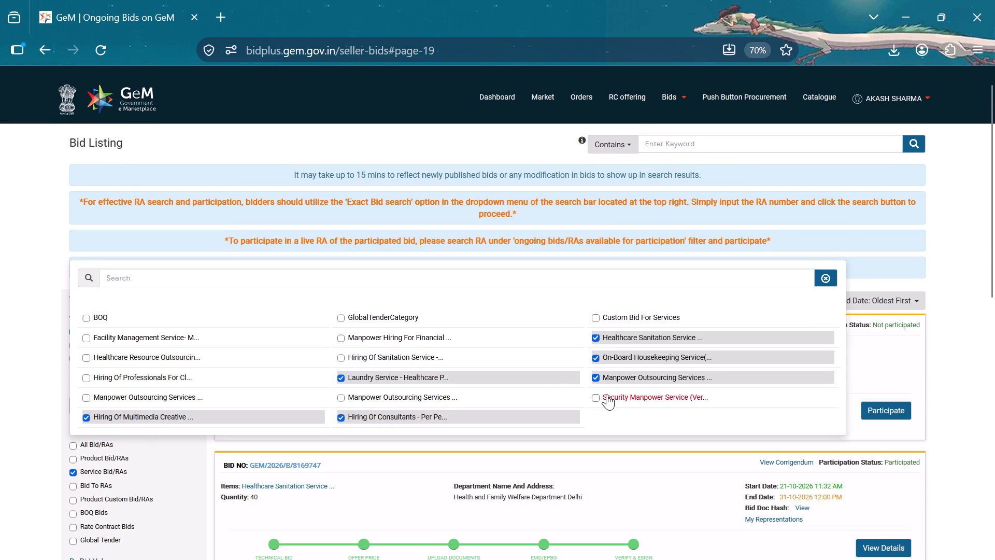
{"action": "left_click", "coordinate": [607, 395]}
{"action": "left_click", "coordinate": [610, 374]}
{"action": "left_click", "coordinate": [614, 357]}
{"action": "left_click", "coordinate": [617, 341]}
{"action": "left_click", "coordinate": [633, 473]}
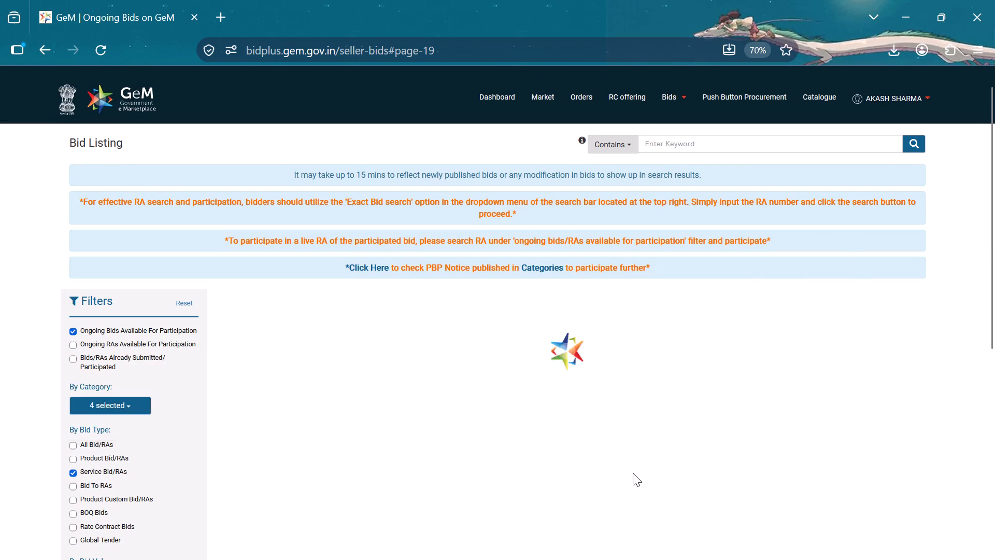
Download the document of Department of Military Affairs security manpower bid GEM/2026/B/8079952, the first one on page 1.
{"action": "scroll", "coordinate": [370, 422], "scroll_direction": "down", "scroll_amount": 6}
{"action": "left_click", "coordinate": [251, 318]}
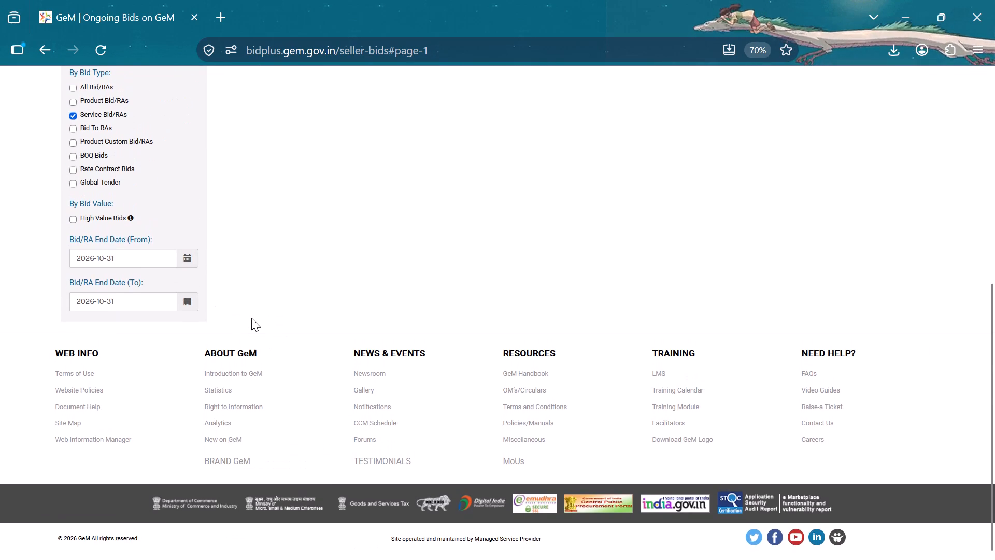
{"action": "scroll", "coordinate": [374, 251], "scroll_direction": "up", "scroll_amount": 1}
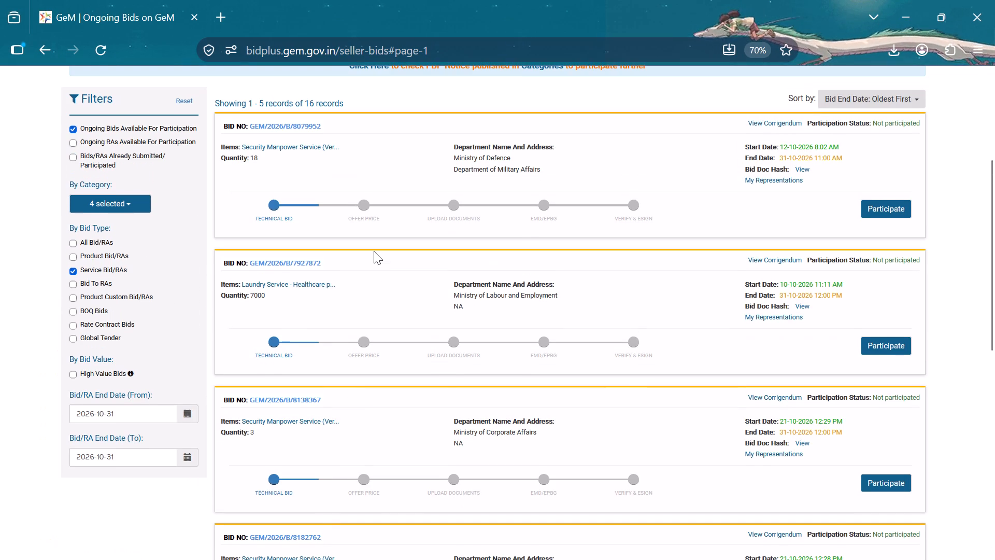
{"action": "left_click", "coordinate": [274, 122]}
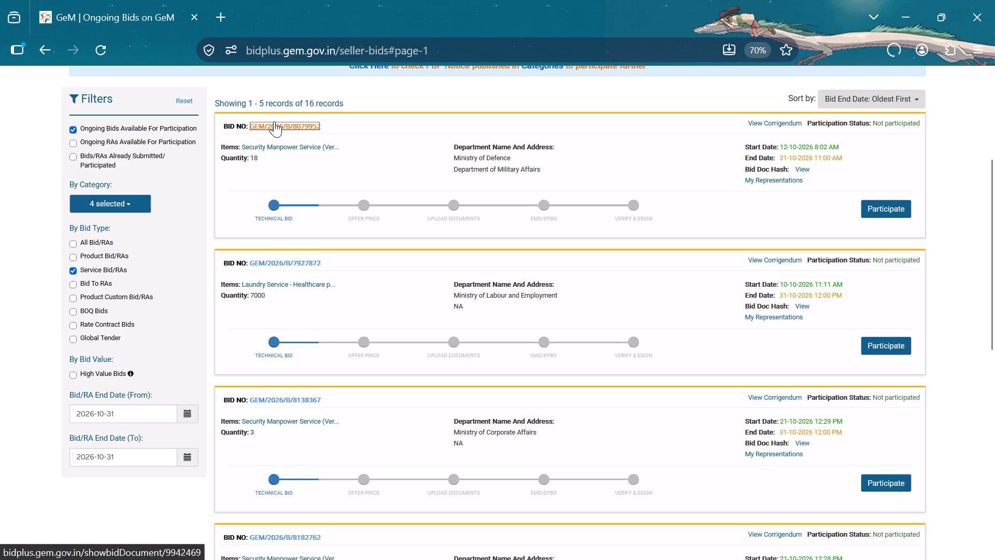
{"action": "left_click", "coordinate": [363, 18]}
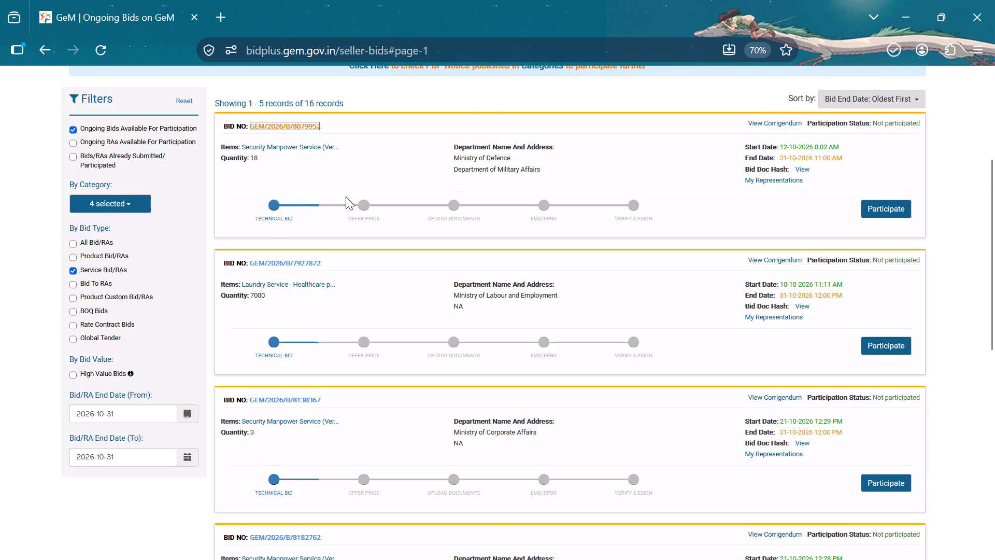
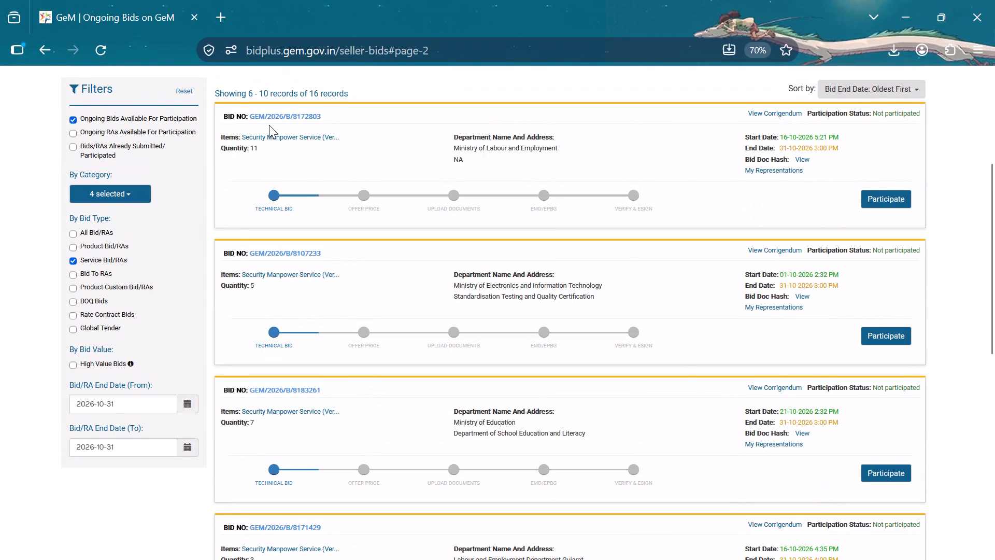
Download the document of Ministry of Labour and Employment security manpower bid GEM/2026/B/8172803 and close its PDF tab.
{"action": "left_click", "coordinate": [271, 116]}
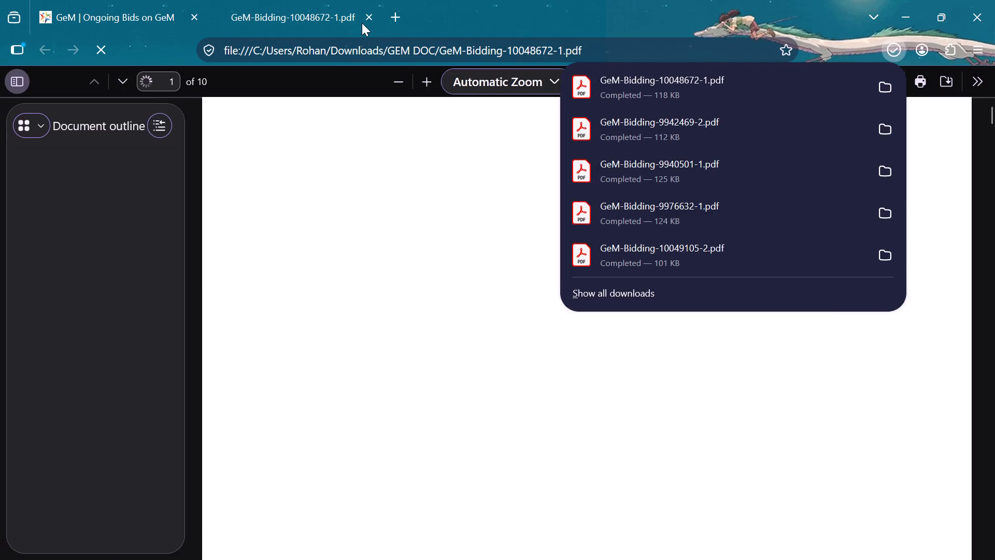
{"action": "left_click", "coordinate": [364, 22]}
Go to page 3 of the filtered bid results.
{"action": "scroll", "coordinate": [353, 281], "scroll_direction": "down", "scroll_amount": 2}
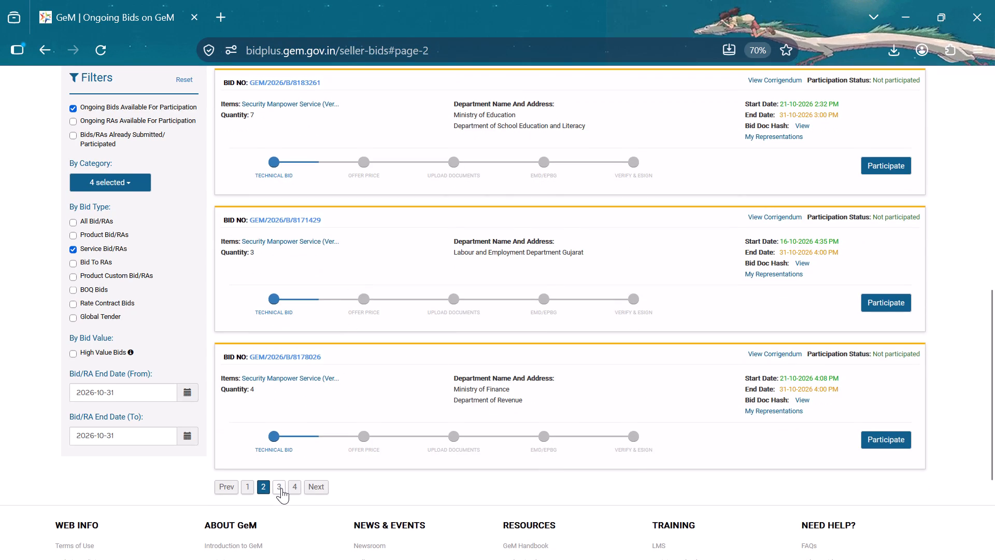
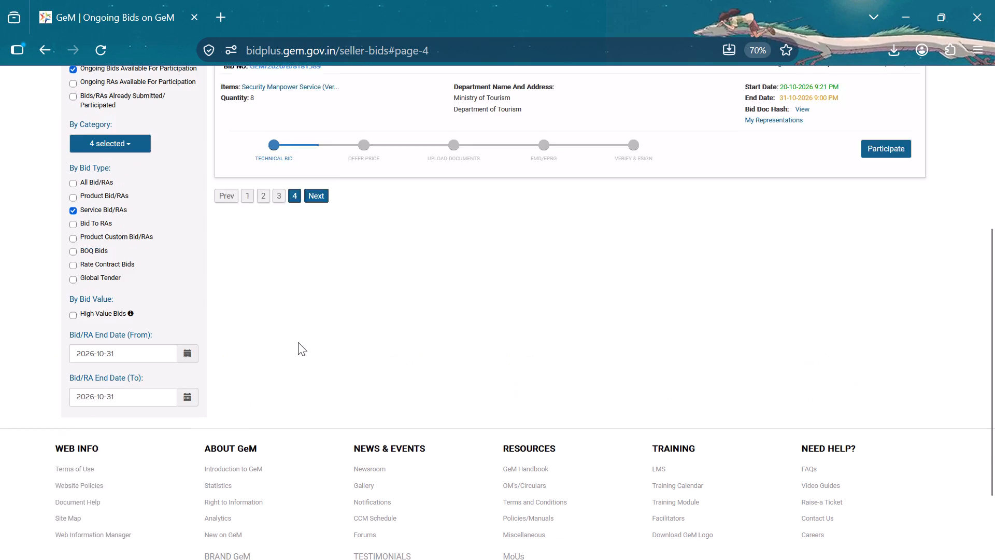
Download the document of Ministry of Tourism security manpower bid GEM/2026/B/8181589.
{"action": "scroll", "coordinate": [298, 342], "scroll_direction": "up", "scroll_amount": 1}
{"action": "left_click", "coordinate": [264, 100]}
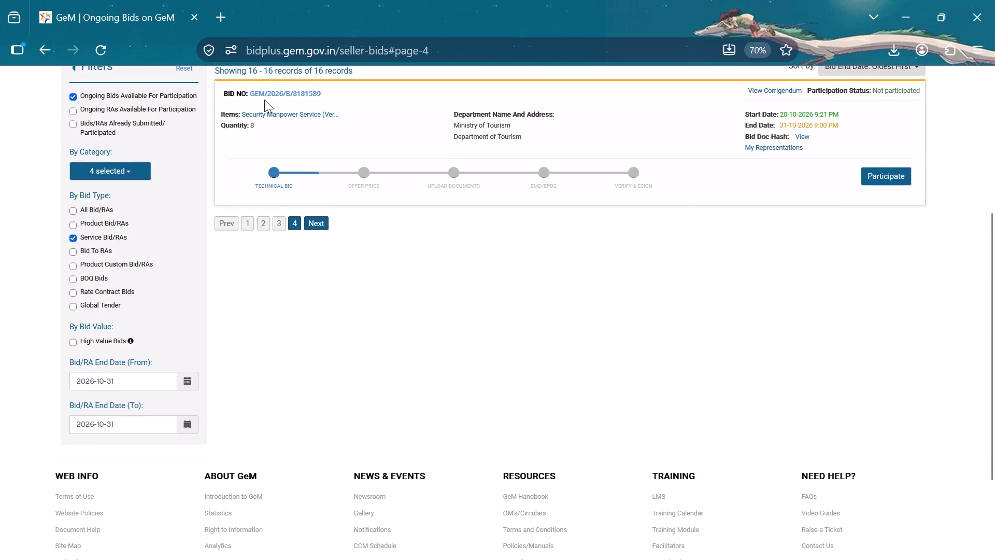
{"action": "double_click", "coordinate": [264, 100]}
{"action": "left_click", "coordinate": [265, 98]}
{"action": "left_click", "coordinate": [266, 92]}
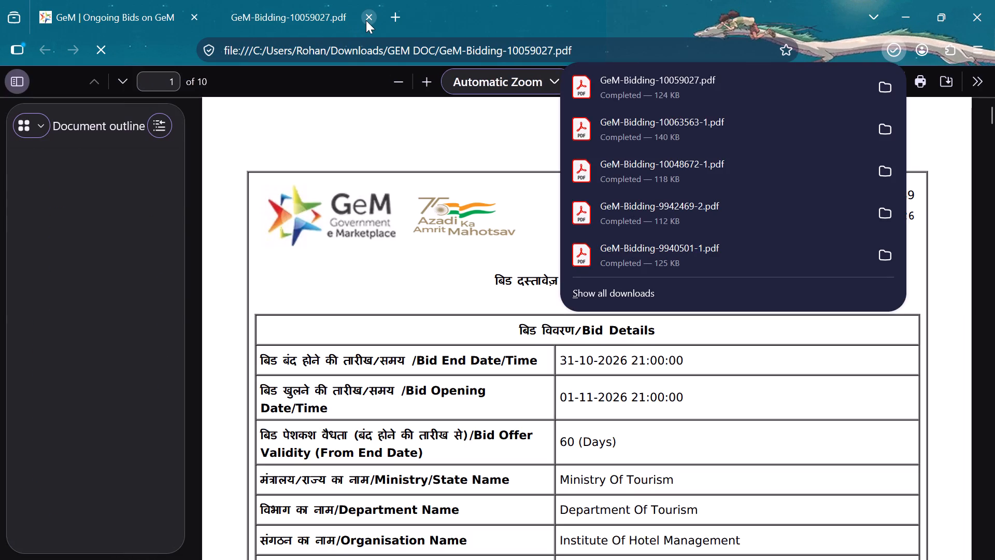
Skim the downloaded Ministry of Tourism bid document and try to select the bid number on its first page.
{"action": "left_click", "coordinate": [466, 268]}
{"action": "scroll", "coordinate": [466, 268], "scroll_direction": "down", "scroll_amount": 20}
{"action": "scroll", "coordinate": [466, 268], "scroll_direction": "down", "scroll_amount": 12}
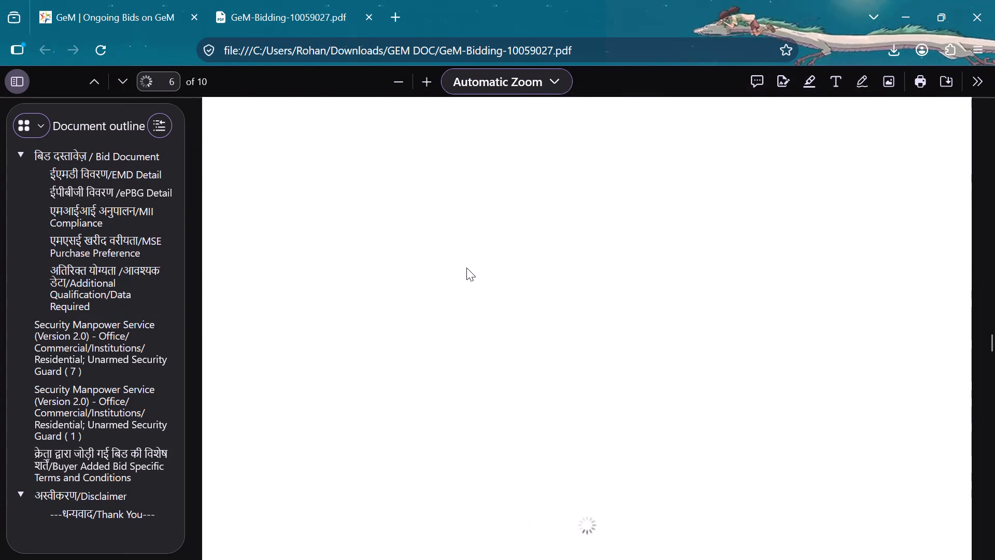
{"action": "scroll", "coordinate": [466, 268], "scroll_direction": "down", "scroll_amount": 16}
{"action": "scroll", "coordinate": [466, 268], "scroll_direction": "up", "scroll_amount": 20}
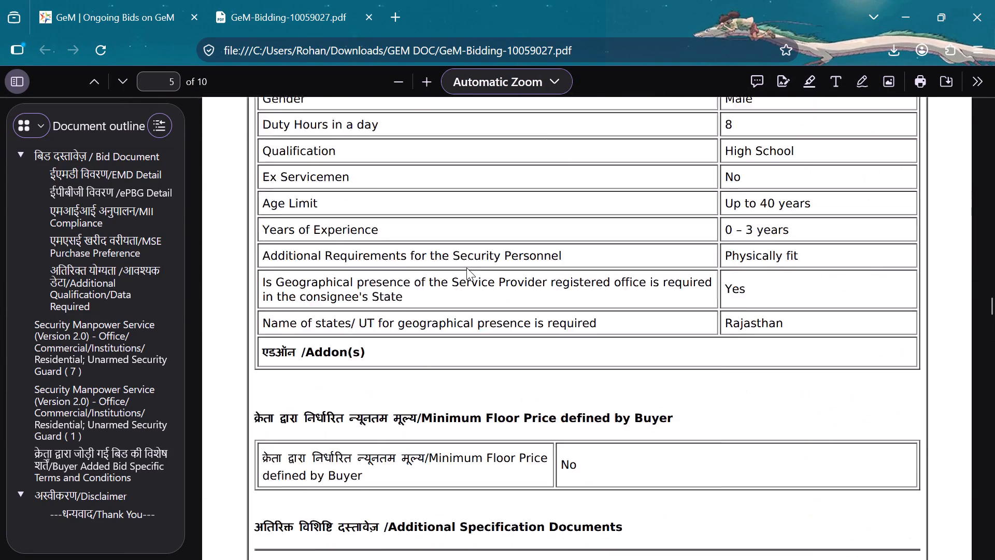
{"action": "scroll", "coordinate": [466, 268], "scroll_direction": "up", "scroll_amount": 20}
{"action": "scroll", "coordinate": [466, 268], "scroll_direction": "up", "scroll_amount": 8}
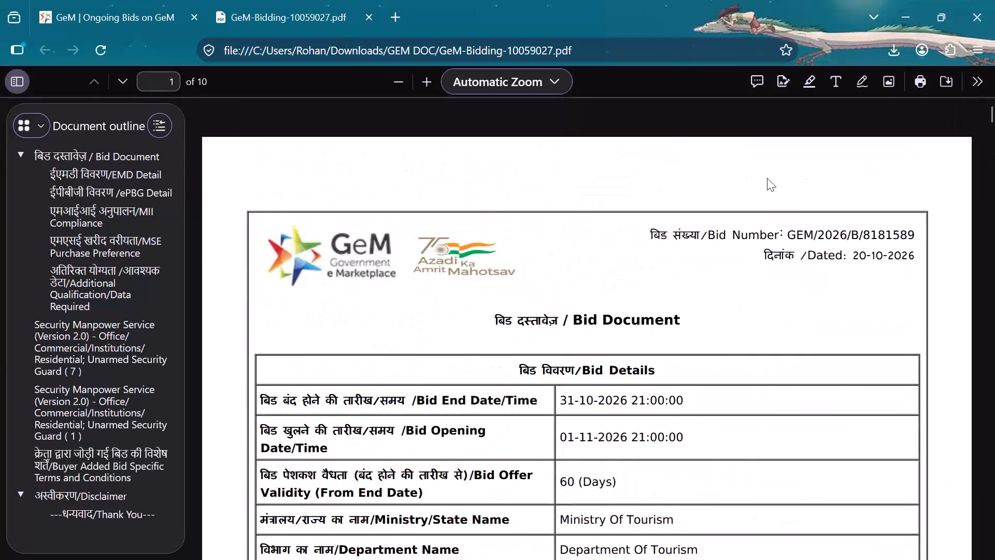
{"action": "left_click", "coordinate": [804, 235]}
{"action": "left_click_drag", "start_coordinate": [804, 235], "coordinate": [815, 233]}
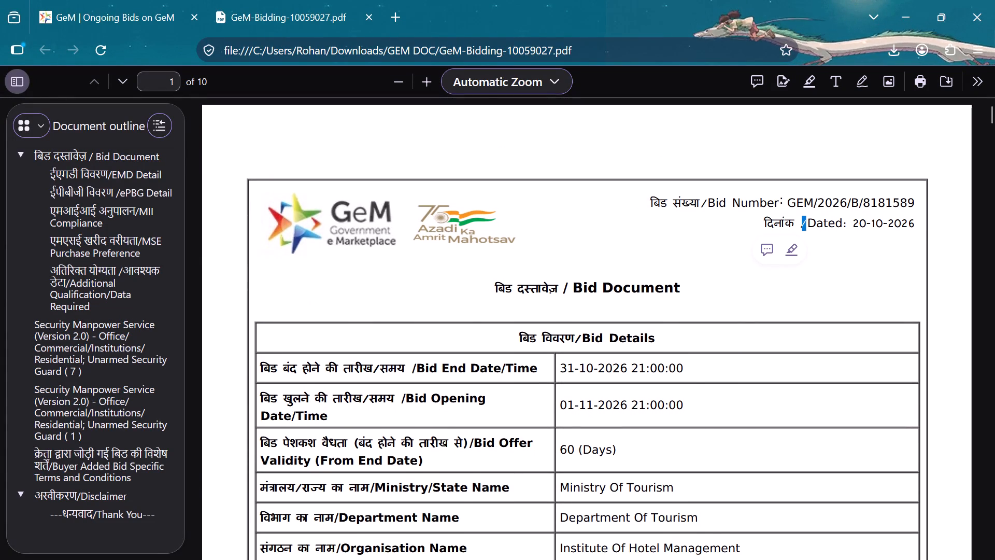
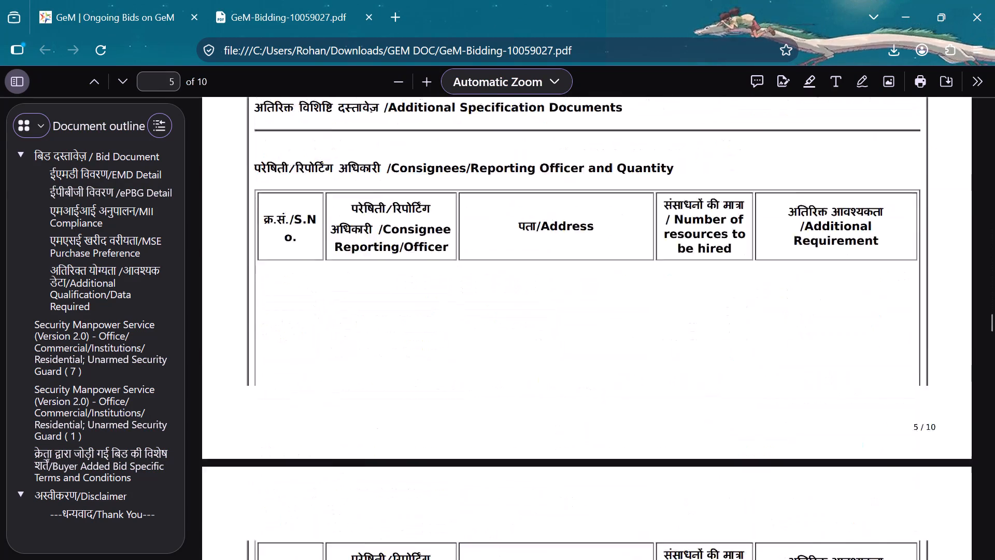
Fill in state RJ and copy the city JAIPUR from the bid document's consignee address into the HHSPL GEM Tender form.
{"action": "scroll", "coordinate": [377, 313], "scroll_direction": "down", "scroll_amount": 7}
{"action": "double_click", "coordinate": [525, 281]}
{"action": "key", "text": "ctrl+c"}
{"action": "key", "text": "alt+Tab"}
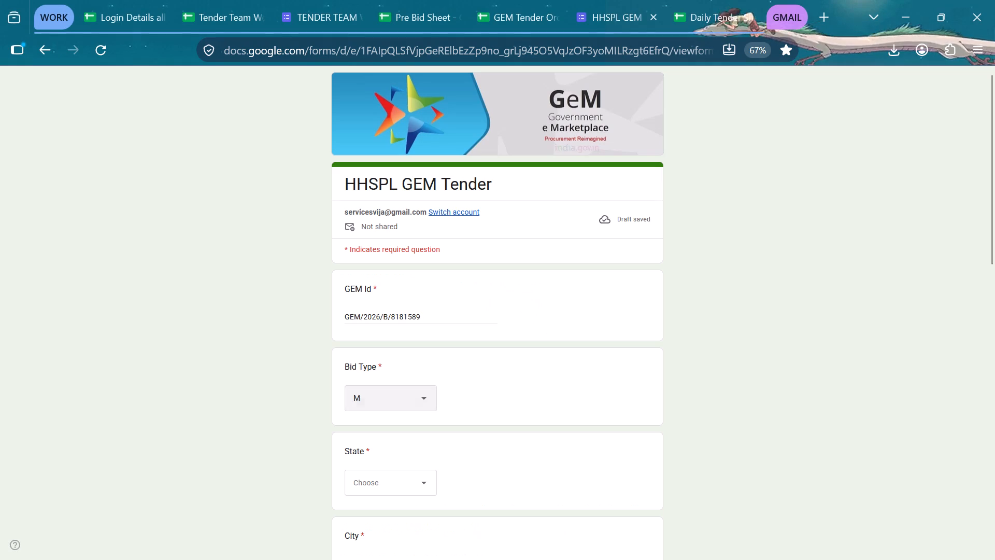
{"action": "key", "text": "Tab"}
{"action": "key", "text": "r"}
{"action": "key", "text": "Tab"}
{"action": "key", "text": "ctrl+v"}
Answer N to both the Pasara and pre-bid meeting questions in the form.
{"action": "key", "text": "Tab"}
{"action": "key", "text": "n"}
{"action": "key", "text": "Tab"}
{"action": "key", "text": "n"}
Enter closing date 31/10/2026 and quantity 8 for the bid, and submit the form.
{"action": "key", "text": "alt+Tab"}
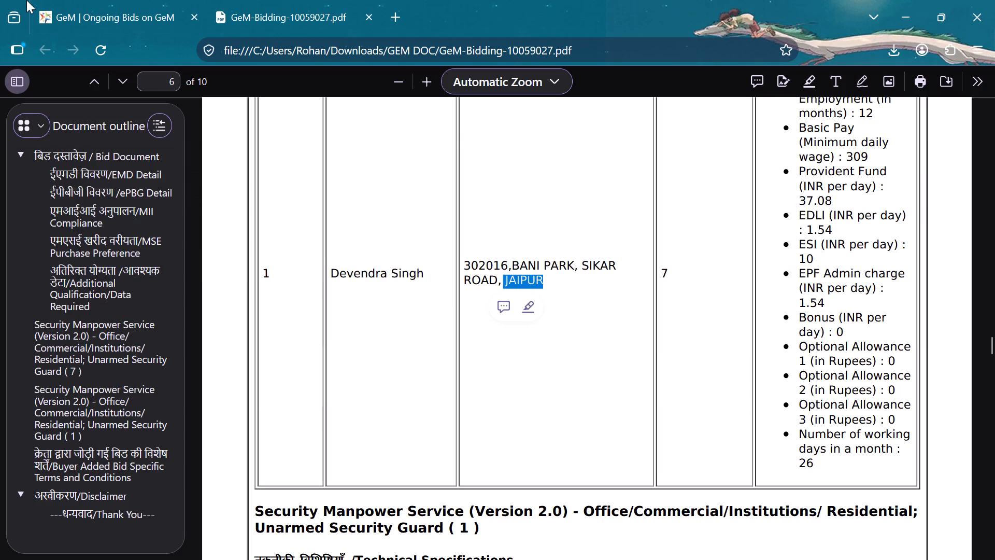
{"action": "left_click", "coordinate": [26, 0]}
{"action": "left_click", "coordinate": [77, 0]}
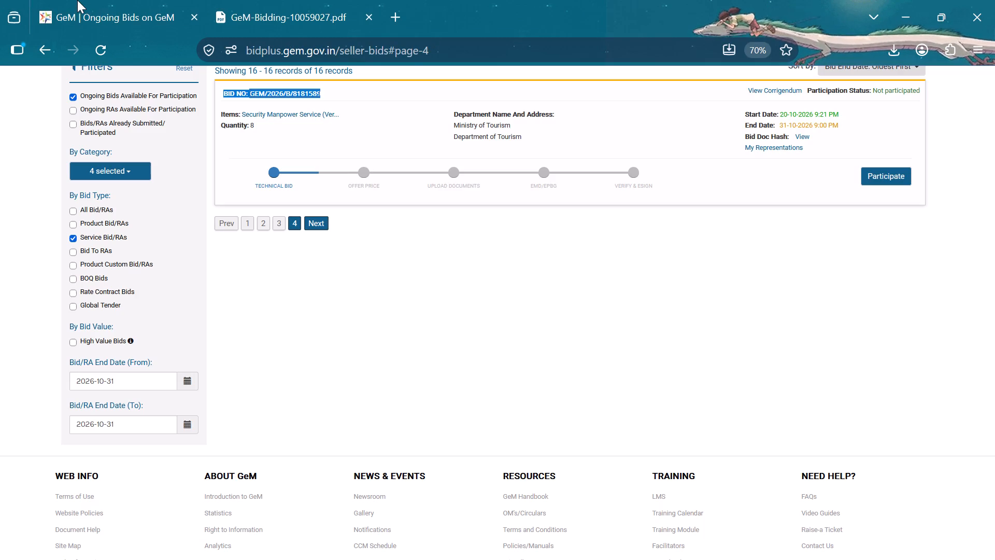
{"action": "key", "text": "alt+Tab"}
{"action": "key", "text": "Tab"}
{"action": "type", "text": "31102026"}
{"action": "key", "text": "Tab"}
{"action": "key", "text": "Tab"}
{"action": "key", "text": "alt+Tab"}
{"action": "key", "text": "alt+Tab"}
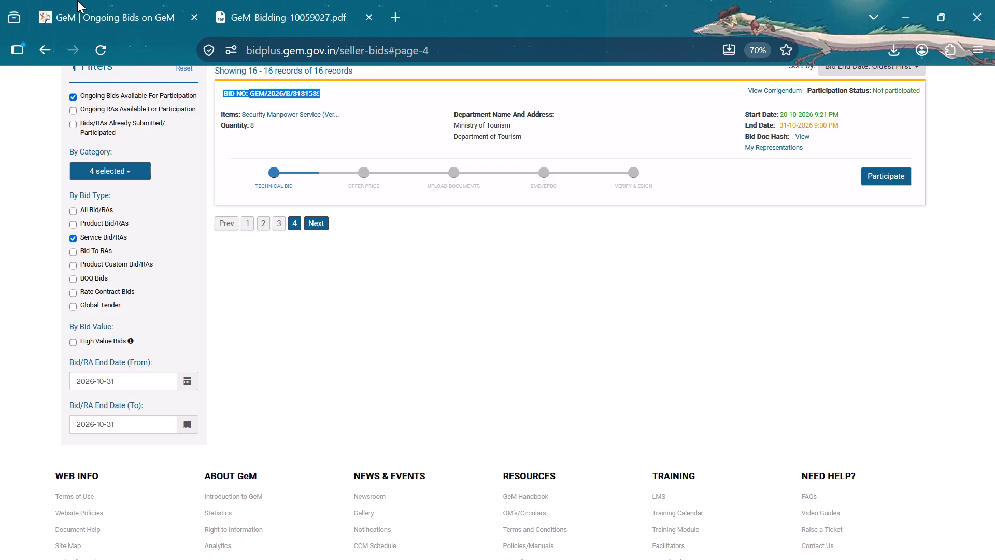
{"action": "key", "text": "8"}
{"action": "scroll", "coordinate": [412, 347], "scroll_direction": "down", "scroll_amount": 8}
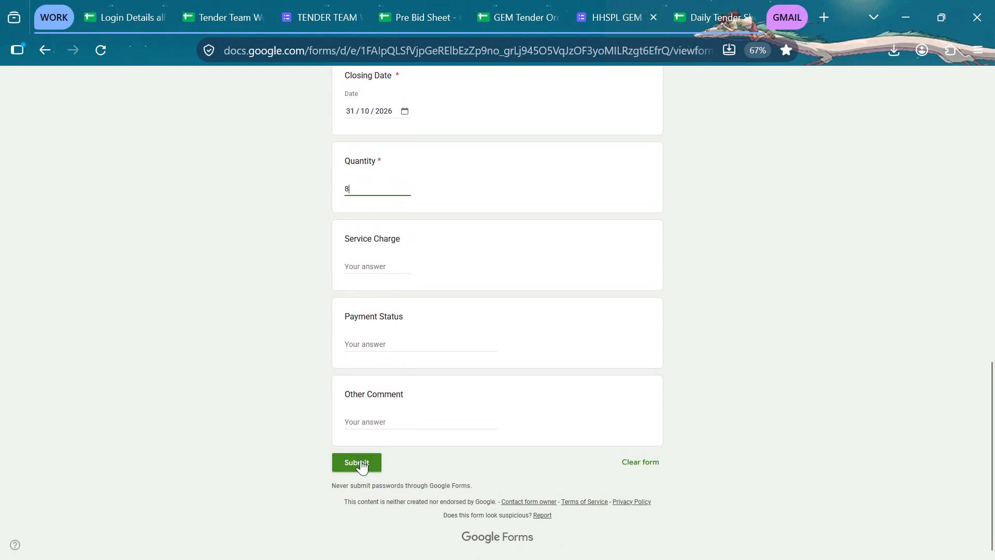
{"action": "left_click", "coordinate": [360, 459]}
Locate the row of bid GEM/2026/B/8181589 at the end of the Form Responses 1 data in Daily Tender Sheet 2026.
{"action": "key", "text": "alt+Tab"}
{"action": "scroll", "coordinate": [311, 282], "scroll_direction": "up", "scroll_amount": 1}
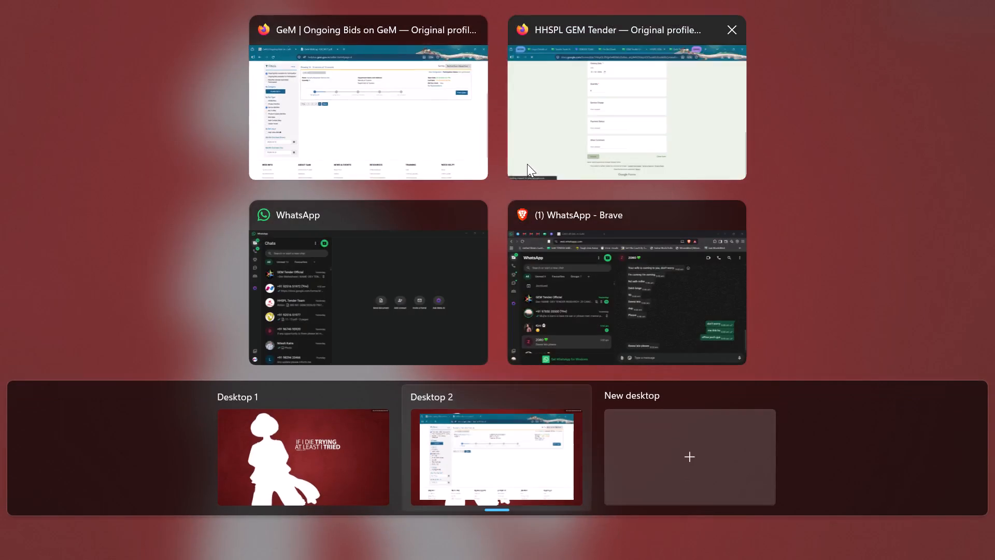
{"action": "left_click", "coordinate": [527, 164]}
{"action": "left_click", "coordinate": [698, 0]}
{"action": "left_click", "coordinate": [297, 353]}
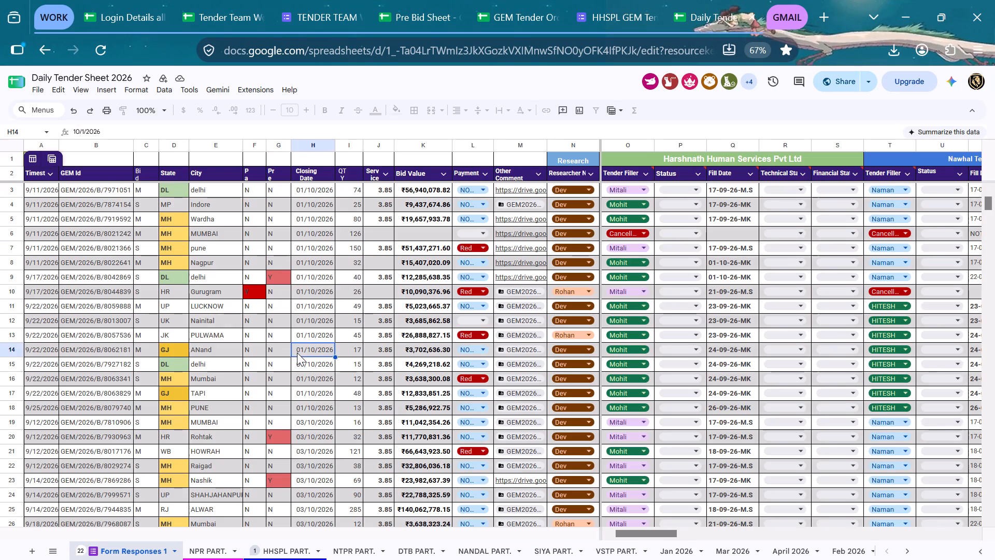
{"action": "key", "text": "ctrl+Down"}
{"action": "scroll", "coordinate": [297, 353], "scroll_direction": "down", "scroll_amount": 1}
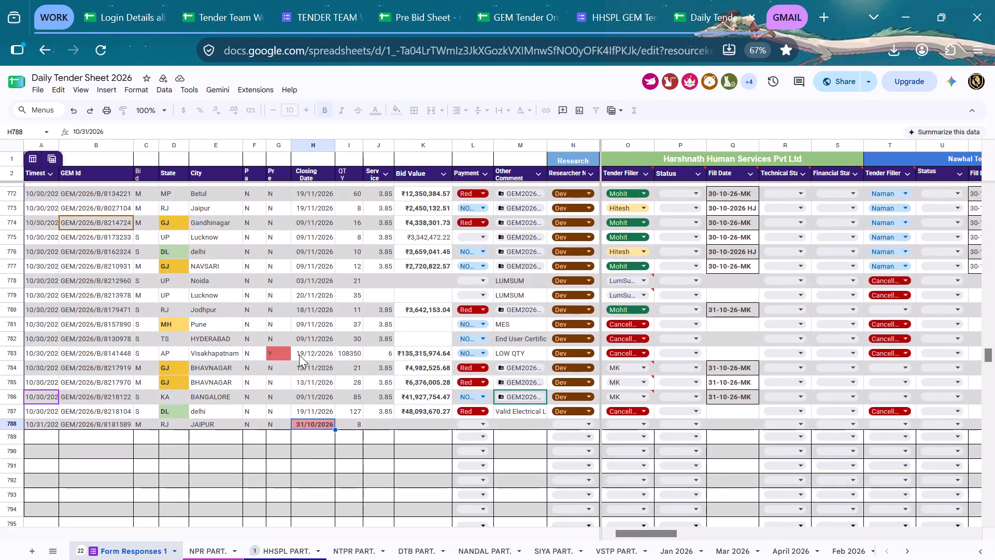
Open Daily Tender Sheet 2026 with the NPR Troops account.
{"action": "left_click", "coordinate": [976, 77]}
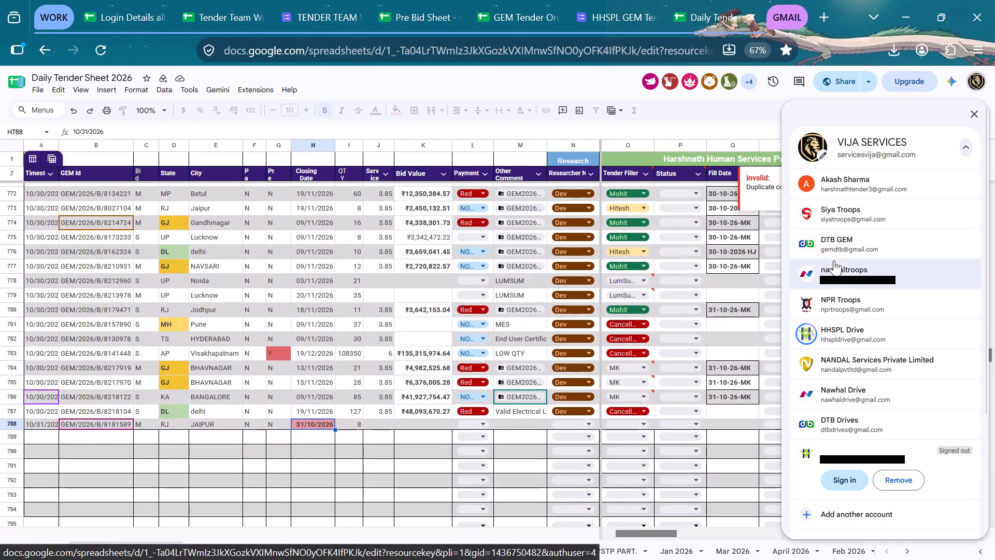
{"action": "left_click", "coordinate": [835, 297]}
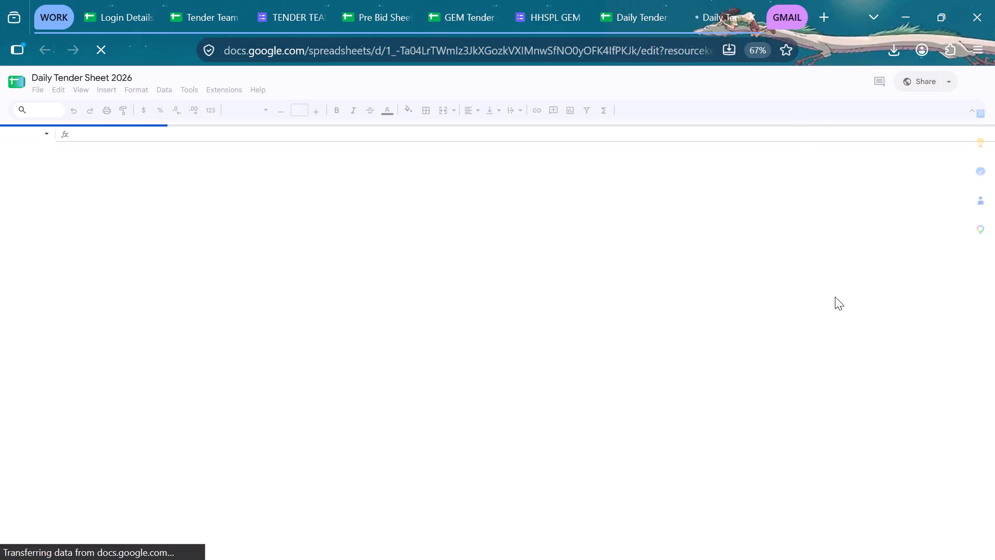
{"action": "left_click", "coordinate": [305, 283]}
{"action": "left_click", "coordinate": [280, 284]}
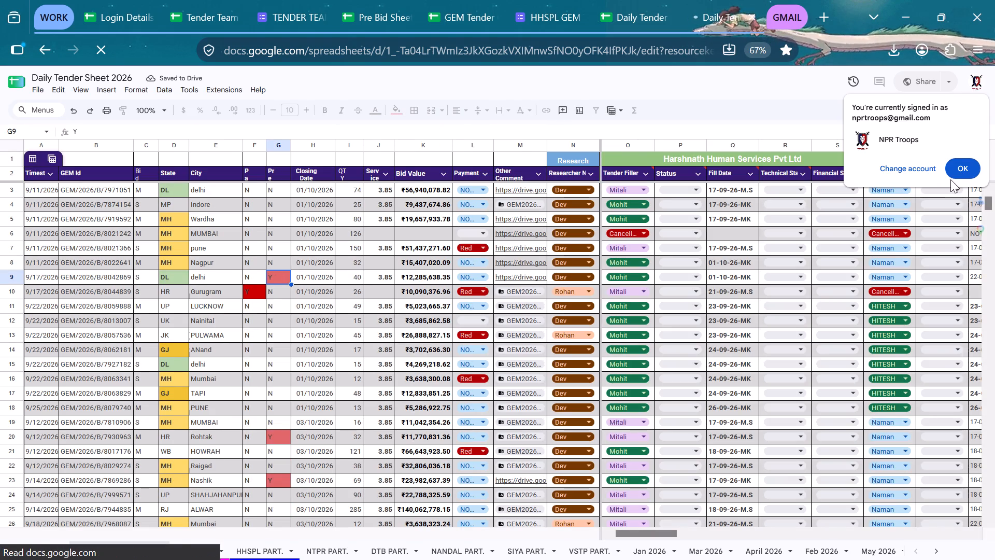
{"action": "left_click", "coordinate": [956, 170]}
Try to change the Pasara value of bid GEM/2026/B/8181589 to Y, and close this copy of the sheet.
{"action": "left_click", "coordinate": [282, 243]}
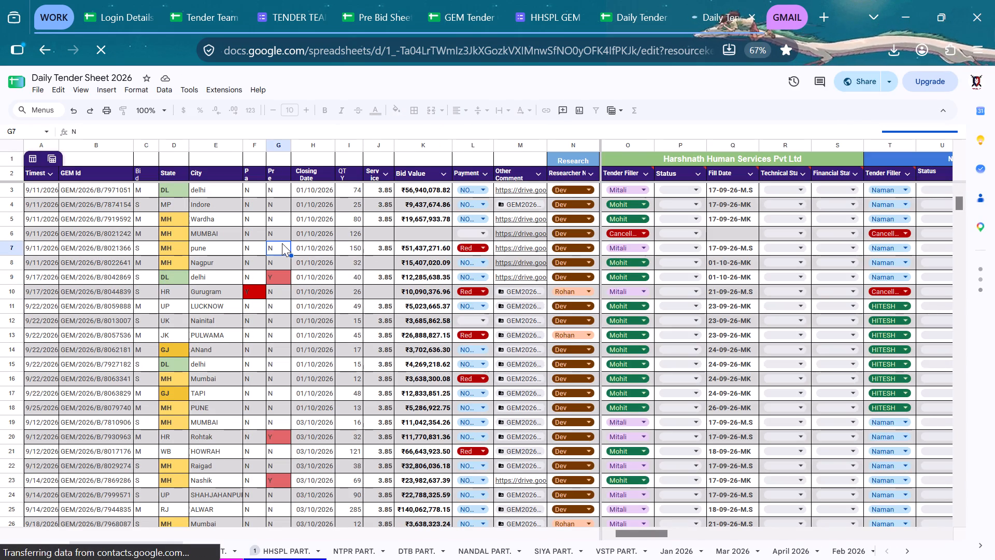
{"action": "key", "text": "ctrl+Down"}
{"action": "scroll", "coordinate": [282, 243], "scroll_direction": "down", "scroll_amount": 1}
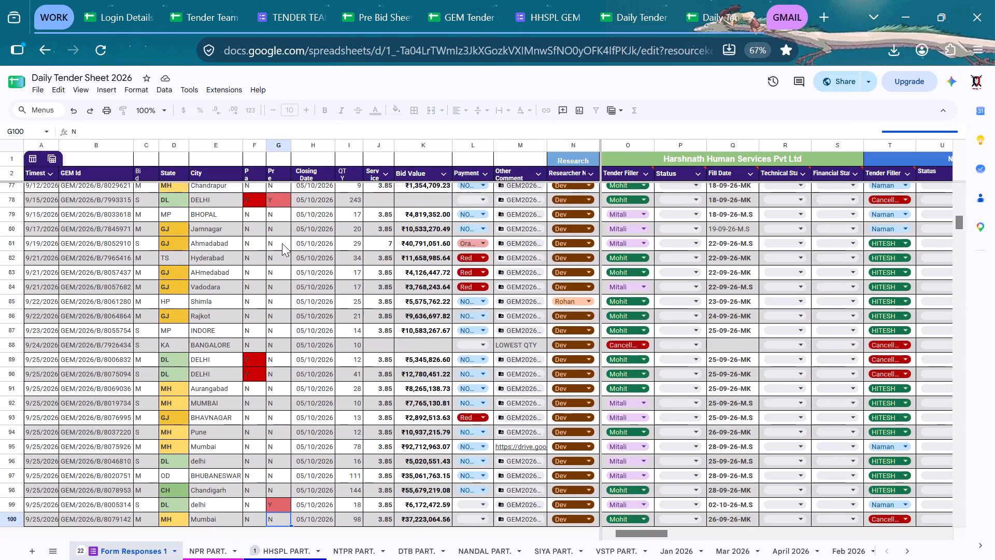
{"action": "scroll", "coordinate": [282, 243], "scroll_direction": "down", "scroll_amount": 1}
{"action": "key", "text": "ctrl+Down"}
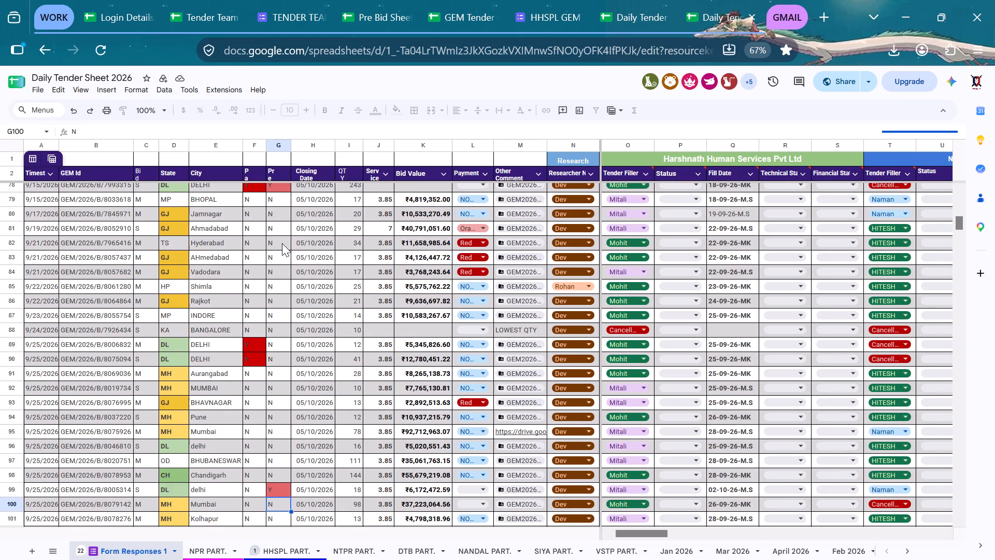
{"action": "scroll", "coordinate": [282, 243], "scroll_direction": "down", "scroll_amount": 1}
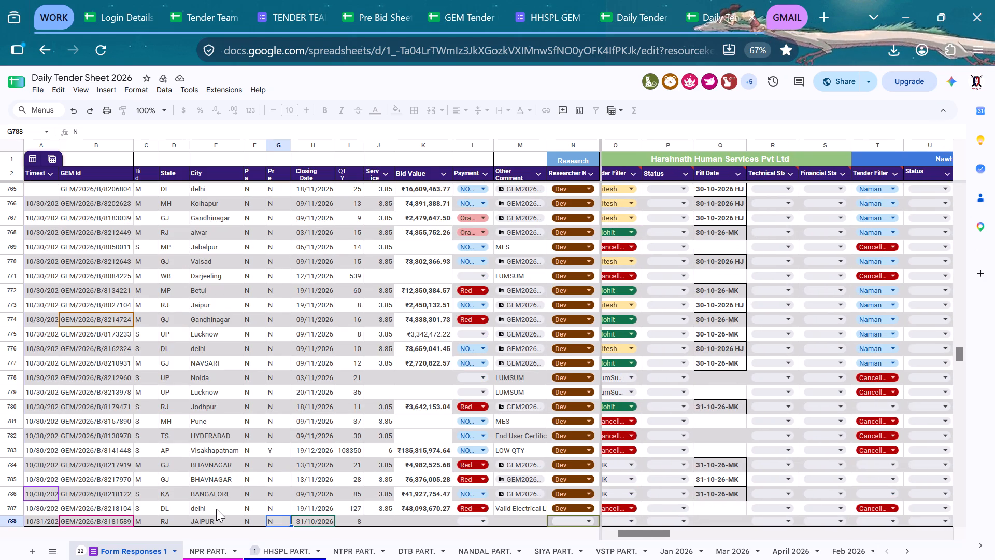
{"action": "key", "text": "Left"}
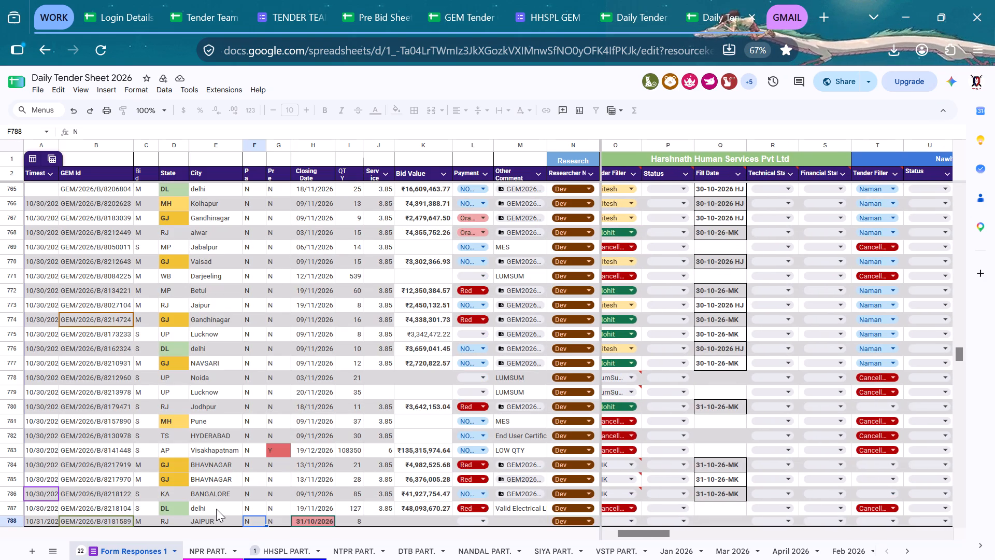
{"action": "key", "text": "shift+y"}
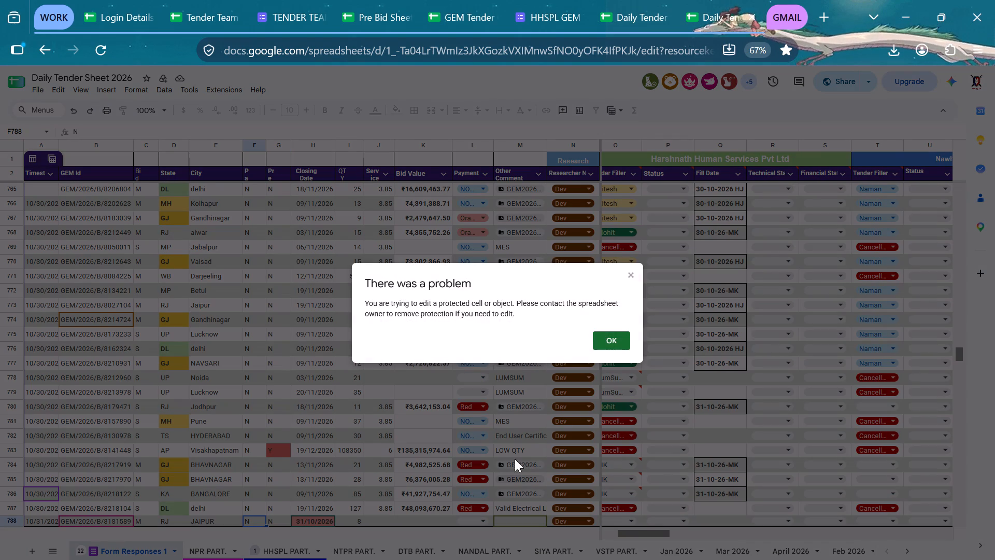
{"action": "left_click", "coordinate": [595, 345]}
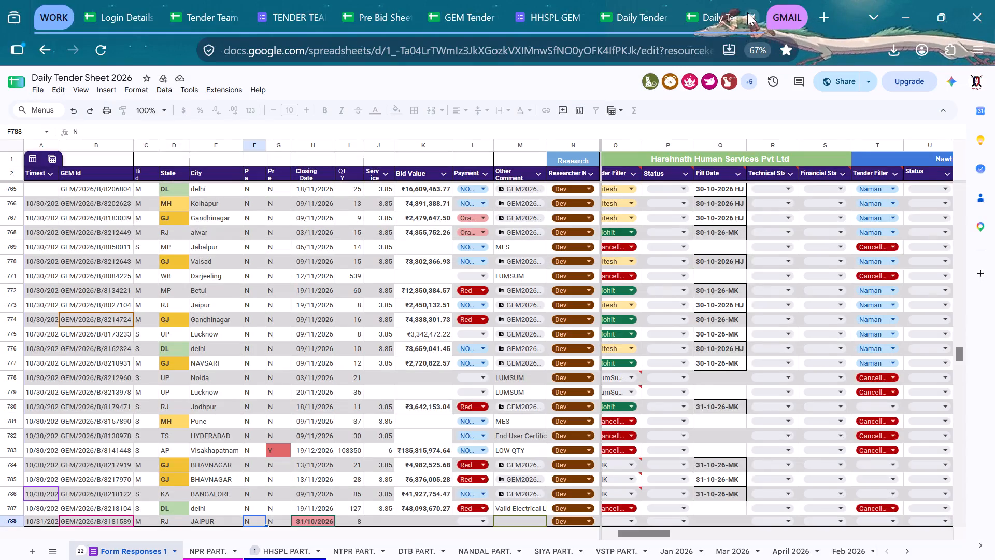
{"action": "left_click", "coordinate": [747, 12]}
Reopen Daily Tender Sheet 2026 with the HHSPL Drive account.
{"action": "left_click", "coordinate": [980, 72]}
{"action": "left_click", "coordinate": [852, 328]}
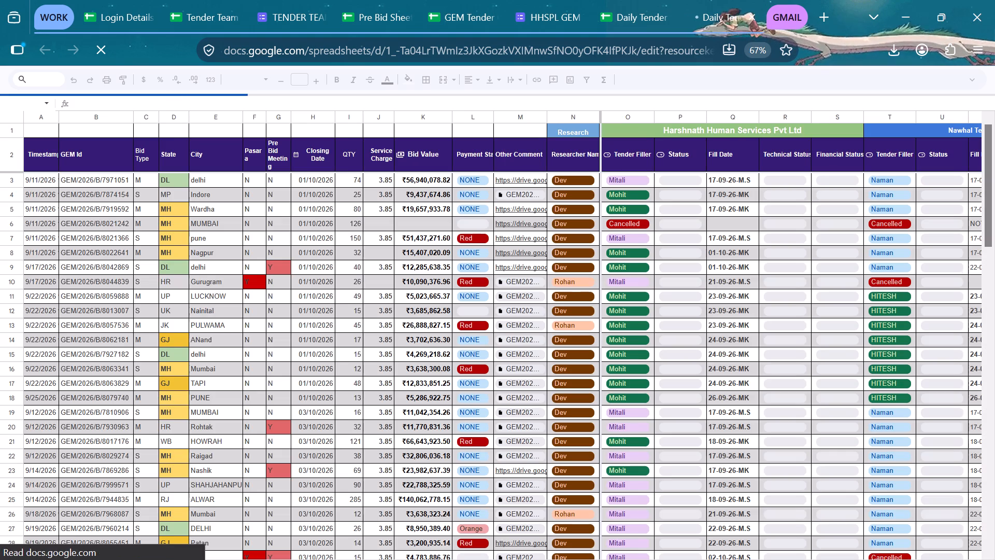
Set the Pasara value of bid GEM/2026/B/8181589 in row 788 to Y.
{"action": "left_click", "coordinate": [271, 253]}
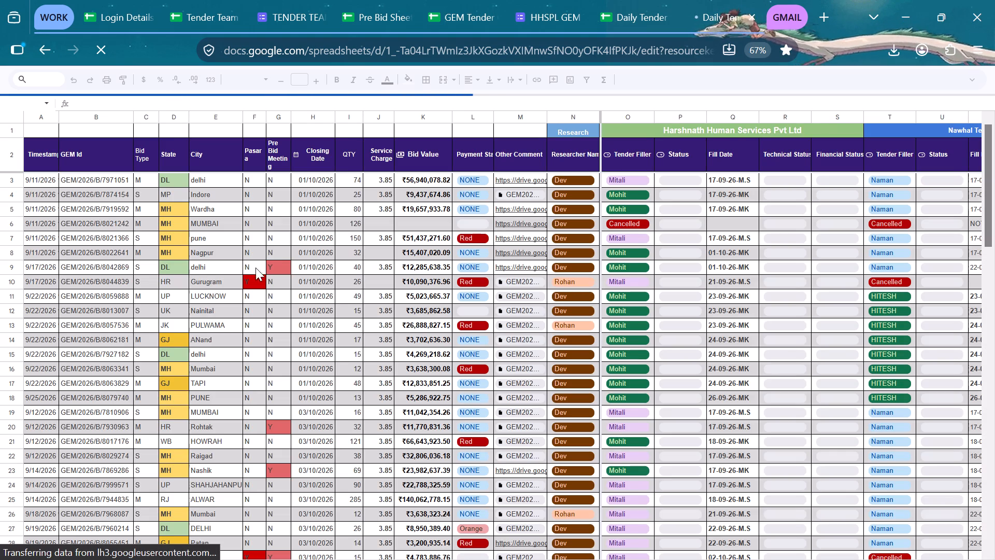
{"action": "left_click", "coordinate": [252, 282]}
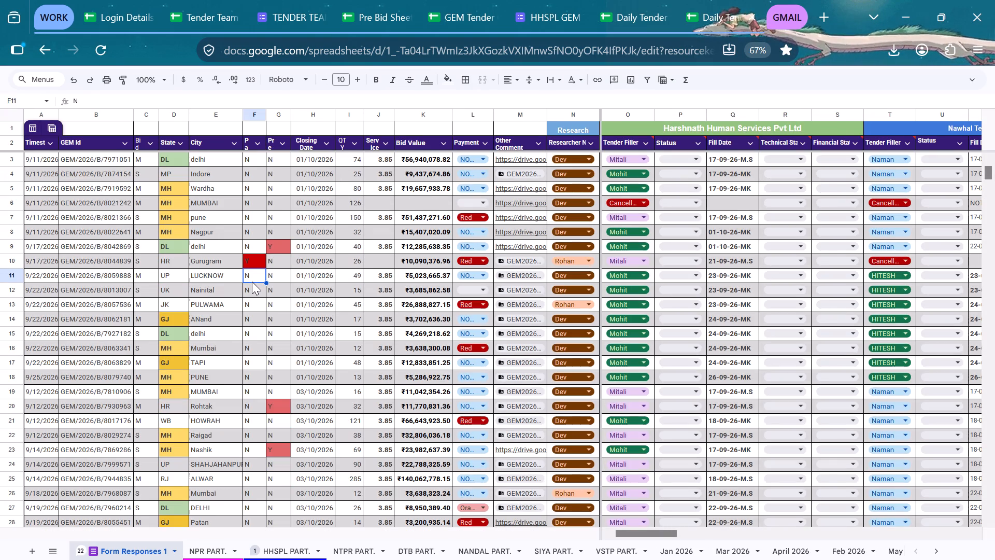
{"action": "key", "text": "Down"}
{"action": "key", "text": "ctrl+Down"}
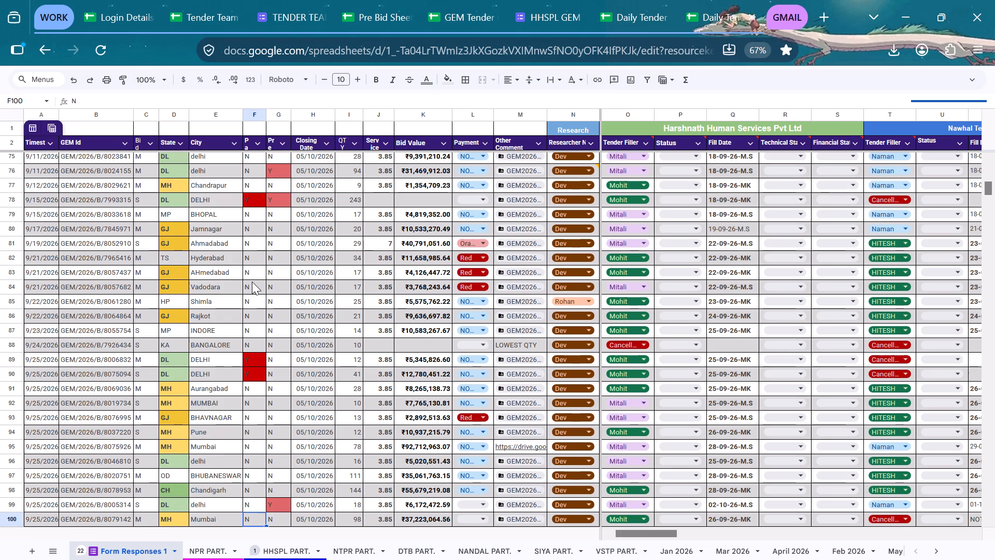
{"action": "key", "text": "ctrl+Down"}
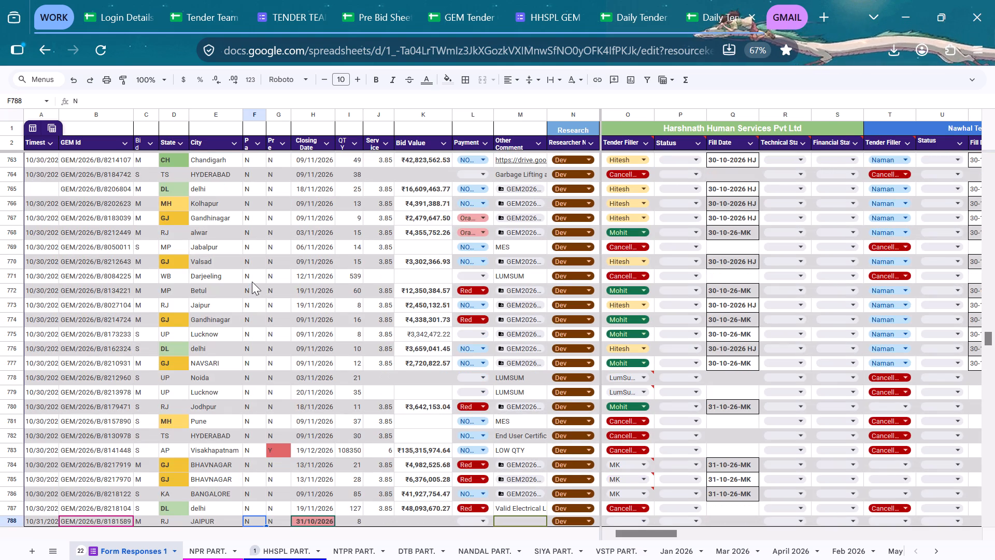
{"action": "key", "text": "Down"}
{"action": "key", "text": "Up"}
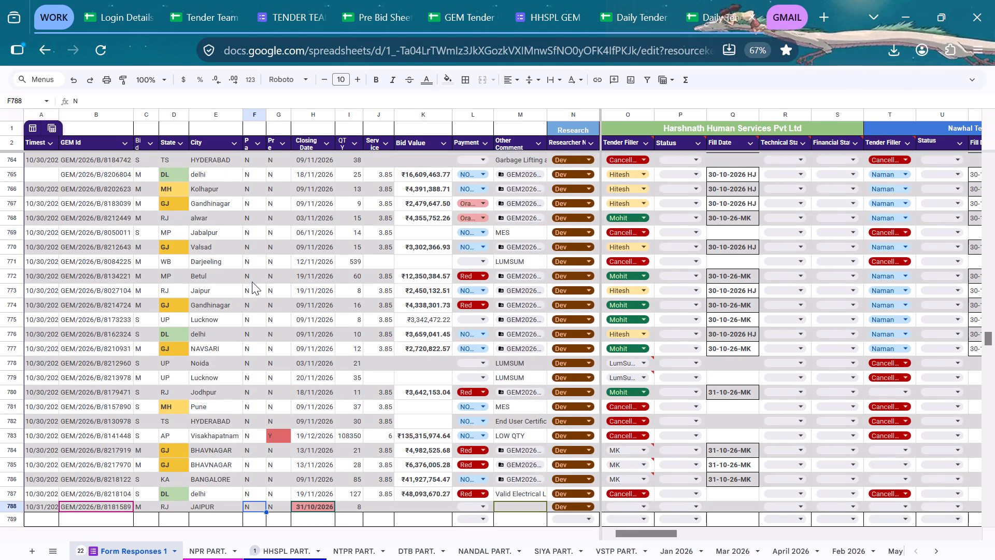
{"action": "key", "text": "shift+y"}
{"action": "key", "text": "Return"}
Return to the GeM ongoing bids list and clear both the From and To dates of the Bid/RA End Date filter.
{"action": "key", "text": "alt+Tab"}
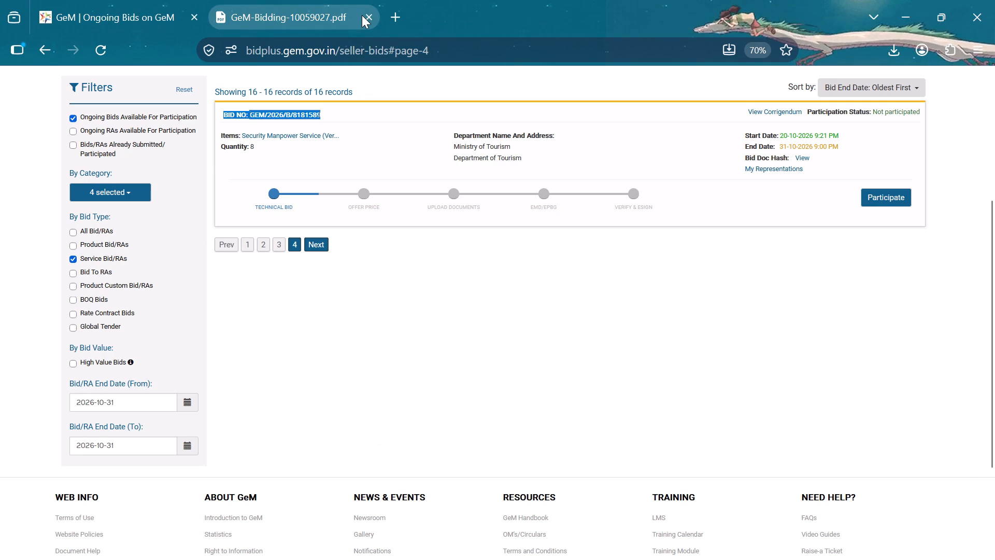
{"action": "triple_click", "coordinate": [135, 395]}
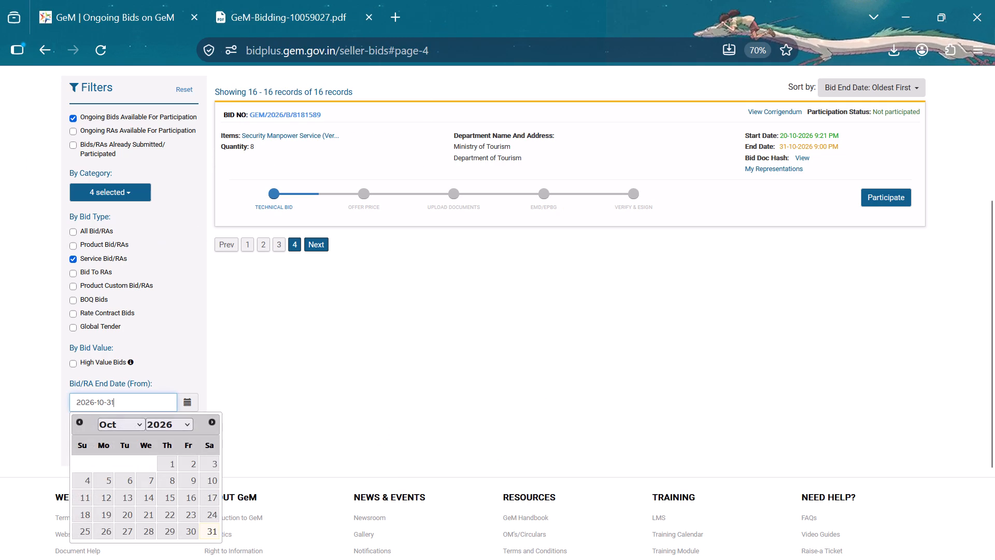
{"action": "key", "text": "shift+BackSpace"}
{"action": "key", "text": "shift+BackSpace"}
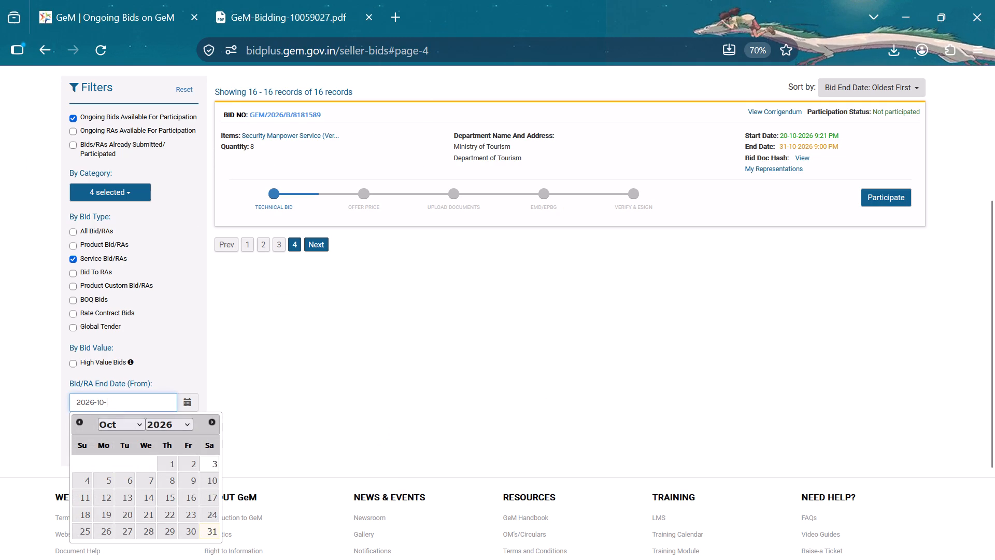
{"action": "key", "text": "shift+BackSpace"}
{"action": "key", "text": "shift+BackSpace"}
{"action": "key", "text": "shift+BackSpace"}
{"action": "key", "text": "shift+BackSpace"}
{"action": "key", "text": "shift+BackSpace"}
{"action": "key", "text": "shift+BackSpace"}
{"action": "key", "text": "shift+BackSpace"}
{"action": "key", "text": "shift+BackSpace"}
{"action": "key", "text": "shift+BackSpace"}
{"action": "key", "text": "shift+BackSpace"}
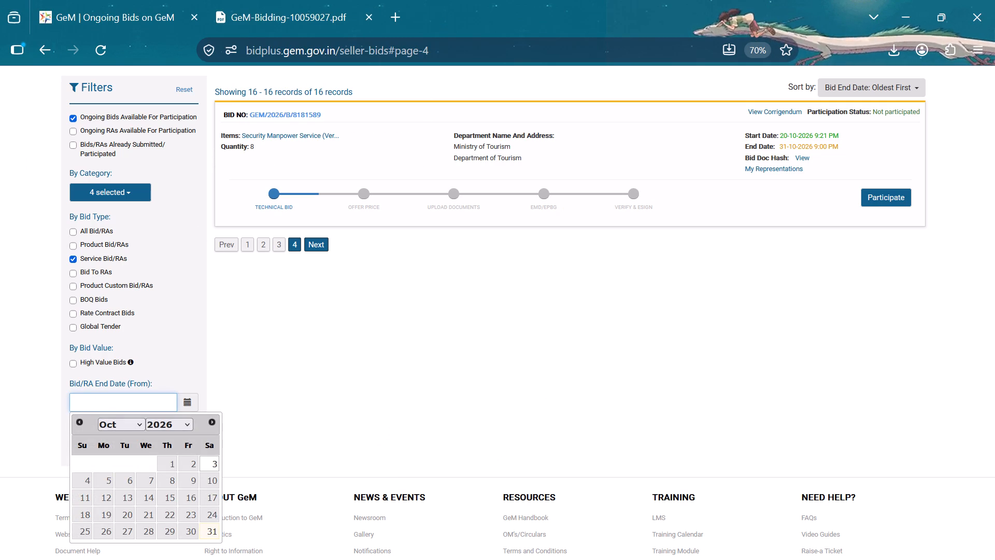
{"action": "key", "text": "BackSpace"}
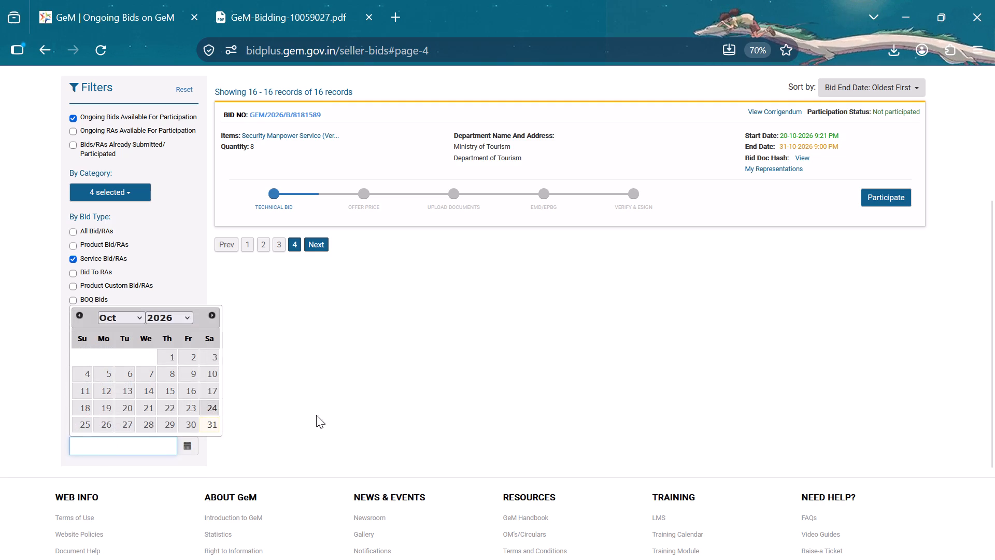
{"action": "left_click", "coordinate": [338, 438]}
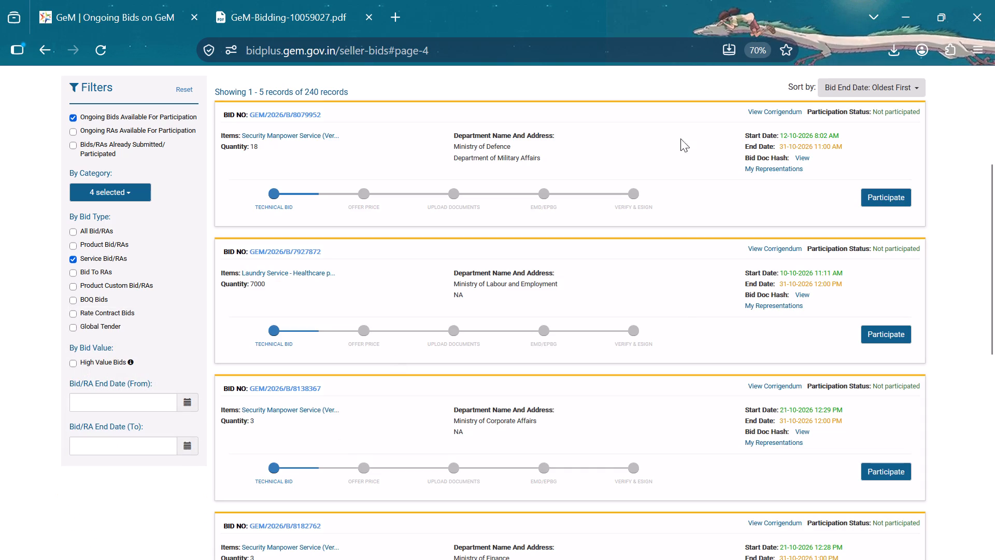
Sort the bids by Bid Start Date: Latest First.
{"action": "left_click", "coordinate": [840, 83]}
{"action": "left_click", "coordinate": [832, 113]}
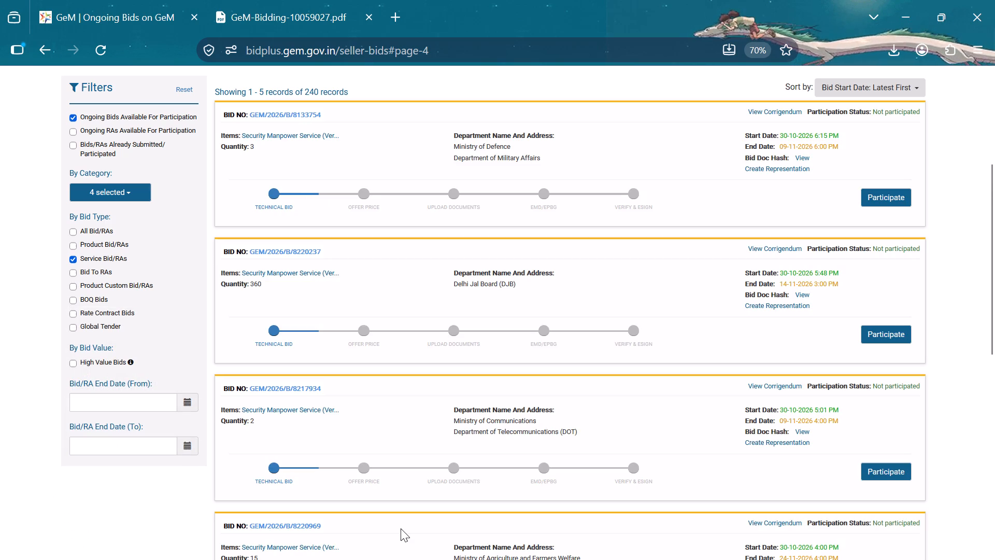
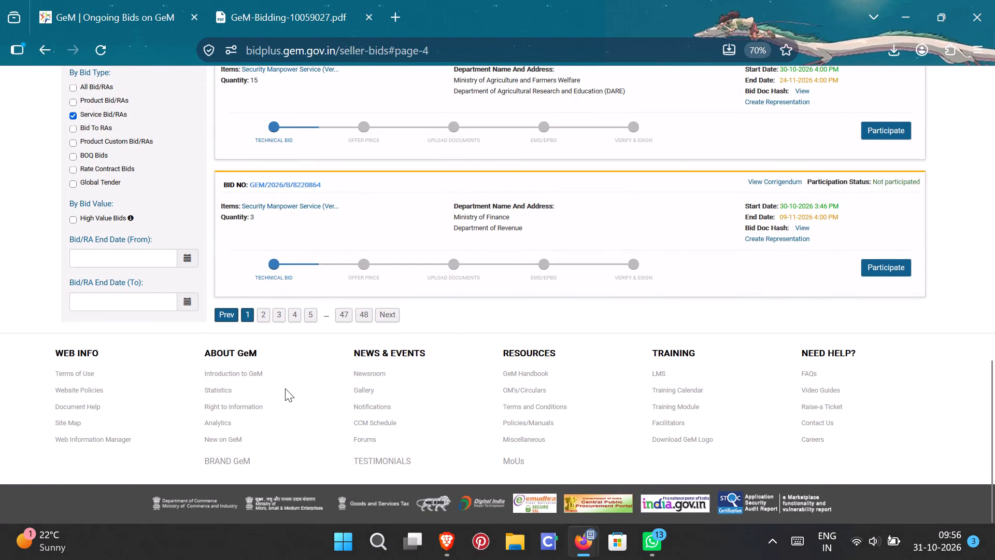
Look through the bids on pages 3, 5 and 4 of the ongoing bids list, ending back on page 3.
{"action": "left_click", "coordinate": [277, 322]}
{"action": "scroll", "coordinate": [277, 322], "scroll_direction": "up", "scroll_amount": 2}
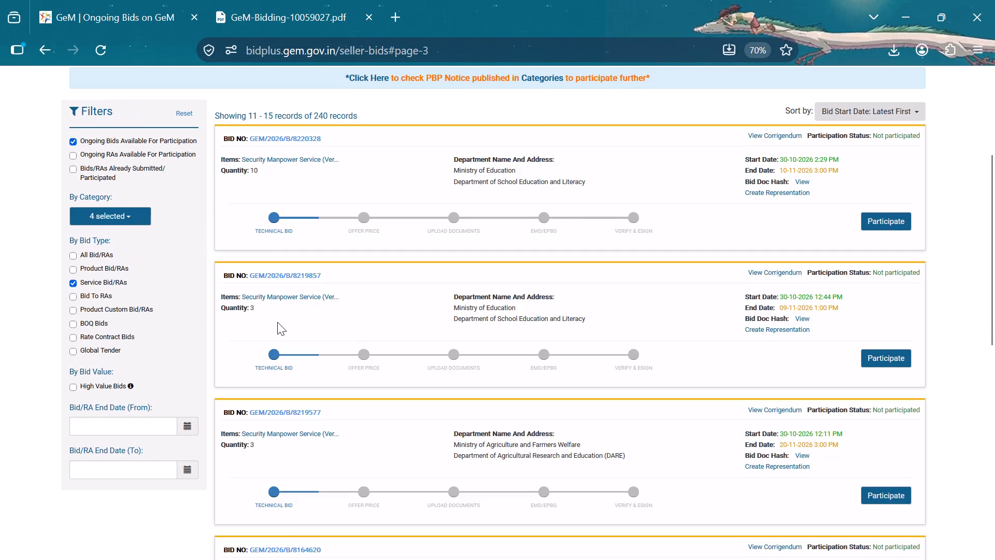
{"action": "scroll", "coordinate": [277, 322], "scroll_direction": "down", "scroll_amount": 6}
{"action": "left_click", "coordinate": [303, 315]}
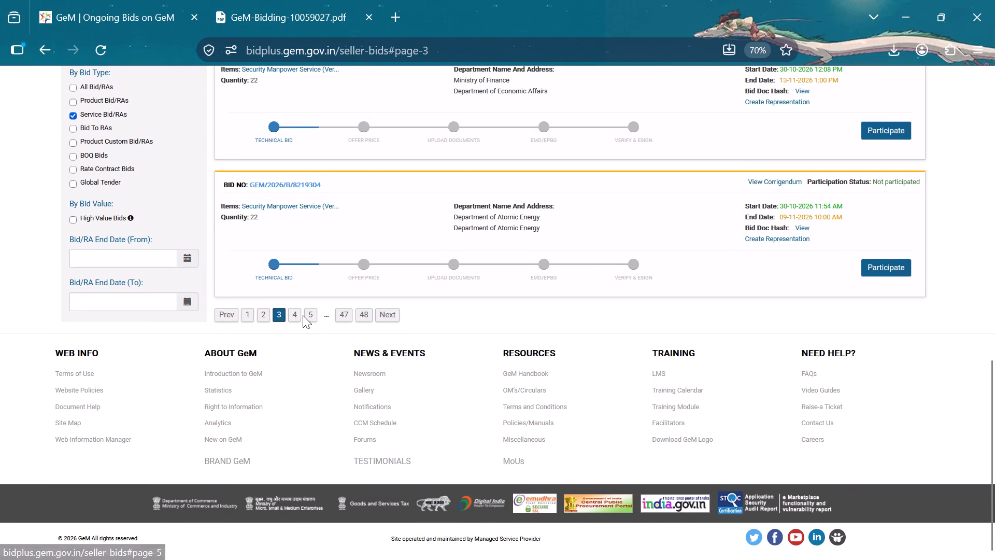
{"action": "left_click", "coordinate": [307, 318]}
{"action": "scroll", "coordinate": [307, 318], "scroll_direction": "up", "scroll_amount": 1}
{"action": "scroll", "coordinate": [307, 318], "scroll_direction": "down", "scroll_amount": 8}
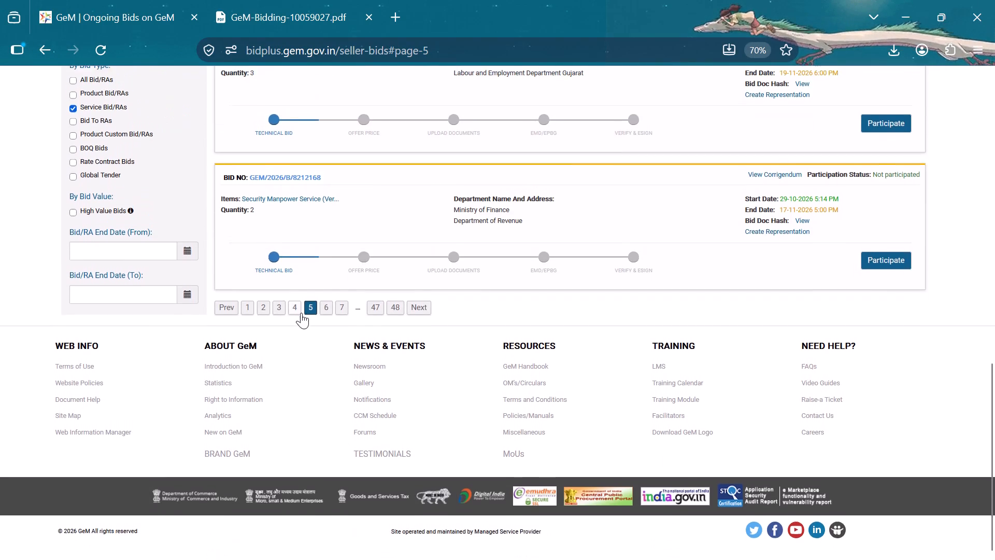
{"action": "left_click", "coordinate": [300, 310]}
{"action": "scroll", "coordinate": [300, 310], "scroll_direction": "up", "scroll_amount": 1}
{"action": "scroll", "coordinate": [300, 310], "scroll_direction": "down", "scroll_amount": 3}
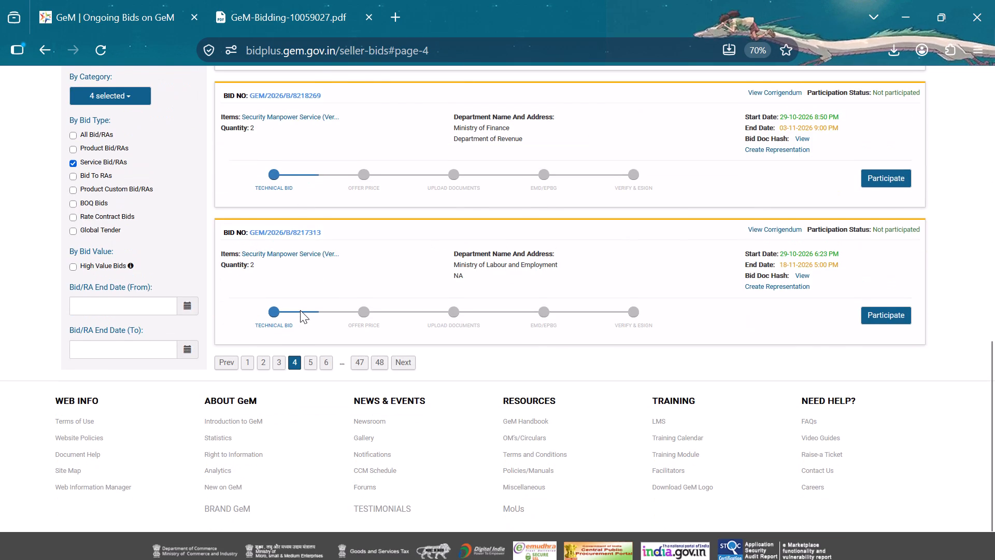
{"action": "scroll", "coordinate": [300, 310], "scroll_direction": "up", "scroll_amount": 3}
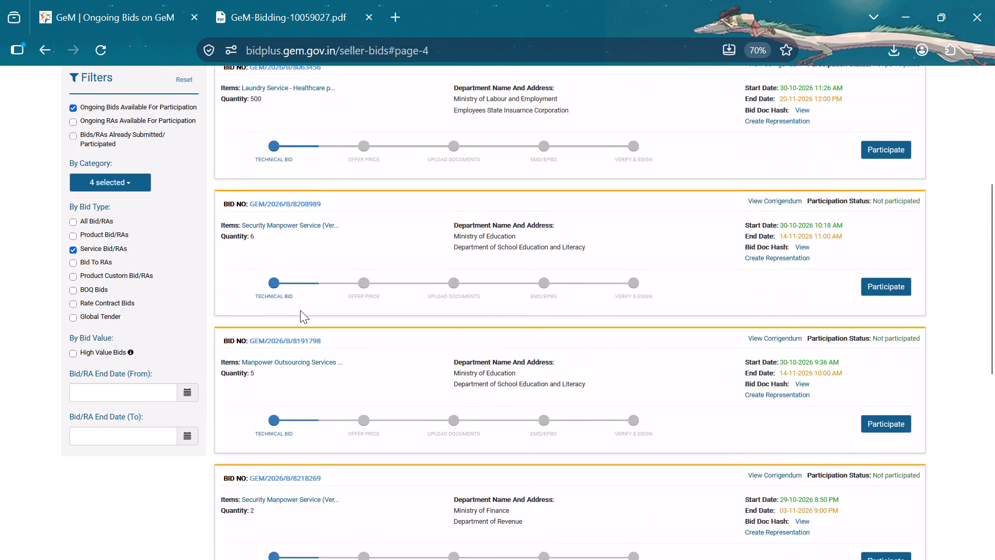
{"action": "scroll", "coordinate": [300, 310], "scroll_direction": "up", "scroll_amount": 1}
{"action": "scroll", "coordinate": [300, 273], "scroll_direction": "down", "scroll_amount": 8}
{"action": "left_click", "coordinate": [286, 316]}
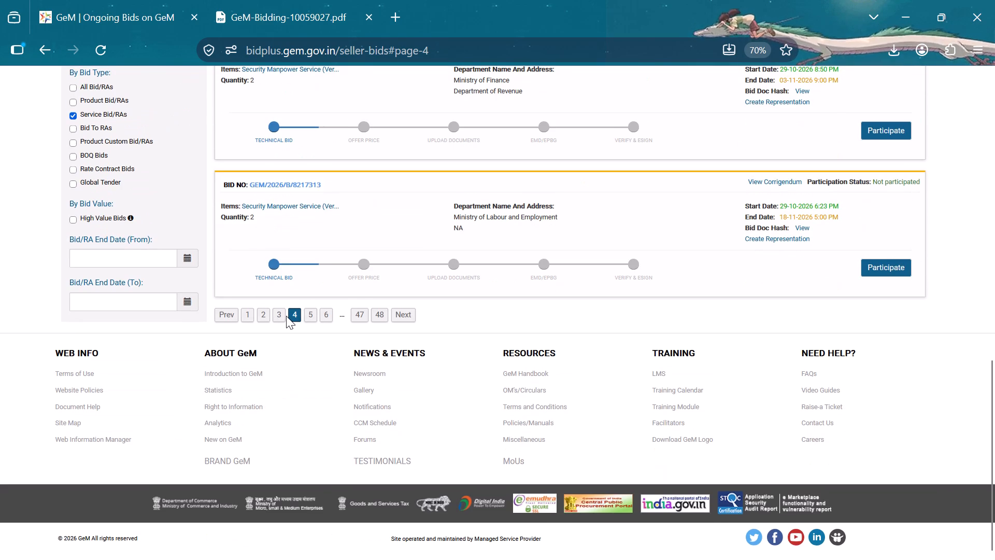
{"action": "double_click", "coordinate": [286, 316]}
{"action": "left_click", "coordinate": [281, 318]}
Close the previously opened bid document GeM-Bidding-10059027.pdf.
{"action": "left_click", "coordinate": [365, 18]}
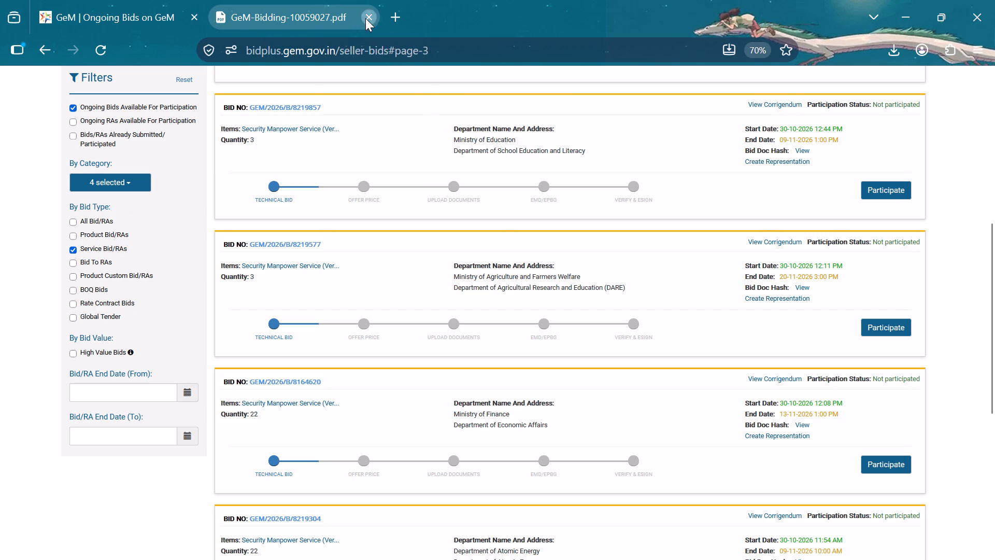
Open the document of Ministry of Finance bid GEM/2026/B/8164620 and examine its bid details, including contract period and relaxation terms.
{"action": "scroll", "coordinate": [366, 327], "scroll_direction": "down", "scroll_amount": 2}
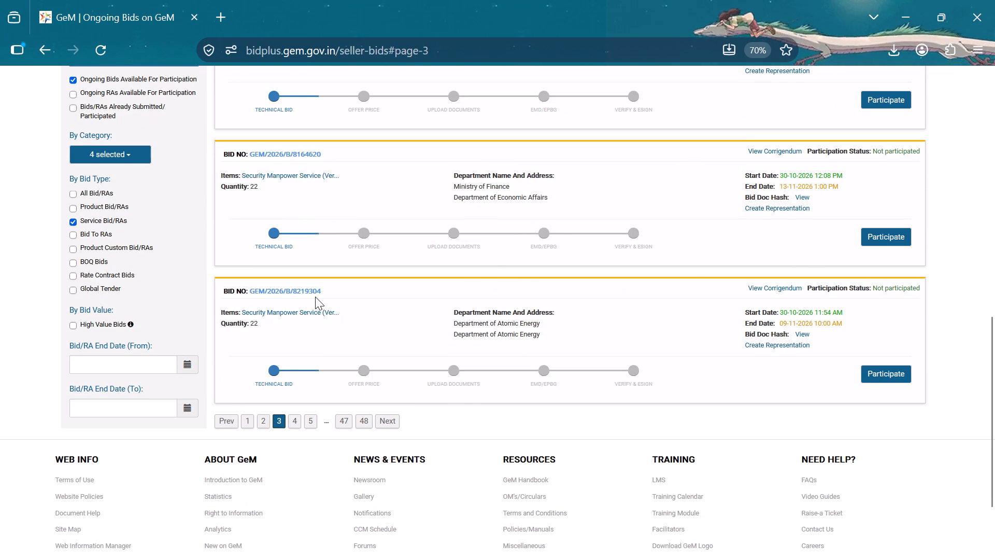
{"action": "scroll", "coordinate": [315, 297], "scroll_direction": "up", "scroll_amount": 1}
{"action": "left_click", "coordinate": [300, 314]}
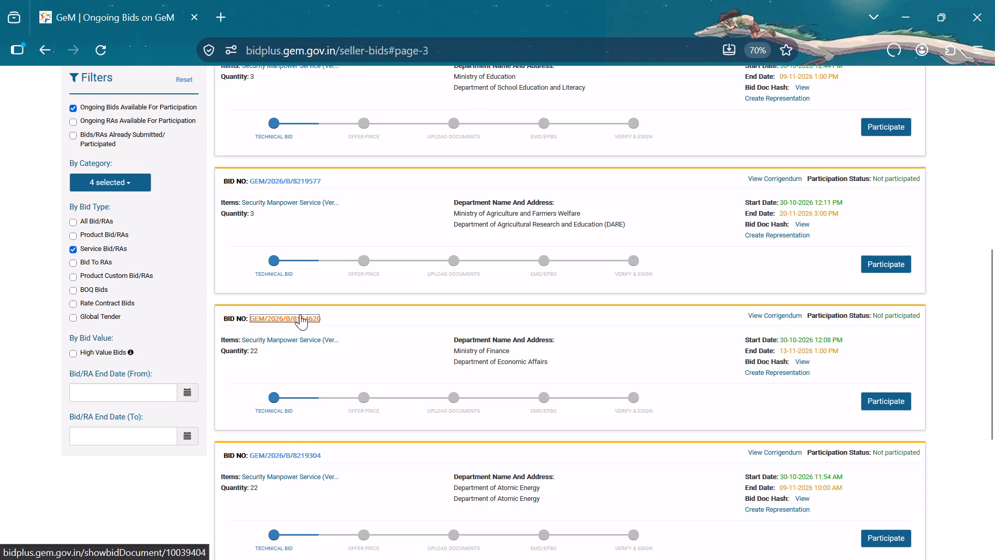
{"action": "left_click", "coordinate": [349, 271]}
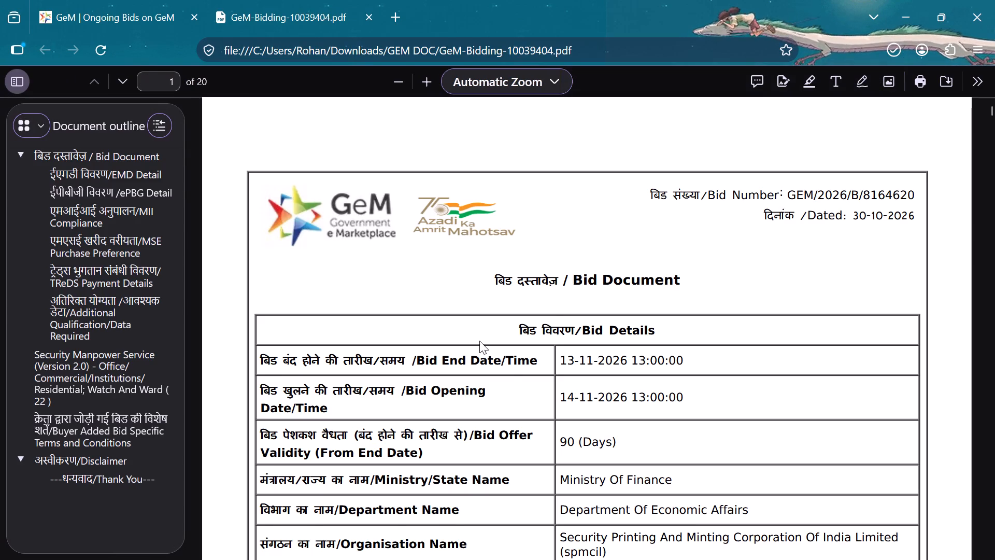
{"action": "scroll", "coordinate": [512, 379], "scroll_direction": "down", "scroll_amount": 5}
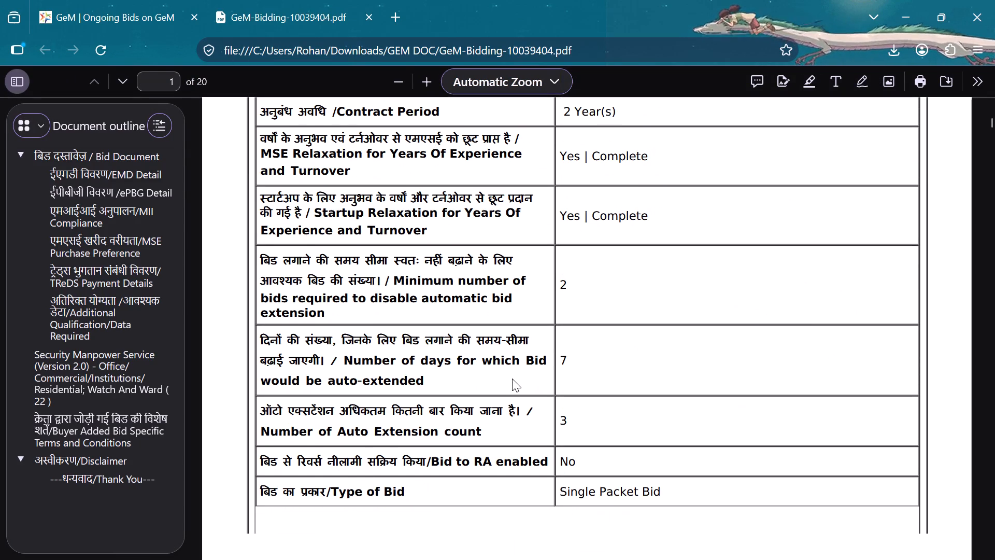
{"action": "scroll", "coordinate": [512, 379], "scroll_direction": "down", "scroll_amount": 10}
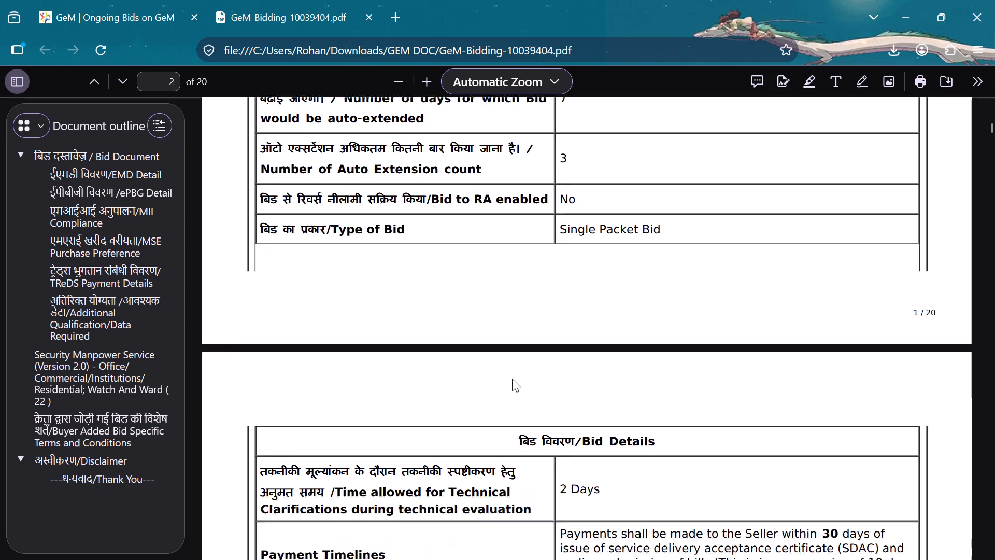
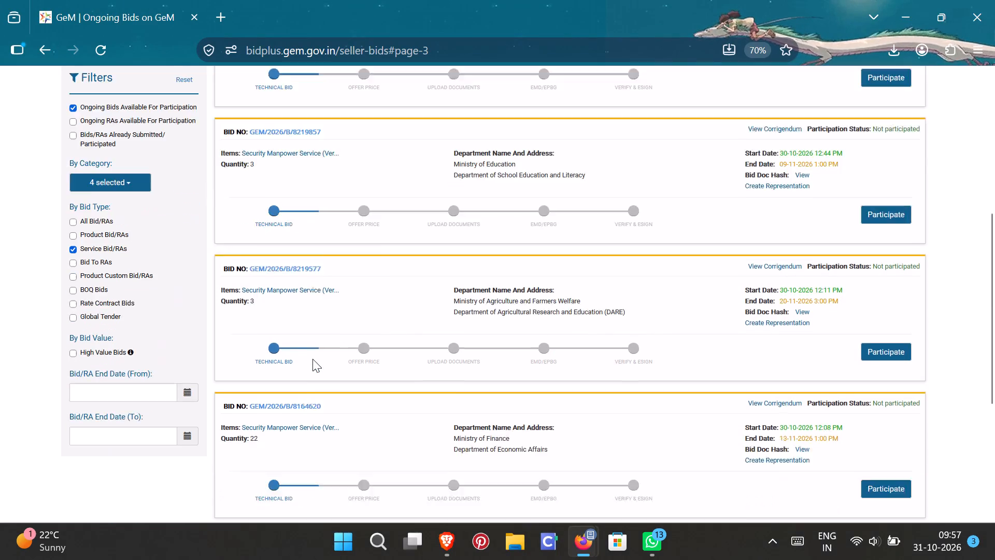
Look through the ongoing bids on page 2 and page 1 of the list for suitable security manpower bids.
{"action": "left_click", "coordinate": [267, 318]}
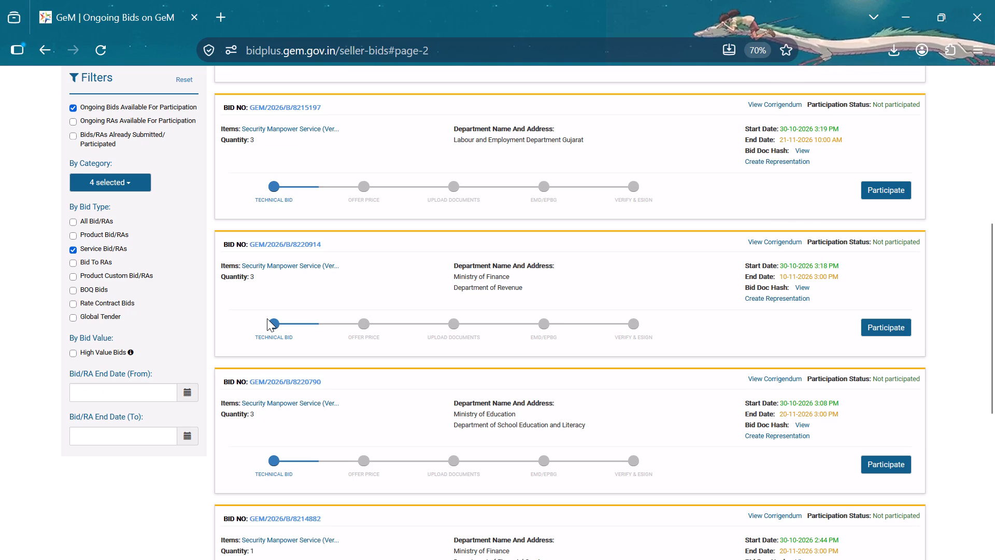
{"action": "scroll", "coordinate": [267, 318], "scroll_direction": "down", "scroll_amount": 2}
{"action": "scroll", "coordinate": [267, 318], "scroll_direction": "up", "scroll_amount": 4}
{"action": "scroll", "coordinate": [267, 318], "scroll_direction": "down", "scroll_amount": 5}
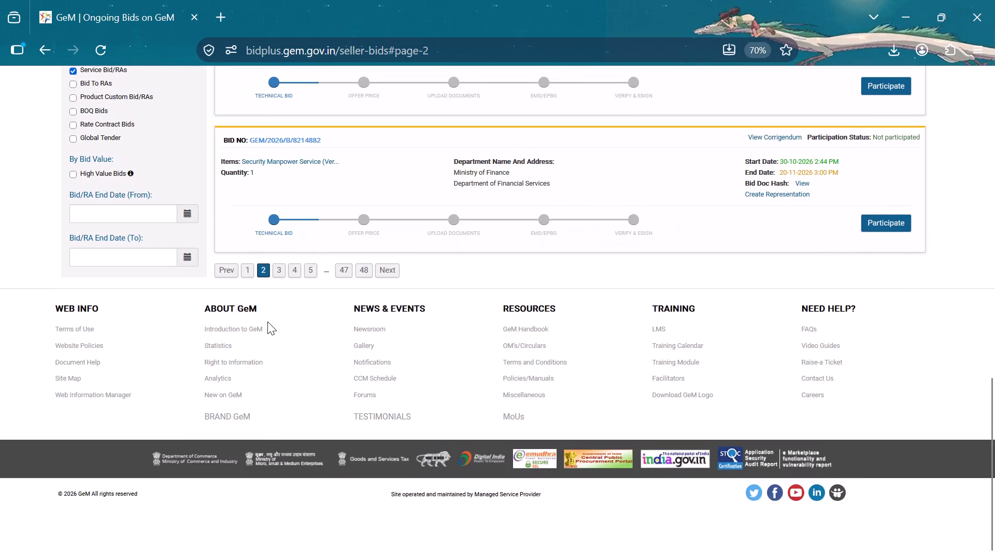
{"action": "left_click", "coordinate": [250, 318]}
{"action": "scroll", "coordinate": [250, 318], "scroll_direction": "up", "scroll_amount": 1}
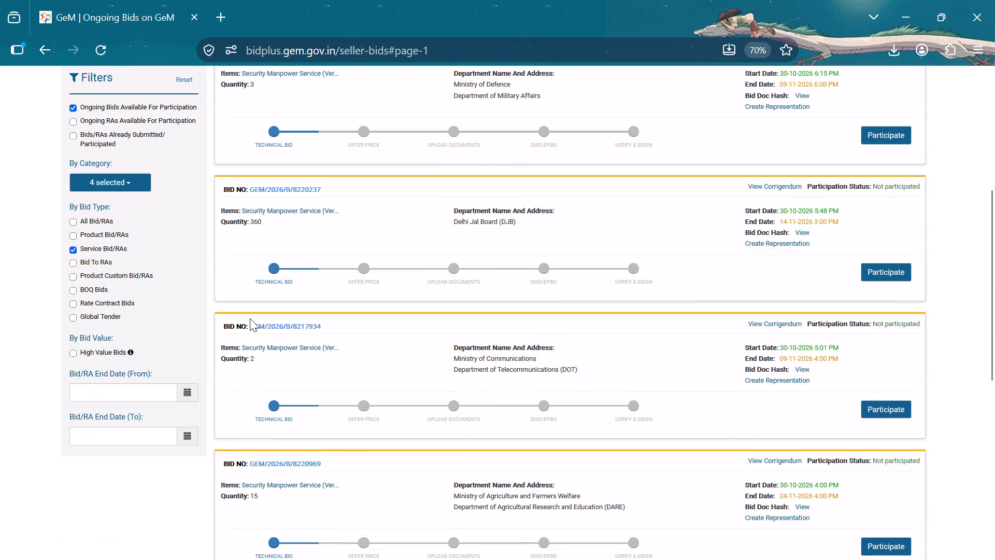
{"action": "scroll", "coordinate": [268, 255], "scroll_direction": "right", "scroll_amount": 1}
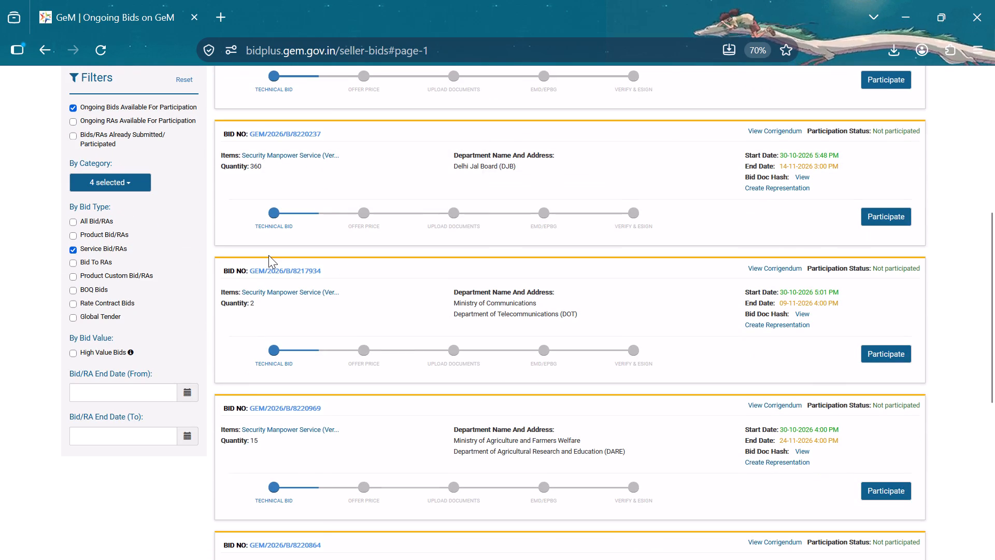
{"action": "scroll", "coordinate": [277, 133], "scroll_direction": "down", "scroll_amount": 1}
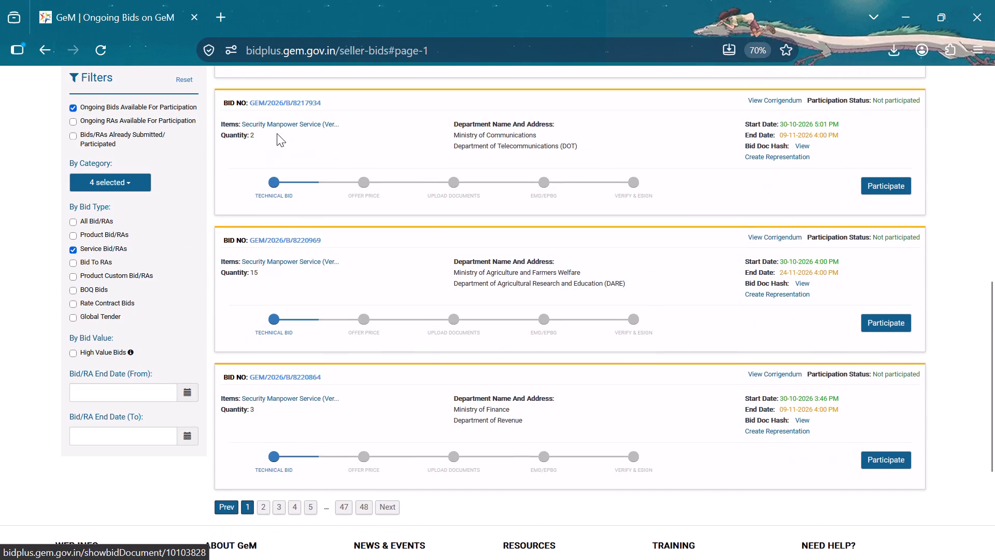
Open the bid document of Delhi Jal Board bid GEM/2026/B/8220237 from page 1 of the ongoing bids.
{"action": "left_click", "coordinate": [267, 232]}
{"action": "scroll", "coordinate": [267, 232], "scroll_direction": "up", "scroll_amount": 1}
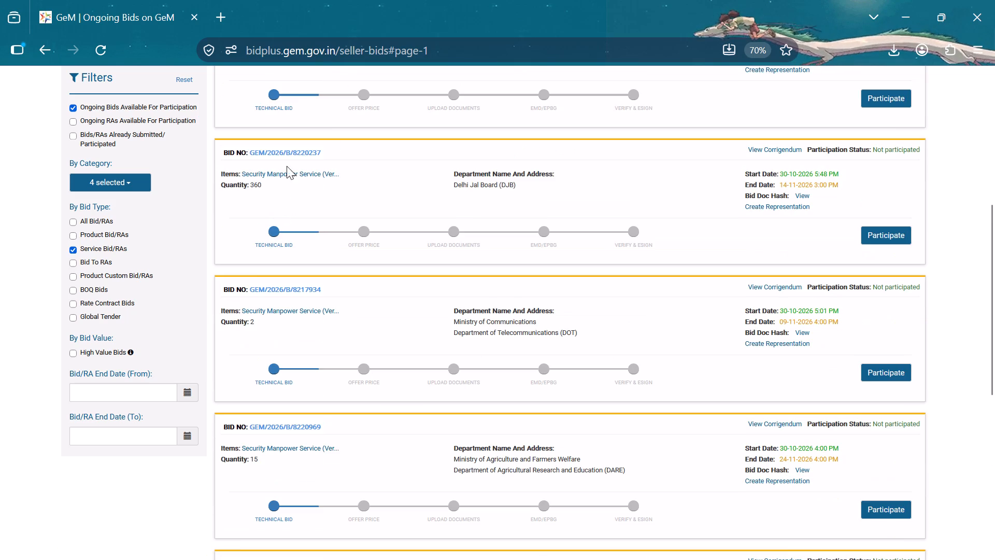
{"action": "left_click", "coordinate": [288, 157]}
{"action": "left_click", "coordinate": [378, 346]}
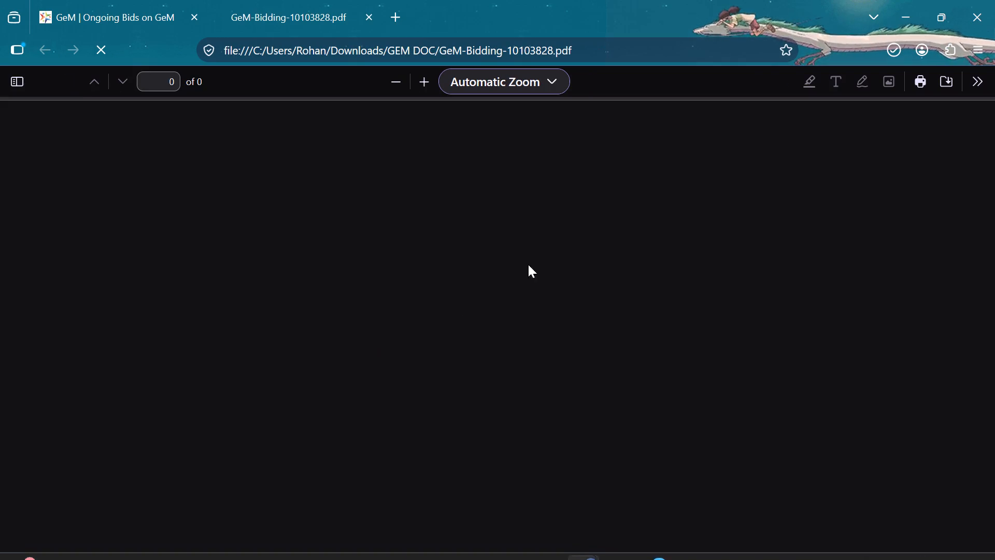
Select the full bid number GEM/2026/B/8220237 at the top of the bid document.
{"action": "double_click", "coordinate": [788, 192]}
{"action": "key", "text": "ctrl+shift+Right"}
{"action": "key", "text": "ctrl+shift+Right"}
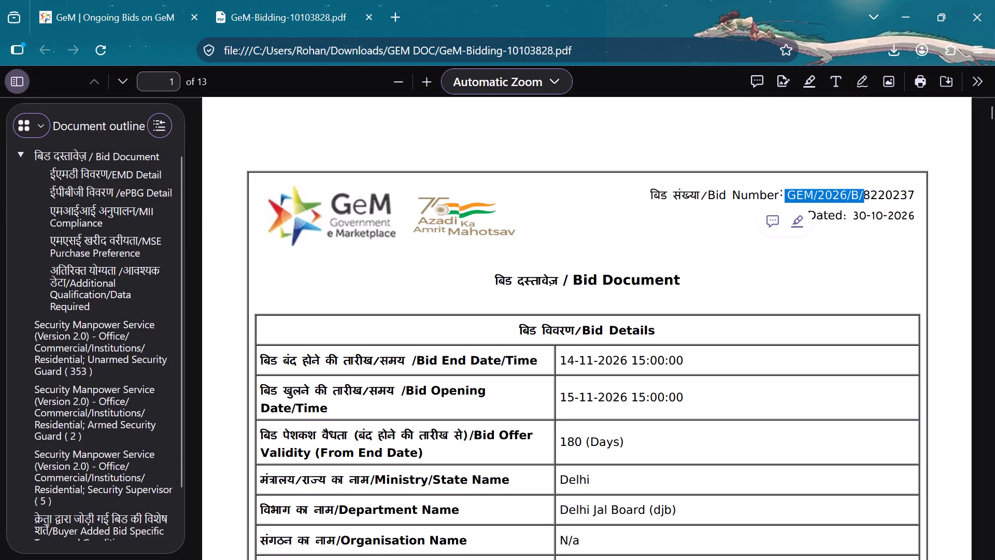
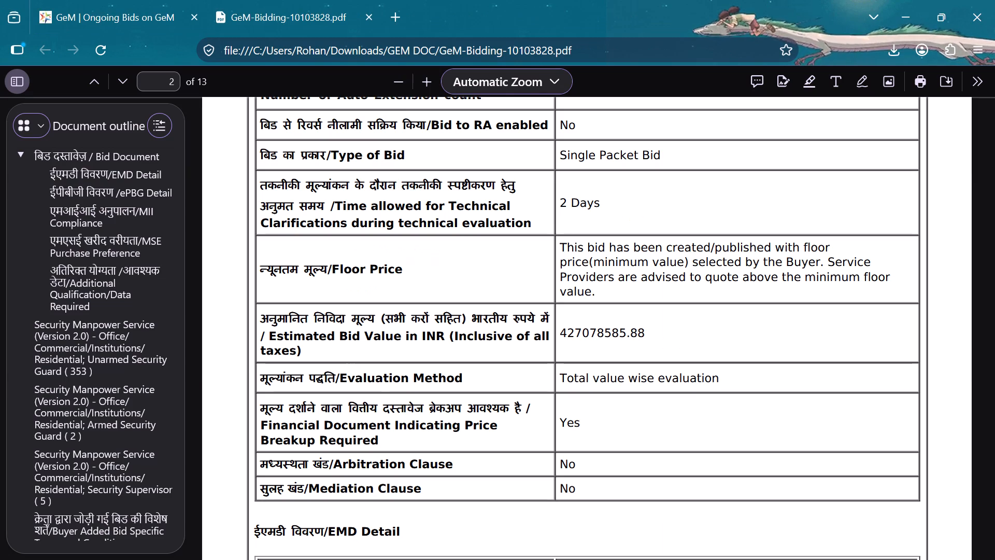
In the tender form for GEM/2026/B/8220237, set State to DL, City to delhi, Pasara to Y and Pre Bid Meeting to N.
{"action": "scroll", "coordinate": [369, 313], "scroll_direction": "down", "scroll_amount": 20}
{"action": "scroll", "coordinate": [369, 313], "scroll_direction": "down", "scroll_amount": 16}
{"action": "key", "text": "alt+Tab"}
{"action": "key", "text": "Tab"}
{"action": "type", "text": "dl"}
{"action": "key", "text": "Tab"}
{"action": "type", "text": "delh"}
{"action": "key", "text": "i"}
{"action": "key", "text": "Tab"}
{"action": "key", "text": "n"}
{"action": "key", "text": "alt+Tab"}
{"action": "key", "text": "alt+Tab"}
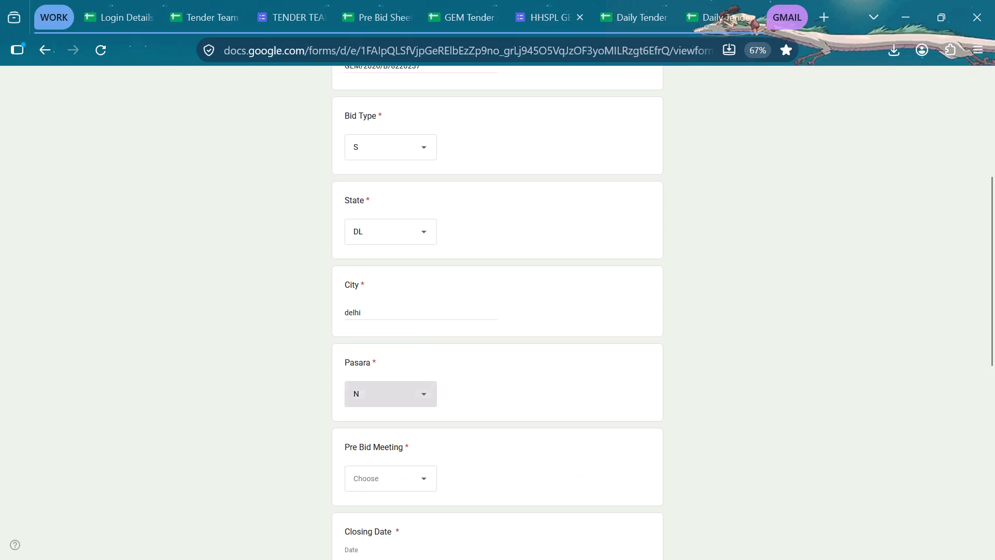
{"action": "key", "text": "y"}
{"action": "key", "text": "Tab"}
{"action": "key", "text": "n"}
Set the form's Closing Date to 14/11/2026 and Quantity to 360, consulting the Delhi Jal Board bid in the GeM list.
{"action": "key", "text": "alt+Tab"}
{"action": "scroll", "coordinate": [369, 312], "scroll_direction": "up", "scroll_amount": 13}
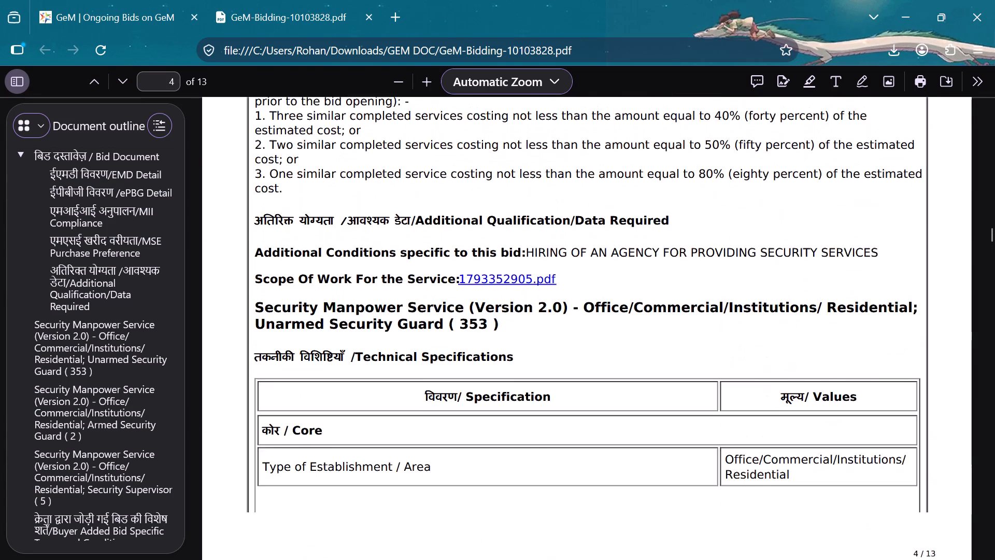
{"action": "left_click", "coordinate": [130, 0]}
{"action": "key", "text": "alt+Tab"}
{"action": "key", "text": "Tab"}
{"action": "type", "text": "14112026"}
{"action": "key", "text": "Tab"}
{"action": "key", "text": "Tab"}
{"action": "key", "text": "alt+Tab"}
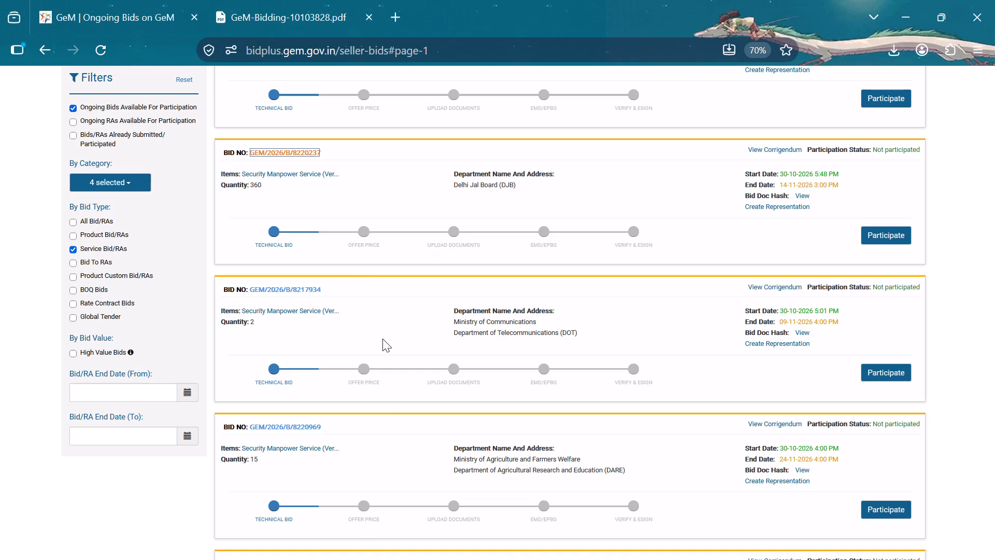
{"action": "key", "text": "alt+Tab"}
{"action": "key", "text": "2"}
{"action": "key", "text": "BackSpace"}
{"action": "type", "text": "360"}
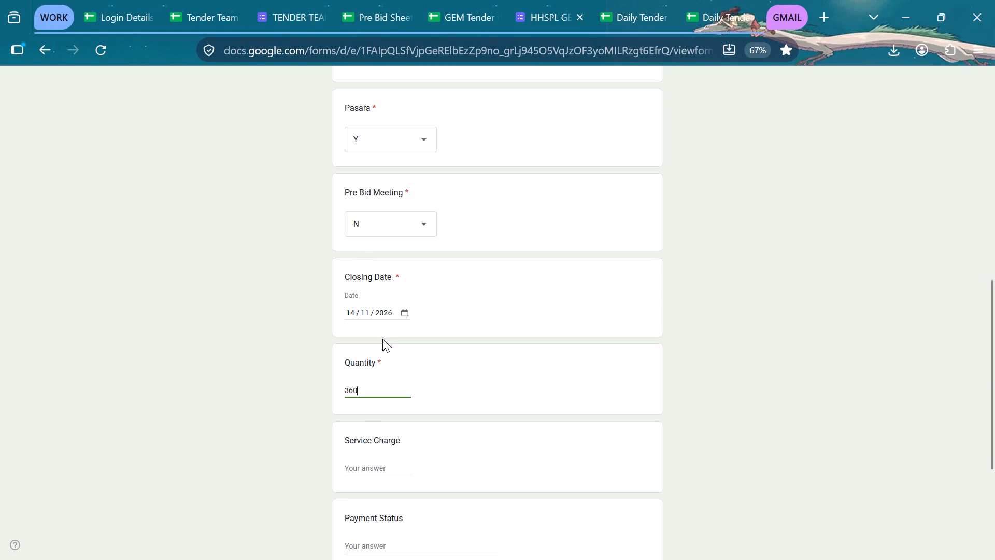
Submit the tender form for the Delhi Jal Board bid, leaving Service Charge, Payment Status and Other Comment blank.
{"action": "scroll", "coordinate": [382, 339], "scroll_direction": "down", "scroll_amount": 7}
{"action": "left_click", "coordinate": [354, 469]}
Return to the GeM bids window and close the bid document of GEM/2026/B/8220237.
{"action": "key", "text": "alt+Tab"}
{"action": "scroll", "coordinate": [313, 274], "scroll_direction": "down", "scroll_amount": 5}
{"action": "scroll", "coordinate": [313, 274], "scroll_direction": "up", "scroll_amount": 1}
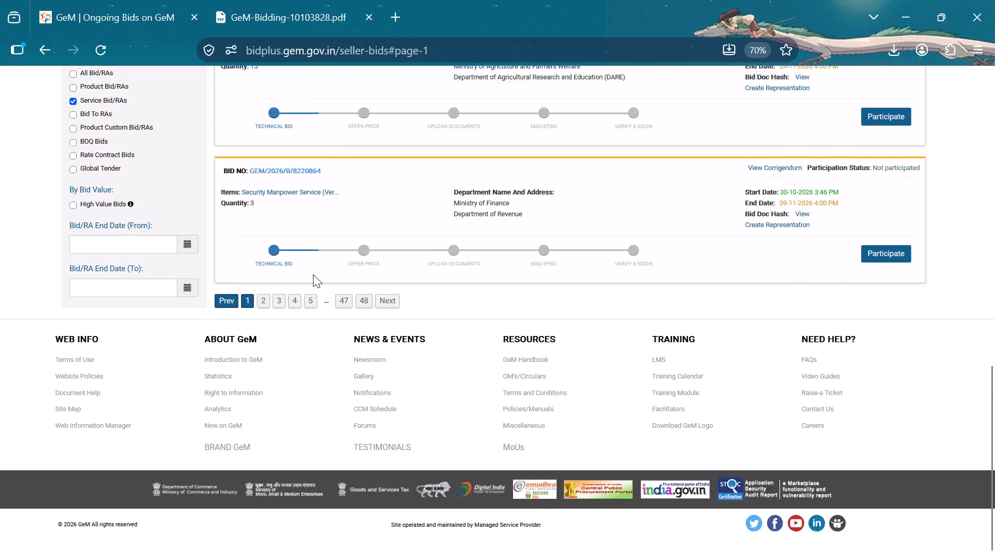
{"action": "scroll", "coordinate": [313, 274], "scroll_direction": "up", "scroll_amount": 6}
{"action": "left_click", "coordinate": [365, 13]}
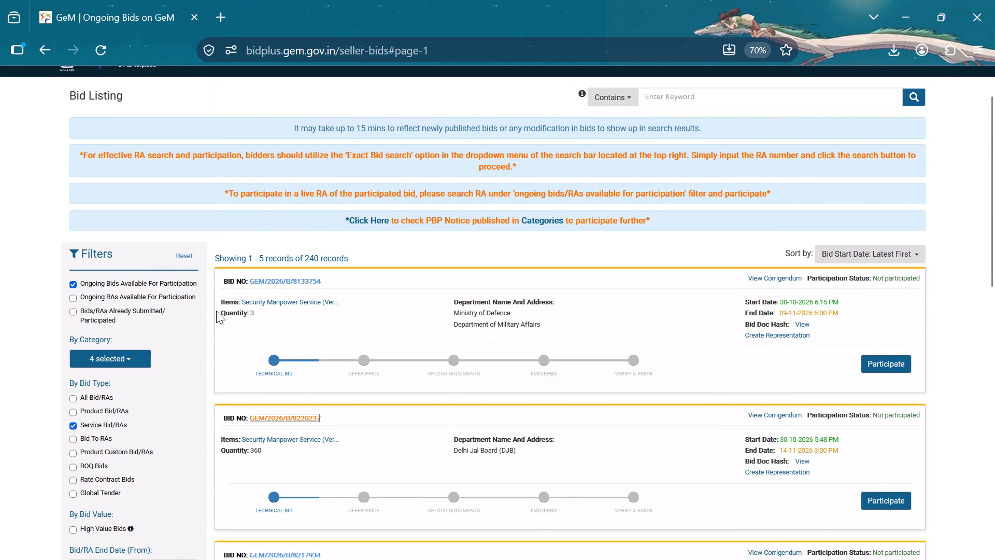
In the category filter, deselect Multimedia Creative and select the first-column Manpower Outsourcing, Hiring Of Professionals, Healthcare Resource Outsourcing and Facility Management categories.
{"action": "scroll", "coordinate": [180, 383], "scroll_direction": "down", "scroll_amount": 1}
{"action": "scroll", "coordinate": [180, 383], "scroll_direction": "up", "scroll_amount": 1}
{"action": "left_click", "coordinate": [108, 203]}
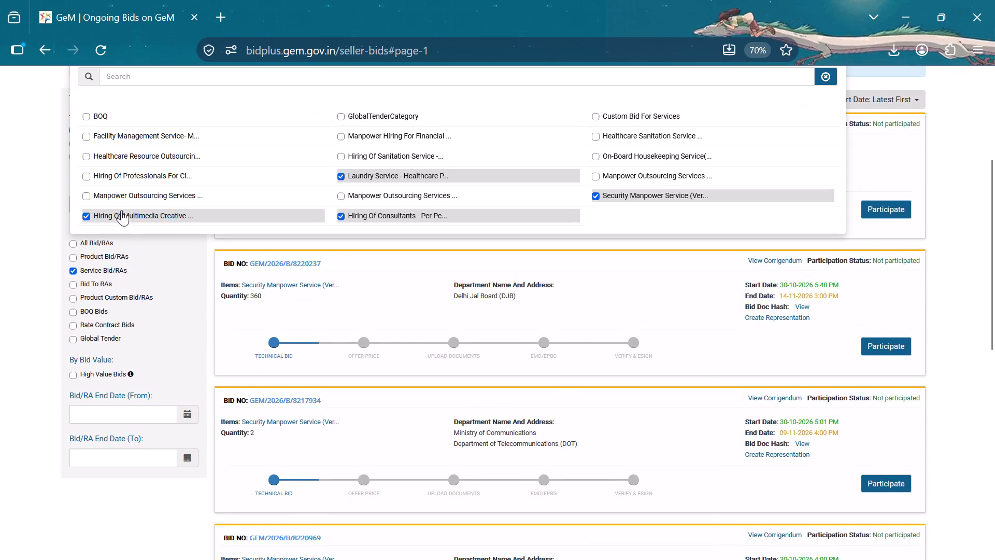
{"action": "left_click", "coordinate": [133, 216]}
{"action": "left_click", "coordinate": [135, 198]}
{"action": "left_click", "coordinate": [137, 177]}
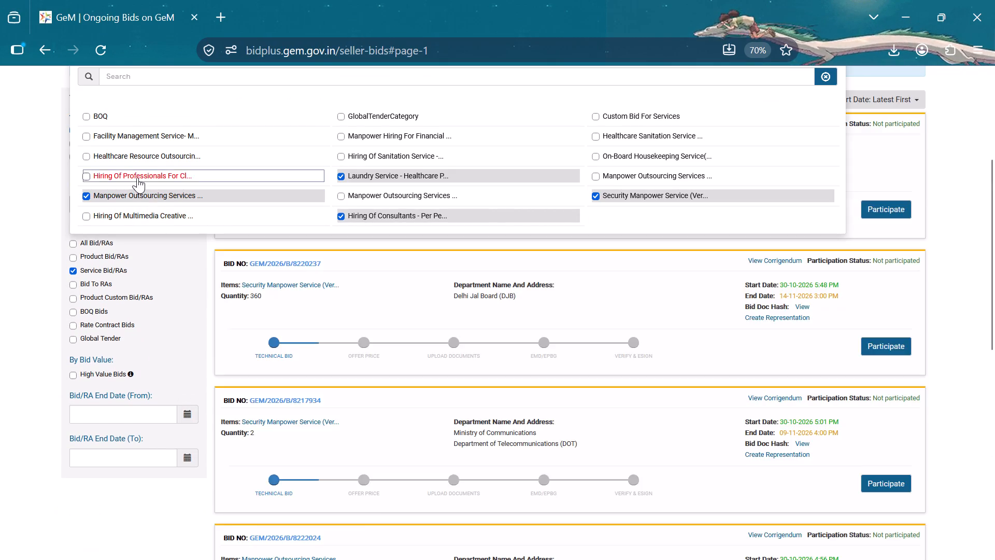
{"action": "left_click", "coordinate": [137, 157]}
{"action": "left_click", "coordinate": [139, 139]}
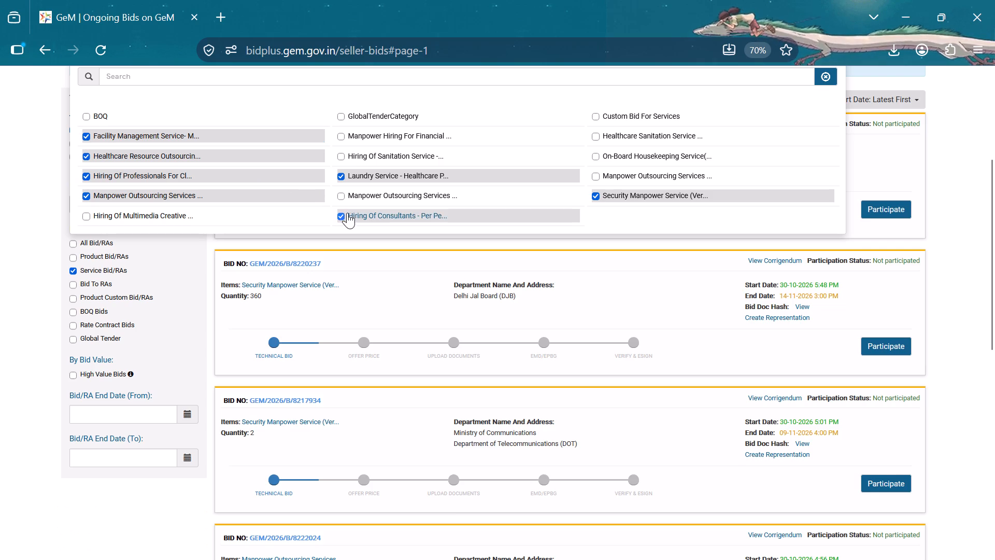
In the second category column, deselect Hiring Of Consultants and Laundry Service, and select Manpower Outsourcing, Hiring Of Sanitation and Manpower Hiring For Financial.
{"action": "left_click", "coordinate": [347, 214]}
{"action": "left_click", "coordinate": [350, 195]}
{"action": "left_click", "coordinate": [353, 174]}
{"action": "left_click", "coordinate": [356, 154]}
{"action": "left_click", "coordinate": [359, 139]}
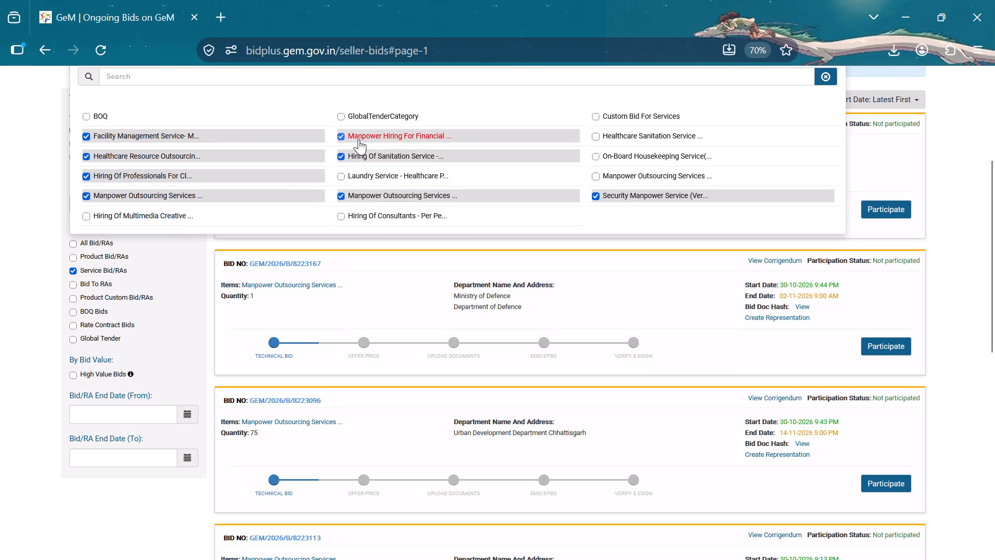
In the third category column, deselect Security Manpower Service and select Manpower Outsourcing, On-Board Housekeeping and Healthcare Sanitation, then close the category list.
{"action": "left_click", "coordinate": [641, 190]}
{"action": "left_click", "coordinate": [643, 170]}
{"action": "left_click", "coordinate": [646, 151]}
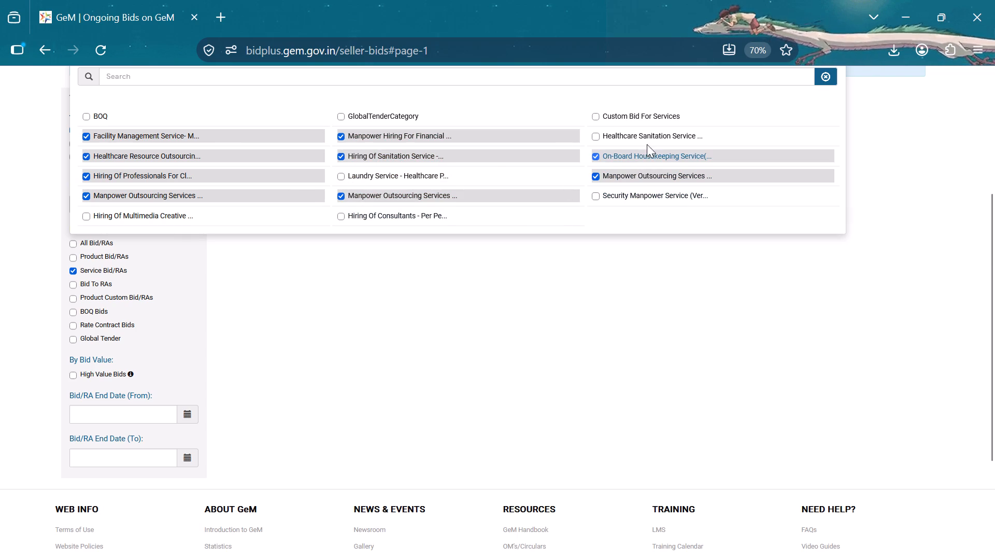
{"action": "left_click", "coordinate": [648, 138]}
{"action": "left_click", "coordinate": [939, 143]}
Sort the filtered bids by bid start date, latest first.
{"action": "left_click", "coordinate": [880, 97]}
{"action": "left_click", "coordinate": [856, 127]}
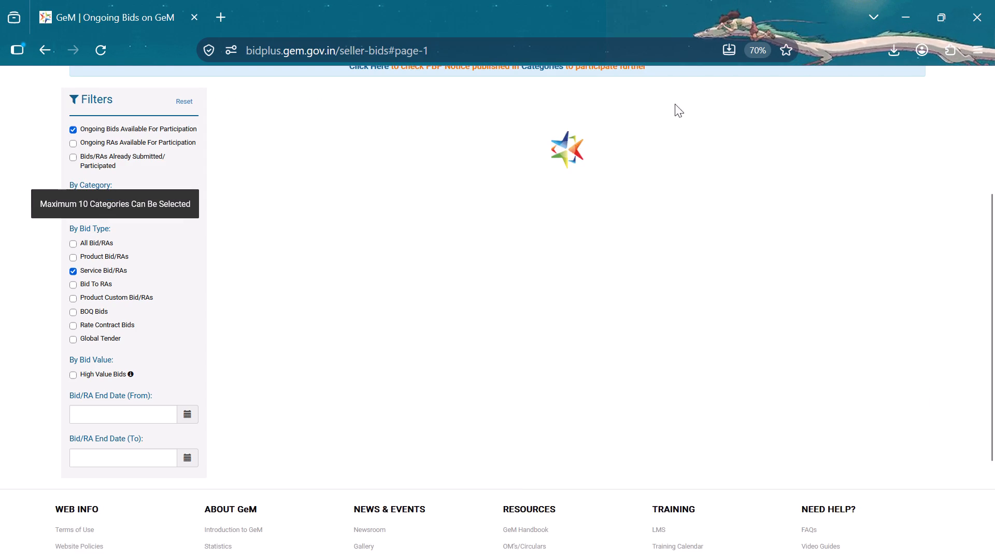
Look through pages 5 and 7 of the filtered ongoing bids, checking start dates, departments and quantities.
{"action": "scroll", "coordinate": [347, 207], "scroll_direction": "down", "scroll_amount": 7}
{"action": "left_click", "coordinate": [305, 320]}
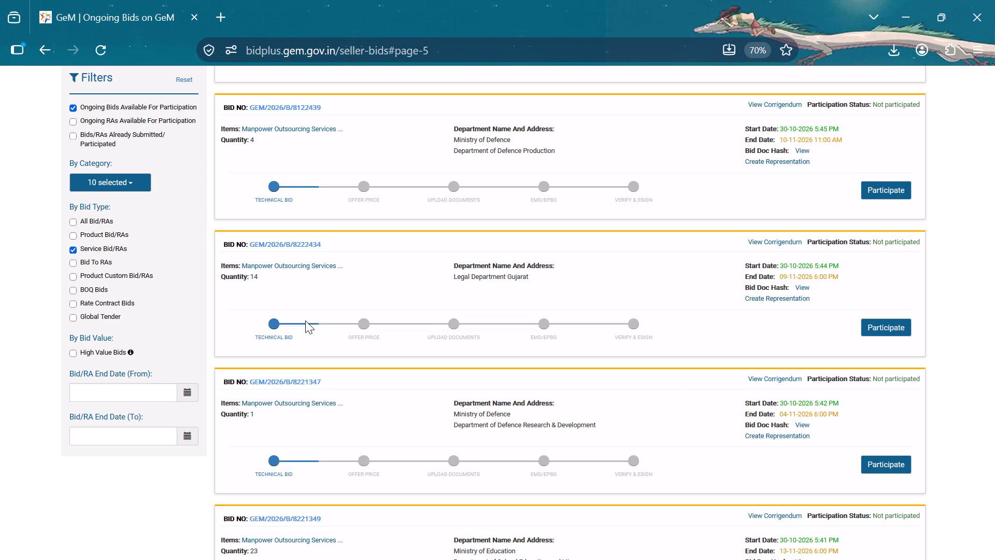
{"action": "scroll", "coordinate": [305, 320], "scroll_direction": "down", "scroll_amount": 5}
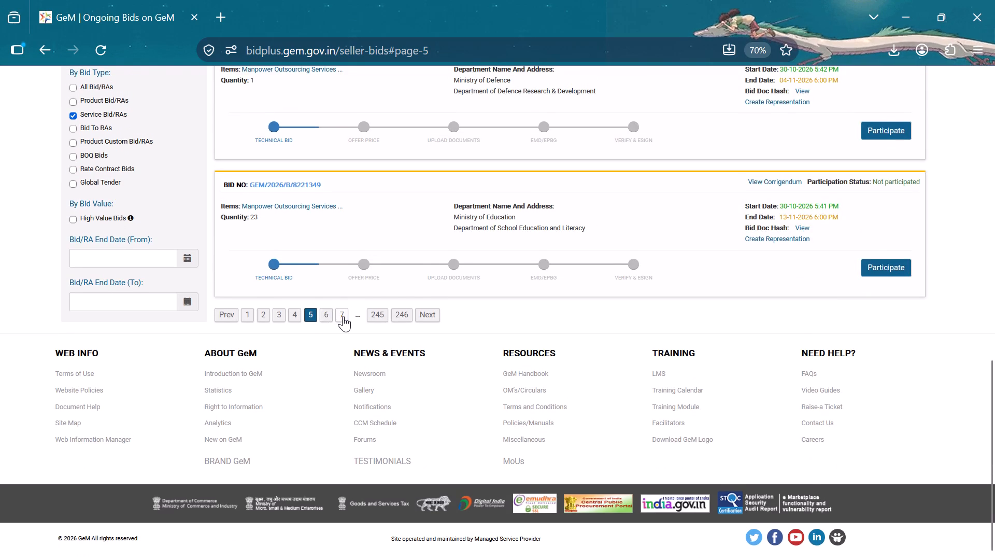
{"action": "left_click", "coordinate": [343, 316]}
{"action": "scroll", "coordinate": [343, 316], "scroll_direction": "down", "scroll_amount": 12}
{"action": "left_click", "coordinate": [360, 306]}
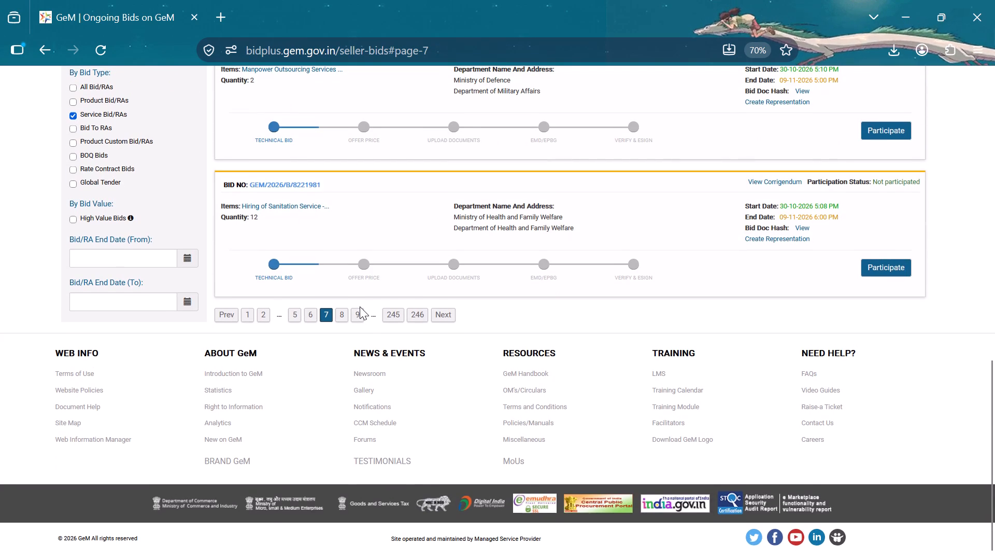
{"action": "scroll", "coordinate": [360, 306], "scroll_direction": "down", "scroll_amount": 13}
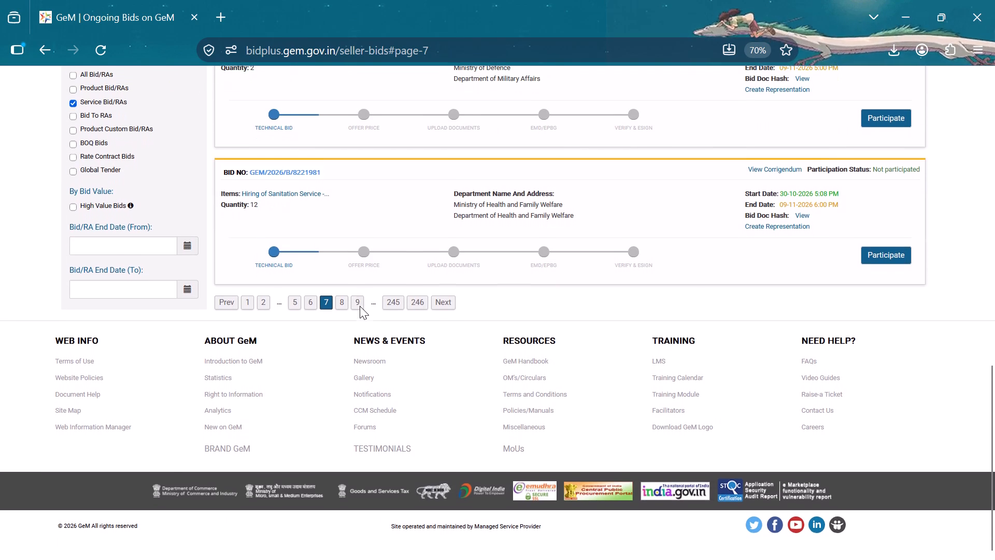
Switch back to the HHSPL tender form to check its submission.
{"action": "key", "text": "alt+Tab"}
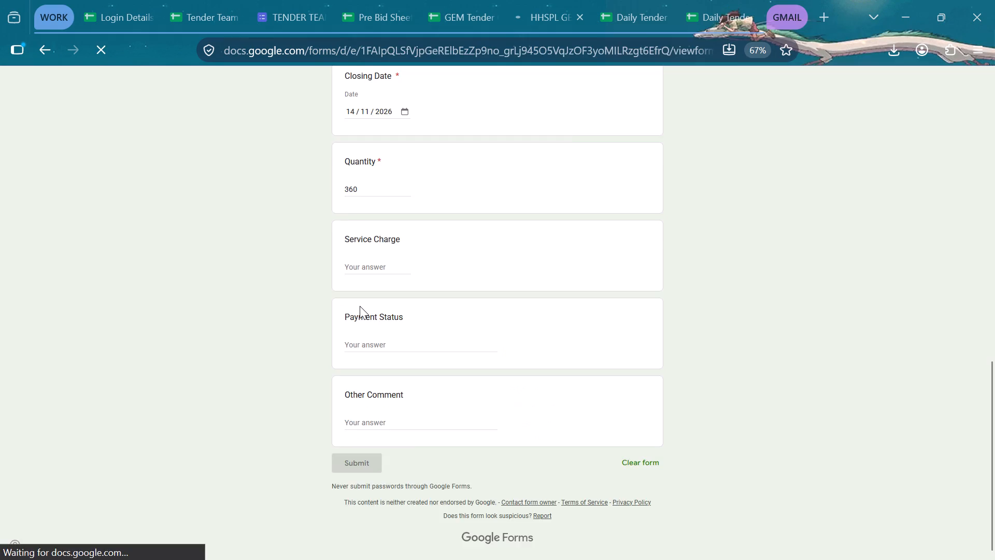
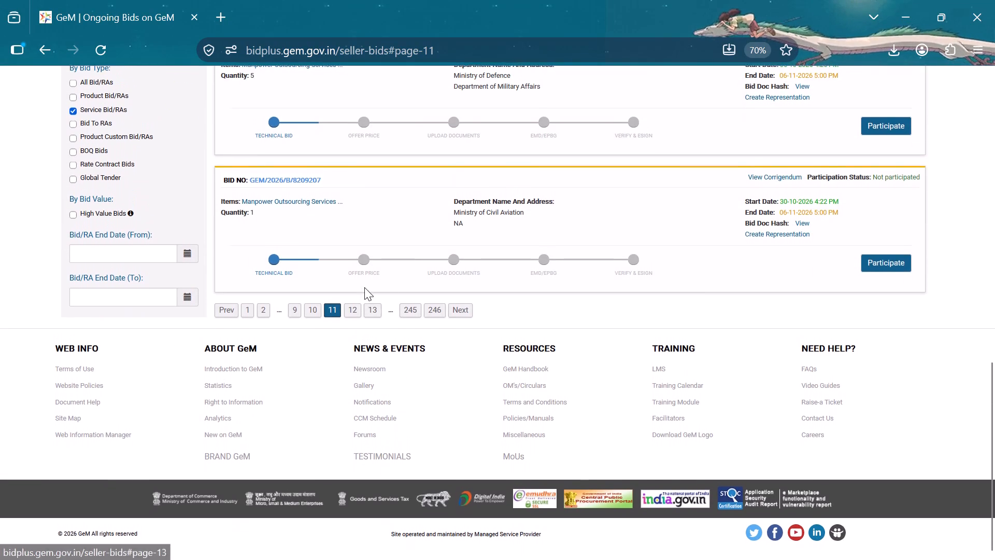
Move through the filtered ongoing bids via pages 13, 15, 17, 19 and 21, checking how far back the bid start dates go.
{"action": "left_click", "coordinate": [371, 313]}
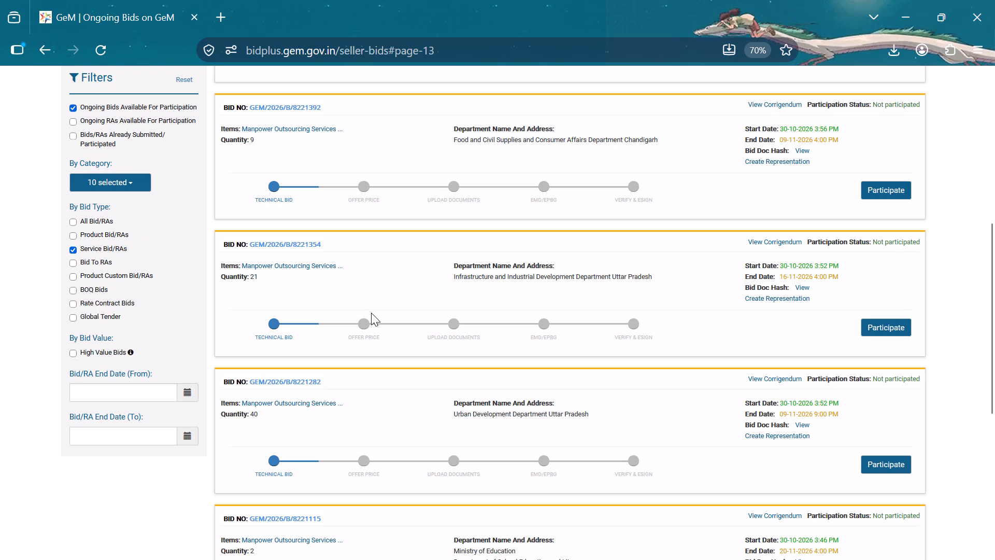
{"action": "scroll", "coordinate": [371, 313], "scroll_direction": "down", "scroll_amount": 5}
{"action": "left_click", "coordinate": [375, 314]}
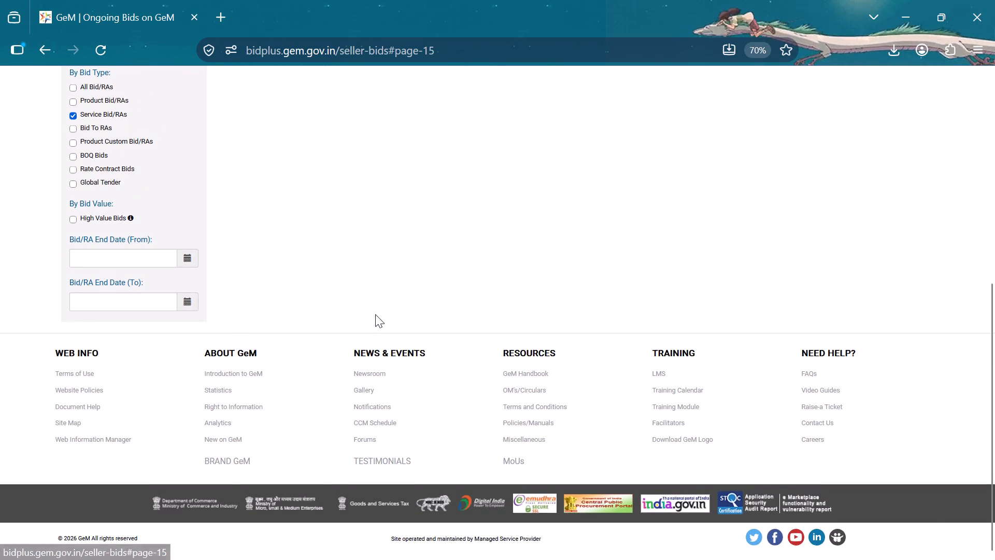
{"action": "scroll", "coordinate": [375, 314], "scroll_direction": "down", "scroll_amount": 19}
{"action": "left_click", "coordinate": [376, 312]}
{"action": "scroll", "coordinate": [376, 312], "scroll_direction": "down", "scroll_amount": 12}
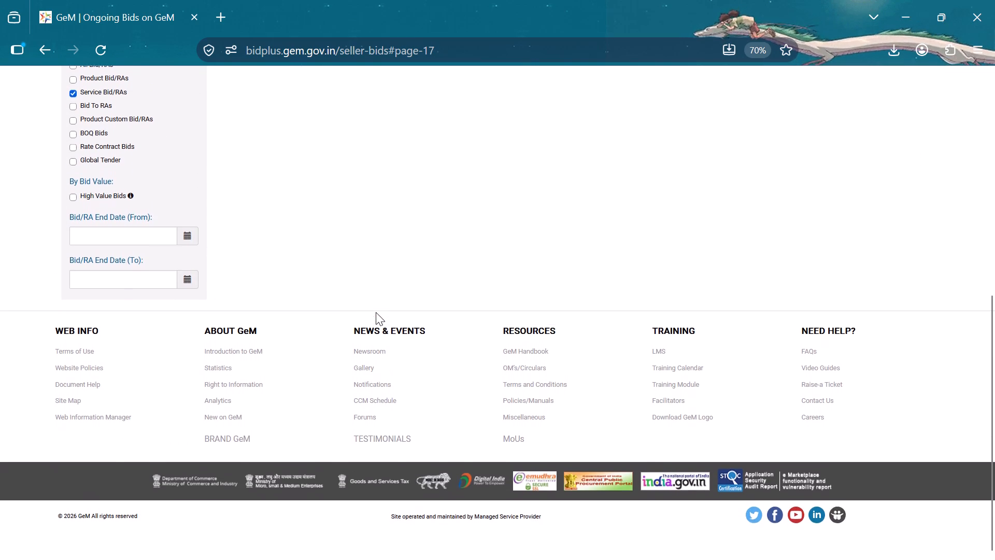
{"action": "scroll", "coordinate": [376, 312], "scroll_direction": "down", "scroll_amount": 7}
{"action": "left_click", "coordinate": [378, 313]}
{"action": "scroll", "coordinate": [378, 313], "scroll_direction": "down", "scroll_amount": 12}
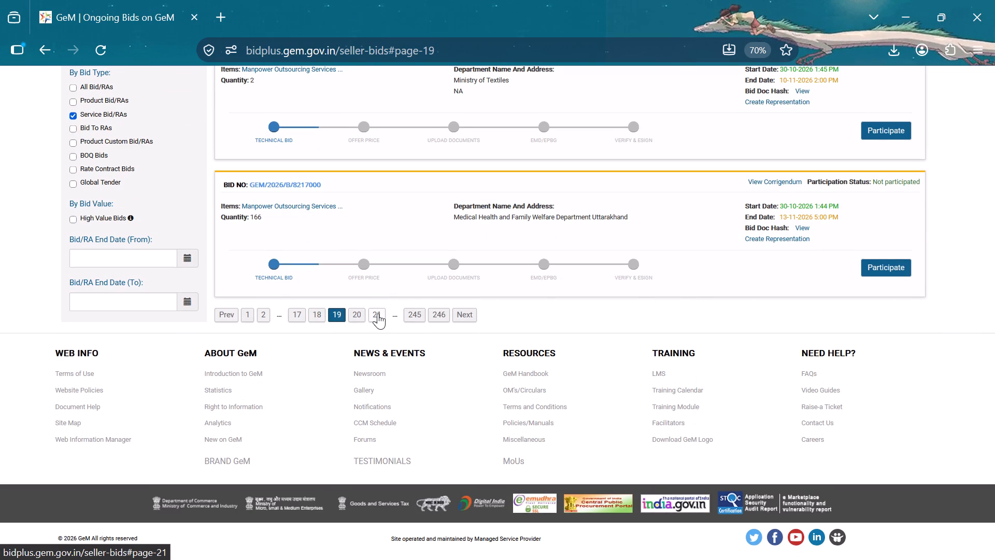
{"action": "left_click", "coordinate": [378, 313]}
{"action": "scroll", "coordinate": [378, 313], "scroll_direction": "down", "scroll_amount": 8}
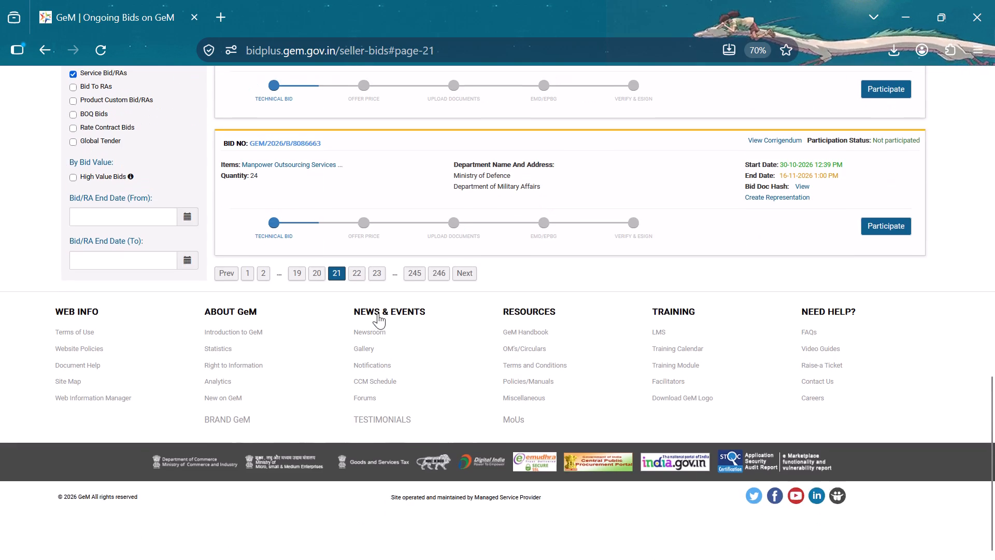
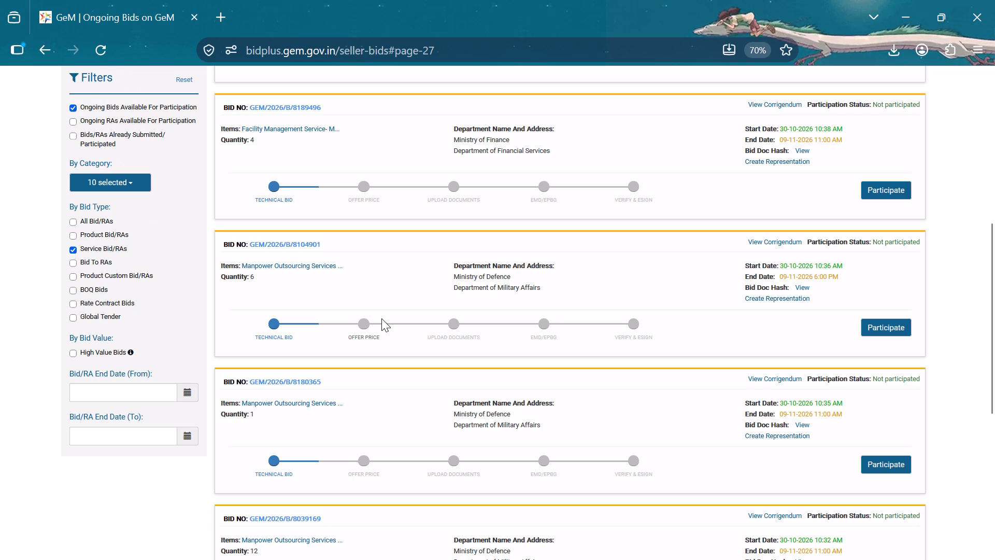
Move on to page 29 of the filtered ongoing bids and check the listed start dates, departments and quantities.
{"action": "scroll", "coordinate": [381, 318], "scroll_direction": "down", "scroll_amount": 6}
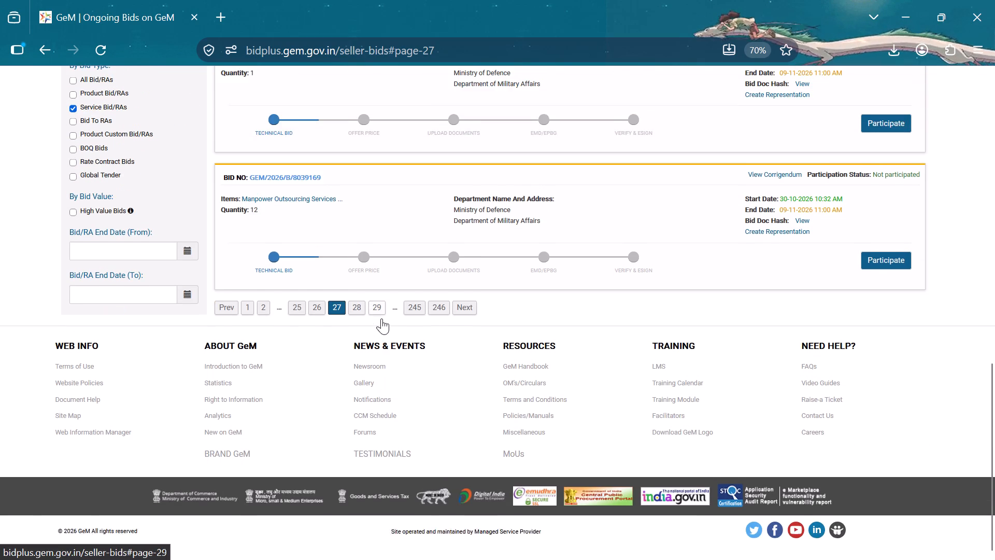
{"action": "left_click", "coordinate": [381, 318]}
{"action": "scroll", "coordinate": [381, 318], "scroll_direction": "up", "scroll_amount": 1}
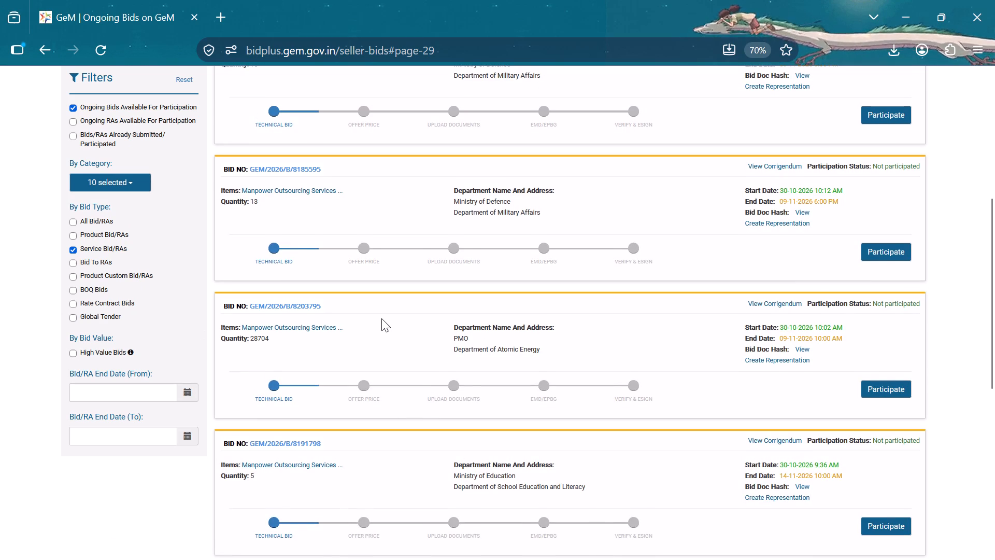
{"action": "scroll", "coordinate": [381, 318], "scroll_direction": "up", "scroll_amount": 2}
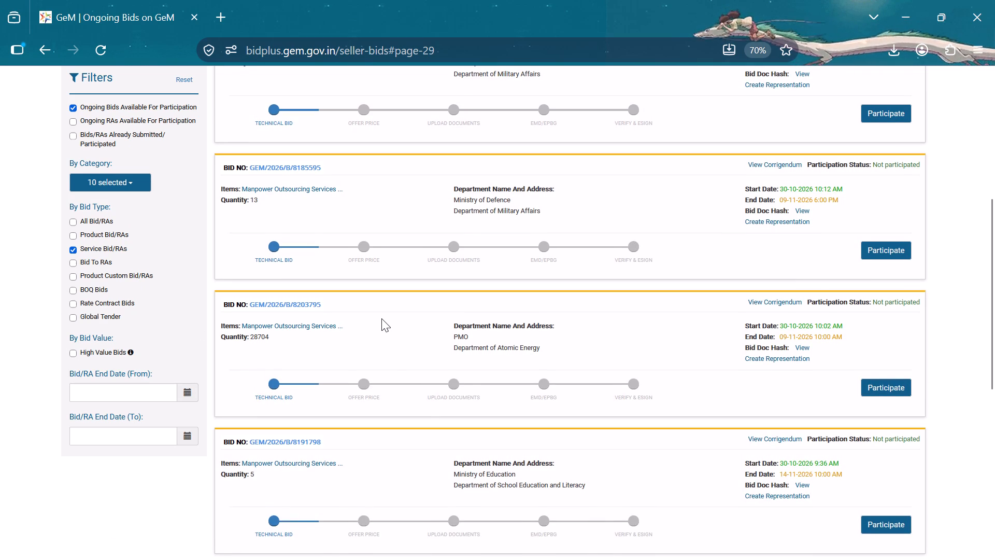
{"action": "scroll", "coordinate": [381, 318], "scroll_direction": "up", "scroll_amount": 3}
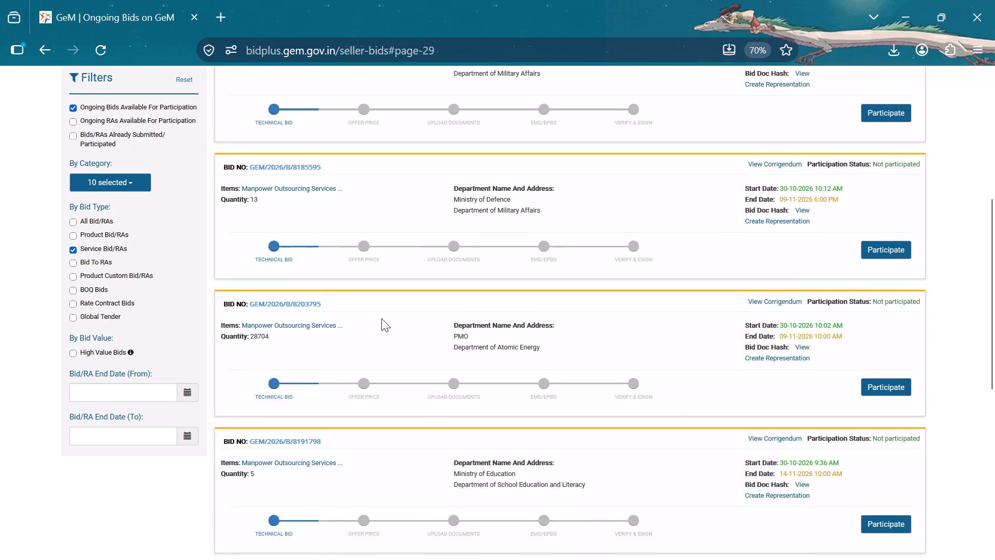
{"action": "scroll", "coordinate": [381, 318], "scroll_direction": "up", "scroll_amount": 4}
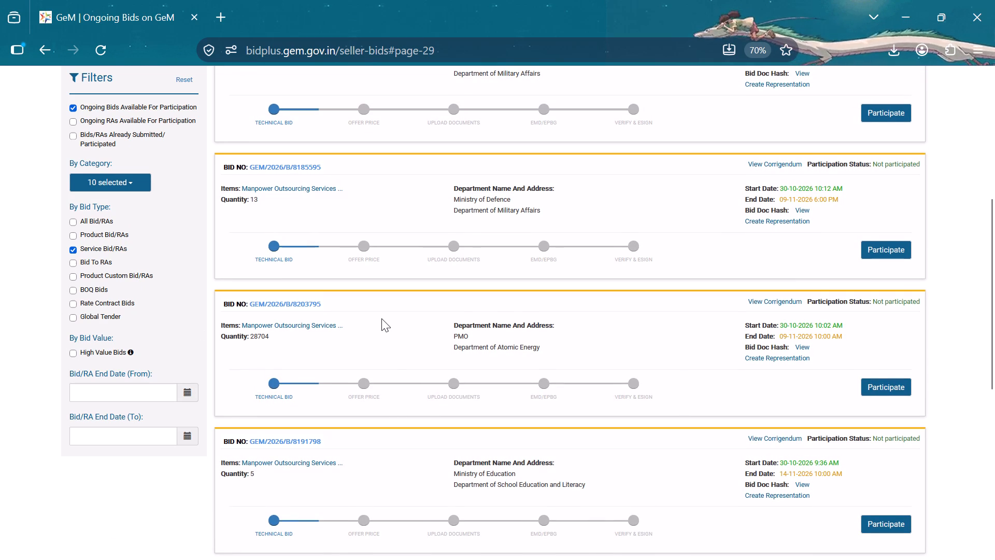
{"action": "scroll", "coordinate": [381, 318], "scroll_direction": "down", "scroll_amount": 1}
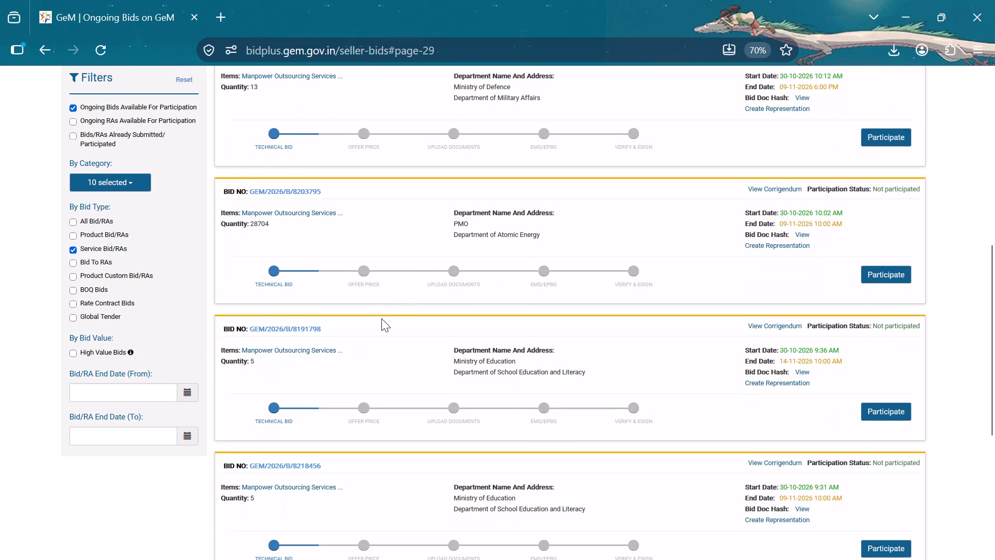
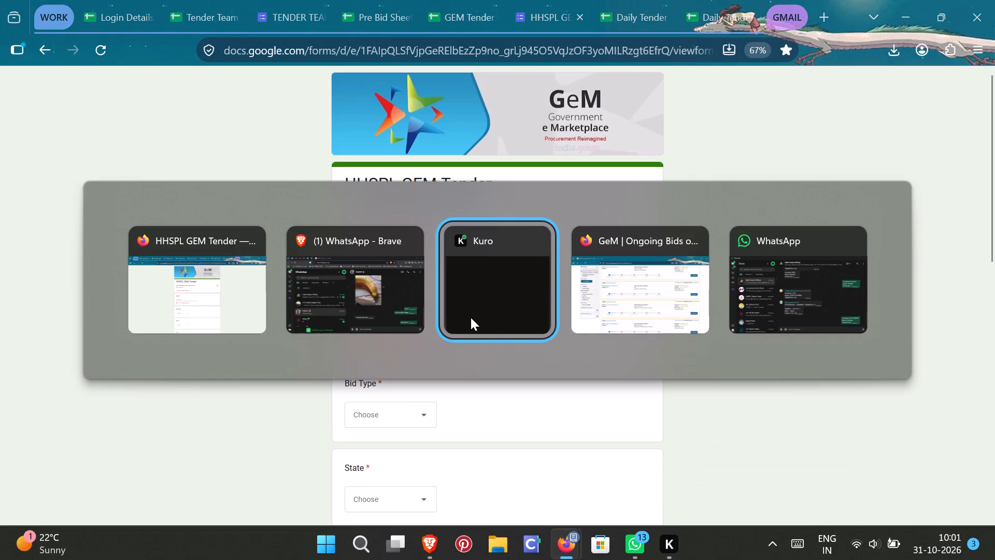
{"action": "key", "text": "alt+Tab"}
{"action": "scroll", "coordinate": [394, 316], "scroll_direction": "down", "scroll_amount": 1}
{"action": "scroll", "coordinate": [394, 316], "scroll_direction": "up", "scroll_amount": 1}
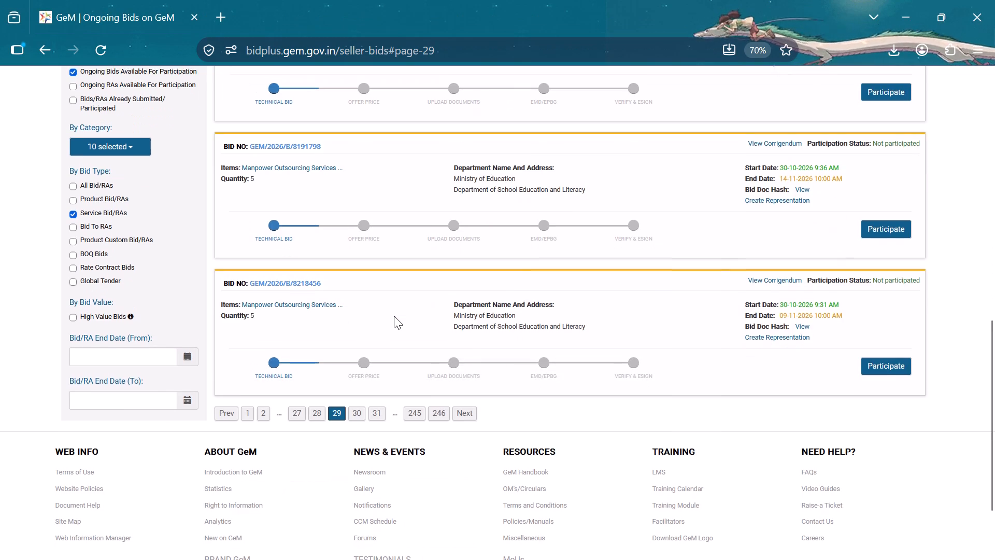
{"action": "scroll", "coordinate": [394, 316], "scroll_direction": "up", "scroll_amount": 3}
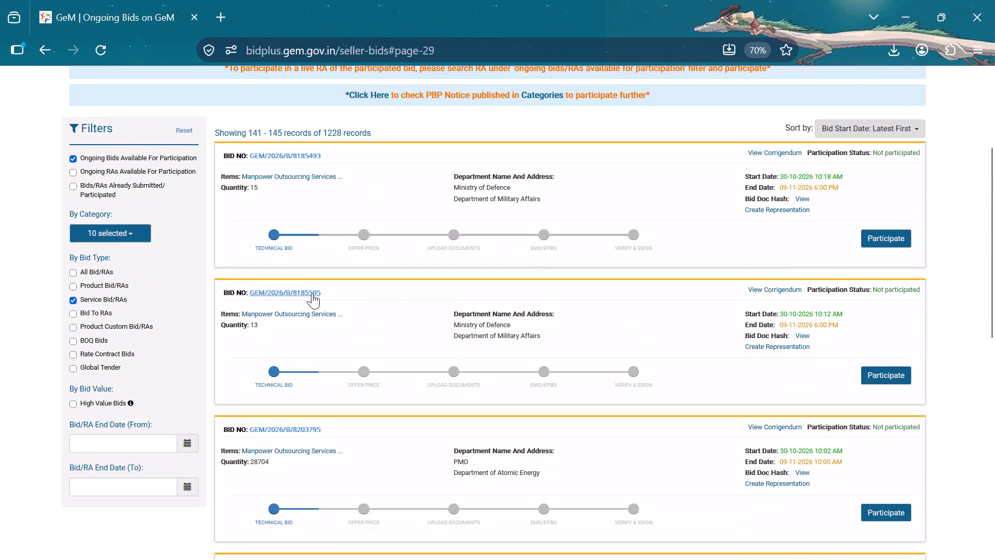
{"action": "left_click", "coordinate": [312, 293]}
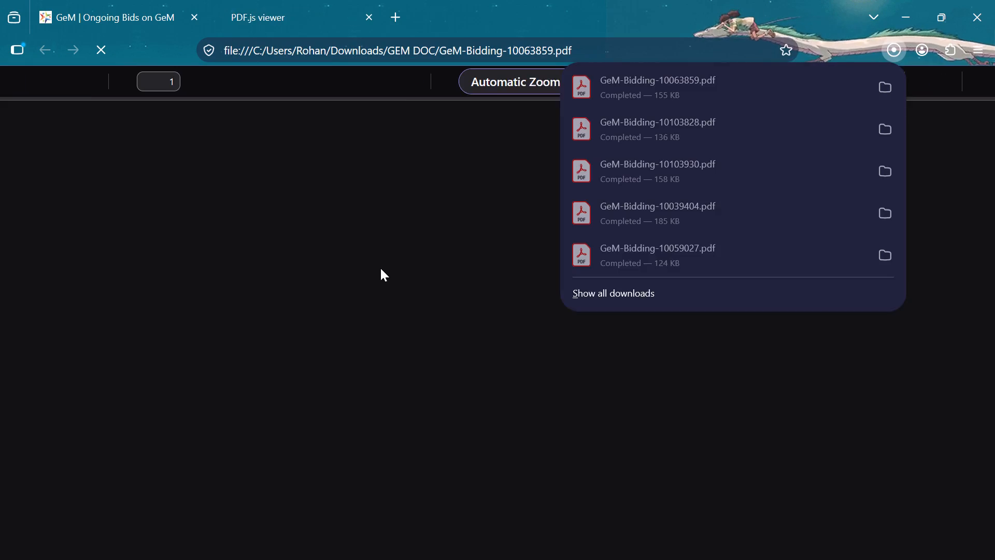
{"action": "left_click", "coordinate": [380, 268]}
Copy the bid number GEM/2026/B/8185595 from the head of the bid document and switch to the HHSPL GEM Tender form.
{"action": "double_click", "coordinate": [797, 193]}
{"action": "key", "text": "ctrl+shift+Right"}
{"action": "key", "text": "ctrl+shift+Right"}
{"action": "key", "text": "ctrl+shift+Right"}
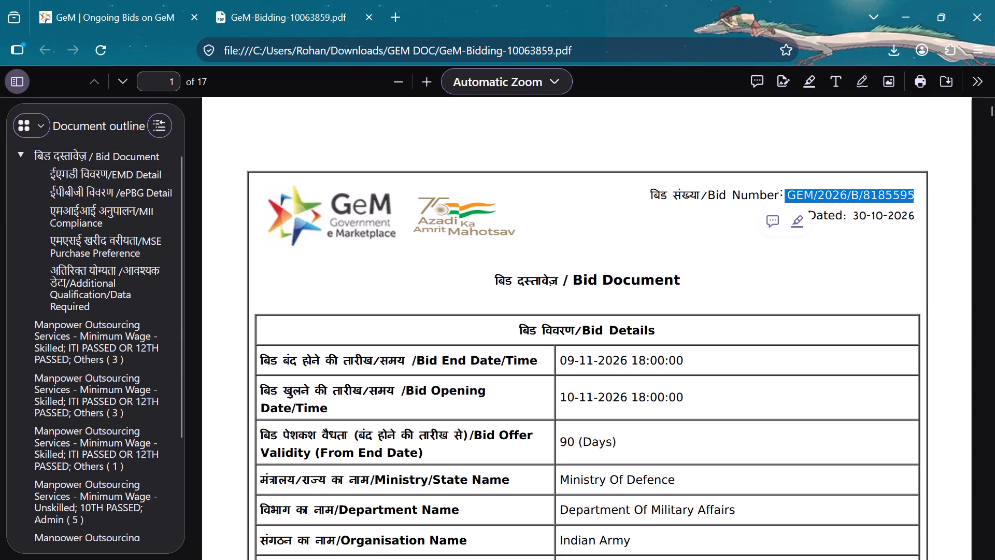
{"action": "key", "text": "ctrl+c"}
{"action": "scroll", "coordinate": [541, 371], "scroll_direction": "down", "scroll_amount": 14}
{"action": "key", "text": "alt+Tab"}
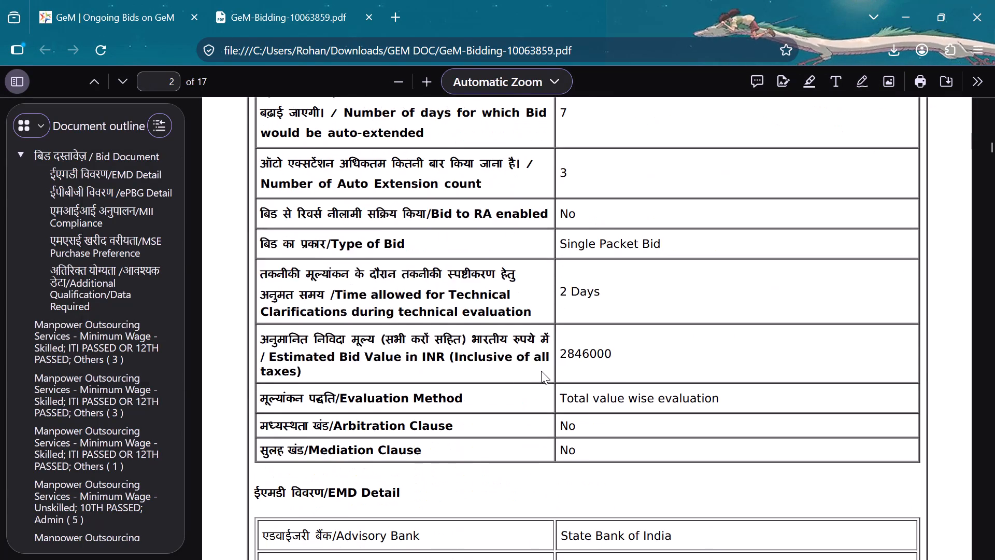
Enter bid GEM/2026/B/8185595 in the HHSPL tender form with bid type S and state RJ, consulting its bid document for the location.
{"action": "key", "text": "ctrl+v"}
{"action": "key", "text": "Tab"}
{"action": "key", "text": "s"}
{"action": "key", "text": "alt+Tab"}
{"action": "scroll", "coordinate": [423, 322], "scroll_direction": "down", "scroll_amount": 3}
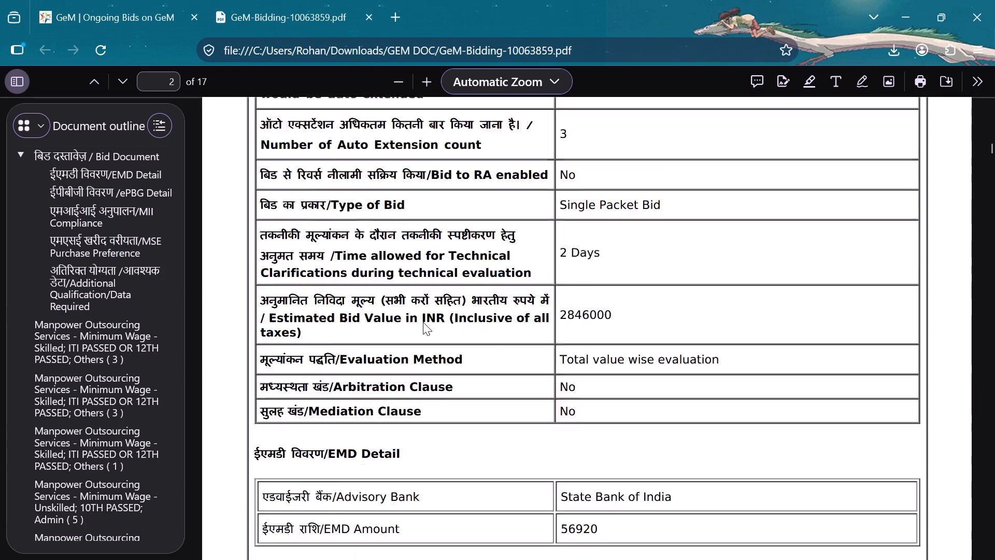
{"action": "scroll", "coordinate": [423, 322], "scroll_direction": "down", "scroll_amount": 20}
{"action": "scroll", "coordinate": [423, 322], "scroll_direction": "down", "scroll_amount": 9}
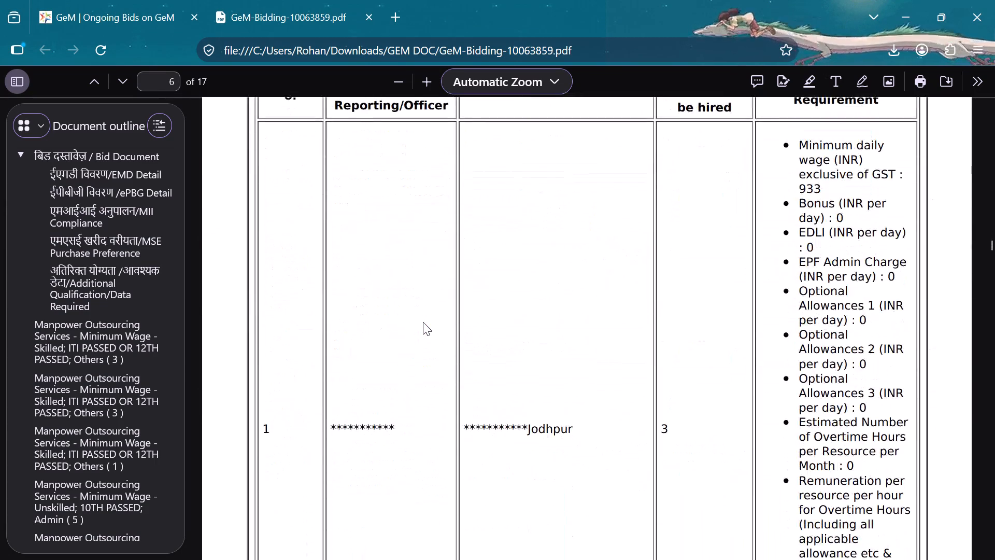
{"action": "key", "text": "alt+Tab"}
{"action": "key", "text": "Tab"}
{"action": "key", "text": "r"}
{"action": "key", "text": "Tab"}
{"action": "key", "text": "Tab"}
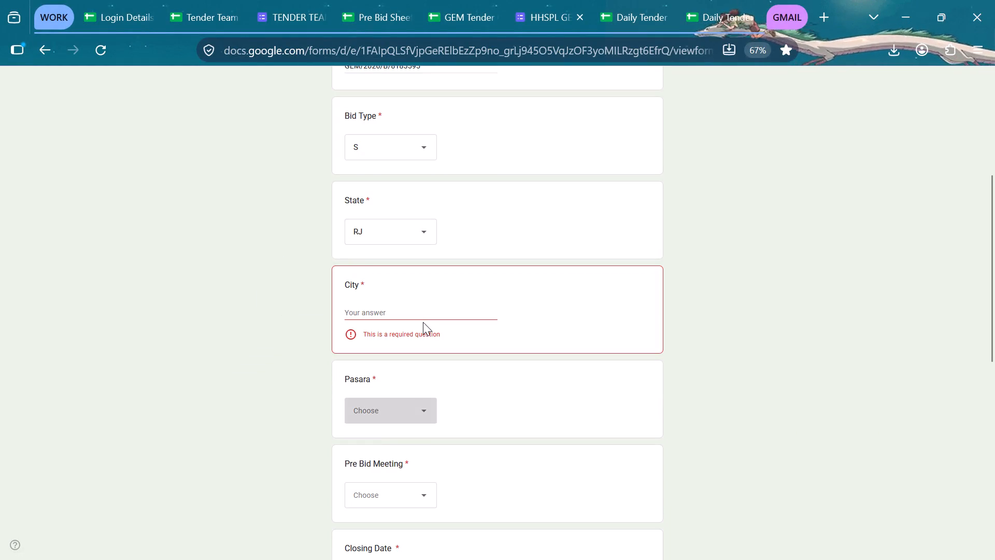
Fill in Jodhpur as the city and set both Pasara and Pre Bid Meeting to N.
{"action": "key", "text": "alt+Tab"}
{"action": "left_click", "coordinate": [209, 0]}
{"action": "left_click", "coordinate": [166, 0]}
{"action": "left_click", "coordinate": [271, 1]}
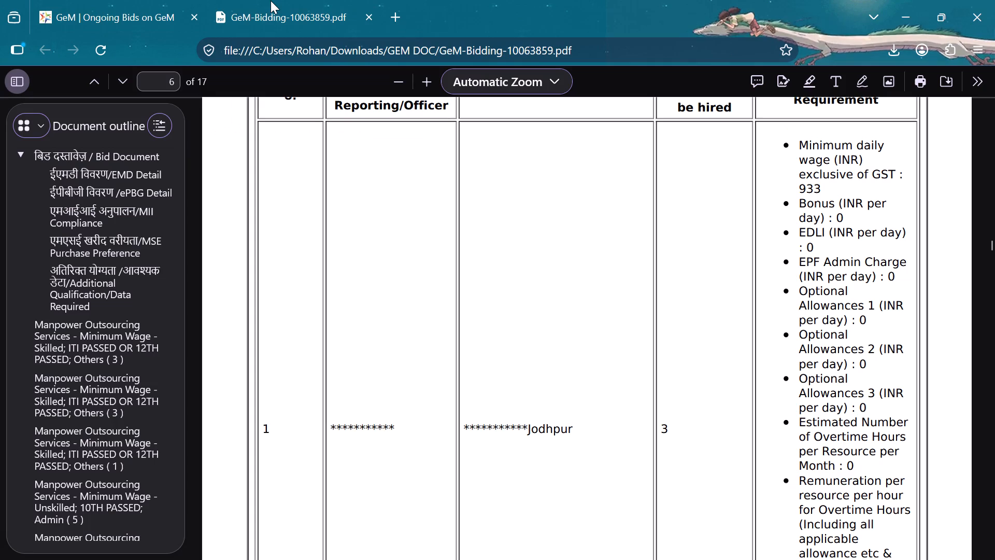
{"action": "key", "text": "alt+Tab"}
{"action": "left_click", "coordinate": [392, 305]}
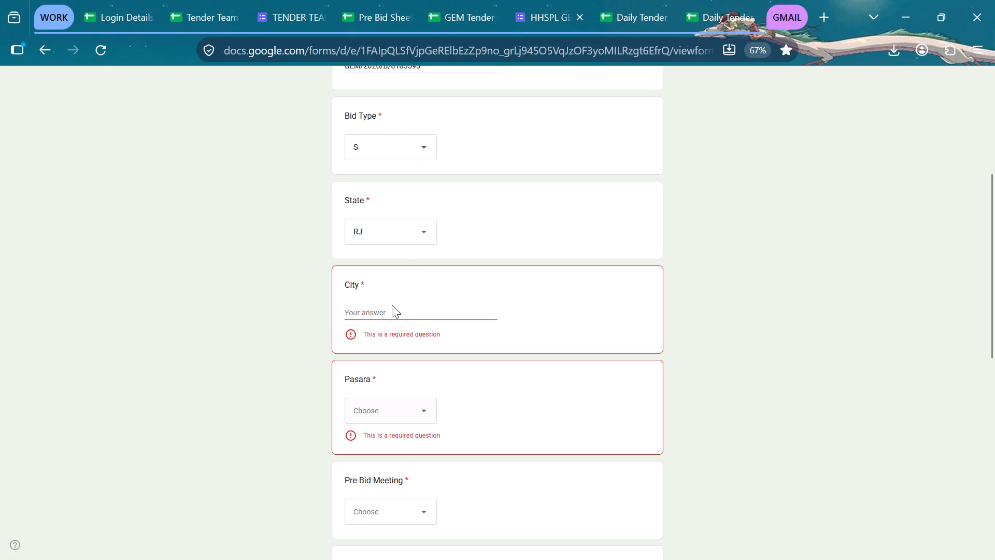
{"action": "left_click", "coordinate": [389, 310]}
{"action": "type", "text": "Jodh"}
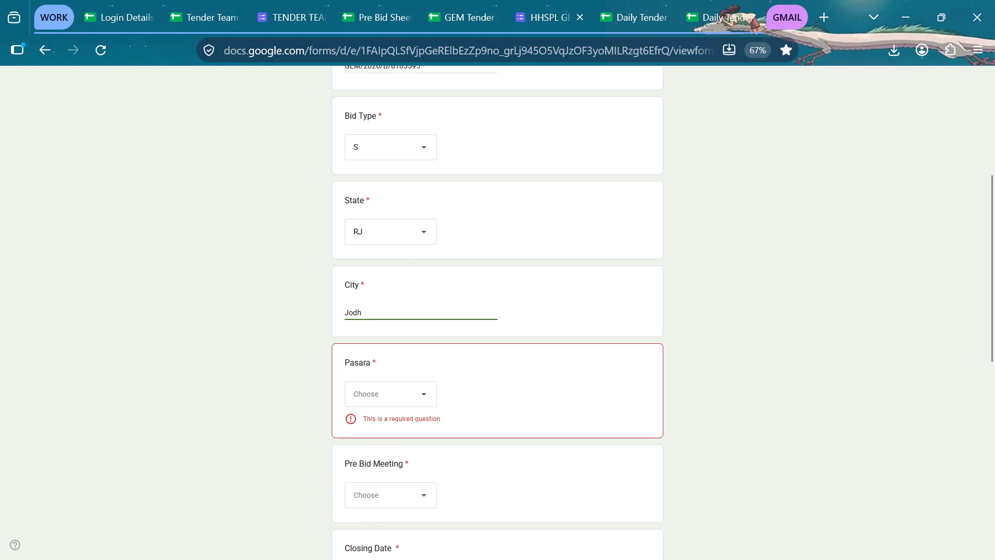
{"action": "type", "text": "pur"}
{"action": "key", "text": "Tab"}
{"action": "key", "text": "n"}
{"action": "key", "text": "Tab"}
{"action": "key", "text": "n"}
Enter closing date 09/11/2026 and quantity 13, submit the tender response, and start another response.
{"action": "key", "text": "alt+Tab"}
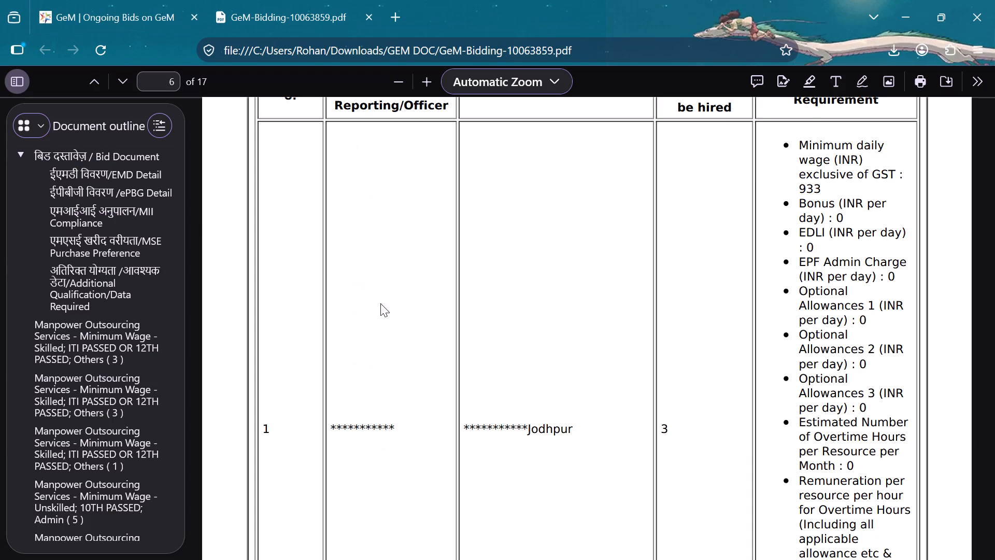
{"action": "left_click", "coordinate": [51, 0]}
{"action": "key", "text": "alt+Tab"}
{"action": "key", "text": "Tab"}
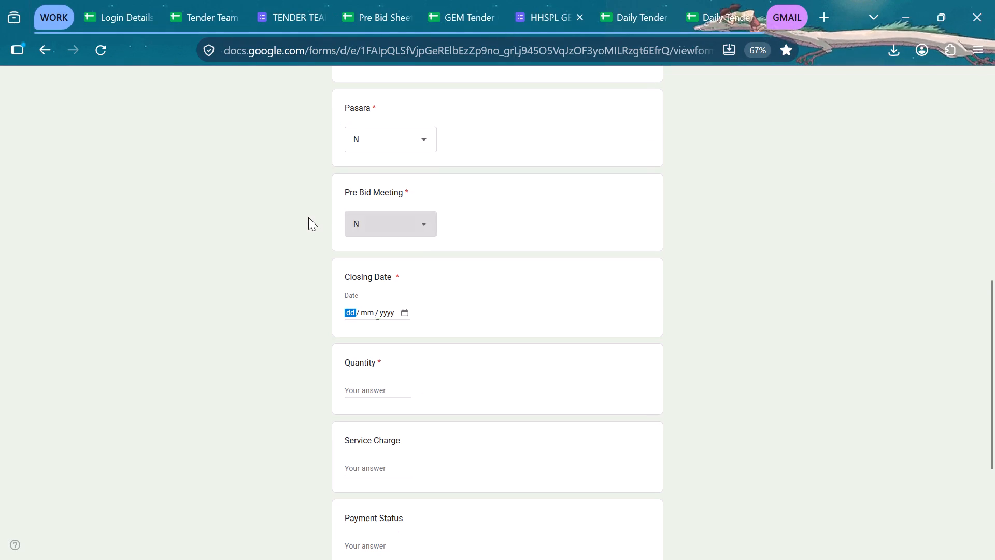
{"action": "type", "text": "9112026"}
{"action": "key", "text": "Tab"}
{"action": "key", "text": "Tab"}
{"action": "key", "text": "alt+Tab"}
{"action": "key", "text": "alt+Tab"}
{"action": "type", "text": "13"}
{"action": "scroll", "coordinate": [308, 217], "scroll_direction": "down", "scroll_amount": 8}
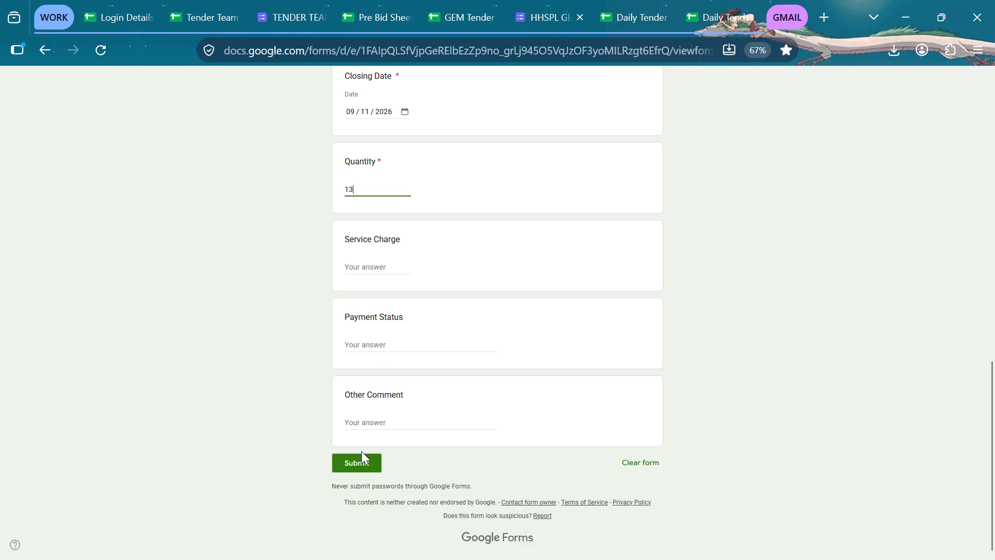
{"action": "scroll", "coordinate": [397, 292], "scroll_direction": "up", "scroll_amount": 1}
{"action": "scroll", "coordinate": [397, 292], "scroll_direction": "down", "scroll_amount": 3}
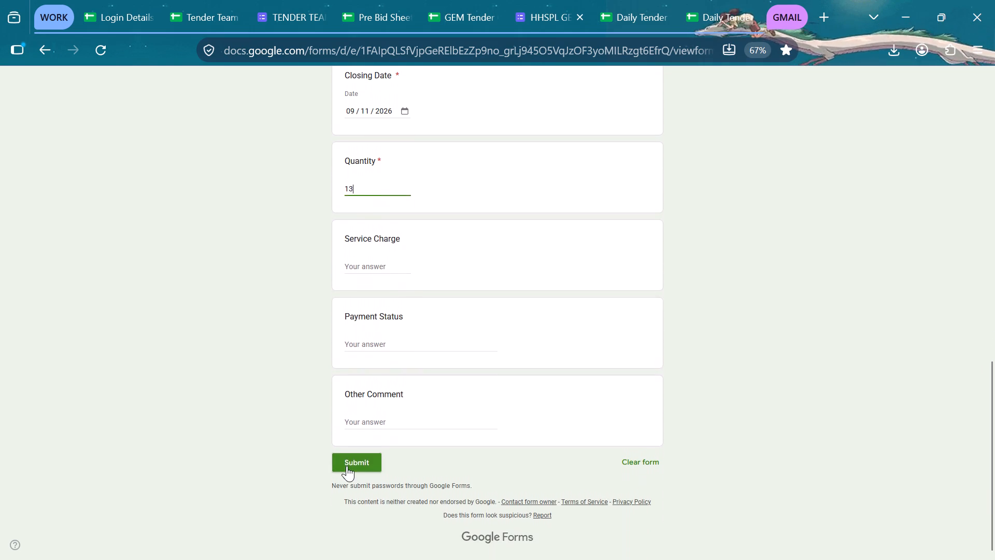
{"action": "left_click", "coordinate": [347, 466]}
{"action": "left_click", "coordinate": [376, 238]}
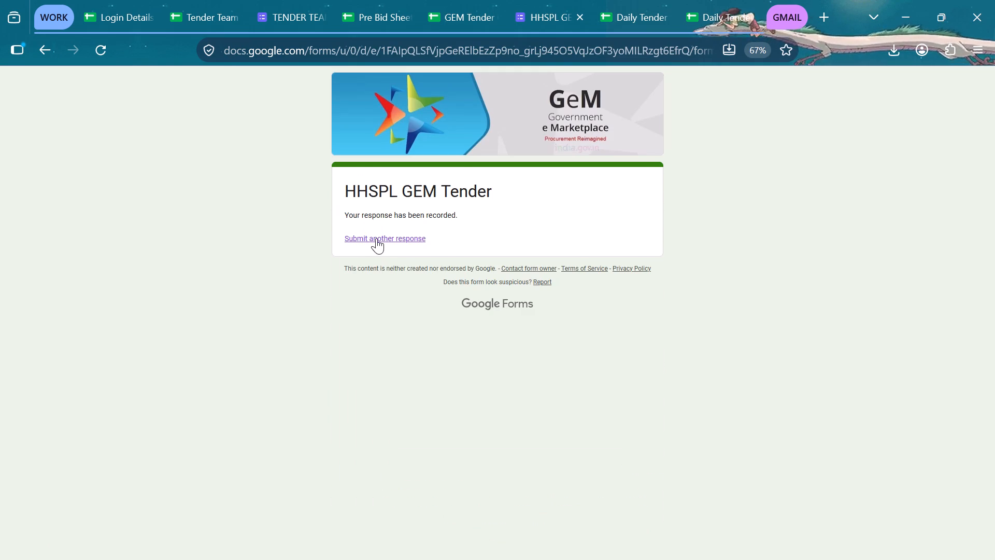
Examine the bid document of GEM/2026/B/8185493 for its location and terms, including the attached scope of work.
{"action": "key", "text": "alt+Tab"}
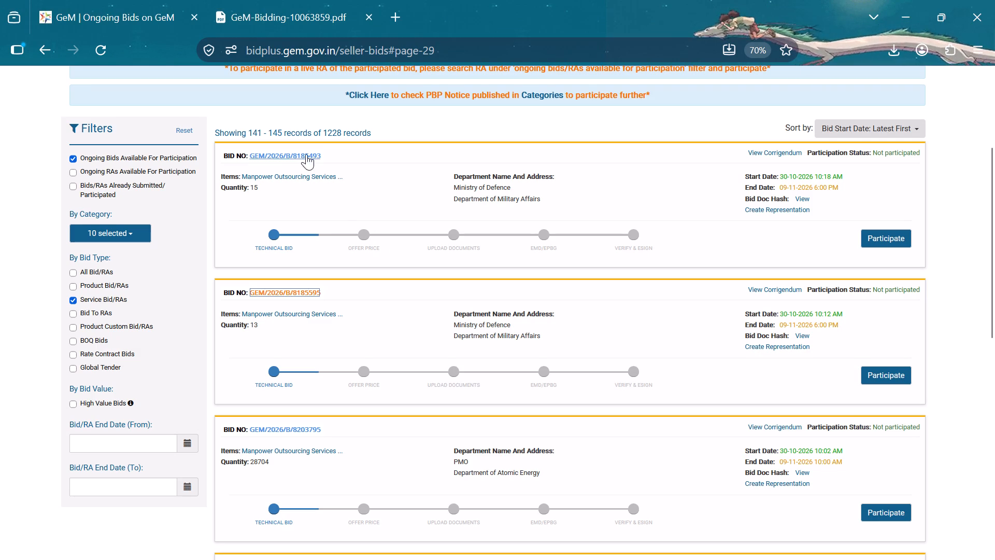
{"action": "left_click", "coordinate": [306, 154]}
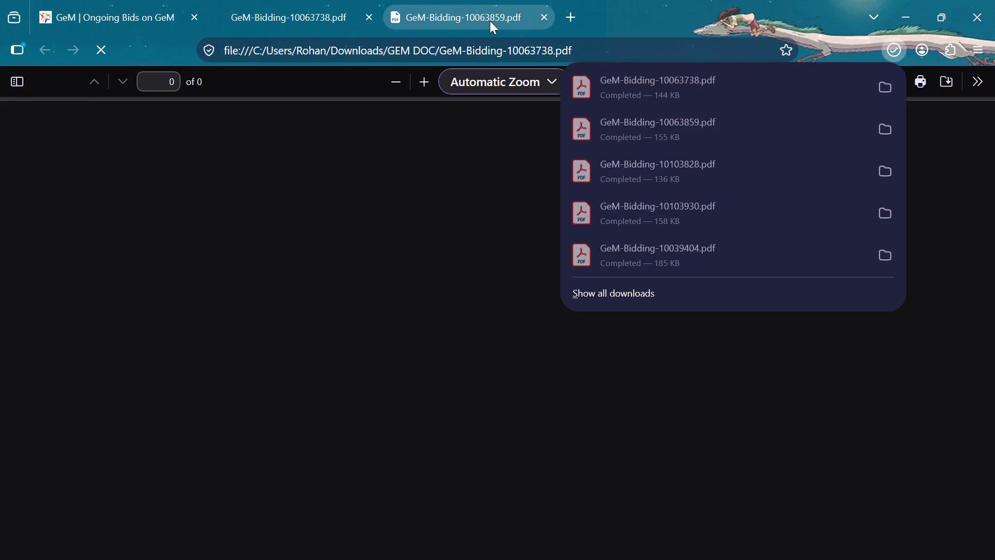
{"action": "left_click", "coordinate": [544, 16]}
{"action": "scroll", "coordinate": [512, 209], "scroll_direction": "down", "scroll_amount": 10}
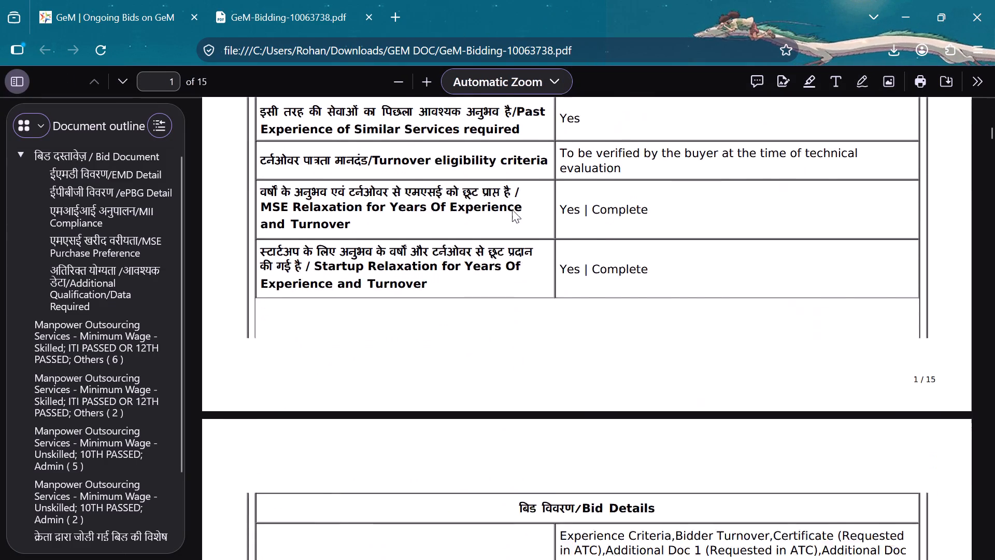
{"action": "scroll", "coordinate": [512, 209], "scroll_direction": "down", "scroll_amount": 20}
{"action": "scroll", "coordinate": [512, 209], "scroll_direction": "down", "scroll_amount": 18}
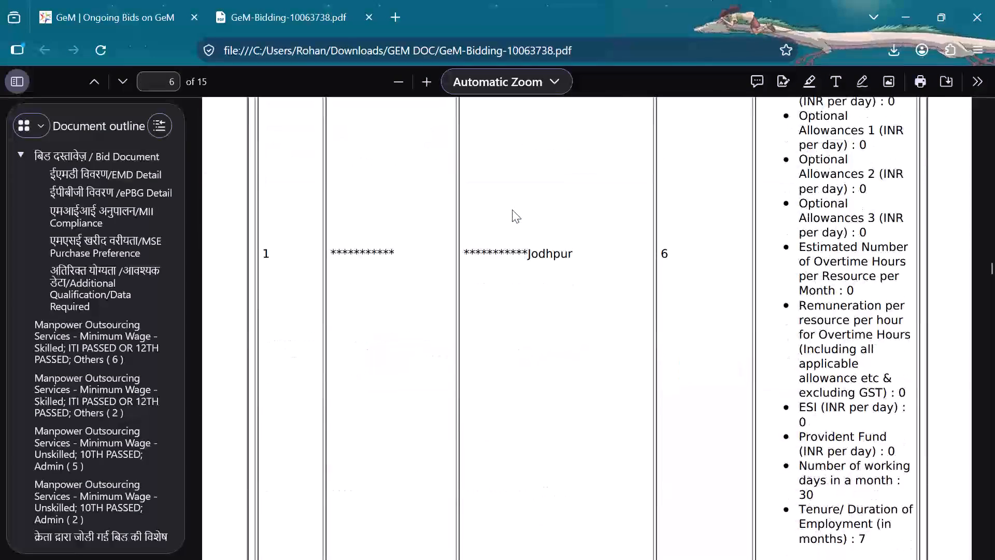
{"action": "left_click", "coordinate": [512, 209]}
{"action": "scroll", "coordinate": [512, 209], "scroll_direction": "up", "scroll_amount": 19}
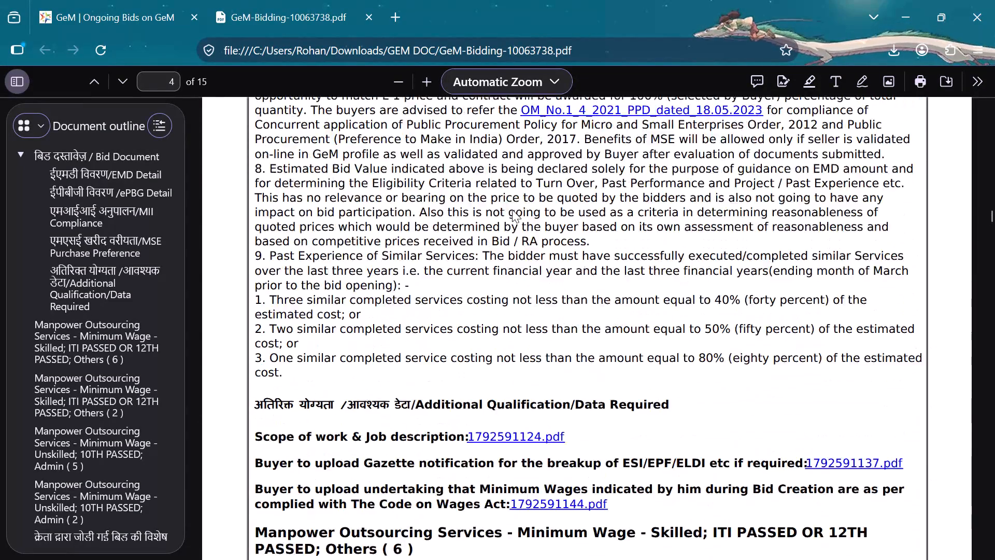
{"action": "scroll", "coordinate": [512, 209], "scroll_direction": "down", "scroll_amount": 1}
{"action": "left_click", "coordinate": [496, 328]}
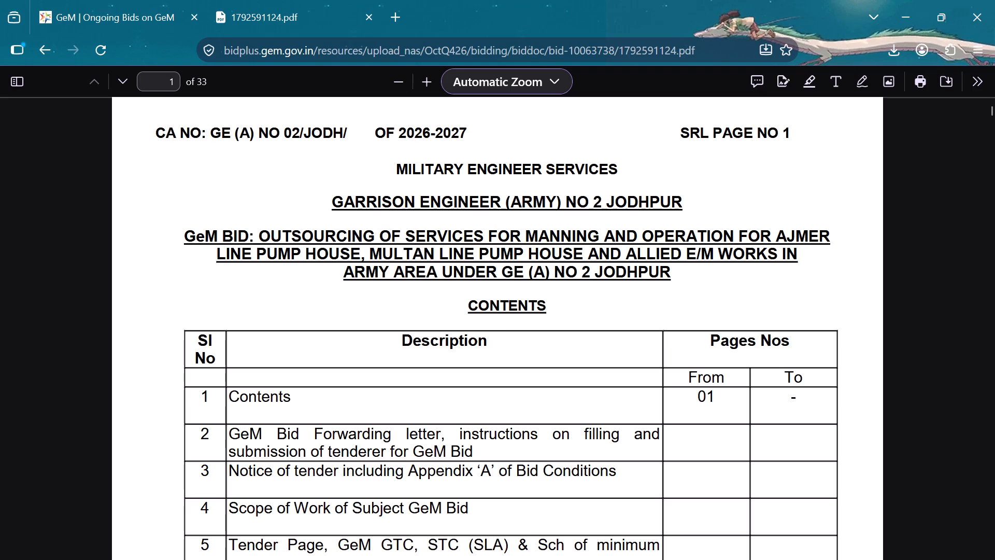
{"action": "left_click", "coordinate": [373, 16]}
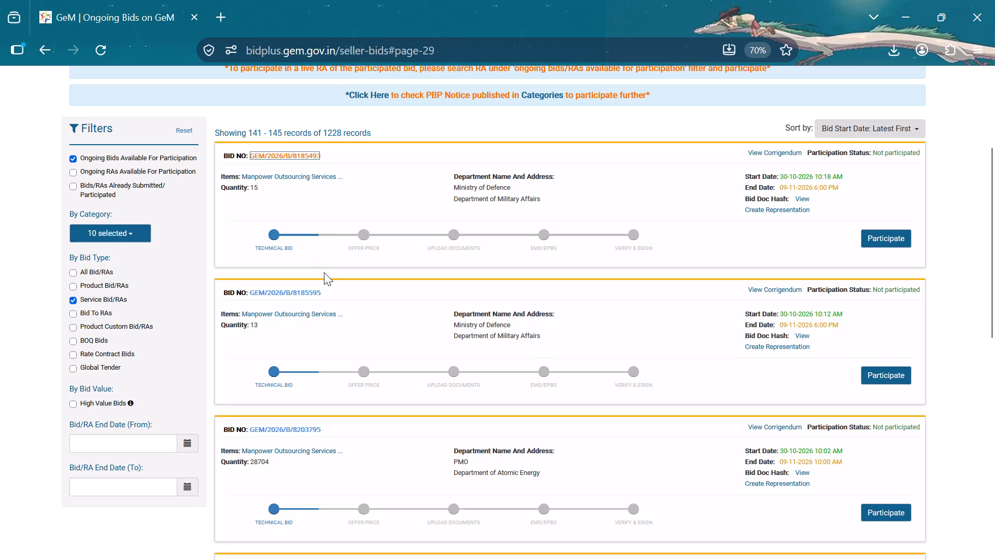
Go to page 28 of the ongoing bids and examine the document and scope of work of bid GEM/2026/B/8185646.
{"action": "scroll", "coordinate": [324, 272], "scroll_direction": "down", "scroll_amount": 4}
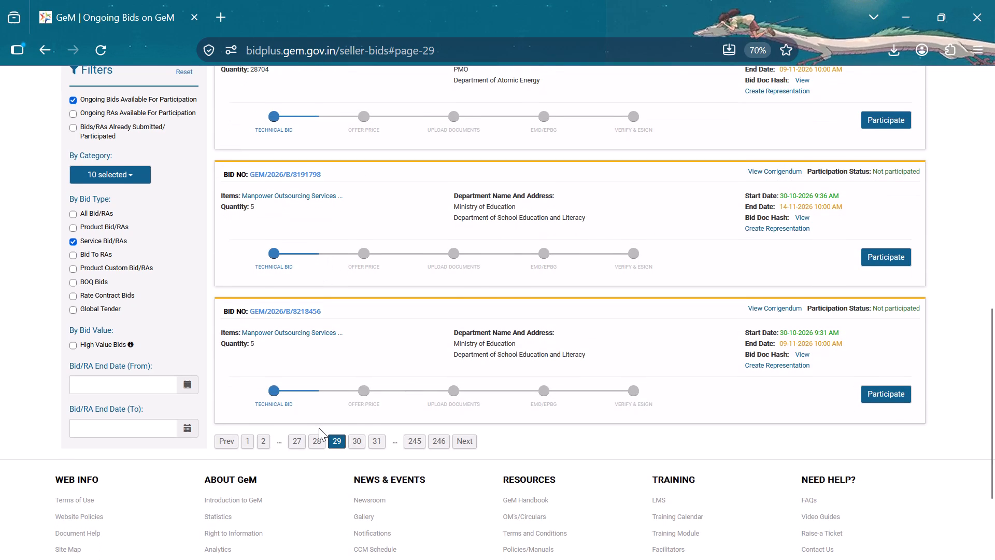
{"action": "left_click", "coordinate": [318, 432]}
{"action": "left_click", "coordinate": [316, 446]}
{"action": "scroll", "coordinate": [316, 446], "scroll_direction": "up", "scroll_amount": 1}
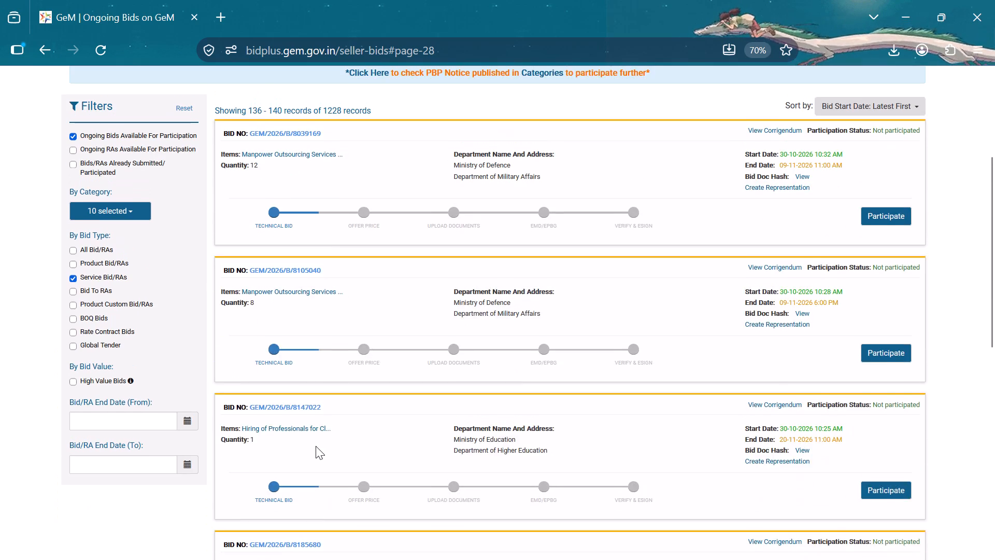
{"action": "scroll", "coordinate": [316, 446], "scroll_direction": "down", "scroll_amount": 2}
{"action": "left_click", "coordinate": [301, 368]}
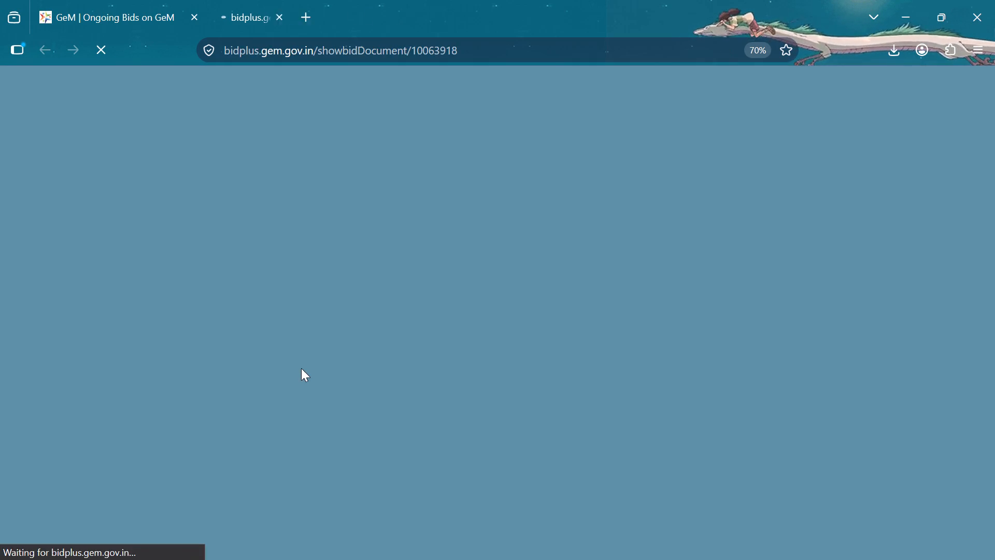
{"action": "left_click", "coordinate": [382, 373]}
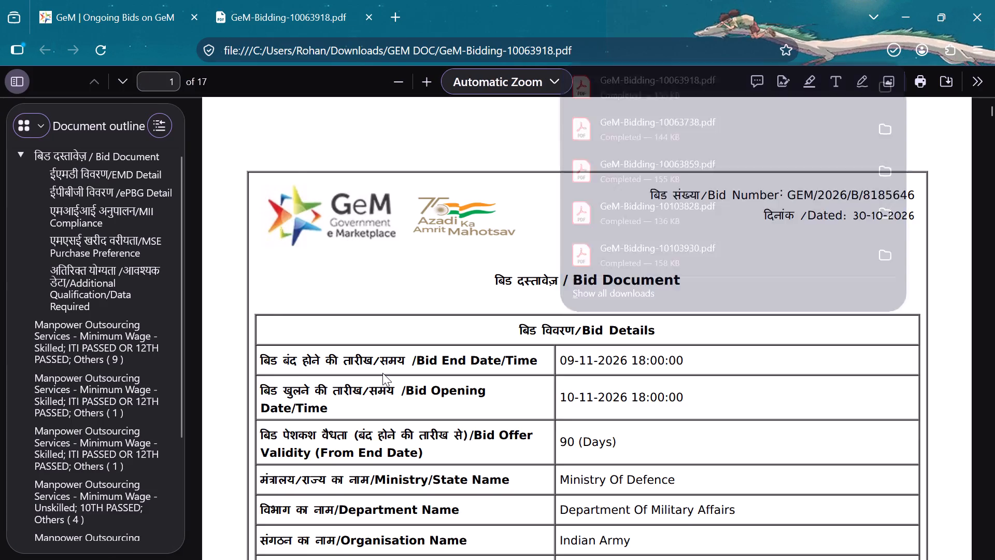
{"action": "scroll", "coordinate": [382, 373], "scroll_direction": "down", "scroll_amount": 20}
{"action": "scroll", "coordinate": [382, 373], "scroll_direction": "down", "scroll_amount": 1}
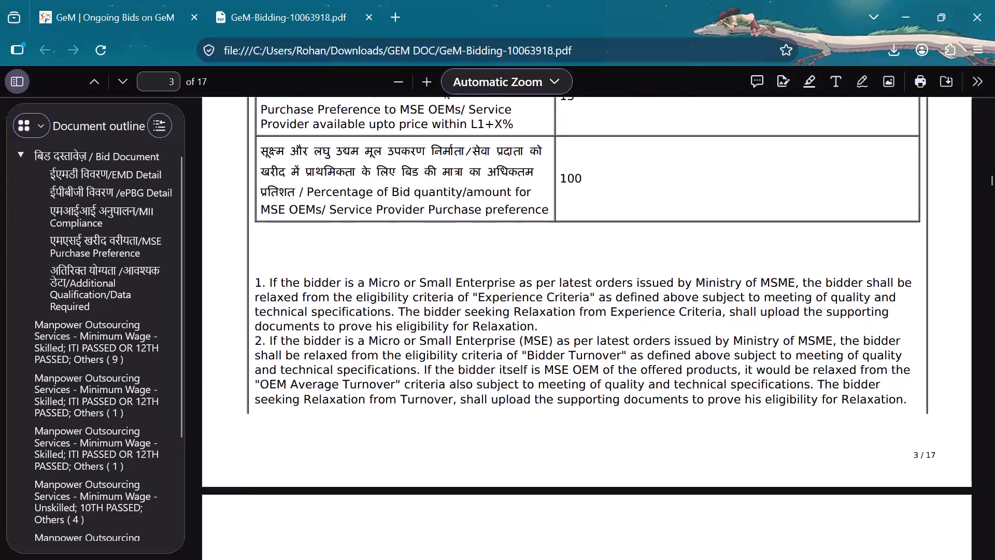
{"action": "scroll", "coordinate": [382, 373], "scroll_direction": "down", "scroll_amount": 10}
{"action": "scroll", "coordinate": [492, 427], "scroll_direction": "down", "scroll_amount": 2}
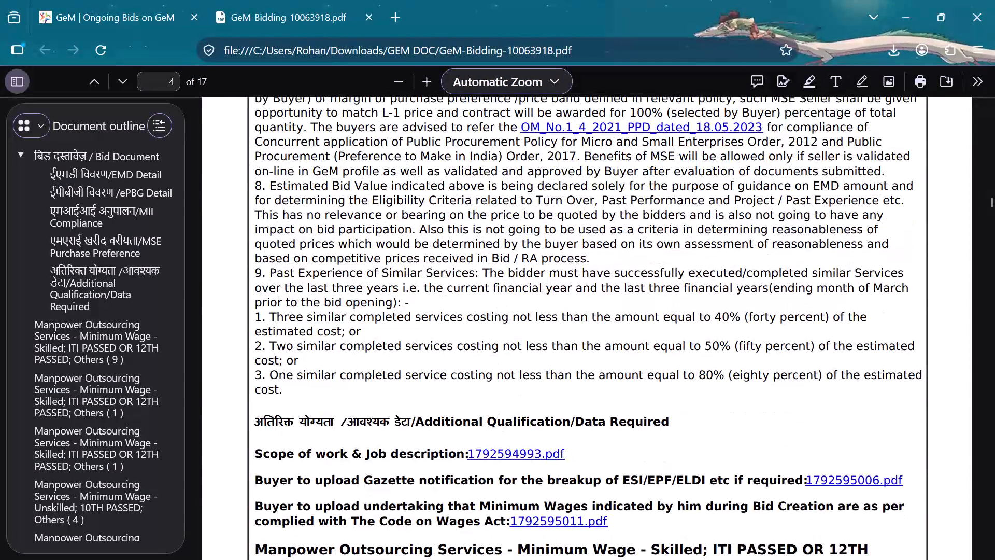
{"action": "left_click", "coordinate": [490, 457]}
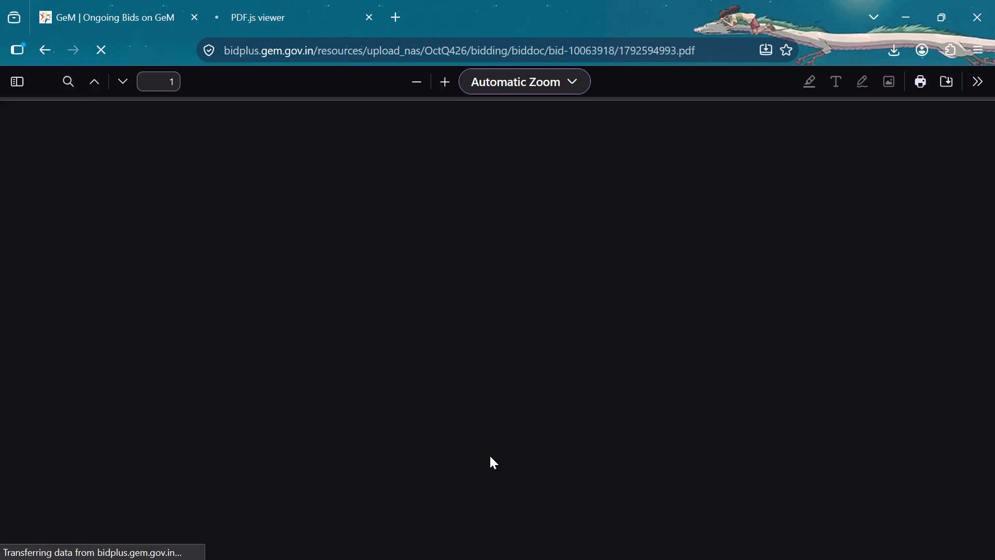
{"action": "left_click", "coordinate": [368, 12]}
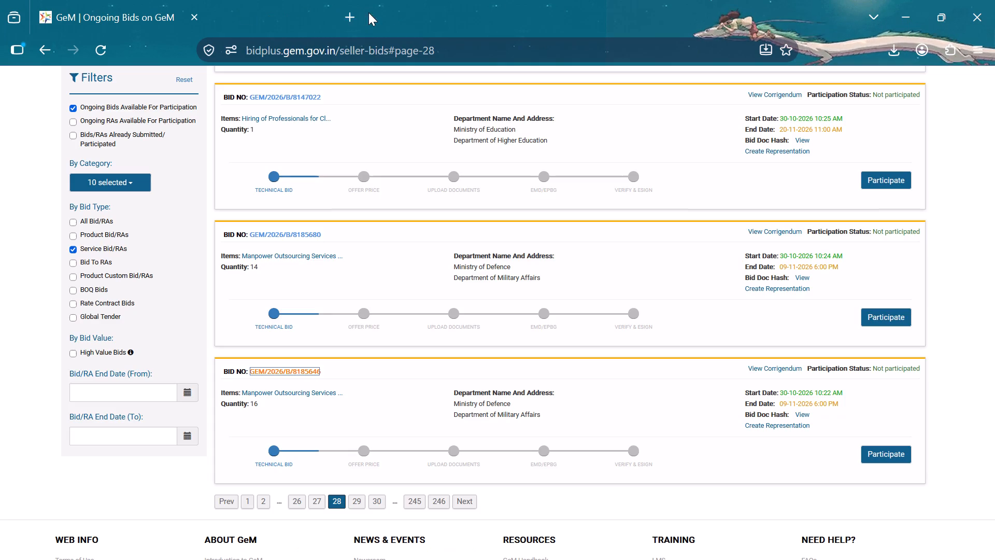
Examine the bid document of GEM/2026/B/8185680 for its eligibility terms, beneficiary and scope of work.
{"action": "left_click", "coordinate": [271, 233]}
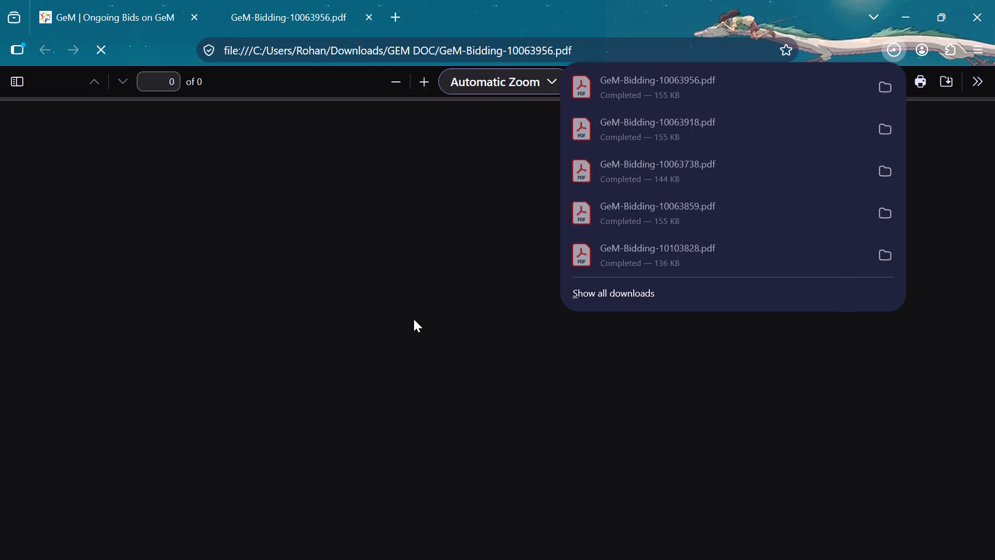
{"action": "scroll", "coordinate": [414, 319], "scroll_direction": "down", "scroll_amount": 2}
{"action": "scroll", "coordinate": [511, 369], "scroll_direction": "down", "scroll_amount": 3}
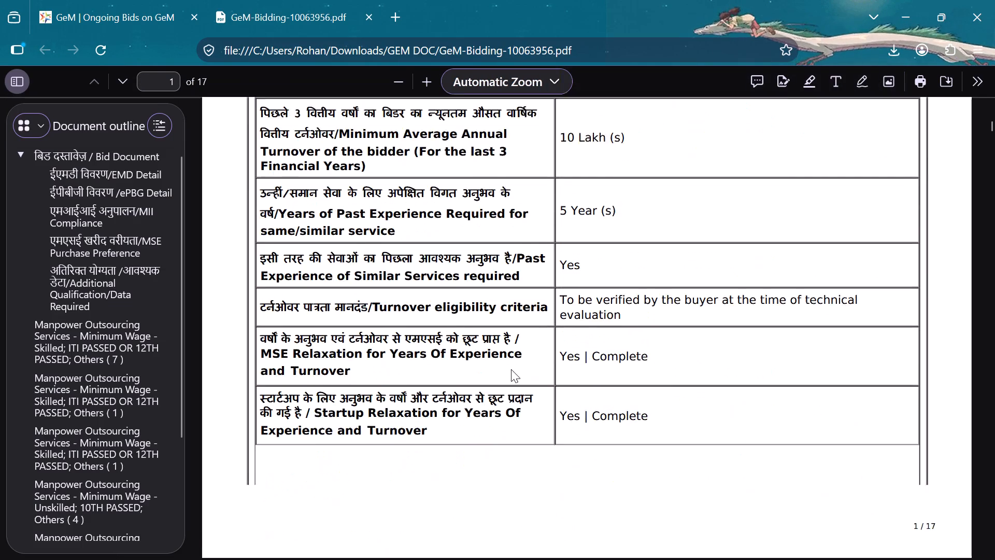
{"action": "scroll", "coordinate": [511, 369], "scroll_direction": "down", "scroll_amount": 13}
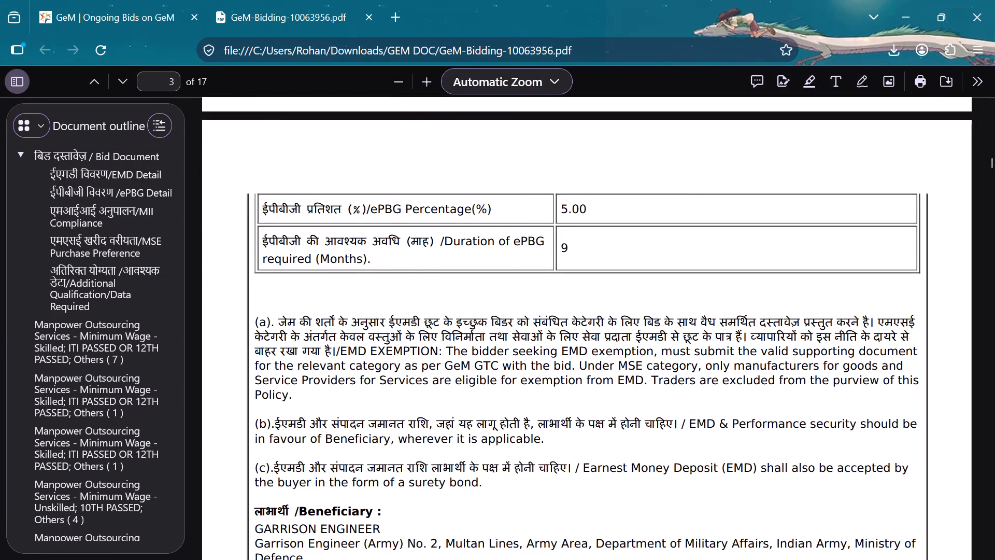
{"action": "scroll", "coordinate": [511, 369], "scroll_direction": "down", "scroll_amount": 10}
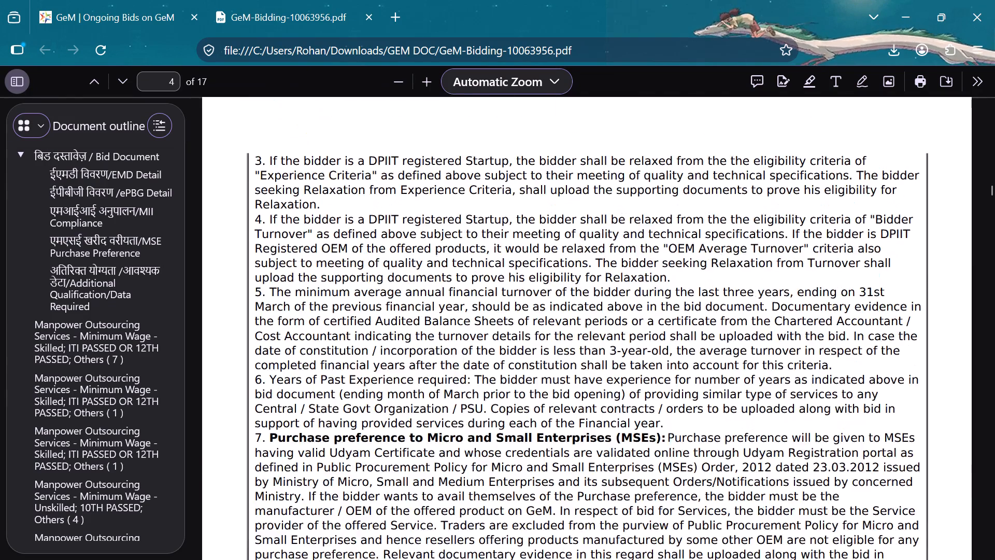
{"action": "scroll", "coordinate": [511, 369], "scroll_direction": "down", "scroll_amount": 5}
{"action": "left_click", "coordinate": [511, 266]}
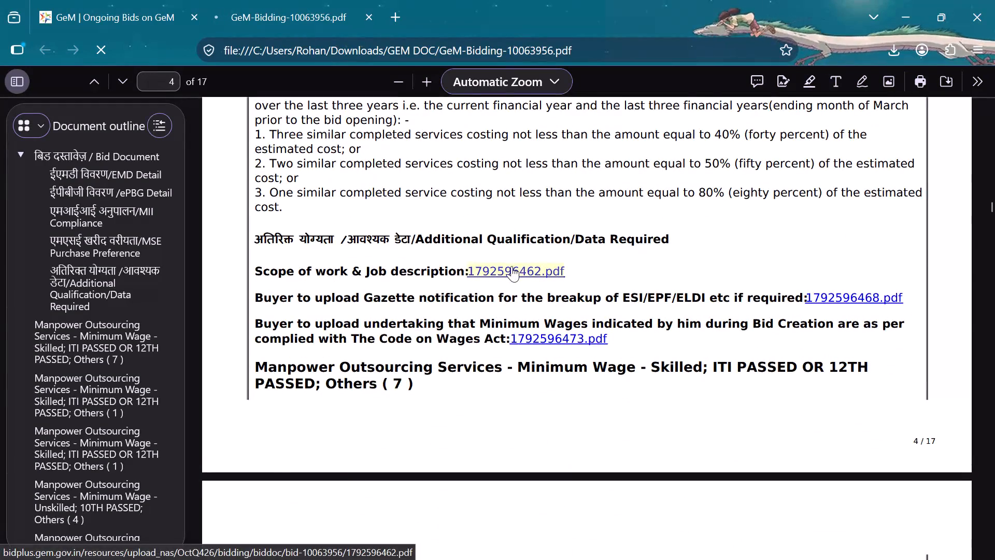
{"action": "left_click", "coordinate": [368, 11]}
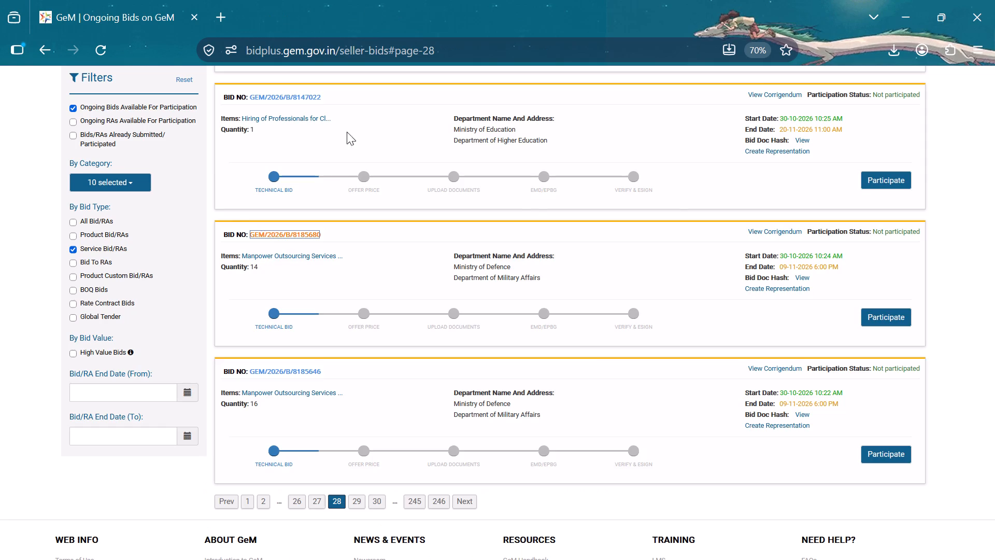
Examine the bid document of GEM/2026/B/8105040 for its terms and beneficiary, including the attached gazette notification and scope of work.
{"action": "scroll", "coordinate": [343, 164], "scroll_direction": "up", "scroll_amount": 3}
{"action": "left_click", "coordinate": [277, 372]}
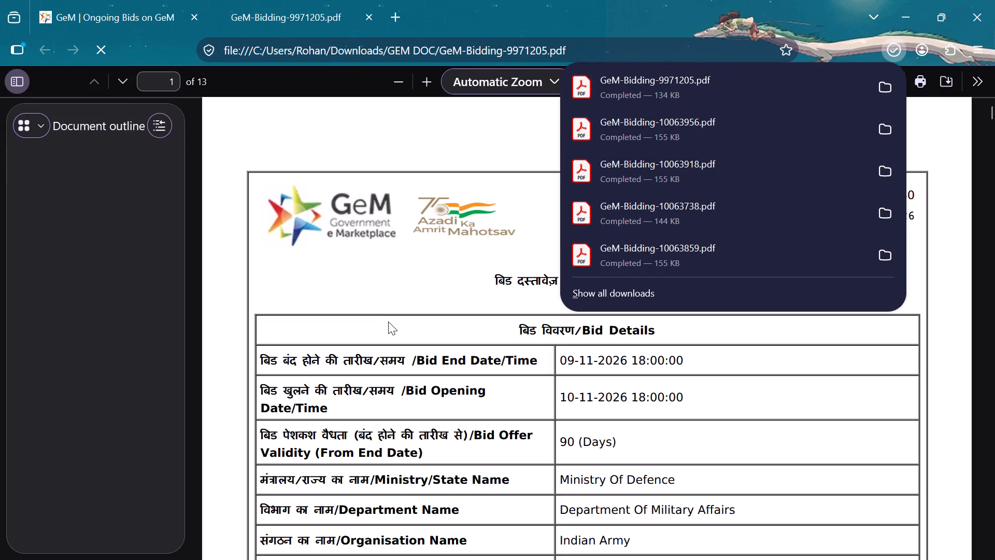
{"action": "scroll", "coordinate": [388, 321], "scroll_direction": "down", "scroll_amount": 11}
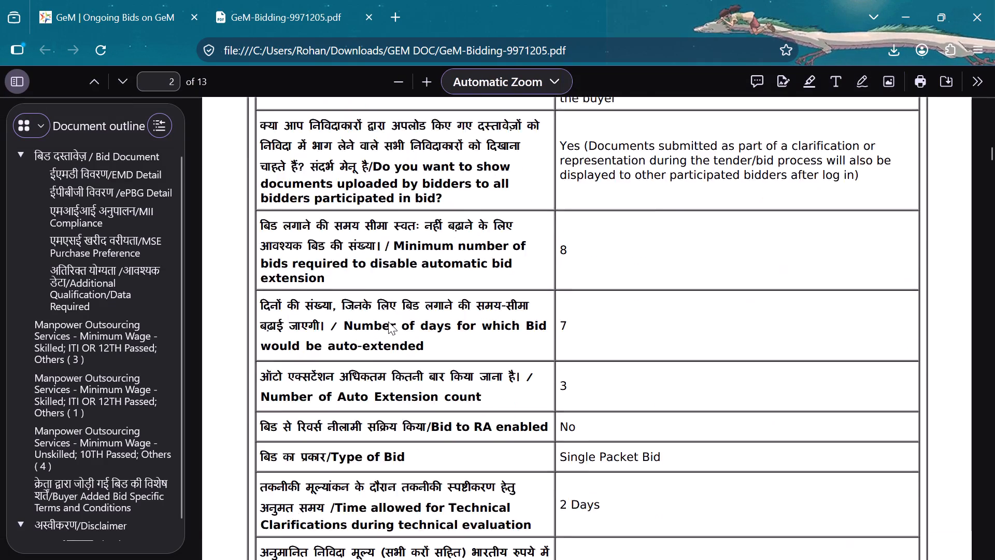
{"action": "scroll", "coordinate": [388, 321], "scroll_direction": "down", "scroll_amount": 9}
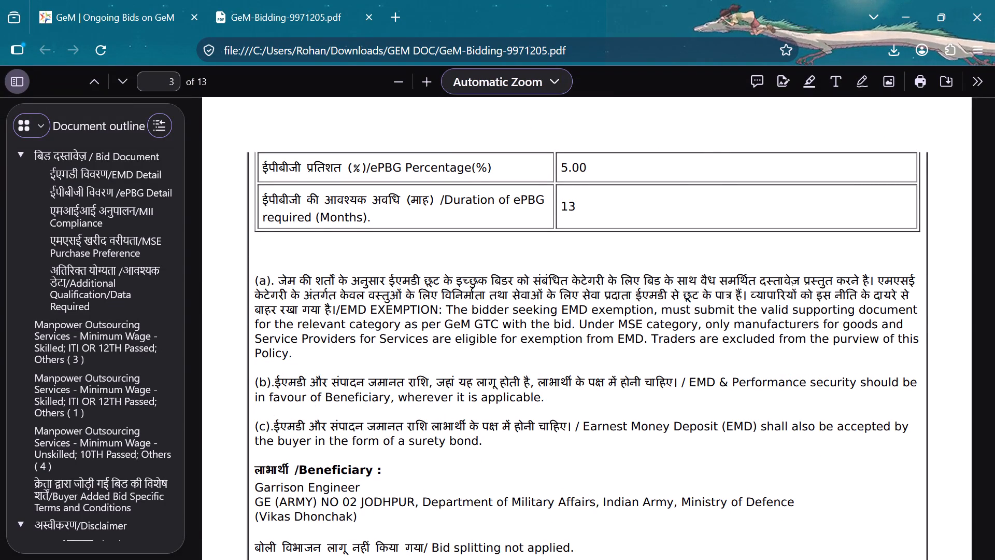
{"action": "scroll", "coordinate": [388, 321], "scroll_direction": "down", "scroll_amount": 6}
{"action": "scroll", "coordinate": [574, 374], "scroll_direction": "down", "scroll_amount": 7}
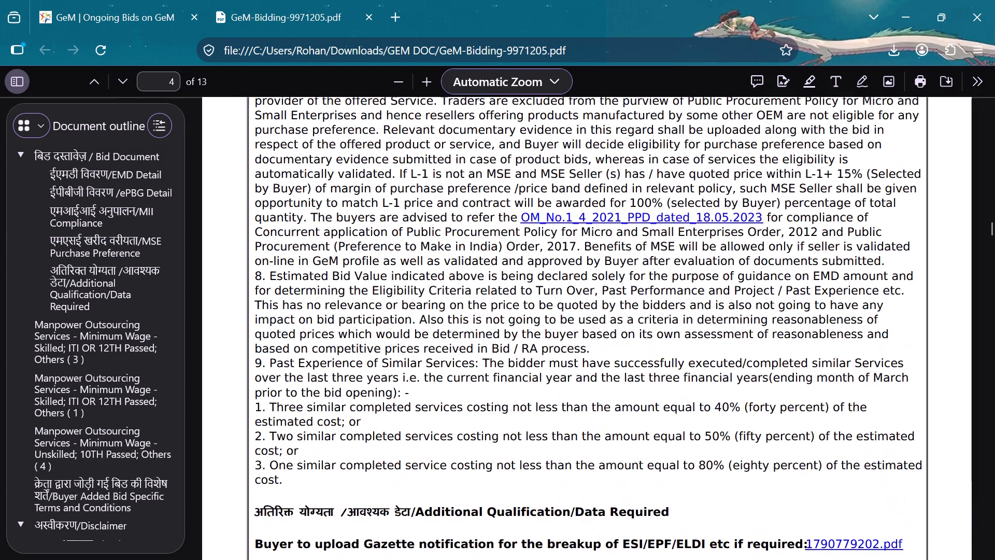
{"action": "scroll", "coordinate": [574, 374], "scroll_direction": "down", "scroll_amount": 3}
{"action": "left_click", "coordinate": [811, 236]}
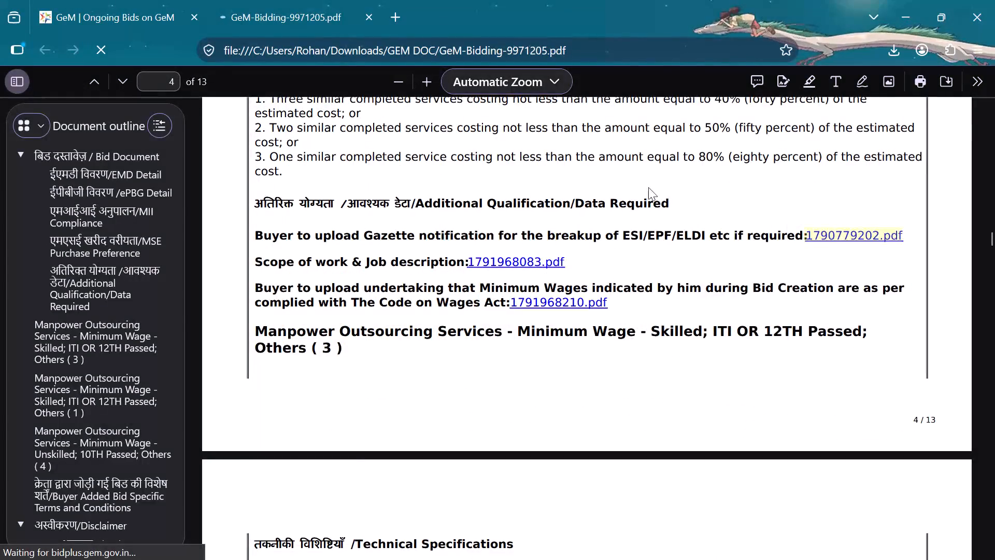
{"action": "left_click", "coordinate": [47, 54]}
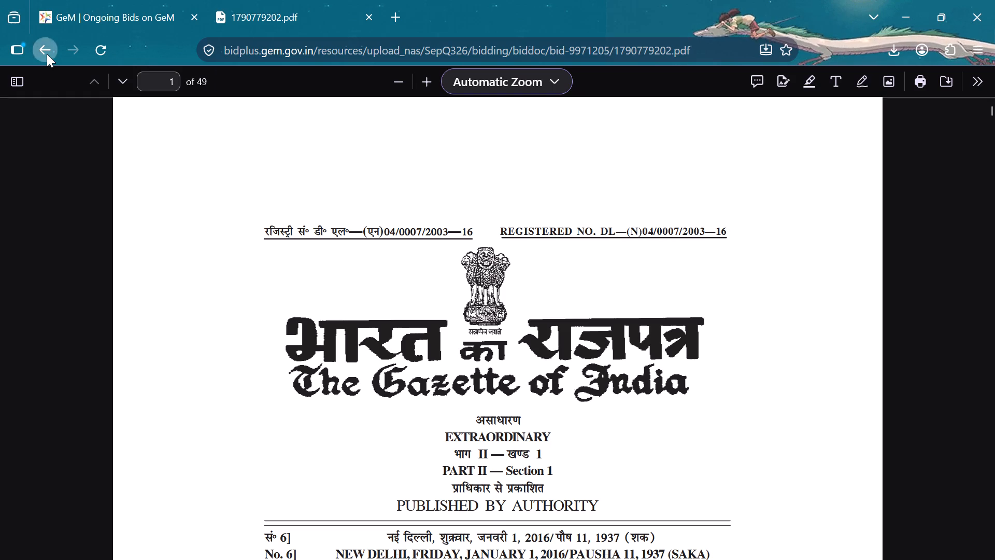
{"action": "left_click", "coordinate": [522, 262]}
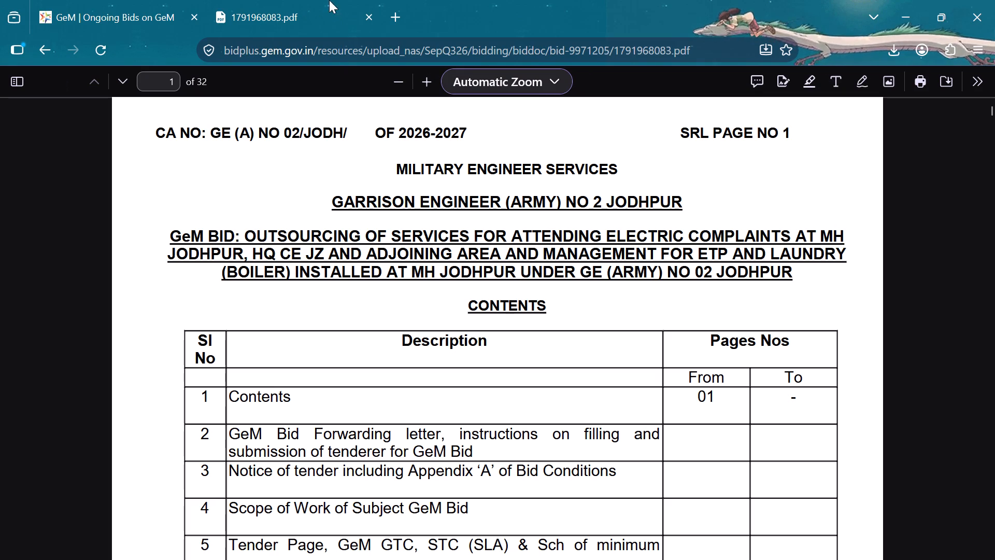
{"action": "left_click", "coordinate": [366, 21]}
Examine the bid document of GEM/2026/B/8039169 and its attached scope of work for the work's nature and location.
{"action": "scroll", "coordinate": [382, 267], "scroll_direction": "up", "scroll_amount": 1}
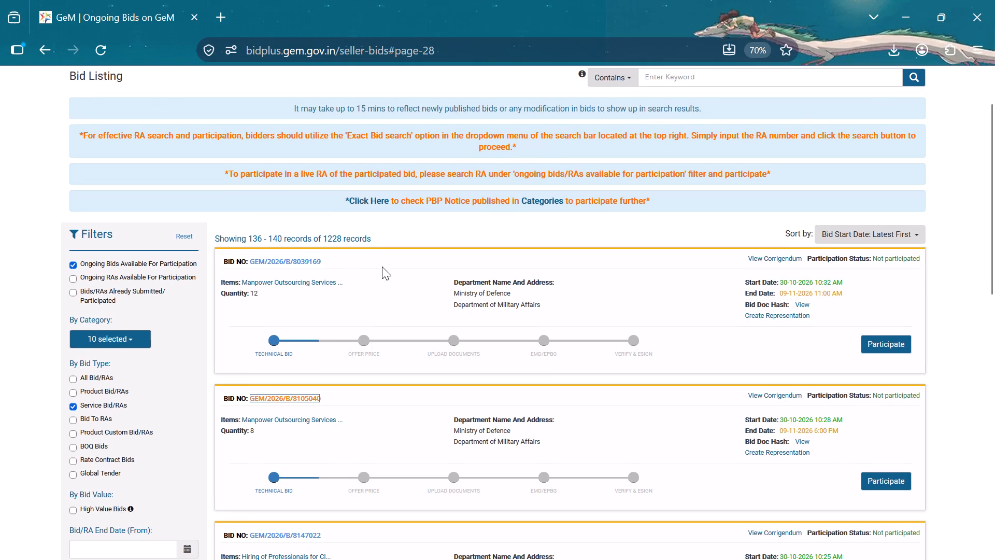
{"action": "left_click", "coordinate": [306, 262]}
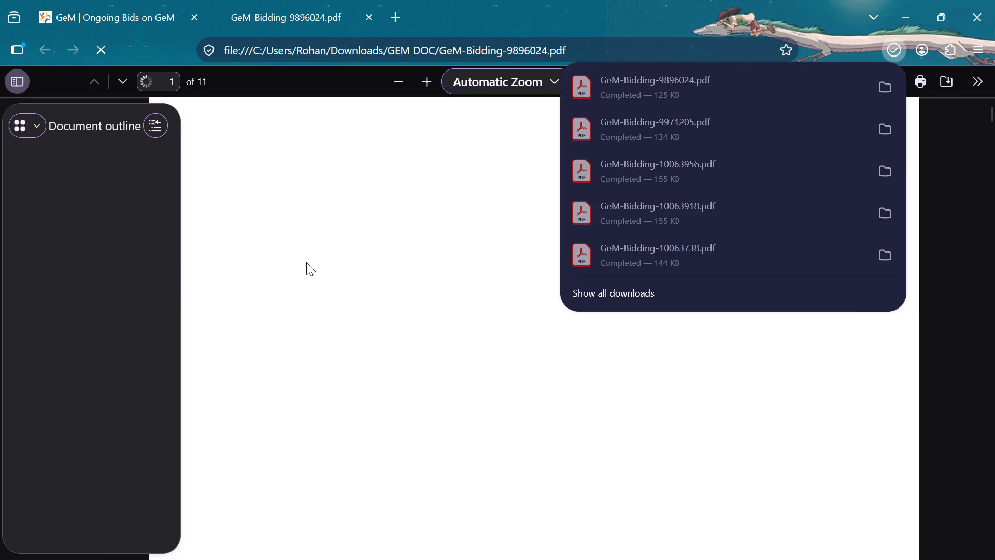
{"action": "left_click", "coordinate": [306, 262]}
{"action": "scroll", "coordinate": [450, 303], "scroll_direction": "down", "scroll_amount": 20}
{"action": "scroll", "coordinate": [450, 303], "scroll_direction": "down", "scroll_amount": 2}
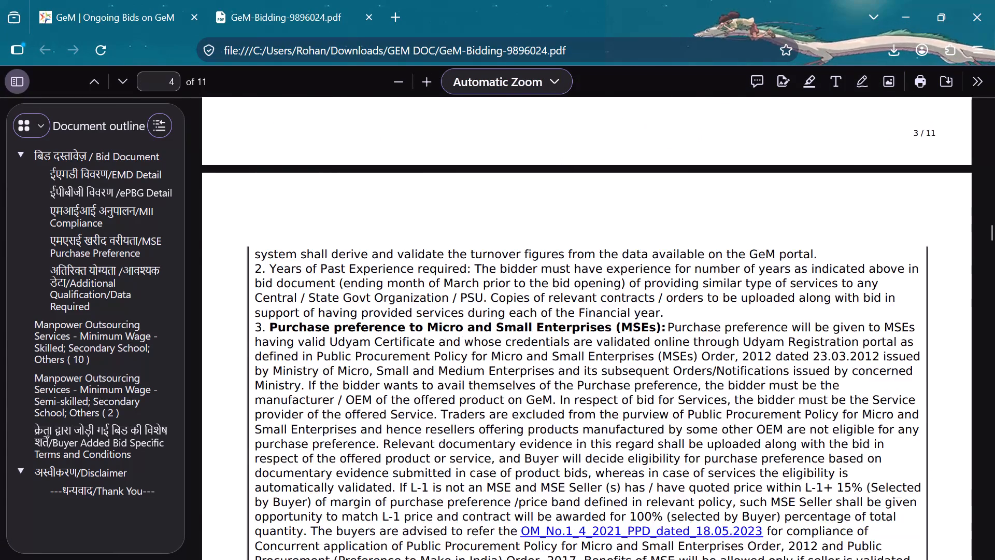
{"action": "scroll", "coordinate": [450, 303], "scroll_direction": "down", "scroll_amount": 10}
{"action": "scroll", "coordinate": [450, 303], "scroll_direction": "up", "scroll_amount": 1}
{"action": "left_click", "coordinate": [500, 183]}
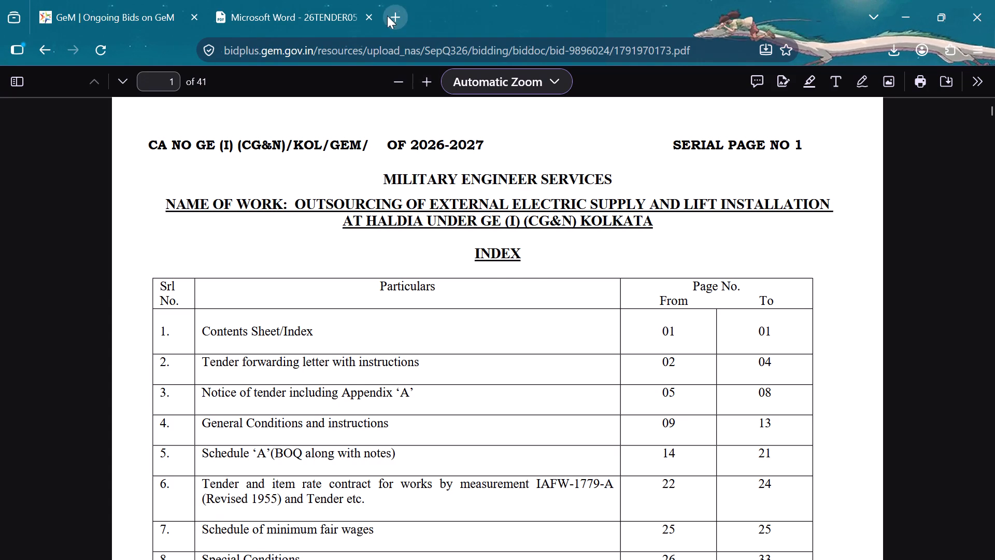
{"action": "left_click", "coordinate": [376, 18]}
Go to page 27 of the ongoing bids and briefly check the bid document of GEM/2026/B/8104901.
{"action": "scroll", "coordinate": [316, 298], "scroll_direction": "down", "scroll_amount": 8}
{"action": "left_click", "coordinate": [316, 318]}
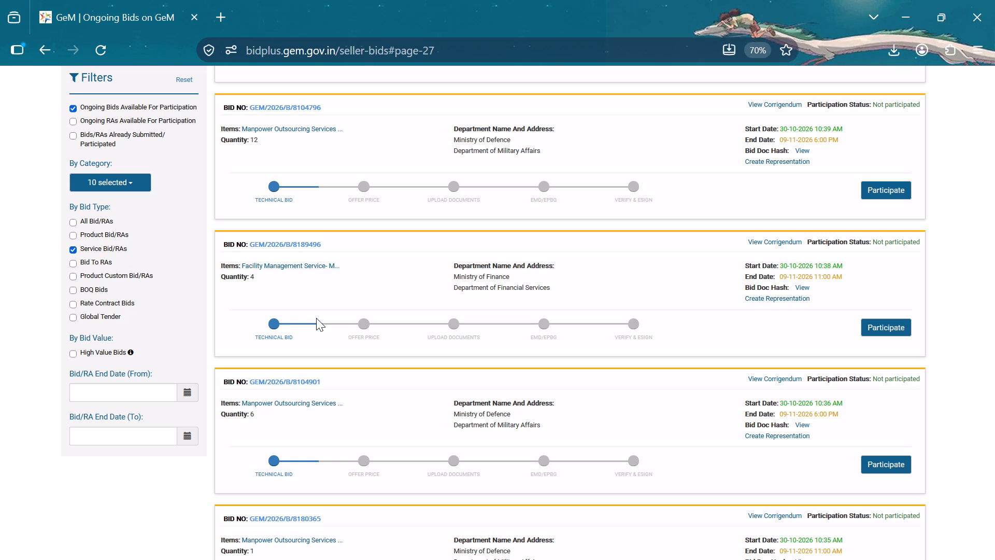
{"action": "scroll", "coordinate": [306, 310], "scroll_direction": "down", "scroll_amount": 1}
{"action": "left_click", "coordinate": [306, 310]}
{"action": "scroll", "coordinate": [306, 310], "scroll_direction": "up", "scroll_amount": 1}
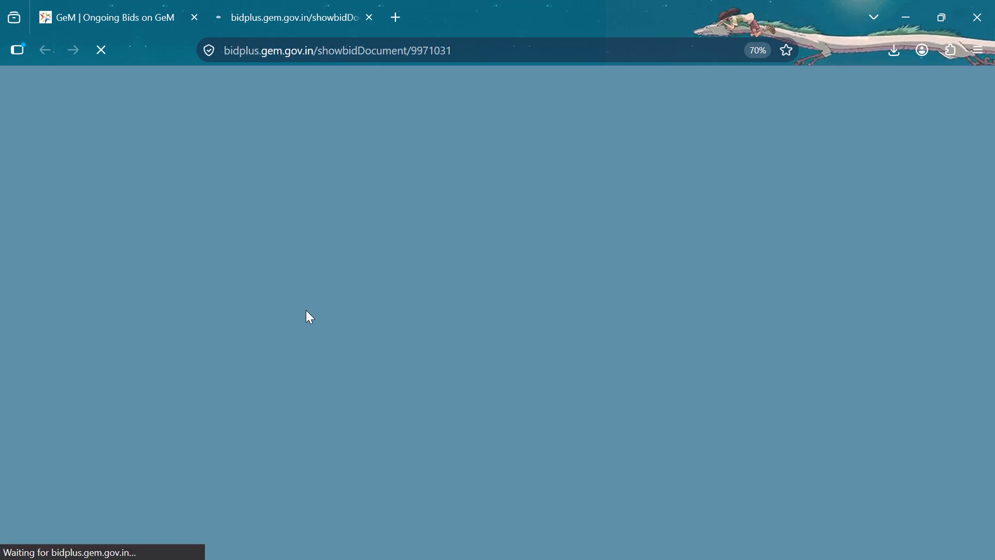
{"action": "left_click", "coordinate": [371, 16]}
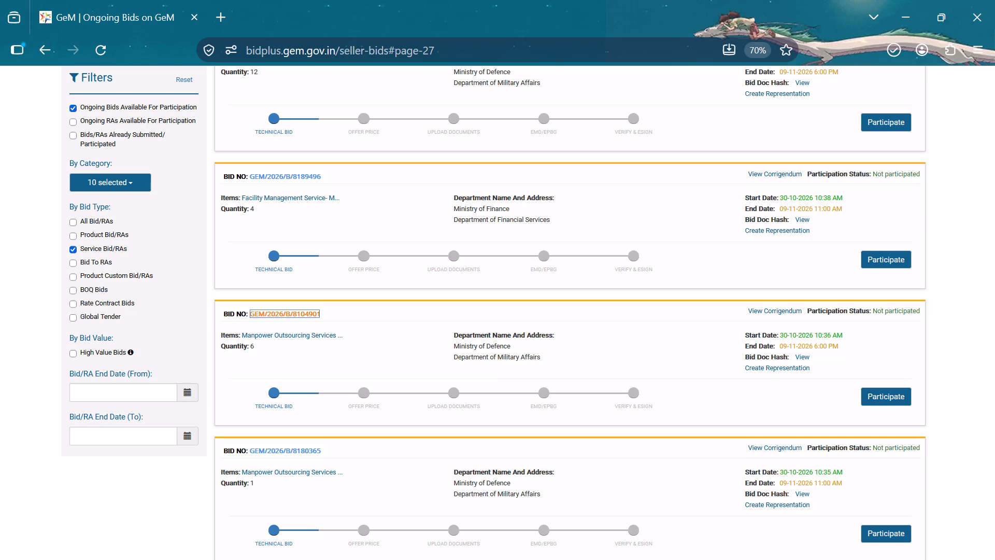
Examine the bid document of GEM/2026/B/8104796 for its value and eligibility terms, including the attached scope of work.
{"action": "scroll", "coordinate": [302, 180], "scroll_direction": "up", "scroll_amount": 1}
{"action": "scroll", "coordinate": [290, 223], "scroll_direction": "up", "scroll_amount": 1}
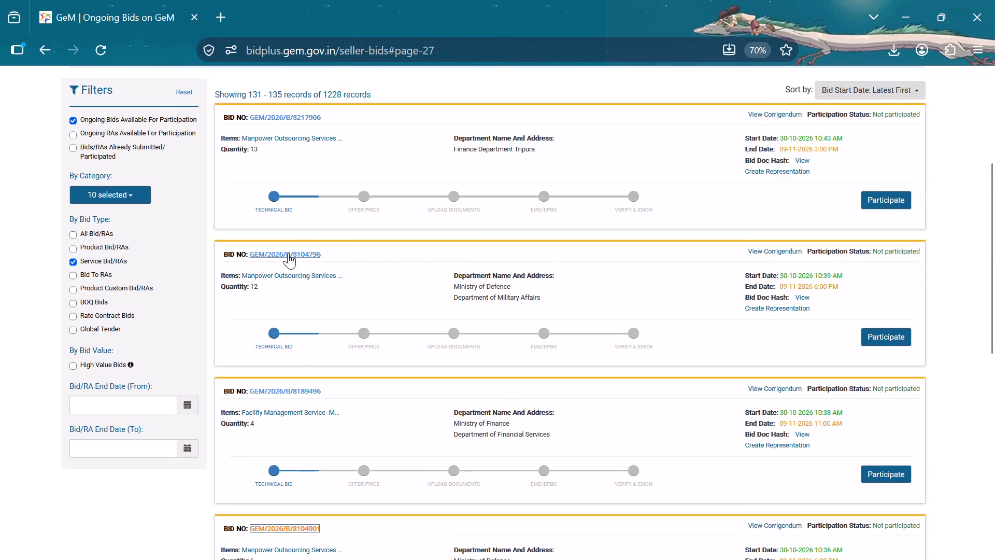
{"action": "left_click", "coordinate": [287, 256]}
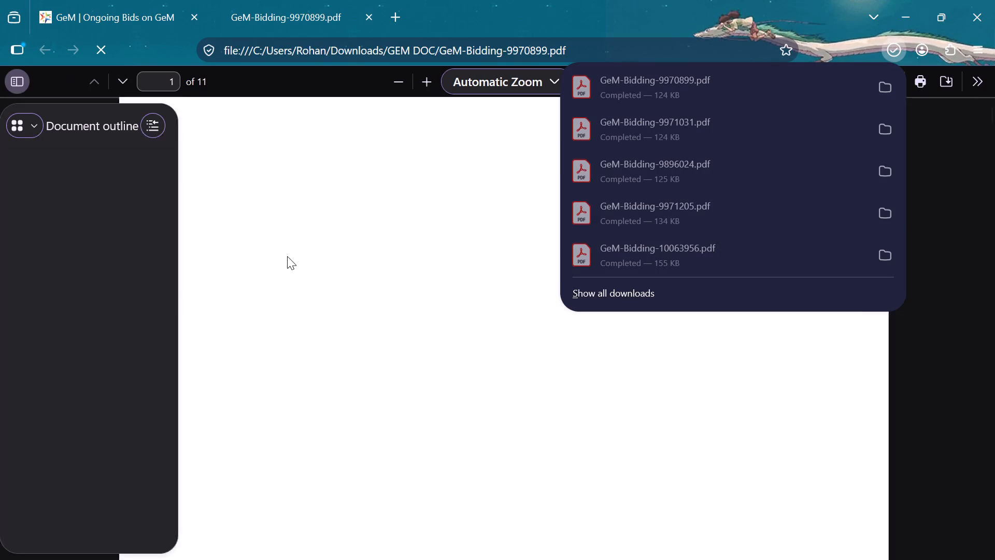
{"action": "left_click", "coordinate": [287, 256]}
{"action": "scroll", "coordinate": [435, 354], "scroll_direction": "down", "scroll_amount": 13}
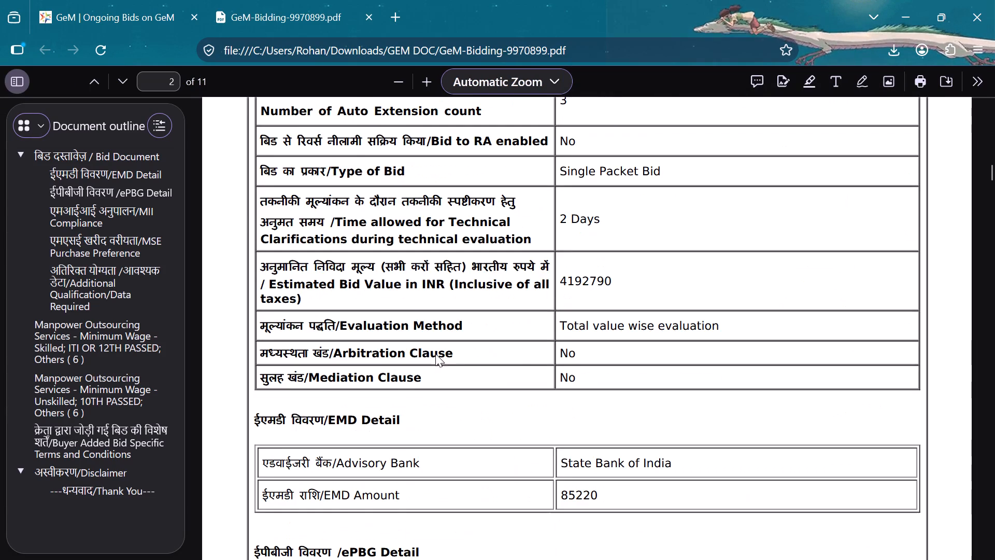
{"action": "scroll", "coordinate": [435, 354], "scroll_direction": "down", "scroll_amount": 2}
{"action": "scroll", "coordinate": [435, 354], "scroll_direction": "down", "scroll_amount": 20}
{"action": "scroll", "coordinate": [435, 354], "scroll_direction": "down", "scroll_amount": 1}
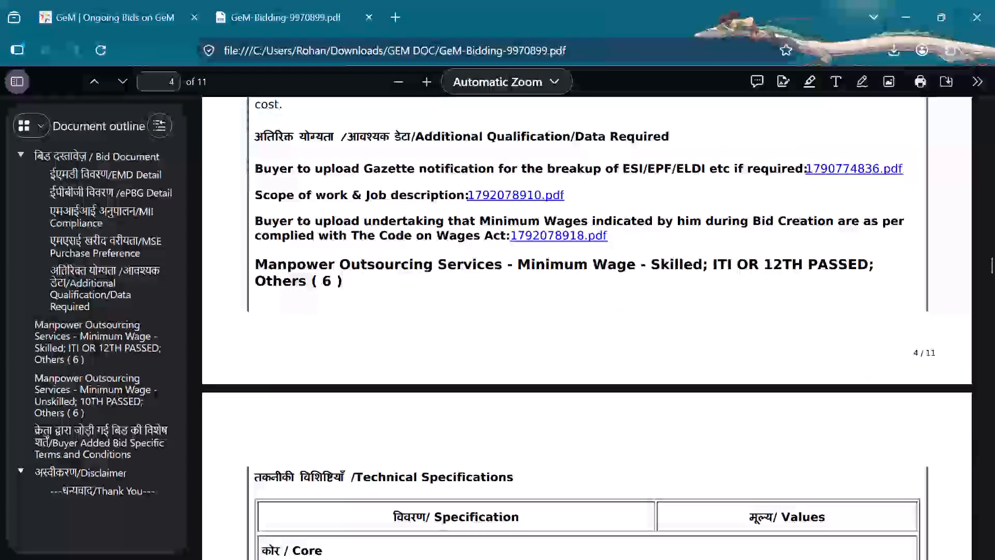
{"action": "left_click", "coordinate": [535, 195]}
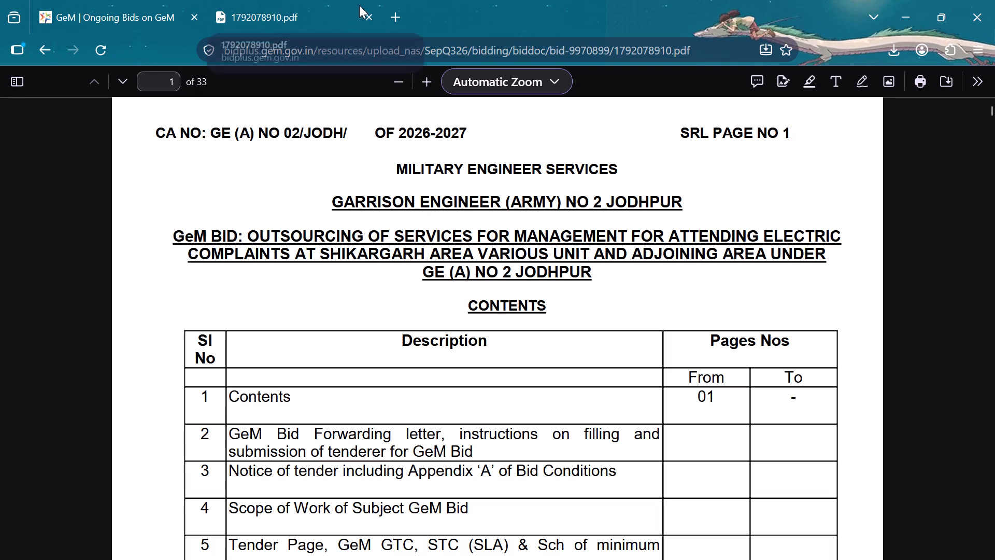
{"action": "left_click", "coordinate": [364, 14]}
Go to page 26 of the ongoing bids and look through the listed items, quantities and departments.
{"action": "scroll", "coordinate": [365, 244], "scroll_direction": "down", "scroll_amount": 8}
{"action": "left_click", "coordinate": [316, 317]}
{"action": "scroll", "coordinate": [316, 317], "scroll_direction": "up", "scroll_amount": 1}
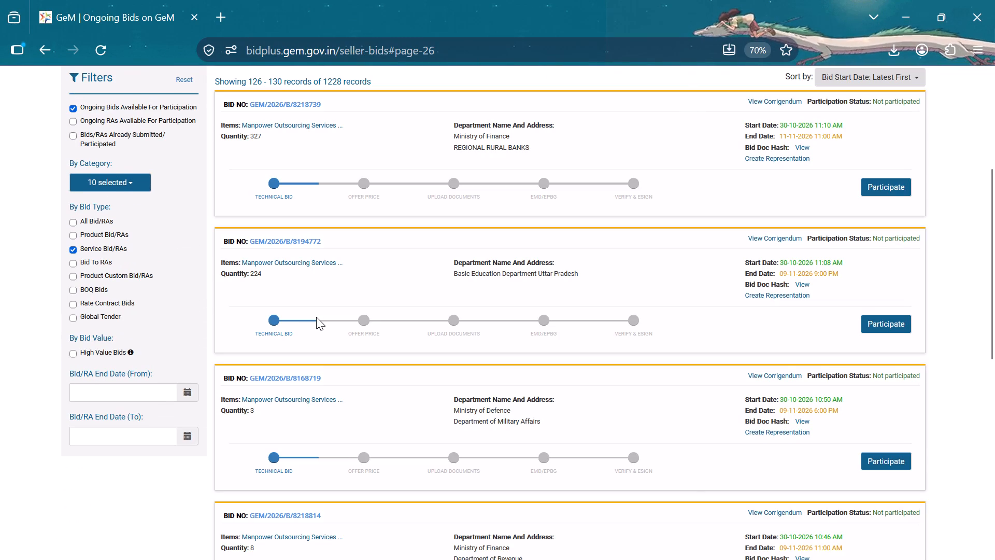
{"action": "scroll", "coordinate": [316, 317], "scroll_direction": "down", "scroll_amount": 1}
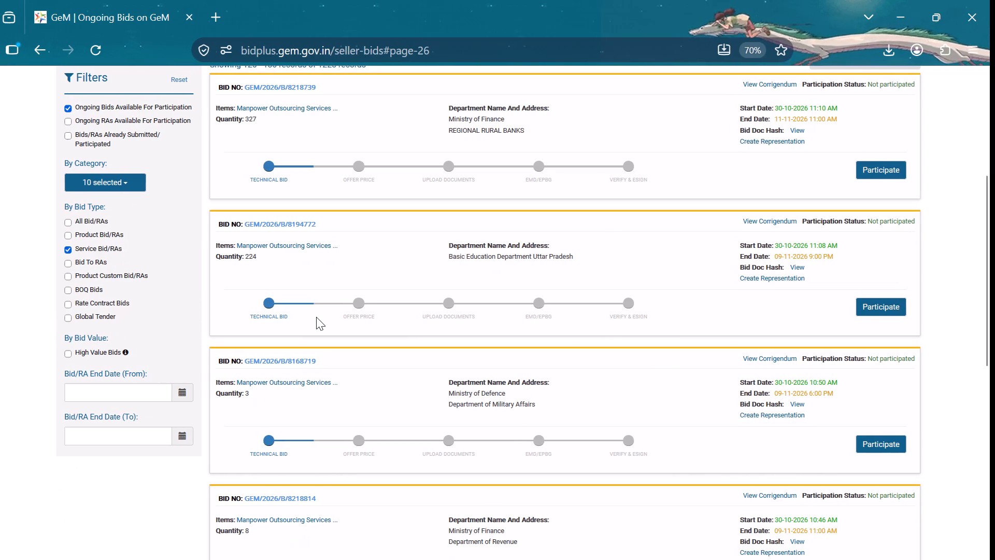
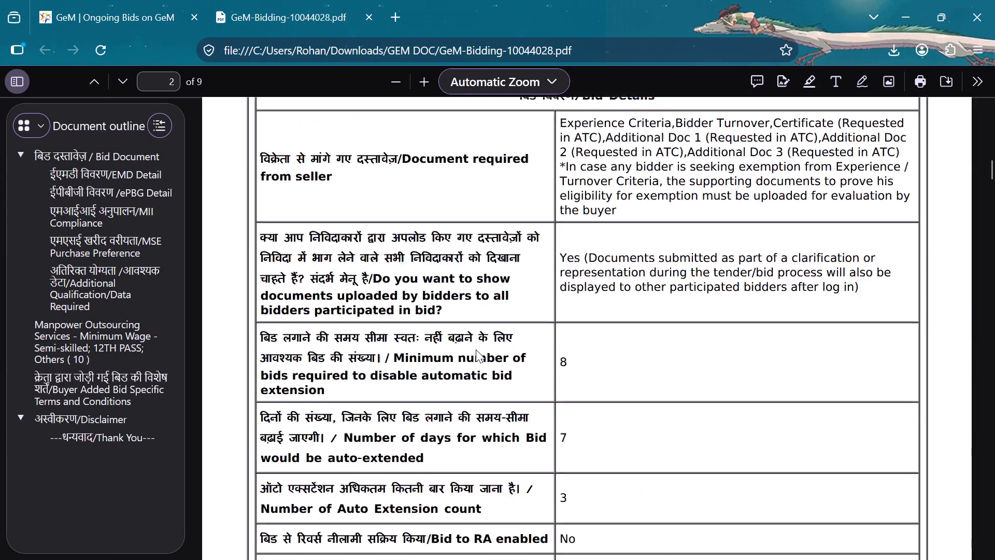
Examine the rest of the bid document of GEM/2026/B/8168703 and open its attached scope of work and job description.
{"action": "scroll", "coordinate": [476, 349], "scroll_direction": "down", "scroll_amount": 20}
{"action": "scroll", "coordinate": [476, 349], "scroll_direction": "down", "scroll_amount": 4}
{"action": "scroll", "coordinate": [476, 349], "scroll_direction": "up", "scroll_amount": 2}
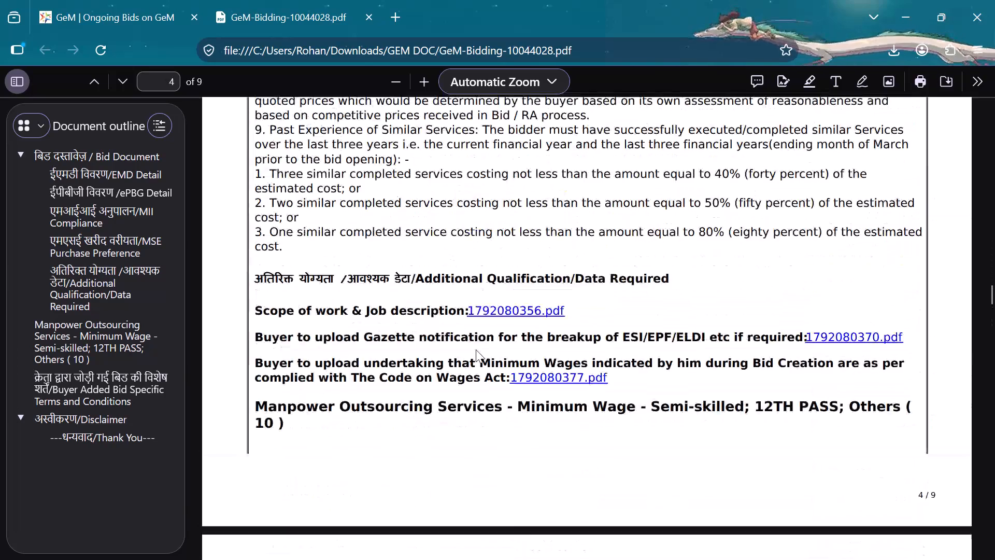
{"action": "left_click", "coordinate": [495, 334]}
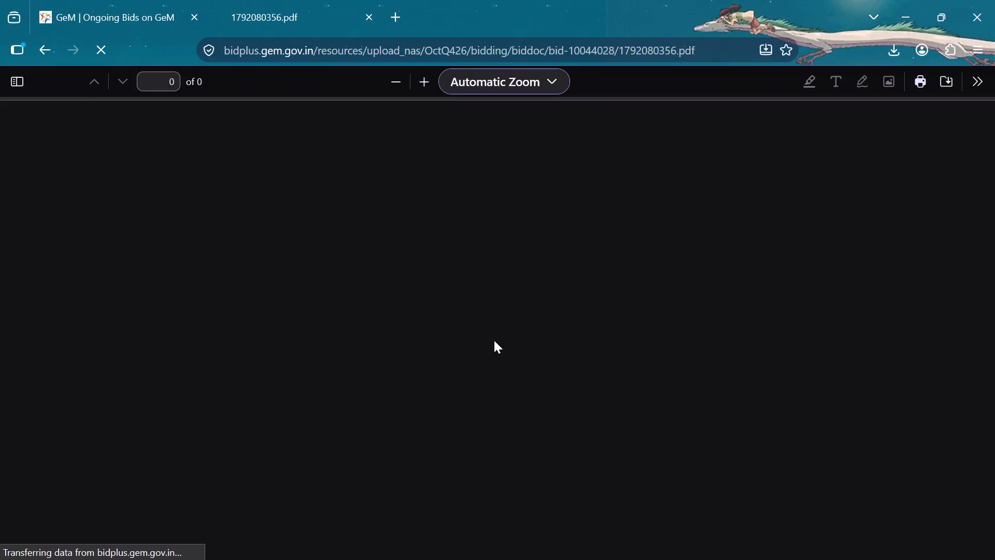
{"action": "left_click", "coordinate": [368, 23]}
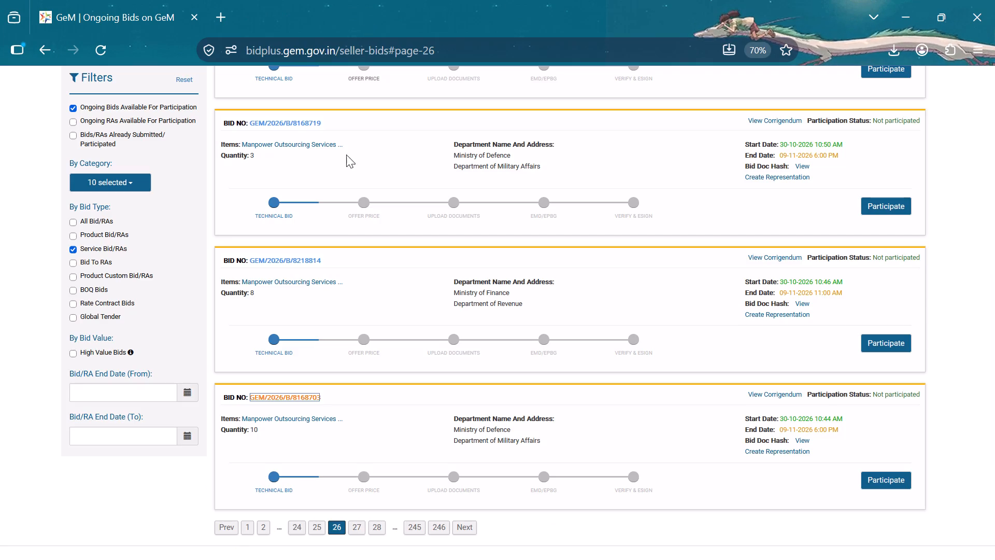
Open the bid document of GEM/2026/B/8218814 from the ongoing bids and copy its bid number.
{"action": "left_click", "coordinate": [317, 259]}
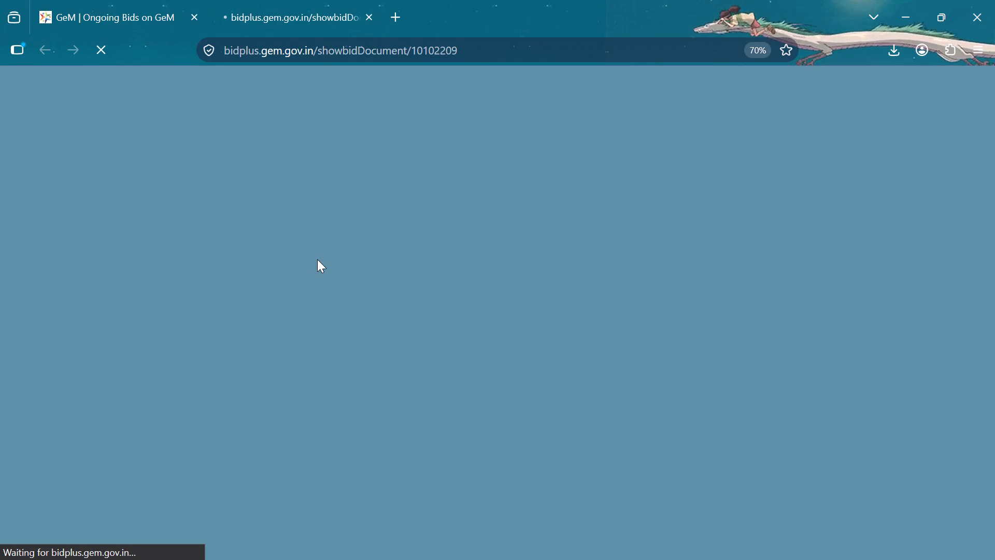
{"action": "left_click", "coordinate": [373, 268]}
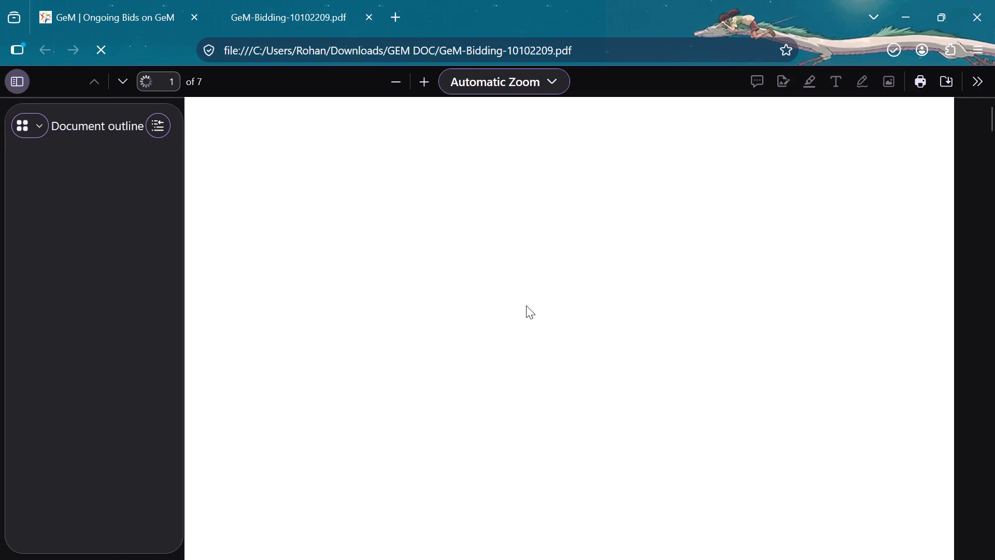
{"action": "scroll", "coordinate": [526, 305], "scroll_direction": "down", "scroll_amount": 1}
{"action": "scroll", "coordinate": [526, 305], "scroll_direction": "up", "scroll_amount": 4}
{"action": "double_click", "coordinate": [795, 203]}
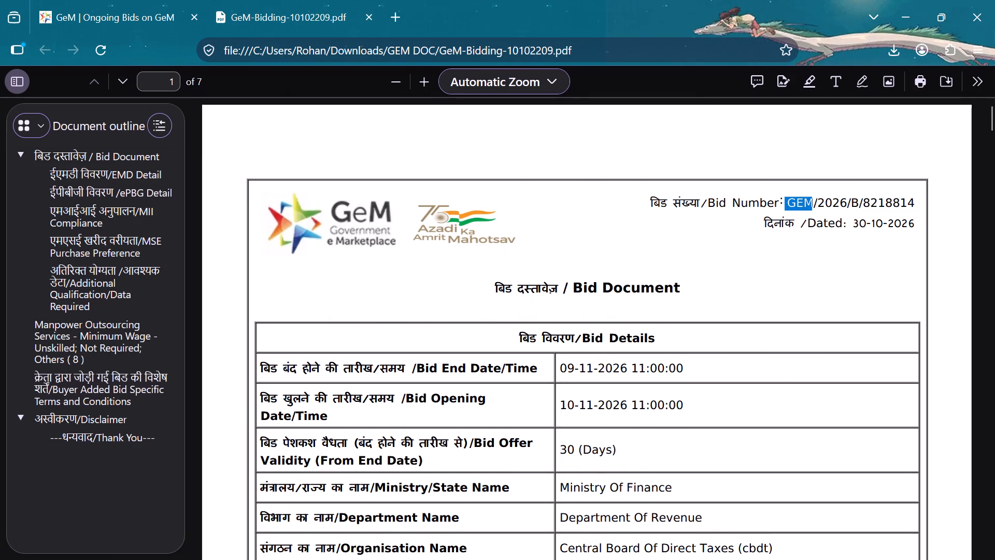
{"action": "key", "text": "ctrl+shift+Right"}
{"action": "key", "text": "ctrl+shift+Right"}
{"action": "key", "text": "ctrl+shift+Right"}
{"action": "key", "text": "ctrl+c"}
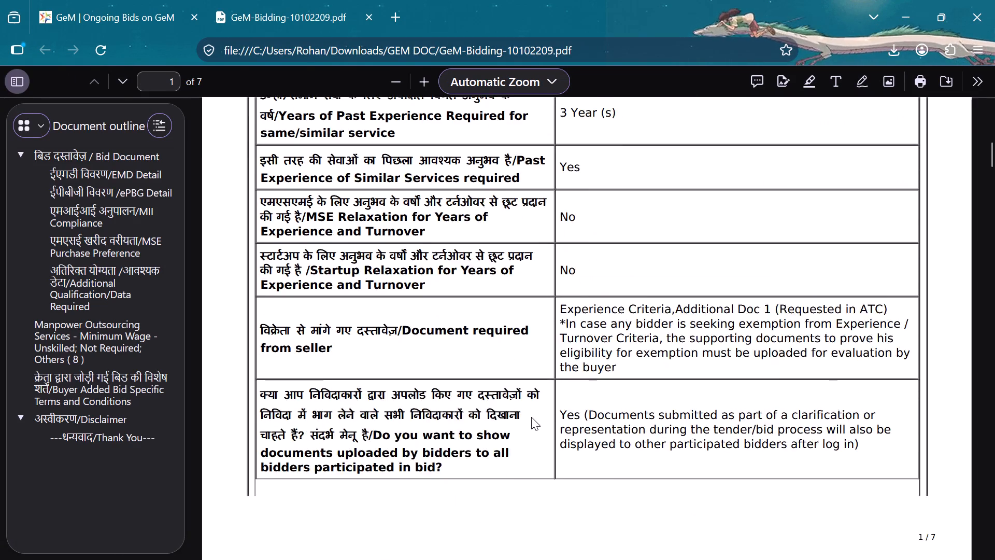
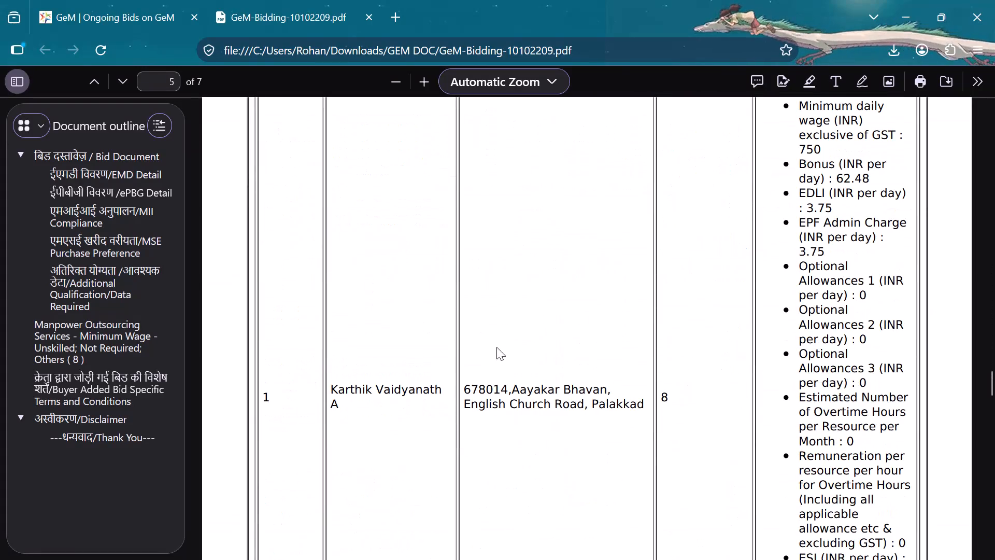
Close the current bid document, then open the one for GEM/2026/B/8218739 and examine its manpower profile and consignee details.
{"action": "left_click", "coordinate": [368, 25]}
{"action": "left_click", "coordinate": [371, 17]}
{"action": "scroll", "coordinate": [347, 273], "scroll_direction": "up", "scroll_amount": 1}
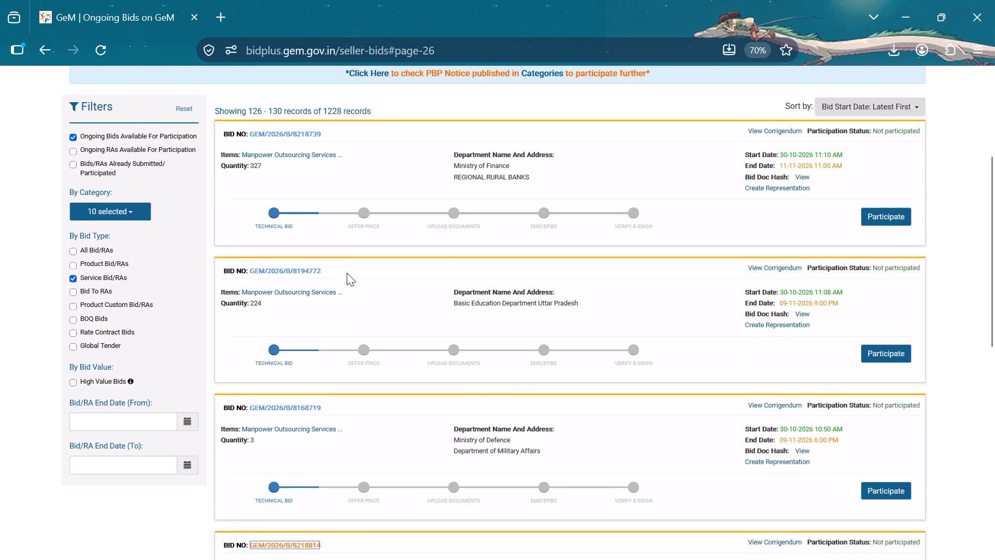
{"action": "scroll", "coordinate": [347, 273], "scroll_direction": "up", "scroll_amount": 2}
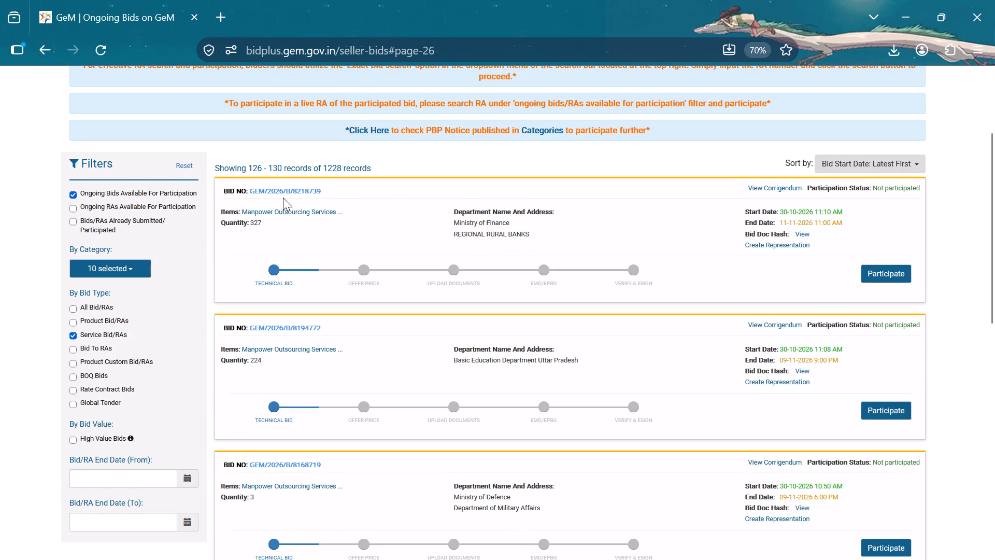
{"action": "left_click", "coordinate": [283, 196]}
{"action": "left_click", "coordinate": [286, 191]}
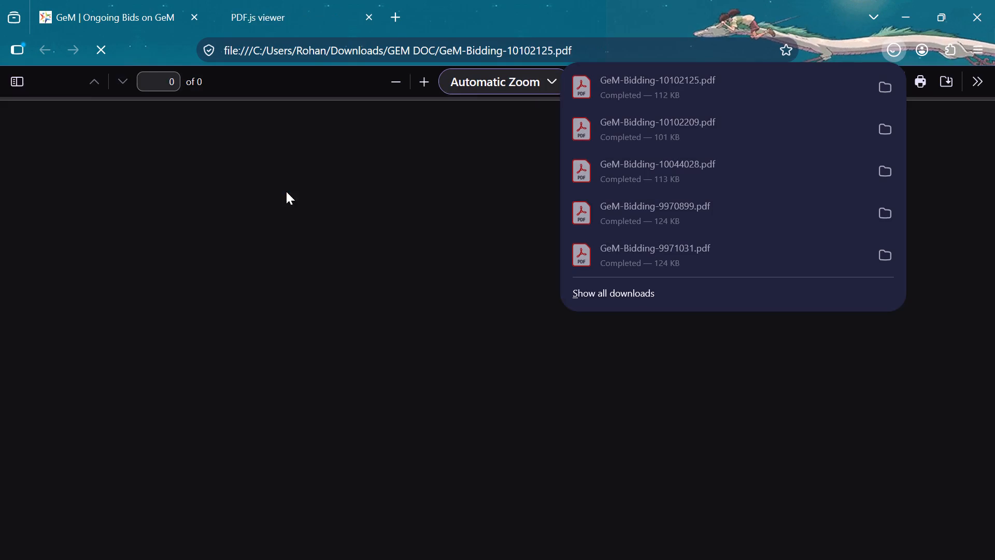
{"action": "left_click", "coordinate": [319, 214]}
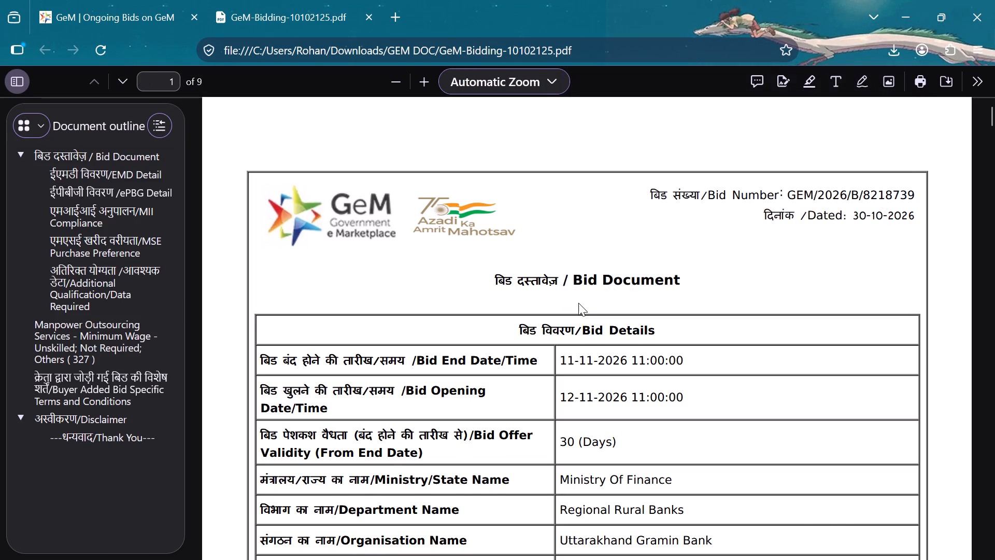
{"action": "scroll", "coordinate": [578, 303], "scroll_direction": "down", "scroll_amount": 20}
{"action": "scroll", "coordinate": [578, 303], "scroll_direction": "down", "scroll_amount": 5}
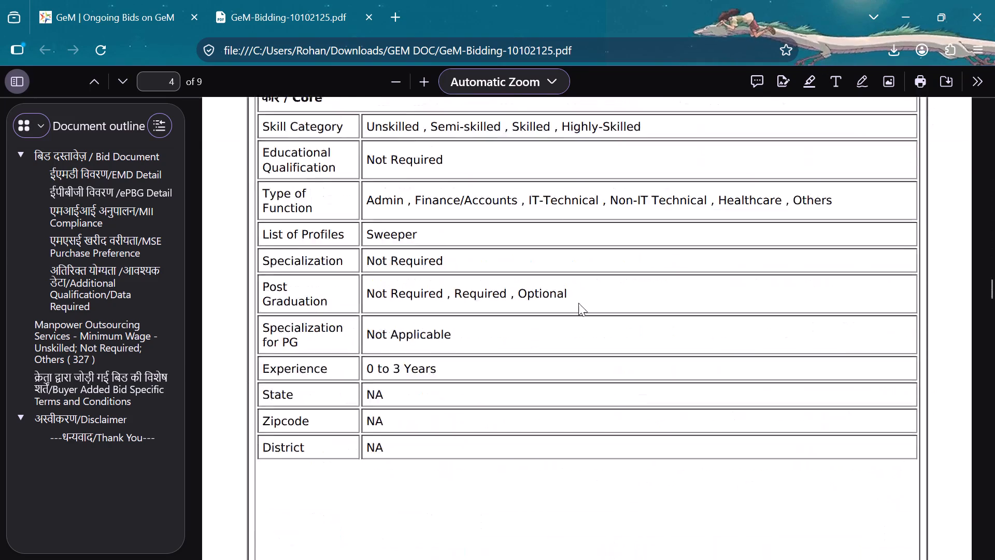
{"action": "scroll", "coordinate": [578, 303], "scroll_direction": "down", "scroll_amount": 20}
{"action": "scroll", "coordinate": [578, 303], "scroll_direction": "down", "scroll_amount": 4}
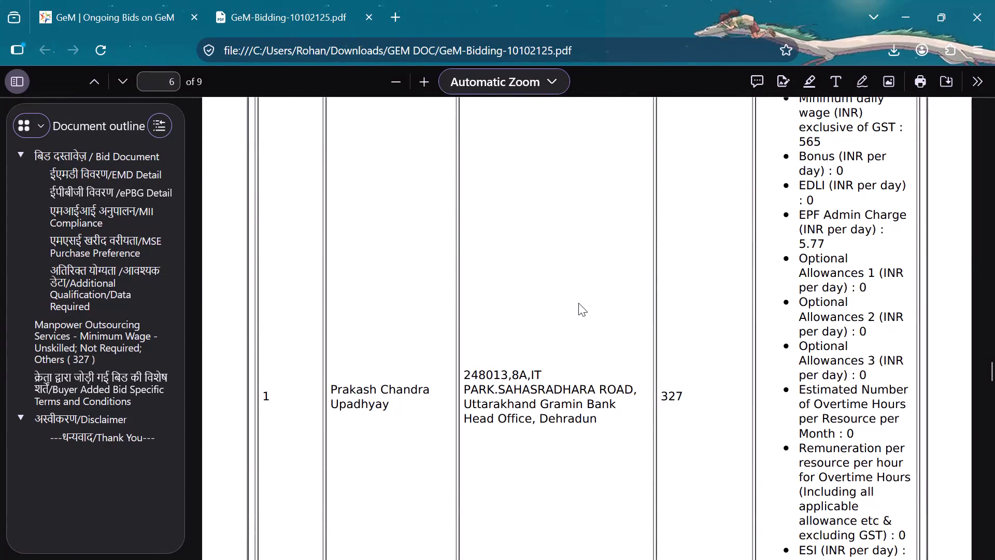
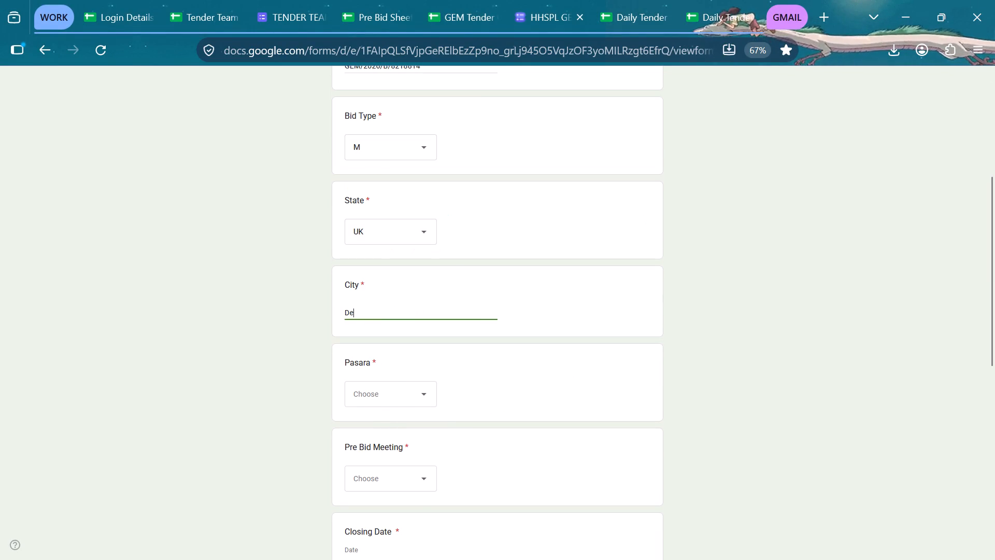
Complete the city as Dehradun and set both Pasara and Pre Bid Meeting to N in the tender form.
{"action": "type", "text": "hradun"}
{"action": "key", "text": "Tab"}
{"action": "key", "text": "n"}
{"action": "key", "text": "Tab"}
{"action": "key", "text": "n"}
Check the bid listing, enter closing date 11/11/2026 and quantity 327 in the tender form, and submit the response.
{"action": "key", "text": "alt+Tab"}
{"action": "left_click", "coordinate": [100, 0]}
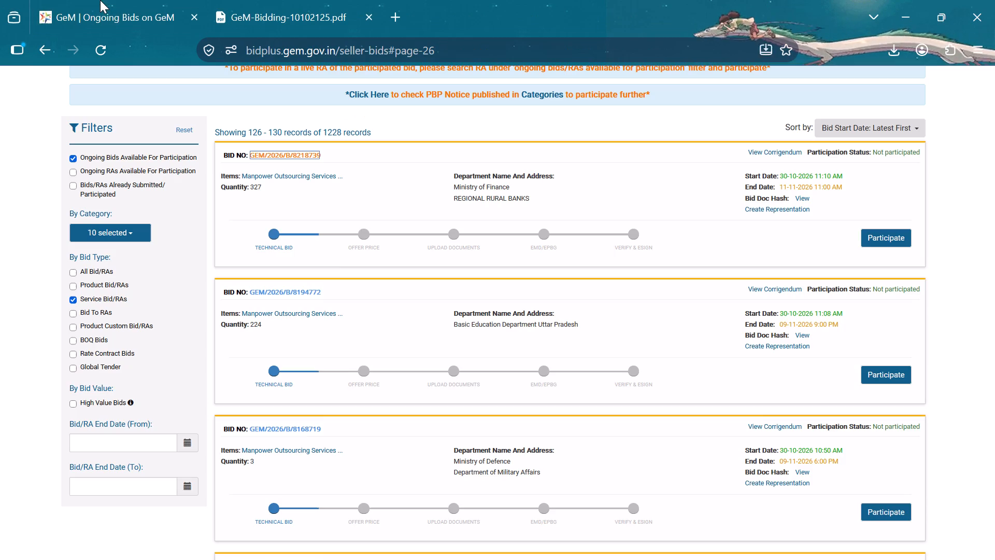
{"action": "key", "text": "alt+Tab"}
{"action": "key", "text": "Tab"}
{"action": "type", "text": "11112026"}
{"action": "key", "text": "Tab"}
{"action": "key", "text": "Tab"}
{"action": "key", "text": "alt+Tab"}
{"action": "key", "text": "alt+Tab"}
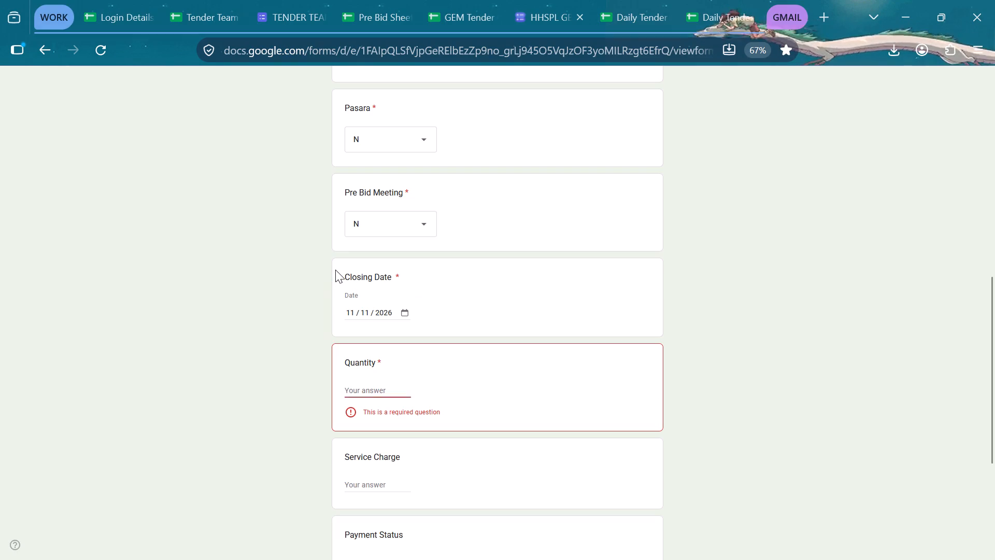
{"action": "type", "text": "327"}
{"action": "scroll", "coordinate": [335, 270], "scroll_direction": "down", "scroll_amount": 6}
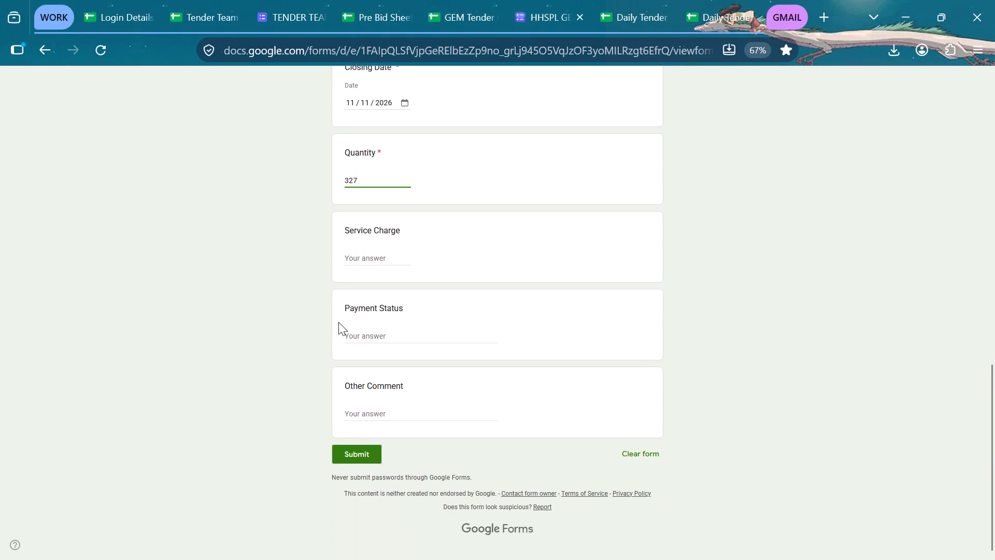
{"action": "left_click", "coordinate": [354, 466]}
Return to the GeM ongoing bids and go to results page 25.
{"action": "key", "text": "alt+Tab"}
{"action": "scroll", "coordinate": [299, 244], "scroll_direction": "down", "scroll_amount": 7}
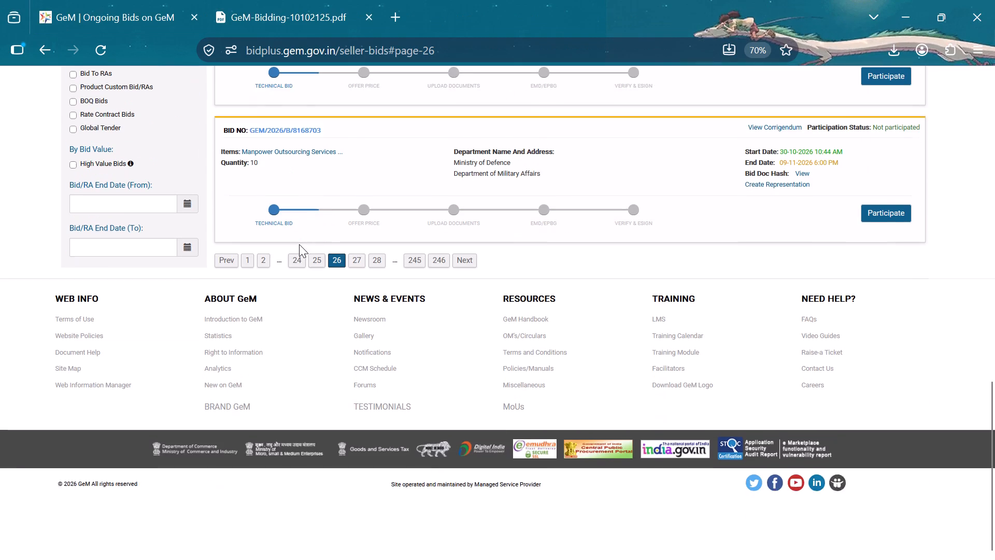
{"action": "left_click", "coordinate": [321, 313]}
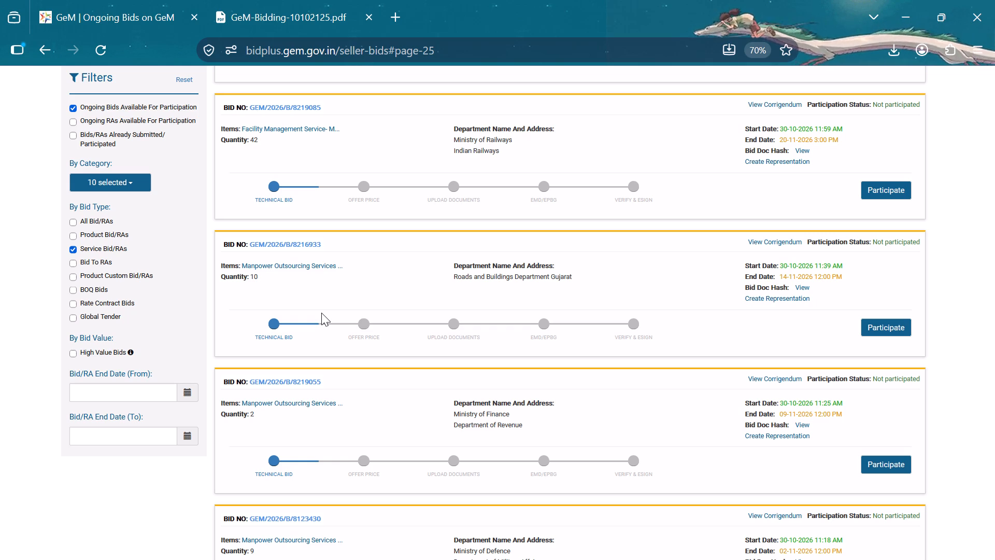
Close the previous bid document and open the one for GEM/2026/B/8123430.
{"action": "scroll", "coordinate": [376, 213], "scroll_direction": "down", "scroll_amount": 1}
{"action": "left_click", "coordinate": [361, 11]}
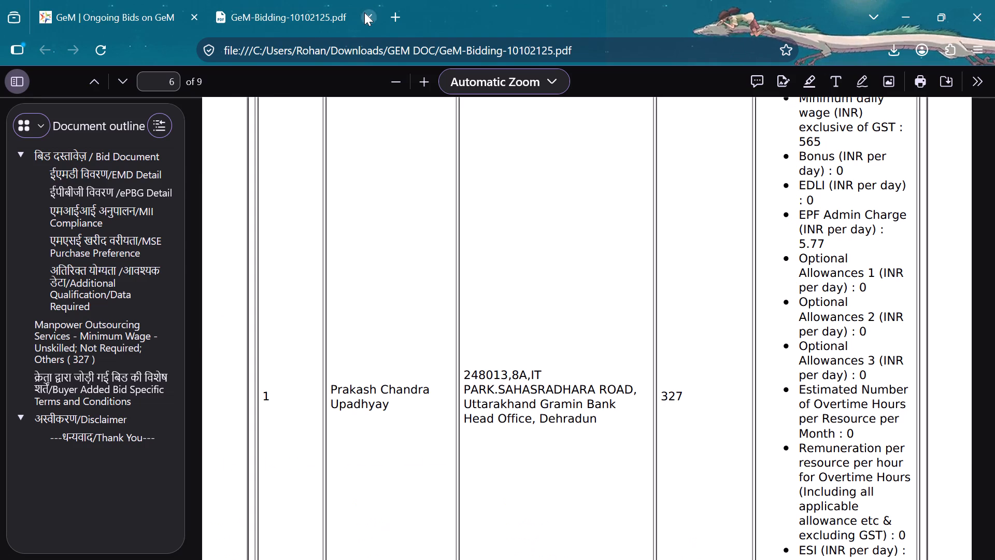
{"action": "left_click", "coordinate": [365, 12]}
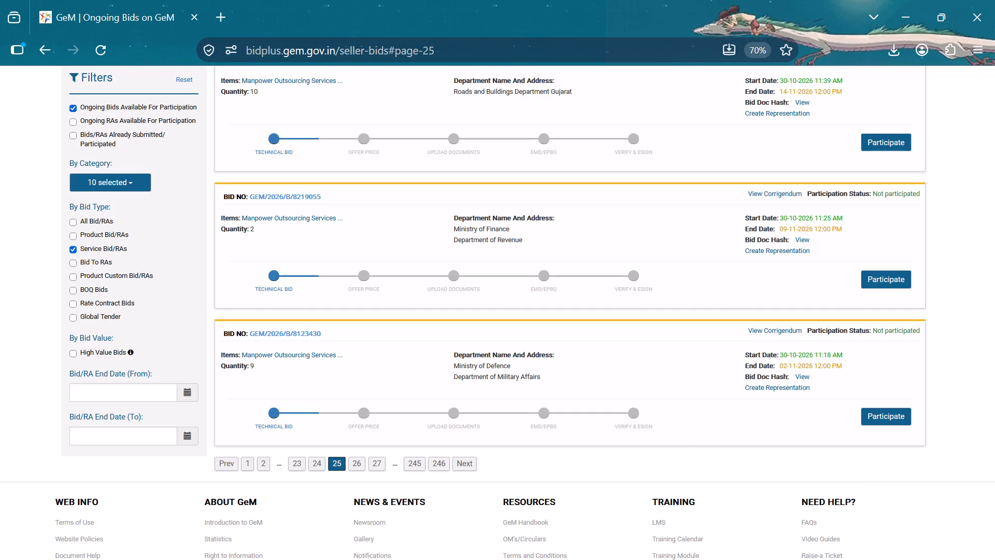
{"action": "left_click", "coordinate": [285, 333]}
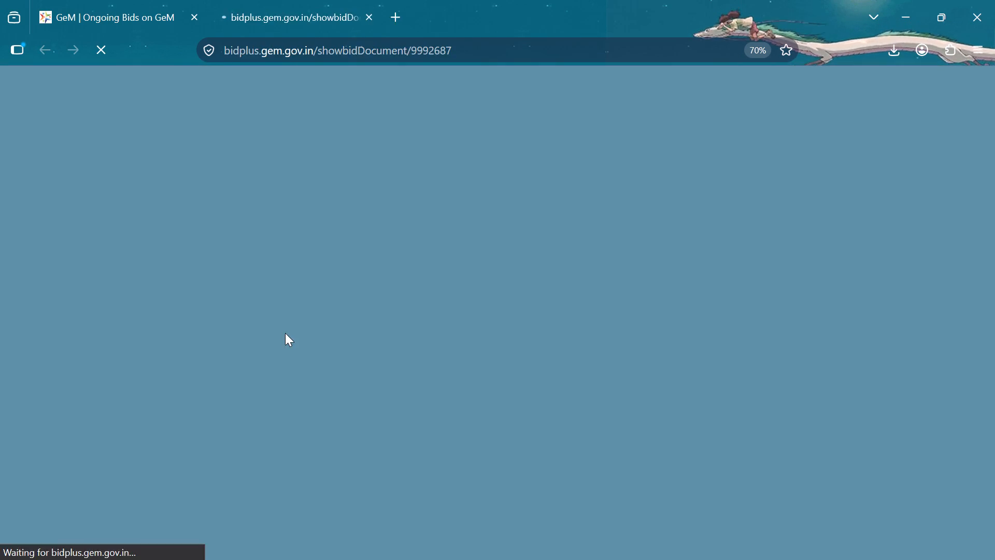
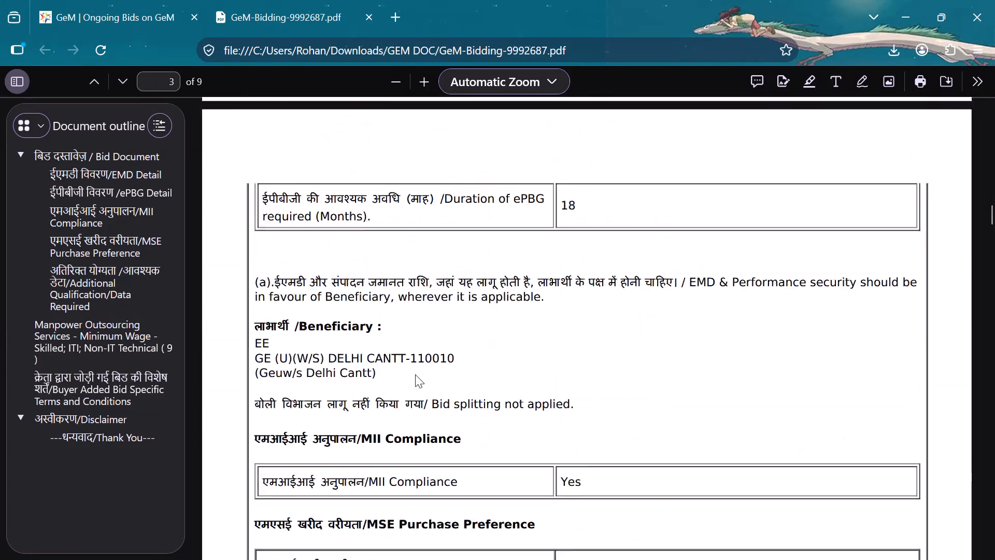
Check the open bid document against the bid listing and copy its bid number, GEM/2026/B/8123430.
{"action": "scroll", "coordinate": [415, 374], "scroll_direction": "down", "scroll_amount": 10}
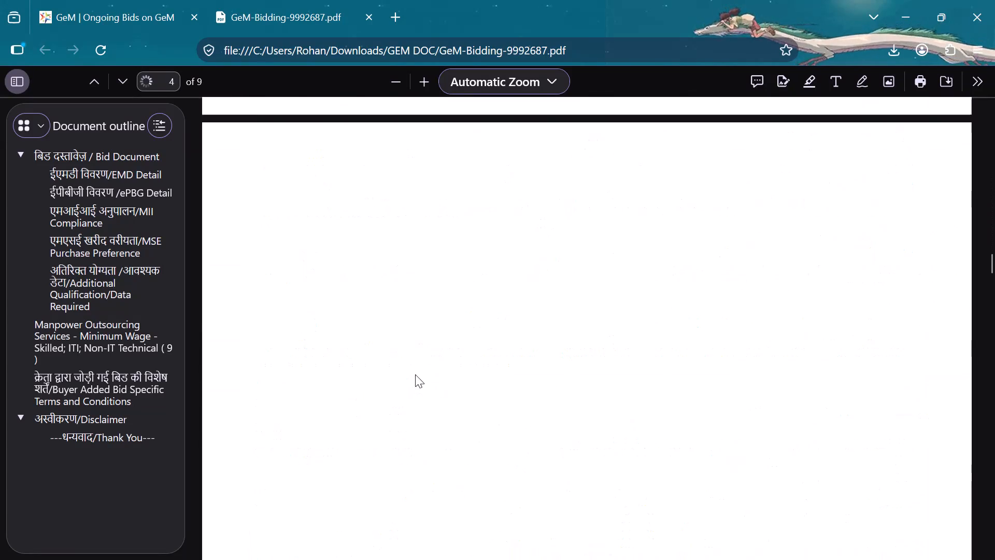
{"action": "scroll", "coordinate": [415, 374], "scroll_direction": "down", "scroll_amount": 14}
{"action": "scroll", "coordinate": [415, 374], "scroll_direction": "up", "scroll_amount": 1}
{"action": "left_click", "coordinate": [109, 0]}
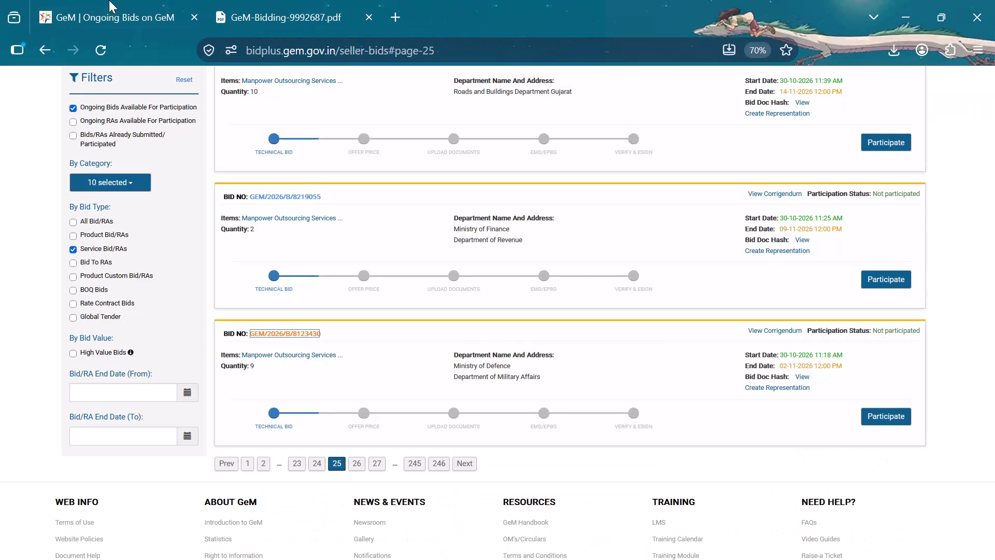
{"action": "left_click", "coordinate": [249, 0]}
{"action": "key", "text": "ctrl+Up"}
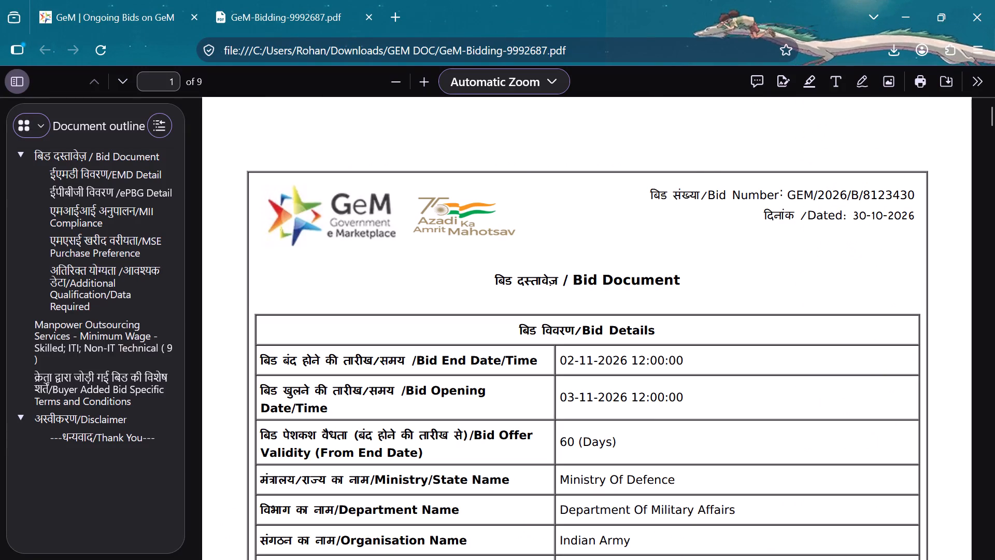
{"action": "double_click", "coordinate": [791, 196]}
{"action": "key", "text": "ctrl+shift+Right"}
{"action": "key", "text": "ctrl+shift+Right"}
{"action": "key", "text": "ctrl+shift+Right"}
{"action": "key", "text": "ctrl+c"}
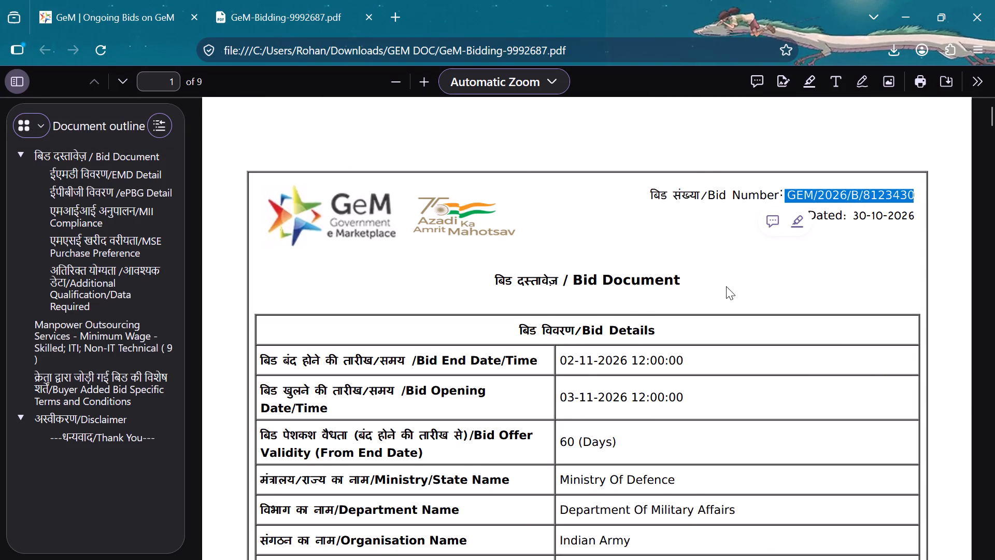
{"action": "scroll", "coordinate": [726, 286], "scroll_direction": "down", "scroll_amount": 12}
Start another HHSPL GEM Tender response, enter GEM Id GEM/2026/B/8123430 and set Bid Type to S.
{"action": "key", "text": "alt+Tab"}
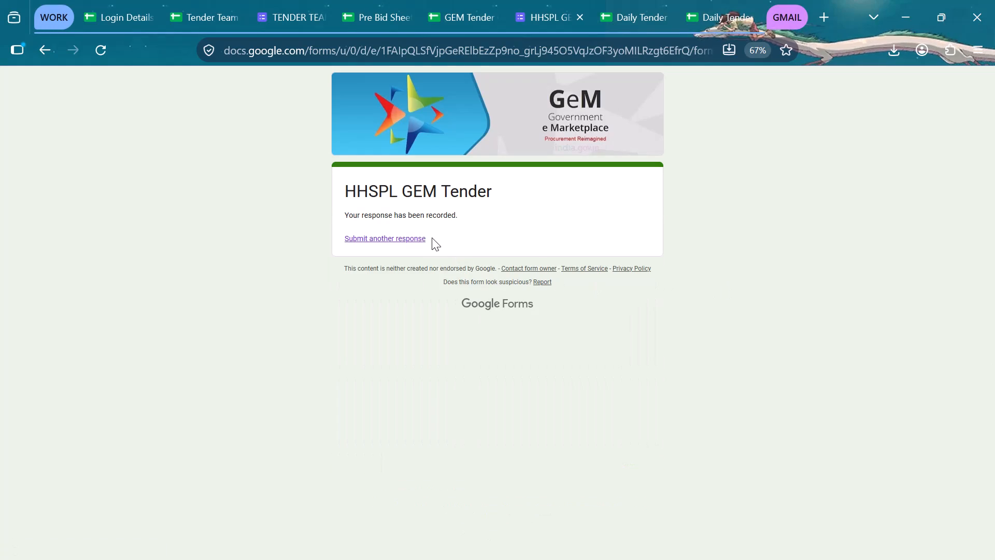
{"action": "left_click", "coordinate": [419, 241]}
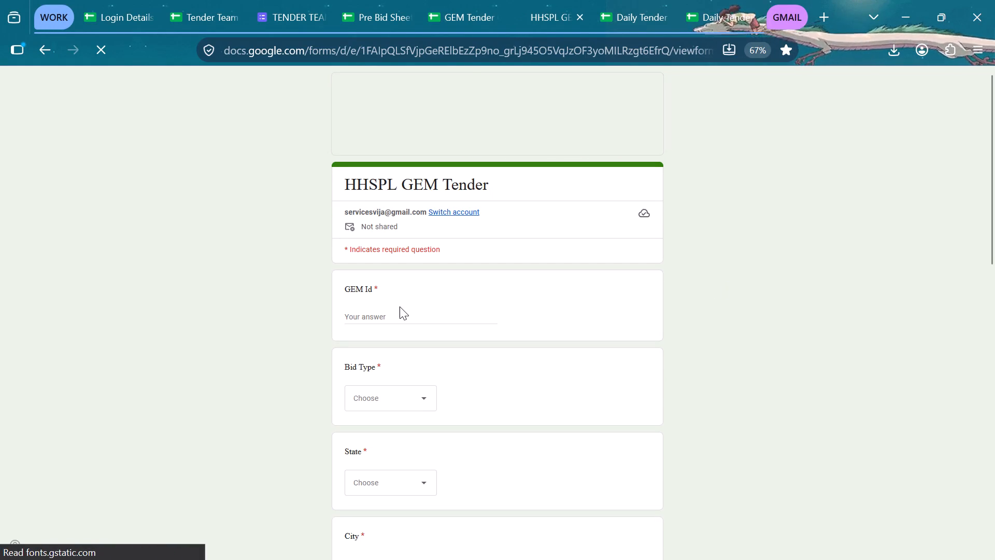
{"action": "left_click", "coordinate": [400, 306]}
{"action": "left_click", "coordinate": [395, 316], "text": "ctrl"}
{"action": "key", "text": "ctrl+v"}
{"action": "key", "text": "Tab"}
{"action": "key", "text": "alt+Tab"}
{"action": "key", "text": "alt+Tab"}
{"action": "key", "text": "s"}
{"action": "key", "text": "Tab"}
Look up the consignee location in the bid document and set the tender form's State to DL.
{"action": "key", "text": "alt+Tab"}
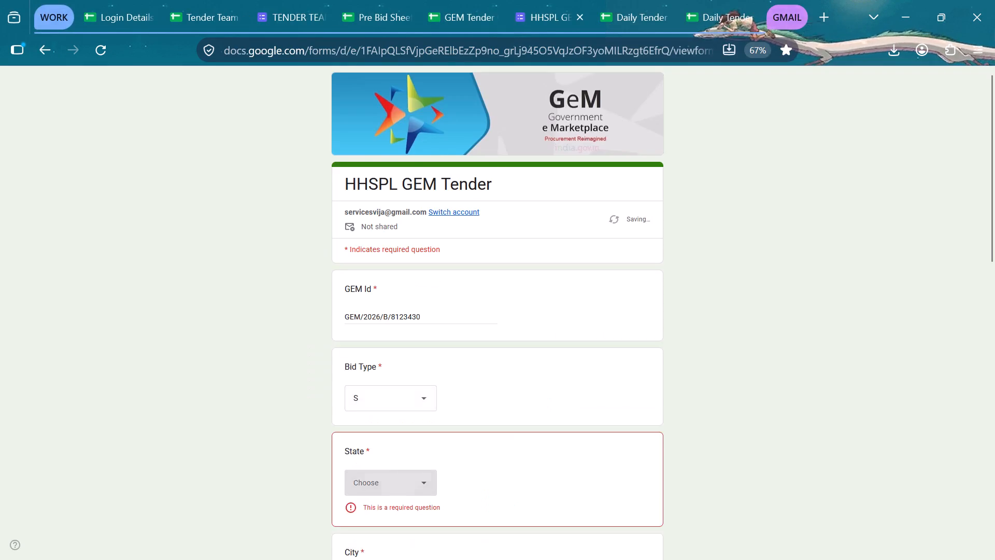
{"action": "scroll", "coordinate": [395, 316], "scroll_direction": "down", "scroll_amount": 20}
{"action": "scroll", "coordinate": [395, 316], "scroll_direction": "down", "scroll_amount": 11}
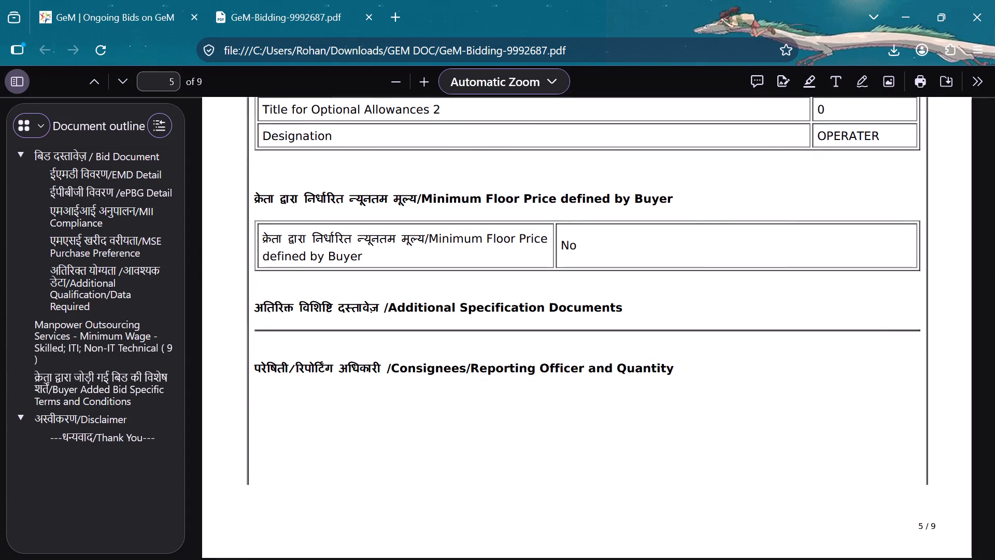
{"action": "scroll", "coordinate": [395, 316], "scroll_direction": "down", "scroll_amount": 5}
{"action": "key", "text": "alt+Tab"}
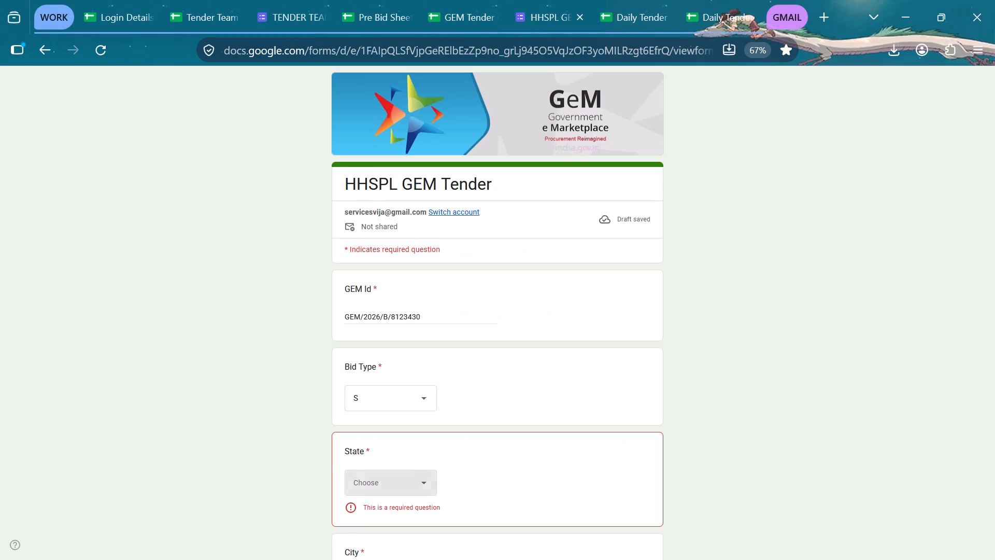
{"action": "key", "text": "Tab"}
{"action": "key", "text": "d"}
{"action": "left_click", "coordinate": [496, 142]}
{"action": "key", "text": "Tab"}
{"action": "key", "text": "Tab"}
{"action": "key", "text": "d"}
{"action": "key", "text": "Tab"}
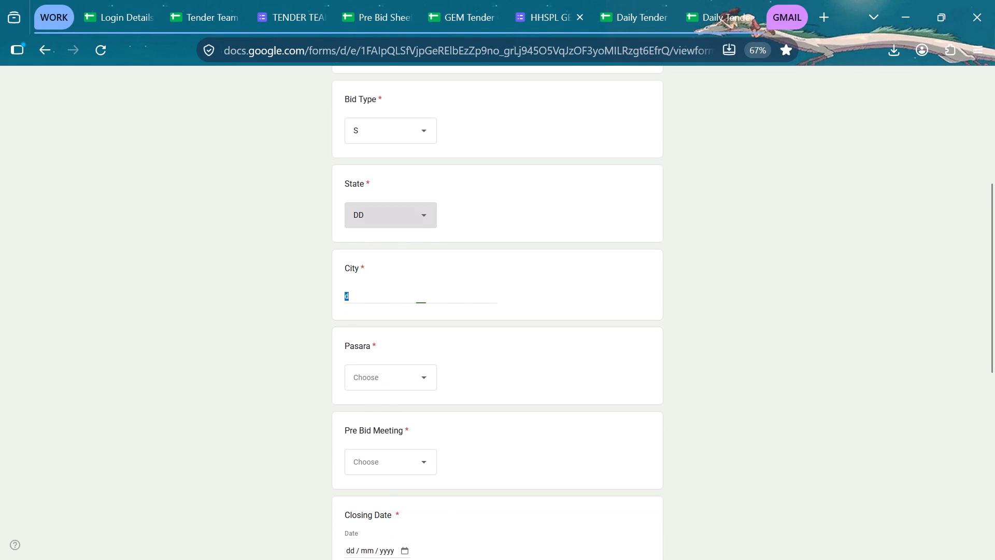
{"action": "key", "text": "d"}
{"action": "left_click", "coordinate": [496, 142]}
{"action": "key", "text": "Tab"}
{"action": "key", "text": "Tab"}
{"action": "type", "text": "dldelh"}
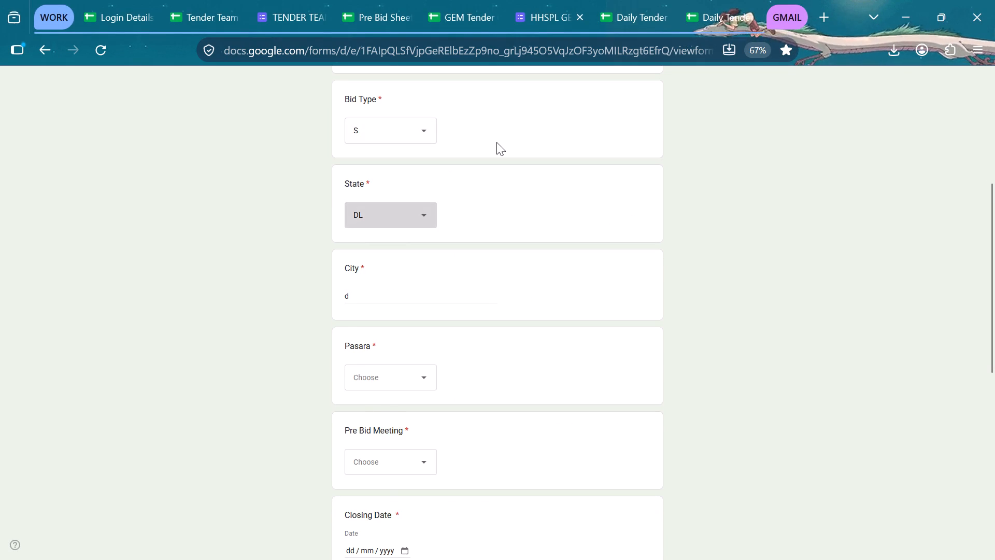
Enter the city as delhi and set both Pasara and Pre Bid Meeting to N in the tender form.
{"action": "key", "text": "Tab"}
{"action": "type", "text": "delhi"}
{"action": "key", "text": "Tab"}
{"action": "key", "text": "n"}
{"action": "key", "text": "Tab"}
{"action": "key", "text": "n"}
Check the bid listing and enter closing date 02/11/2026 and quantity 9 in the tender form.
{"action": "key", "text": "alt+Tab"}
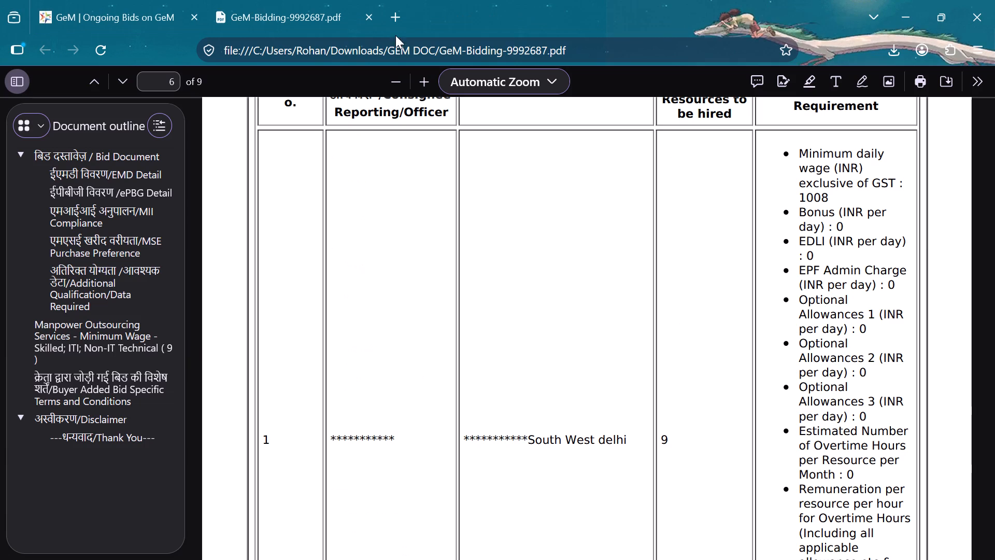
{"action": "left_click", "coordinate": [148, 12]}
{"action": "key", "text": "alt+Tab"}
{"action": "key", "text": "Tab"}
{"action": "key", "text": "2"}
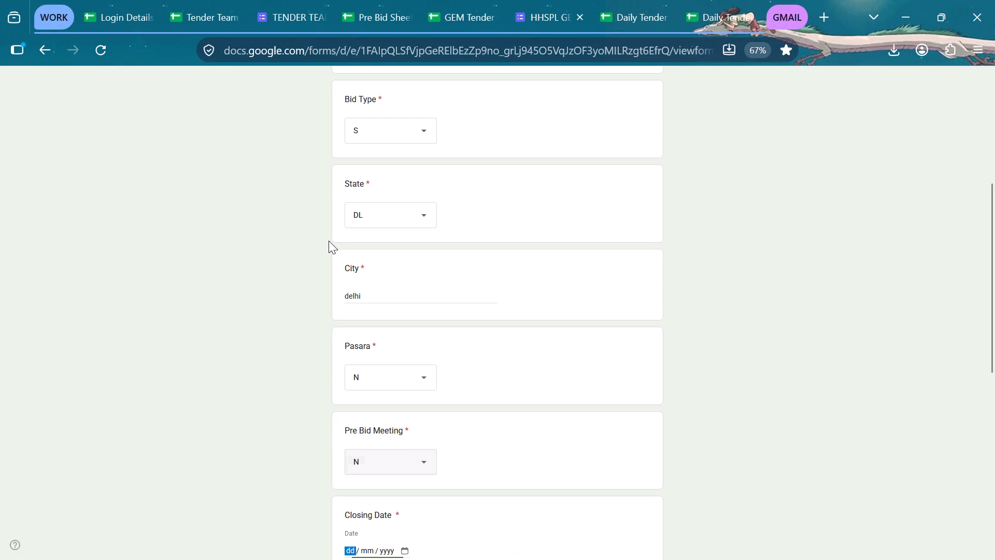
{"action": "key", "text": "Tab"}
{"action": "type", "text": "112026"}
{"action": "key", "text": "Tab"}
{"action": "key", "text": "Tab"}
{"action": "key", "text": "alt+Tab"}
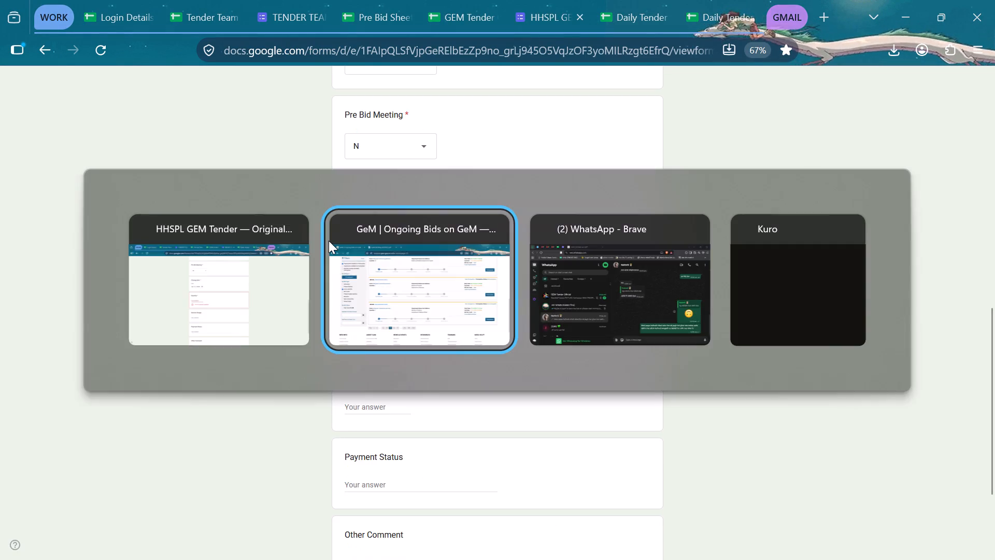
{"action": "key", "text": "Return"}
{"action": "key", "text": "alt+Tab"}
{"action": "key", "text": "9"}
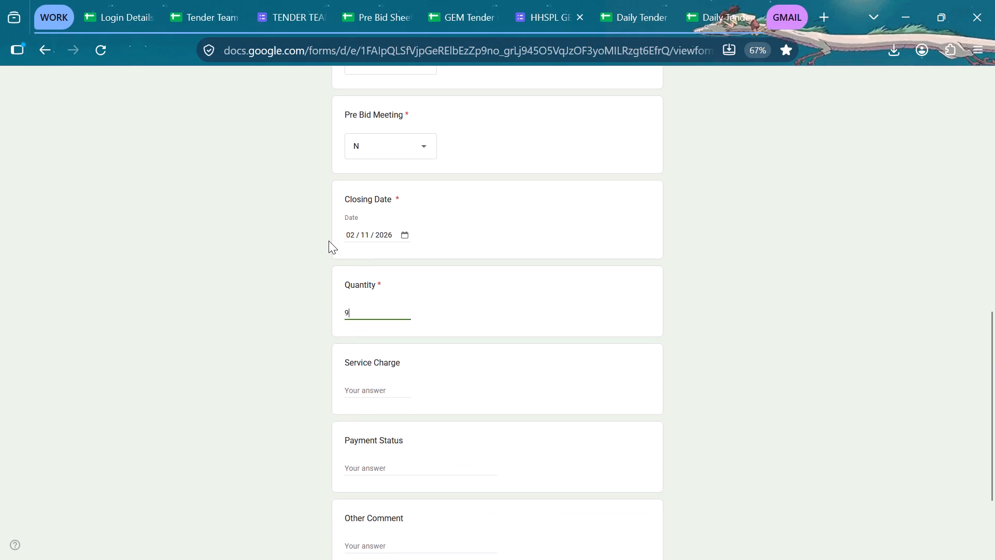
{"action": "scroll", "coordinate": [329, 241], "scroll_direction": "down", "scroll_amount": 6}
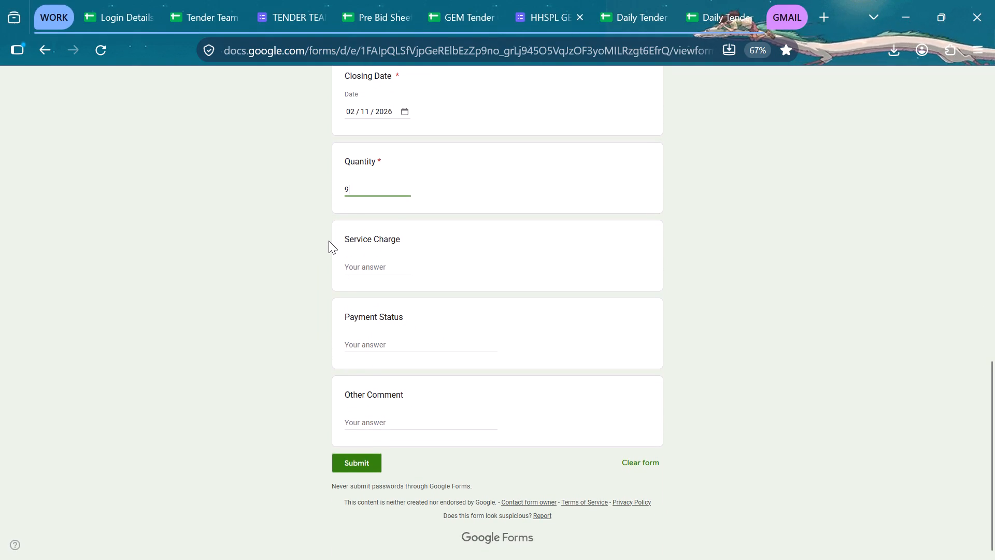
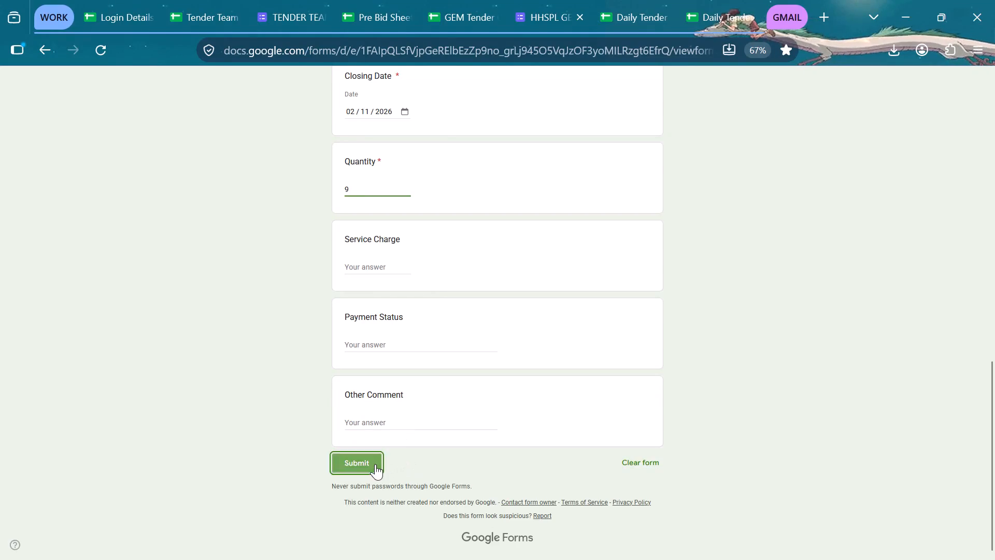
Open the bid document for GEM/2026/B/8216933 from the ongoing bids list and close the previous bid document.
{"action": "key", "text": "alt+Tab"}
{"action": "scroll", "coordinate": [352, 369], "scroll_direction": "up", "scroll_amount": 2}
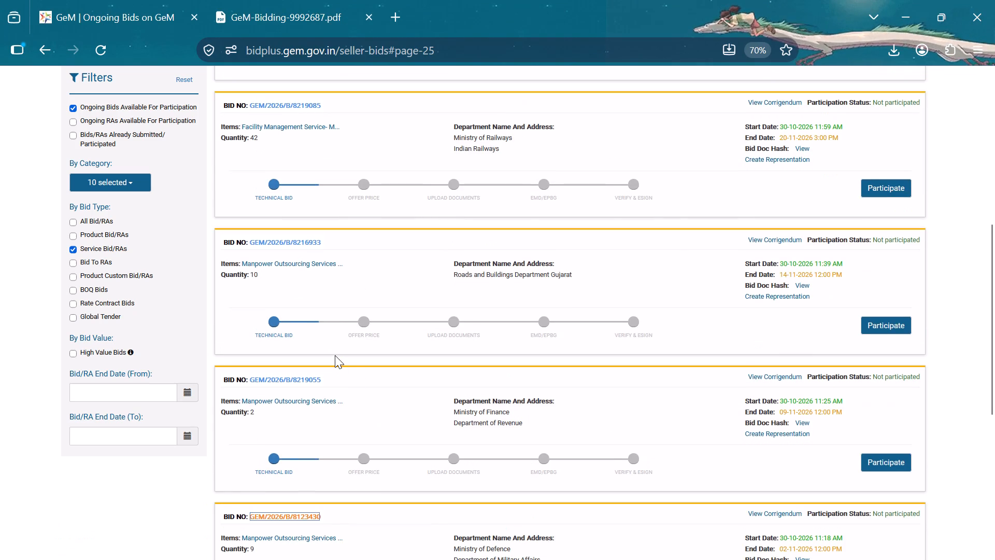
{"action": "scroll", "coordinate": [335, 355], "scroll_direction": "up", "scroll_amount": 2}
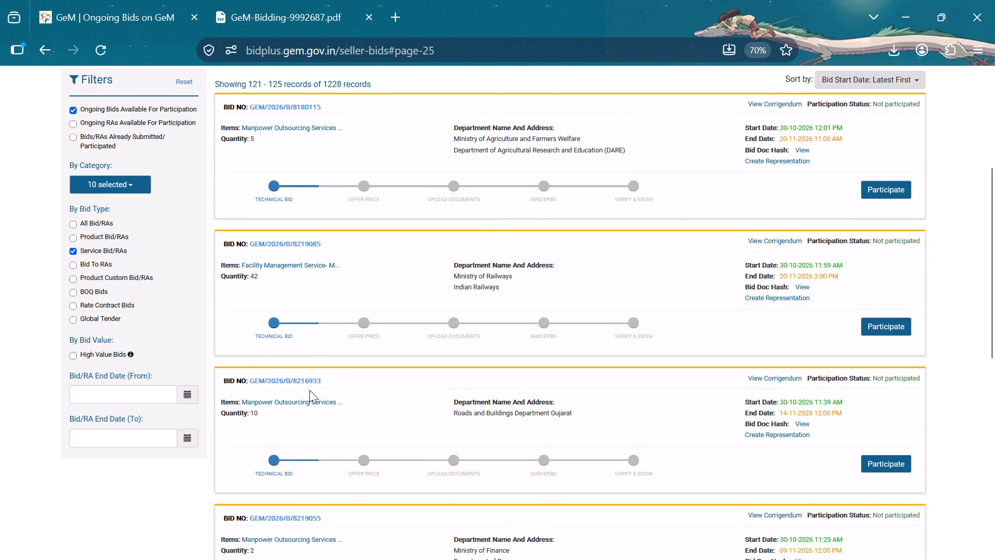
{"action": "left_click", "coordinate": [309, 382]}
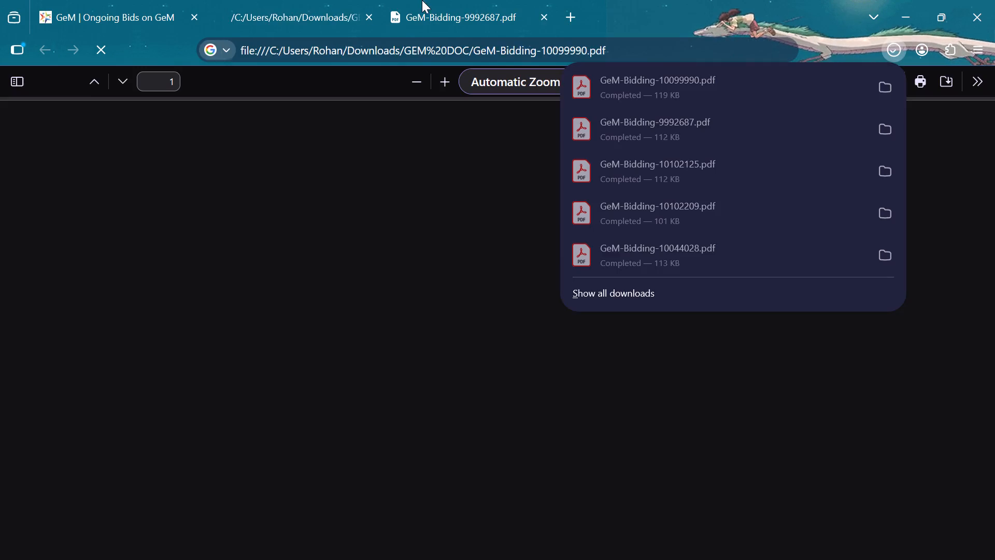
{"action": "left_click", "coordinate": [464, 0]}
{"action": "left_click", "coordinate": [543, 18]}
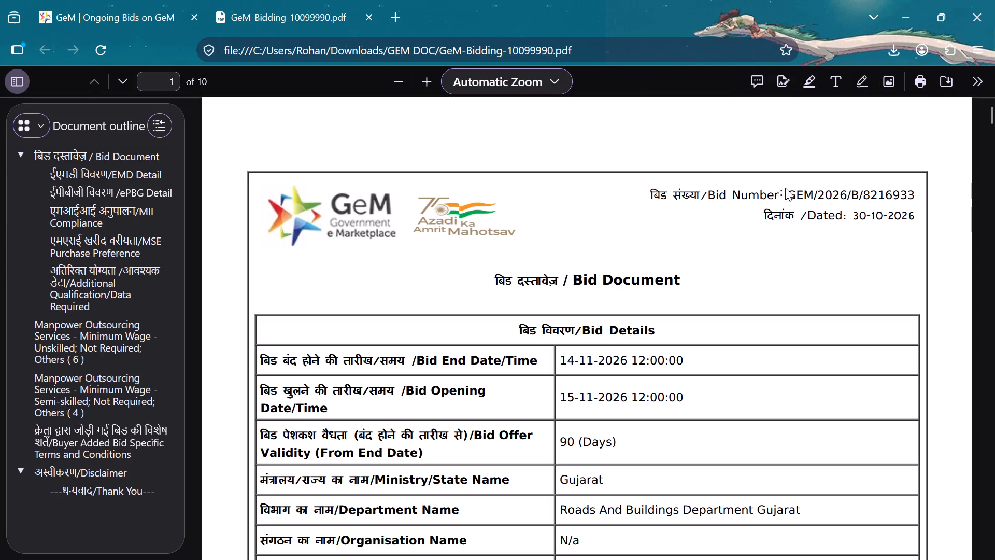
Copy the bid number GEM/2026/B/8216933 into the GEM Id of another HHSPL GEM Tender response and set Bid Type to S.
{"action": "double_click", "coordinate": [788, 189]}
{"action": "key", "text": "ctrl+shift+Right"}
{"action": "key", "text": "ctrl+shift+Right"}
{"action": "key", "text": "ctrl+shift+Right"}
{"action": "key", "text": "ctrl+c"}
{"action": "scroll", "coordinate": [652, 326], "scroll_direction": "down", "scroll_amount": 2}
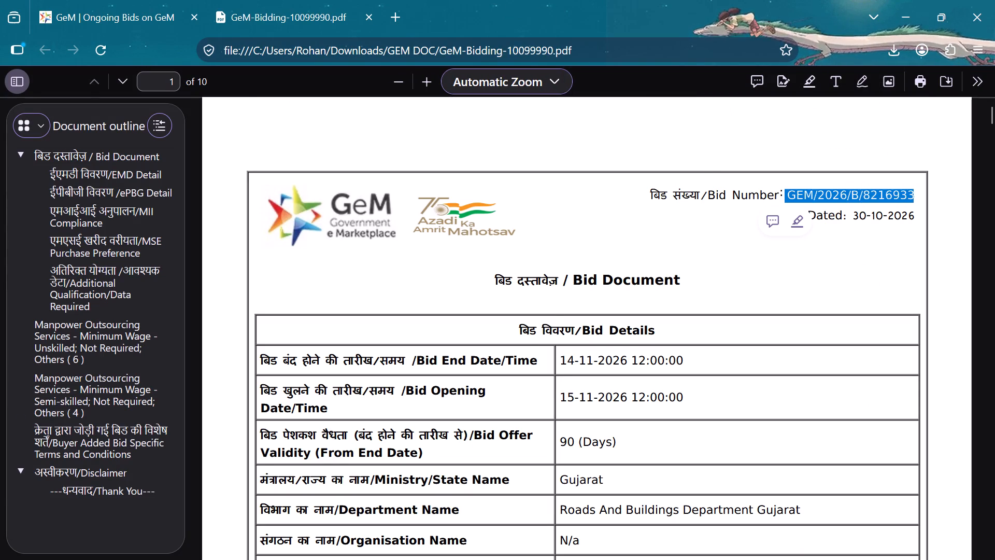
{"action": "scroll", "coordinate": [652, 326], "scroll_direction": "down", "scroll_amount": 11}
{"action": "key", "text": "alt+Tab"}
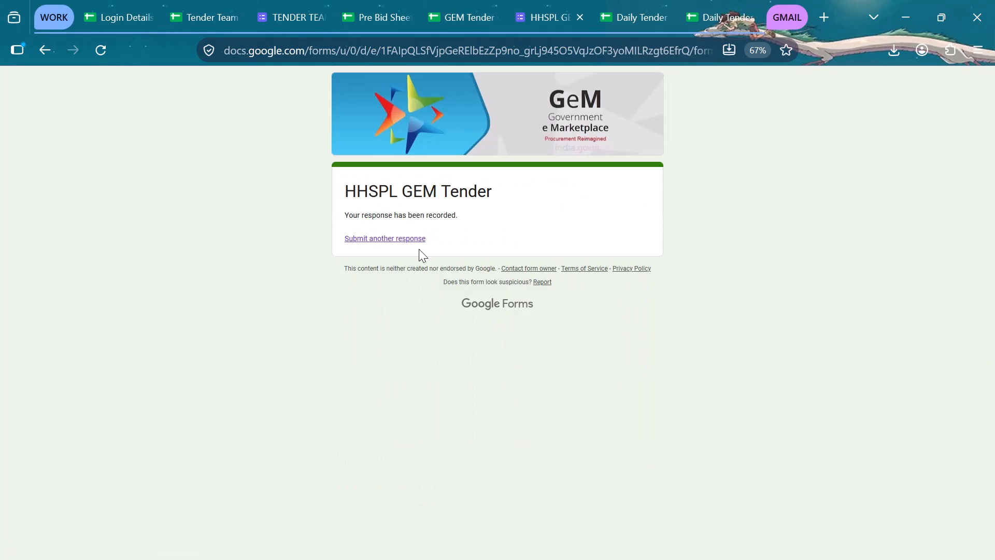
{"action": "left_click", "coordinate": [419, 240]}
{"action": "key", "text": "alt+Tab"}
{"action": "key", "text": "alt+Tab"}
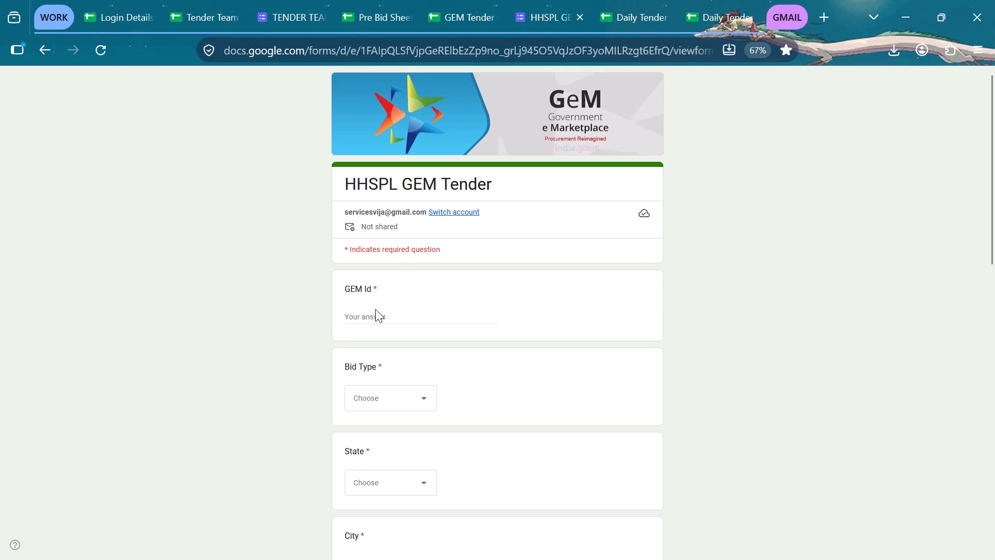
{"action": "left_click", "coordinate": [373, 315]}
{"action": "key", "text": "ctrl+v"}
{"action": "key", "text": "Tab"}
{"action": "key", "text": "s"}
Copy the city from the consignee address in the bid document, then set State to GJ and City to Ahmedabad in the form.
{"action": "key", "text": "alt+Tab"}
{"action": "scroll", "coordinate": [373, 315], "scroll_direction": "down", "scroll_amount": 20}
{"action": "scroll", "coordinate": [373, 315], "scroll_direction": "down", "scroll_amount": 12}
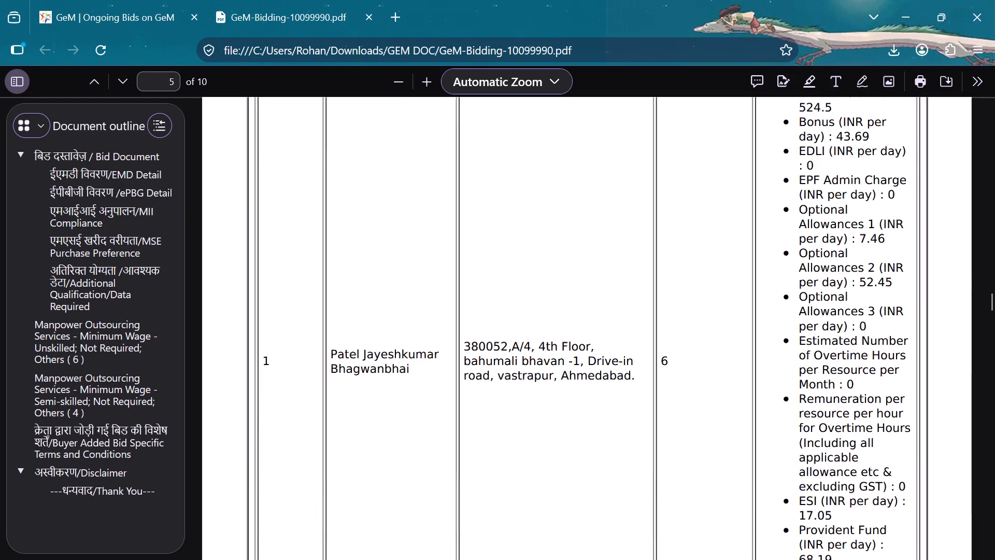
{"action": "scroll", "coordinate": [373, 315], "scroll_direction": "up", "scroll_amount": 3}
{"action": "left_click", "coordinate": [592, 147]}
{"action": "double_click", "coordinate": [595, 141]}
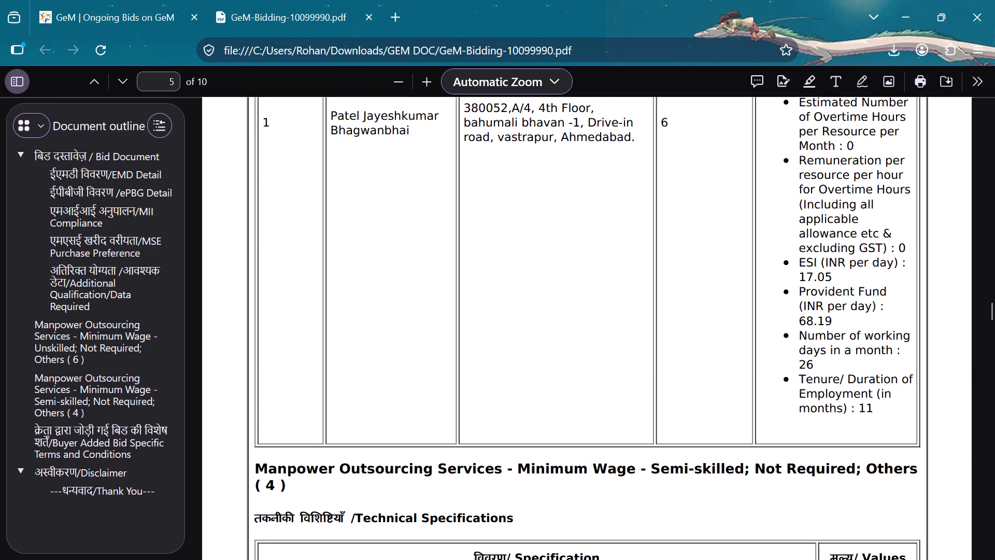
{"action": "key", "text": "ctrl+c"}
{"action": "key", "text": "alt+Tab"}
{"action": "key", "text": "Tab"}
{"action": "type", "text": "gj"}
{"action": "key", "text": "Tab"}
{"action": "key", "text": "ctrl+v"}
Set both Pasara and Pre Bid Meeting to N in the tender form.
{"action": "key", "text": "Tab"}
{"action": "key", "text": "n"}
{"action": "key", "text": "Tab"}
{"action": "key", "text": "n"}
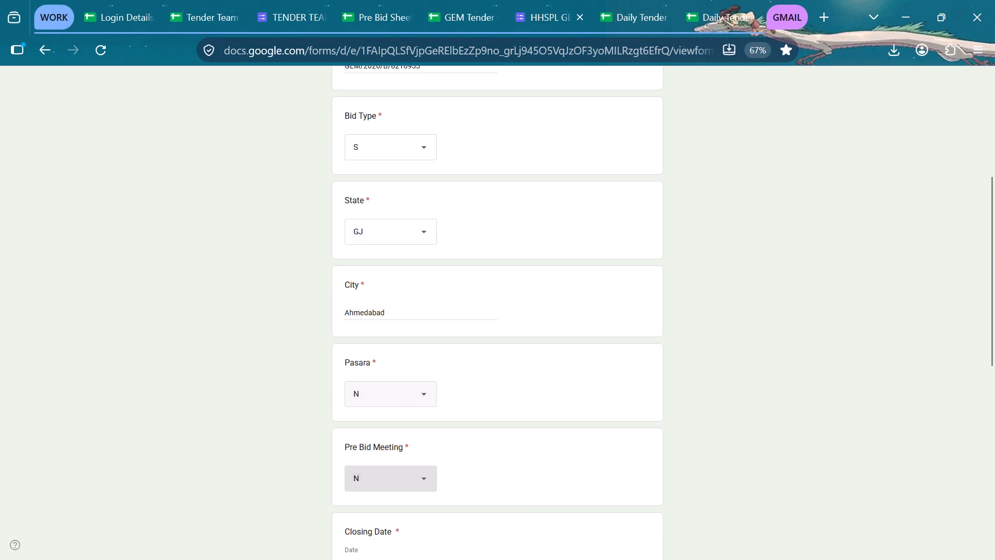
Check the bid listing, enter closing date 14/11/2026 and quantity 10 in the tender form, and submit the response.
{"action": "key", "text": "alt+Tab"}
{"action": "left_click", "coordinate": [37, 0]}
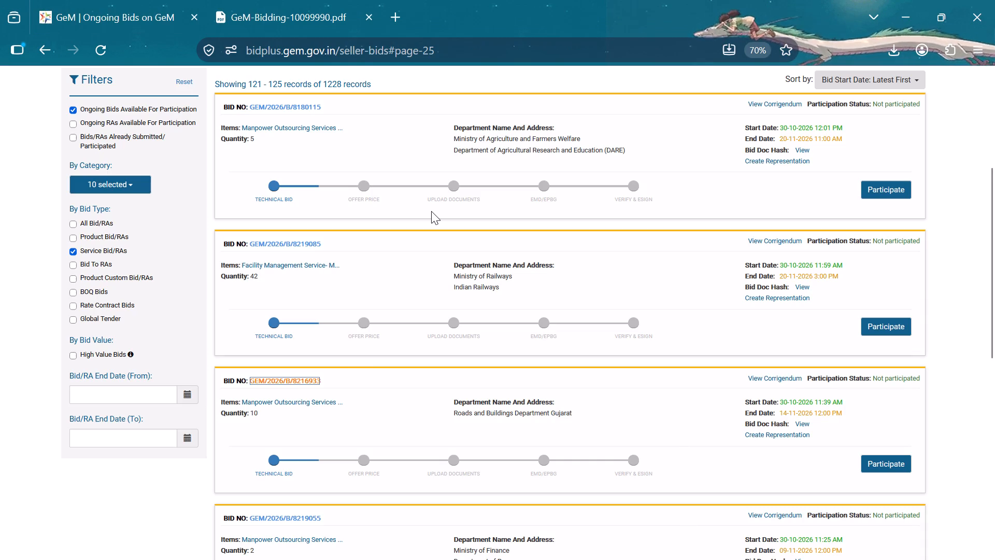
{"action": "key", "text": "alt+Tab"}
{"action": "key", "text": "Tab"}
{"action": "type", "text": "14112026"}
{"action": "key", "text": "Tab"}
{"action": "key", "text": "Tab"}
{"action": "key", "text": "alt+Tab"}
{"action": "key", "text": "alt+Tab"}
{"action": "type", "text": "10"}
{"action": "scroll", "coordinate": [431, 211], "scroll_direction": "down", "scroll_amount": 8}
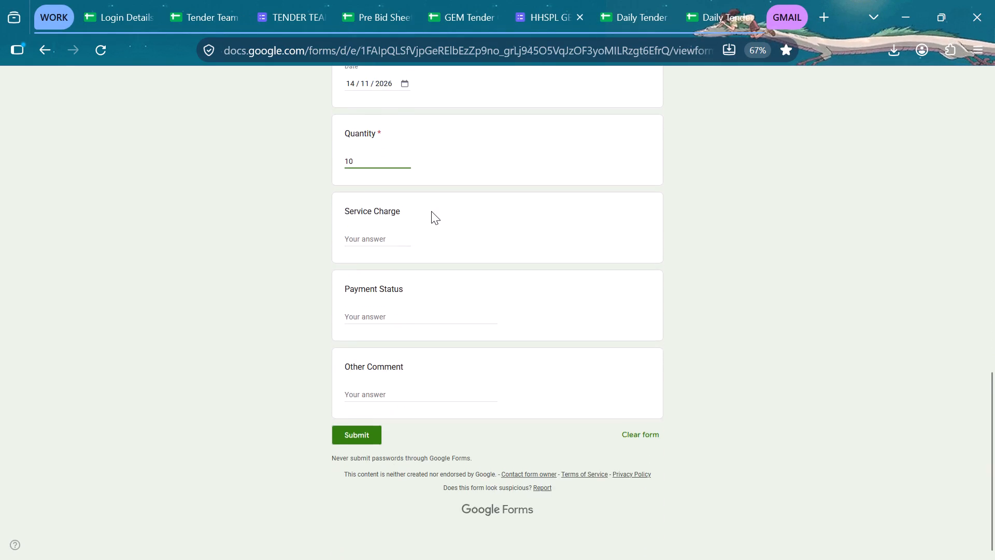
{"action": "left_click", "coordinate": [368, 465]}
Open the bid document for GEM/2026/B/8219085 from the ongoing bids list and close the previous bid document.
{"action": "key", "text": "alt+Tab"}
{"action": "scroll", "coordinate": [327, 200], "scroll_direction": "up", "scroll_amount": 1}
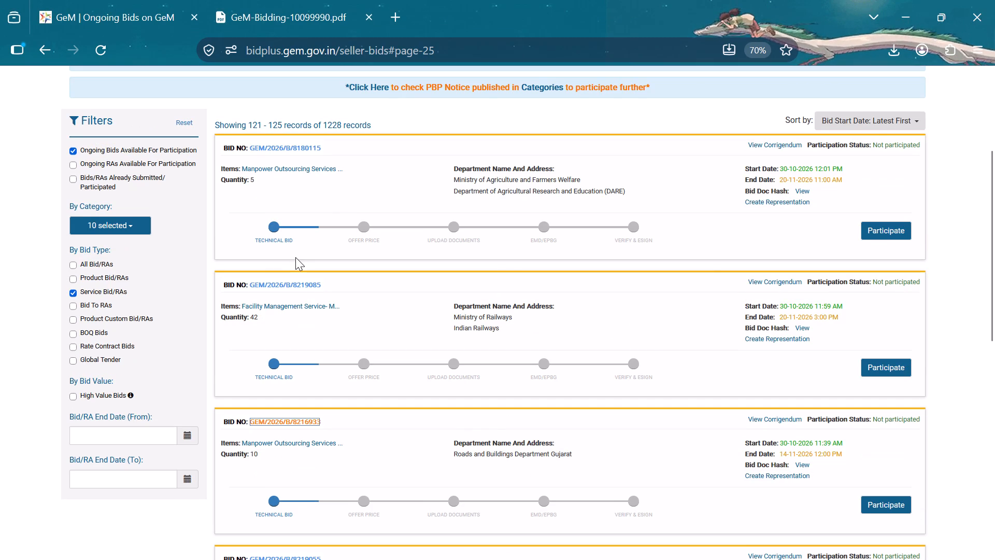
{"action": "left_click", "coordinate": [287, 283]}
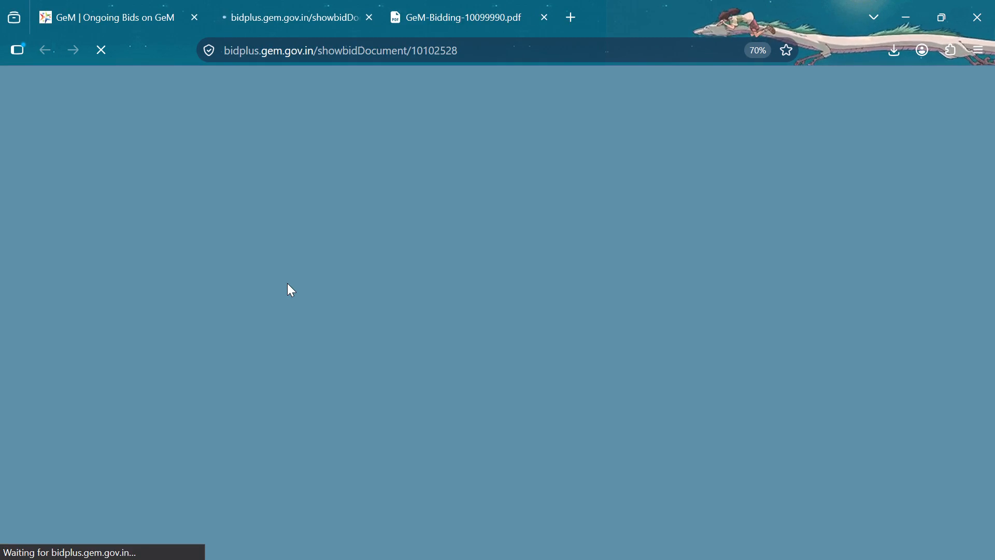
{"action": "left_click", "coordinate": [544, 17]}
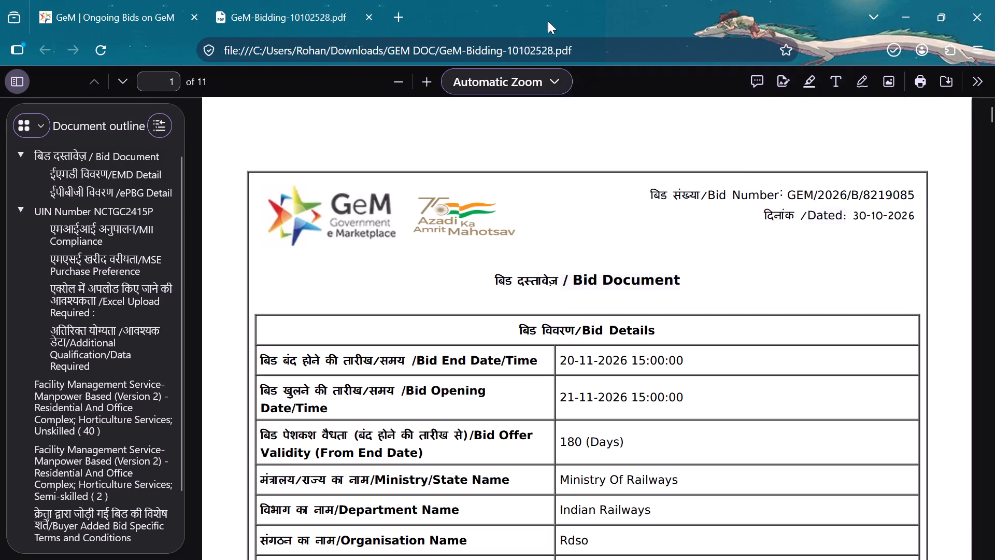
Copy the bid number GEM/2026/B/8219085 into the GEM Id of another HHSPL GEM Tender response and set Bid Type to M.
{"action": "double_click", "coordinate": [802, 198]}
{"action": "key", "text": "ctrl+shift+Right"}
{"action": "key", "text": "ctrl+shift+Right"}
{"action": "key", "text": "ctrl+shift+Right"}
{"action": "key", "text": "ctrl+c"}
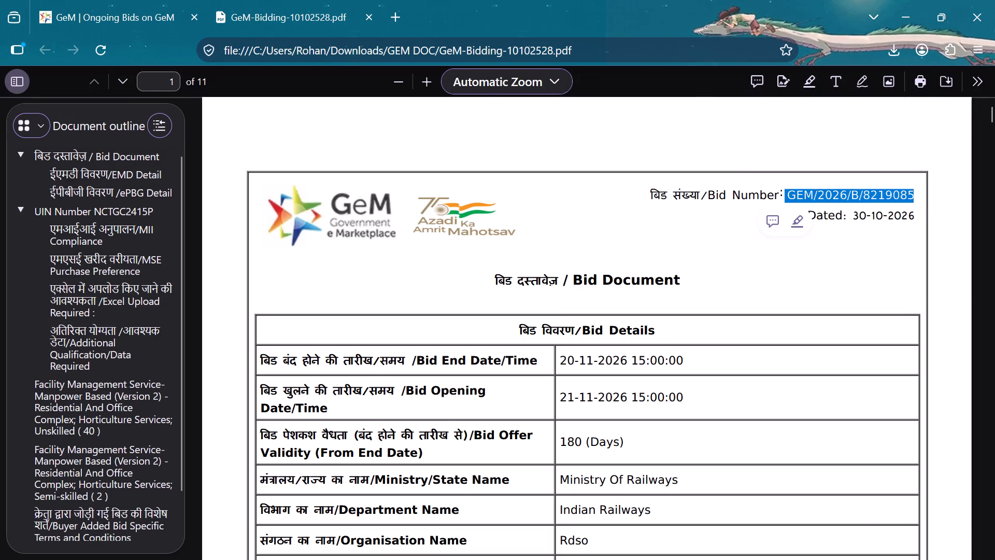
{"action": "scroll", "coordinate": [637, 390], "scroll_direction": "down", "scroll_amount": 12}
{"action": "key", "text": "alt+Tab"}
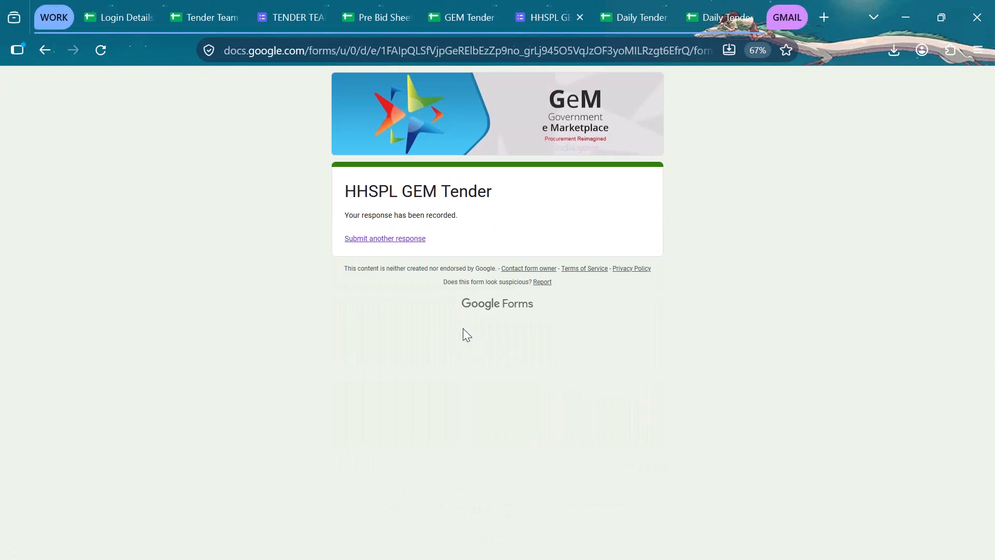
{"action": "left_click", "coordinate": [397, 236]}
{"action": "key", "text": "alt+Tab"}
{"action": "key", "text": "alt+Tab"}
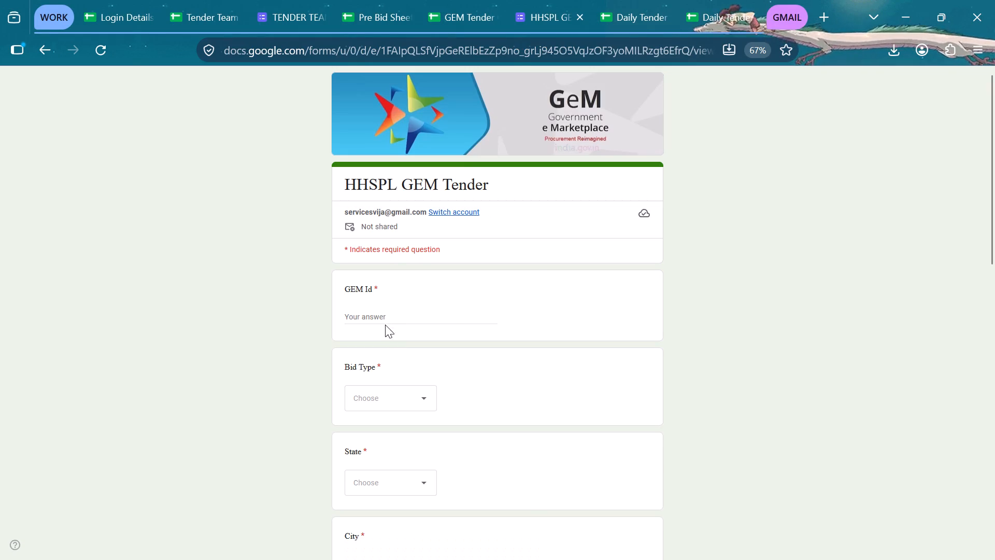
{"action": "left_click", "coordinate": [387, 318], "text": "ctrl"}
{"action": "key", "text": "ctrl+v"}
{"action": "key", "text": "Tab"}
{"action": "key", "text": "m"}
Copy the city from the consignee address in the bid document, then set State to UP and City to Lucknow in the form.
{"action": "key", "text": "alt+Tab"}
{"action": "scroll", "coordinate": [387, 318], "scroll_direction": "down", "scroll_amount": 20}
{"action": "scroll", "coordinate": [387, 318], "scroll_direction": "down", "scroll_amount": 12}
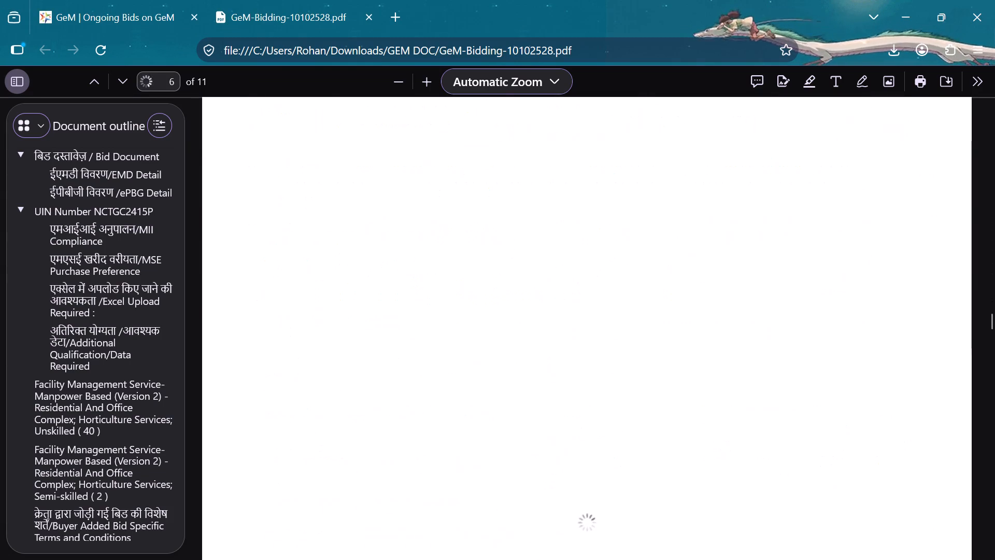
{"action": "scroll", "coordinate": [387, 318], "scroll_direction": "down", "scroll_amount": 3}
{"action": "scroll", "coordinate": [529, 358], "scroll_direction": "down", "scroll_amount": 1}
{"action": "double_click", "coordinate": [484, 243]}
{"action": "key", "text": "ctrl+c"}
{"action": "key", "text": "alt+Tab"}
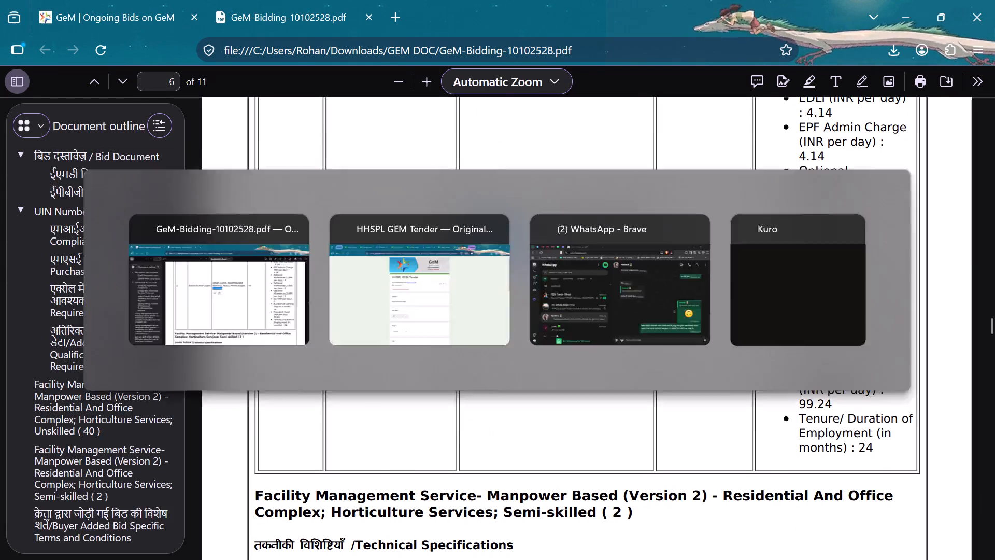
{"action": "key", "text": "Tab"}
{"action": "type", "text": "up"}
{"action": "key", "text": "Tab"}
{"action": "key", "text": "ctrl+v"}
Set both Pasara and Pre Bid Meeting to N in the tender form.
{"action": "key", "text": "Tab"}
{"action": "key", "text": "n"}
{"action": "key", "text": "Tab"}
{"action": "key", "text": "n"}
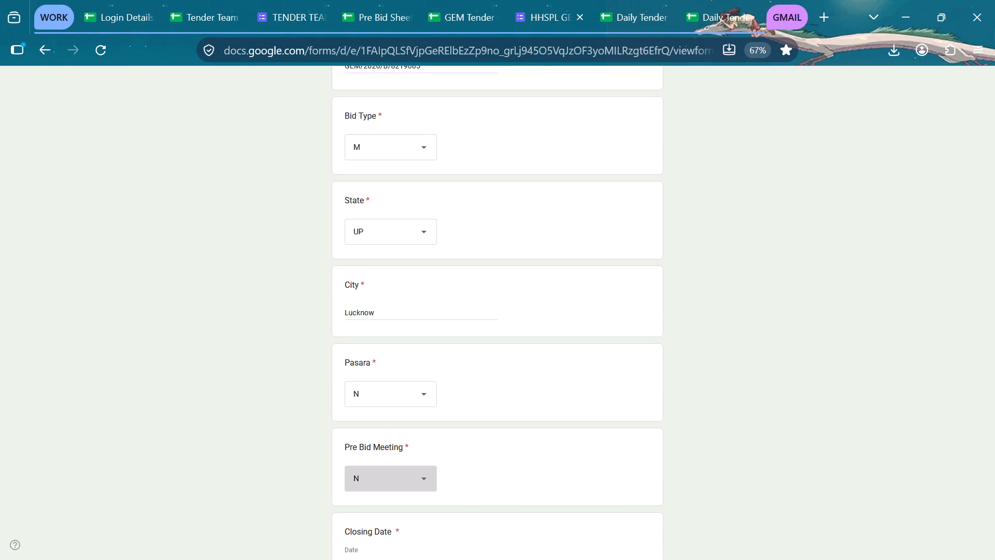
Check the bid listing and enter closing date 20/11/2026 and quantity 42 in the tender form.
{"action": "scroll", "coordinate": [483, 246], "scroll_direction": "down", "scroll_amount": 3}
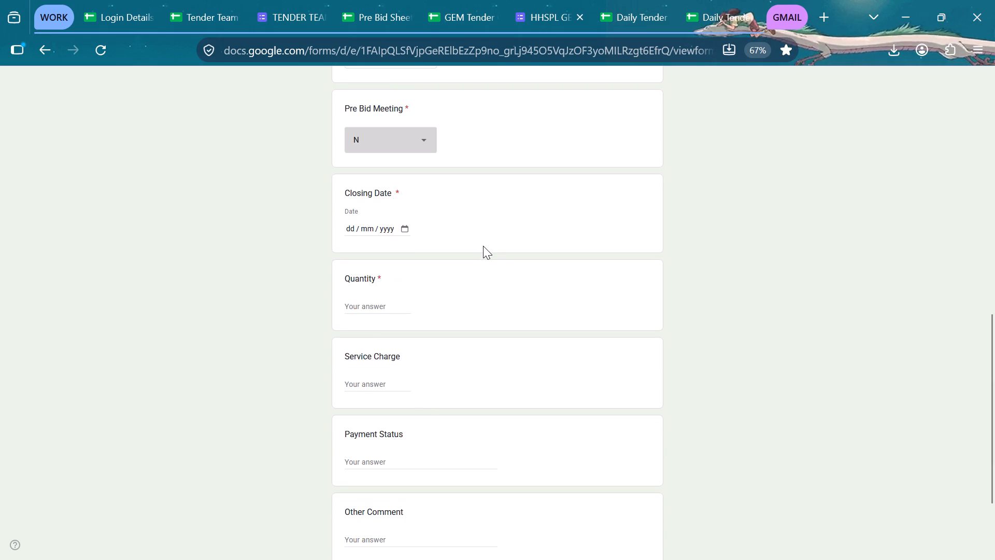
{"action": "key", "text": "Tab"}
{"action": "key", "text": "alt+Tab"}
{"action": "left_click", "coordinate": [180, 0]}
{"action": "key", "text": "alt+Tab"}
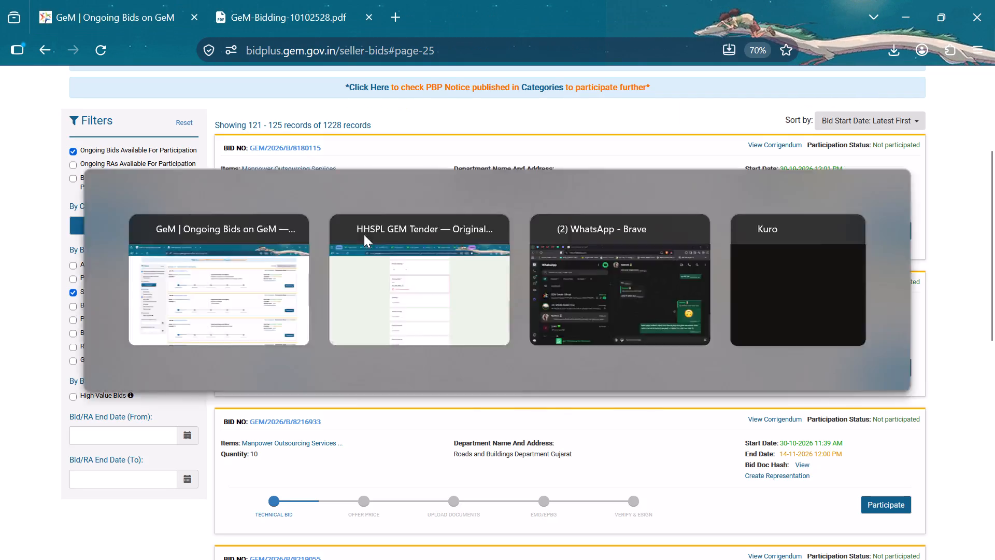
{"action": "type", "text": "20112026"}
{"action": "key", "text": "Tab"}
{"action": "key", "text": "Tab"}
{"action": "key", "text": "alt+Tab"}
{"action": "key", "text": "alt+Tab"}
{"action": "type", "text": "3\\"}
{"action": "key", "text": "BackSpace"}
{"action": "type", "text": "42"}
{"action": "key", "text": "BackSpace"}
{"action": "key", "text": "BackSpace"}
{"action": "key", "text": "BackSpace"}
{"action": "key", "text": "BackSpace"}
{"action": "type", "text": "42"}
{"action": "scroll", "coordinate": [364, 234], "scroll_direction": "down", "scroll_amount": 7}
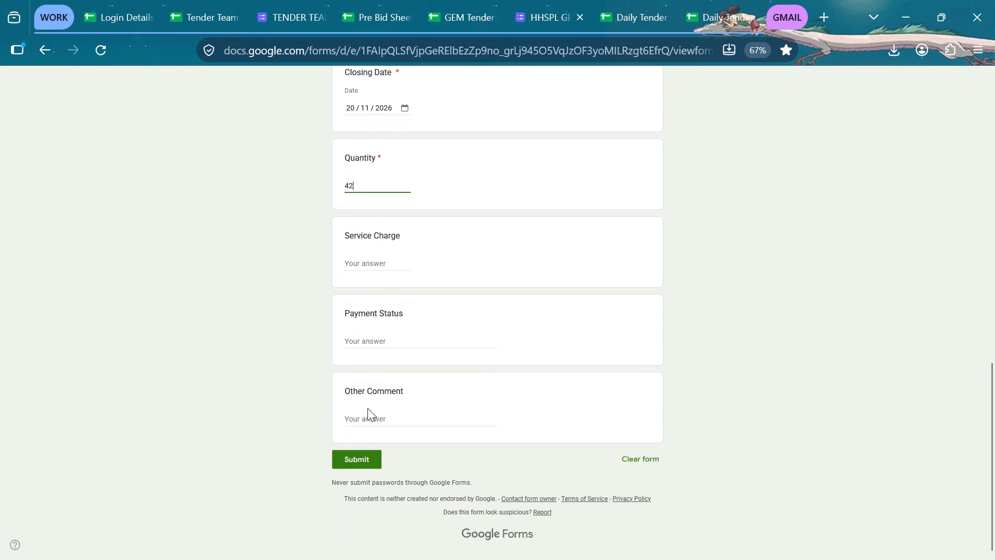
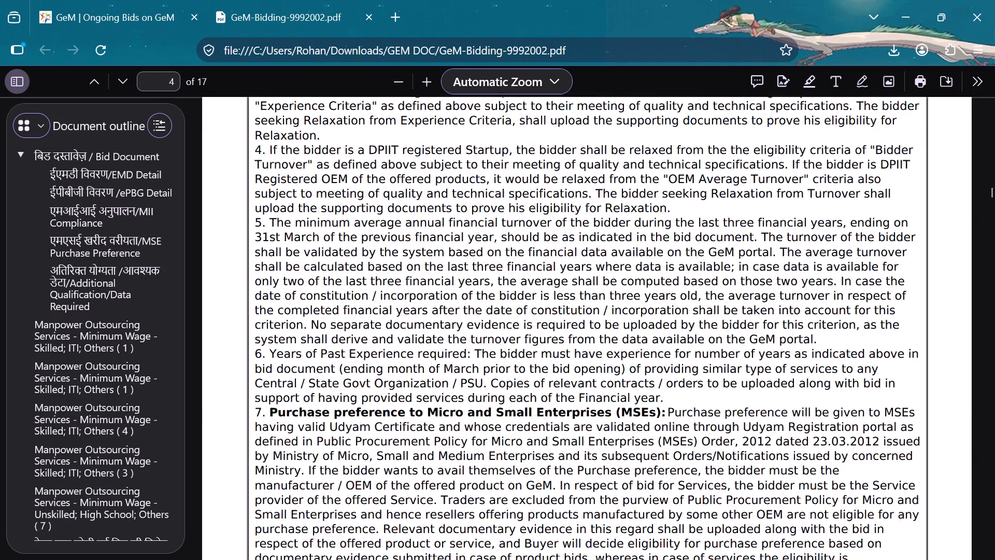
Copy the city Gautam Buddha nagar from the consignee address in the bid document, then set State to UP and paste it as City.
{"action": "scroll", "coordinate": [439, 318], "scroll_direction": "down", "scroll_amount": 17}
{"action": "scroll", "coordinate": [630, 352], "scroll_direction": "down", "scroll_amount": 2}
{"action": "double_click", "coordinate": [544, 302]}
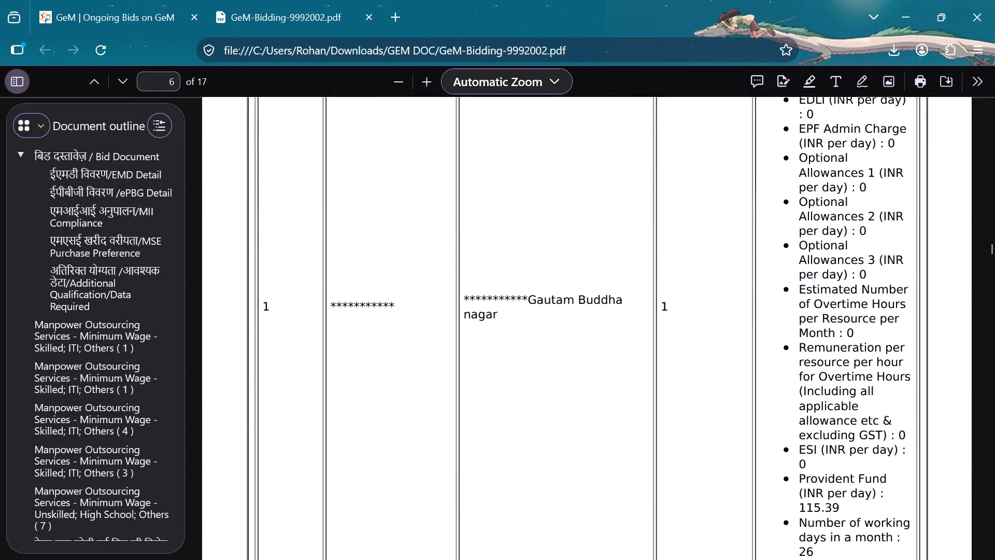
{"action": "key", "text": "ctrl+shift+Right"}
{"action": "key", "text": "ctrl+shift+Right"}
{"action": "key", "text": "ctrl+shift+Right"}
{"action": "key", "text": "ctrl+c"}
{"action": "key", "text": "alt+Tab"}
{"action": "key", "text": "u"}
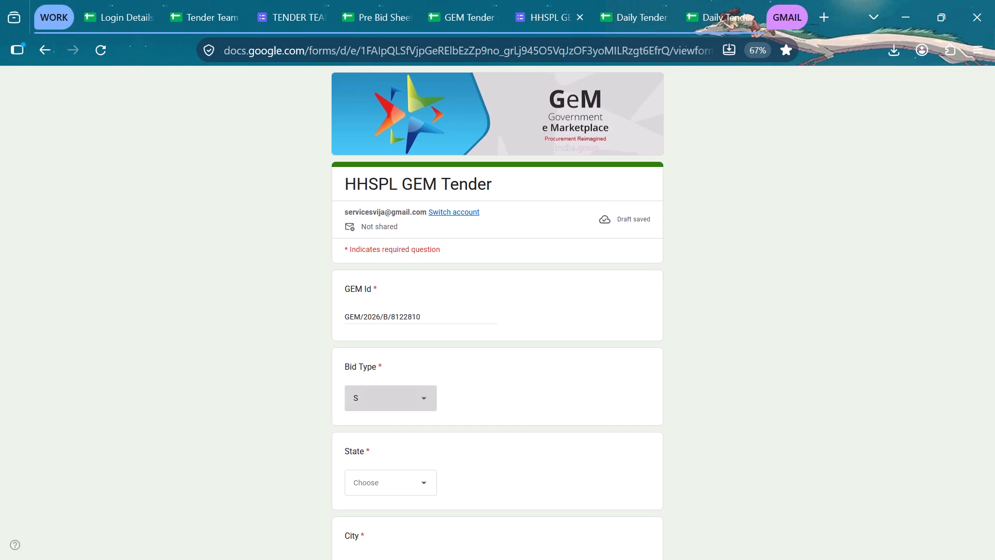
{"action": "key", "text": "Tab"}
{"action": "type", "text": "up"}
{"action": "key", "text": "Tab"}
{"action": "key", "text": "ctrl+v"}
Set both Pasara and Pre Bid Meeting to N in the tender form.
{"action": "key", "text": "Tab"}
{"action": "key", "text": "n"}
{"action": "key", "text": "Tab"}
{"action": "key", "text": "n"}
Check the listing for bid GEM/2026/B/8122810 and enter closing date 09/11/2026 and quantity 16 in the tender form.
{"action": "key", "text": "alt+Tab"}
{"action": "left_click", "coordinate": [135, 0]}
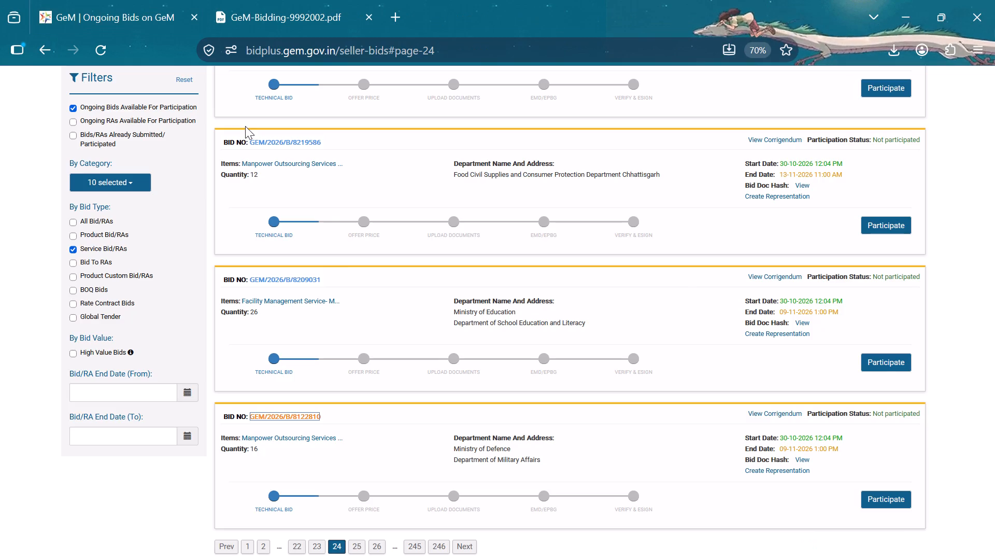
{"action": "key", "text": "alt+Tab"}
{"action": "key", "text": "Tab"}
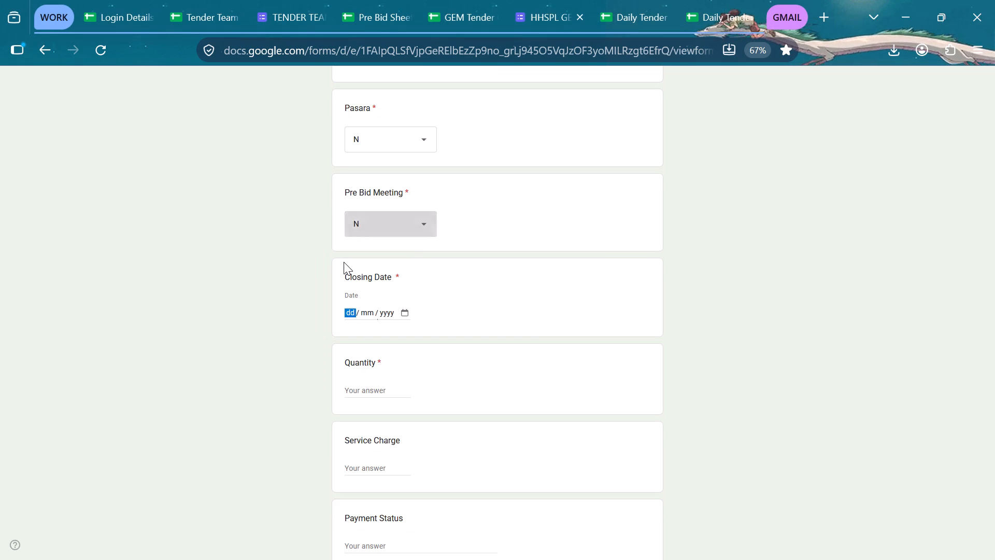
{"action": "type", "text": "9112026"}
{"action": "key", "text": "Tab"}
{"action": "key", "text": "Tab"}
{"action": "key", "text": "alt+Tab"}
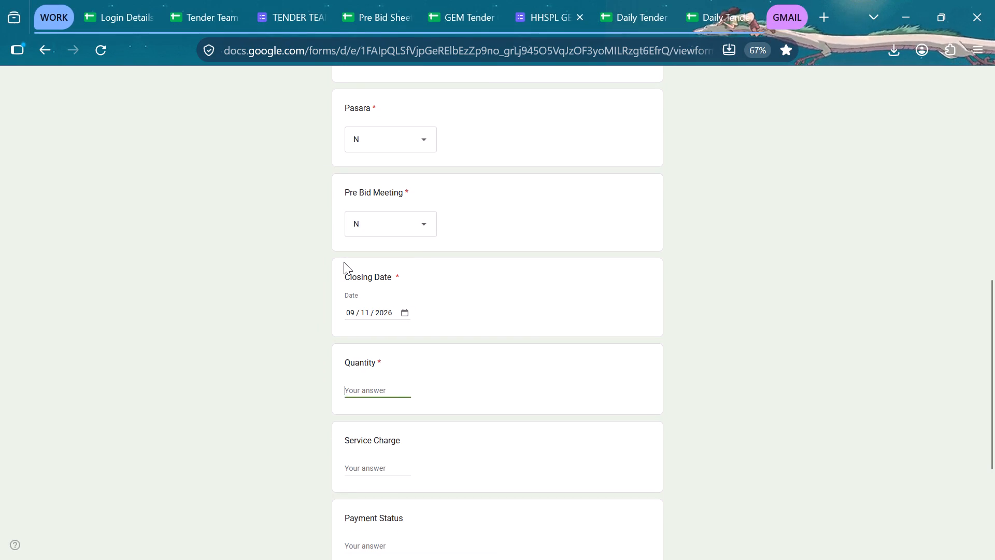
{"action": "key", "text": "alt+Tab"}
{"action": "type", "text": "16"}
Submit the HHSPL GEM Tender response and start another blank response.
{"action": "scroll", "coordinate": [344, 262], "scroll_direction": "down", "scroll_amount": 6}
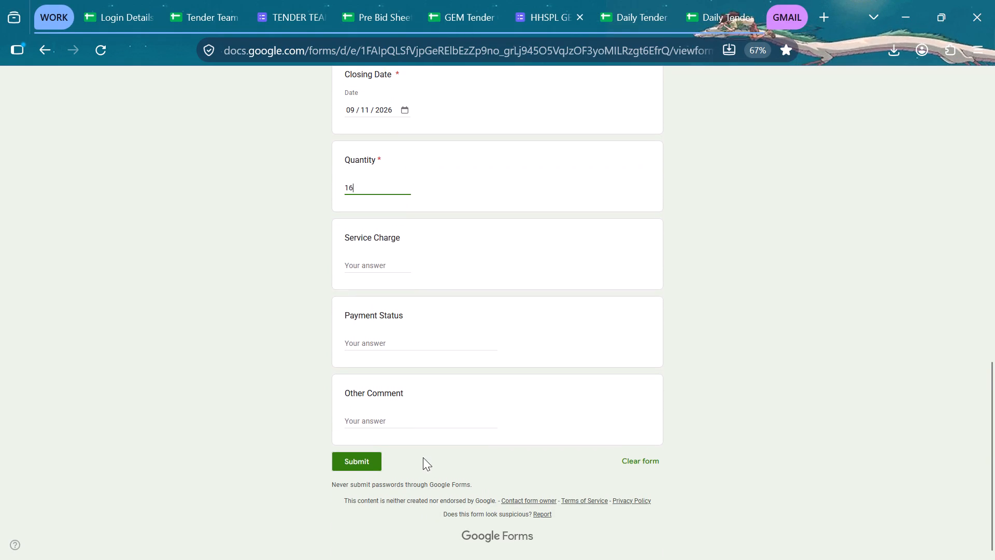
{"action": "left_click", "coordinate": [374, 468]}
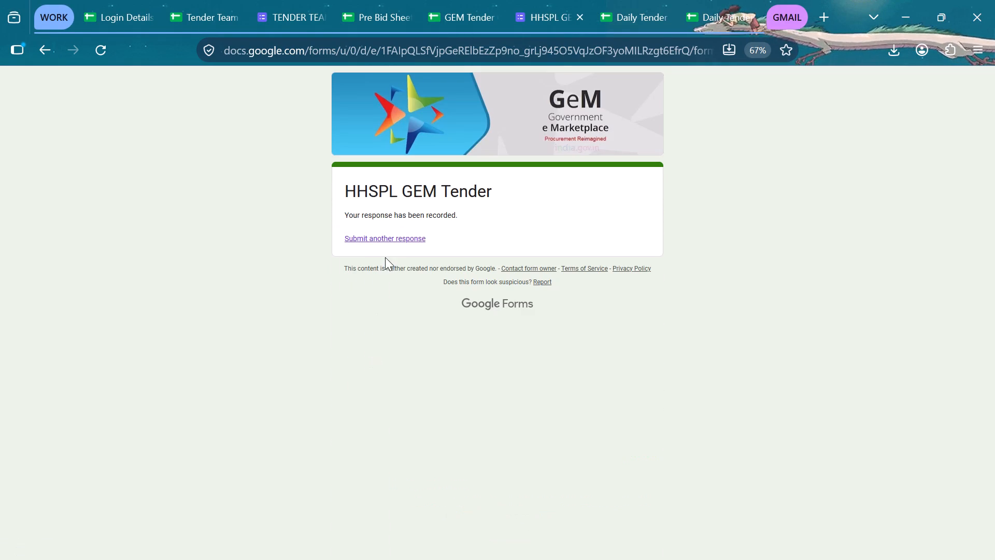
{"action": "left_click", "coordinate": [387, 245]}
{"action": "left_click", "coordinate": [389, 240]}
Open the bid document for GEM/2026/B/8209031 from the bid listing.
{"action": "key", "text": "alt+Tab"}
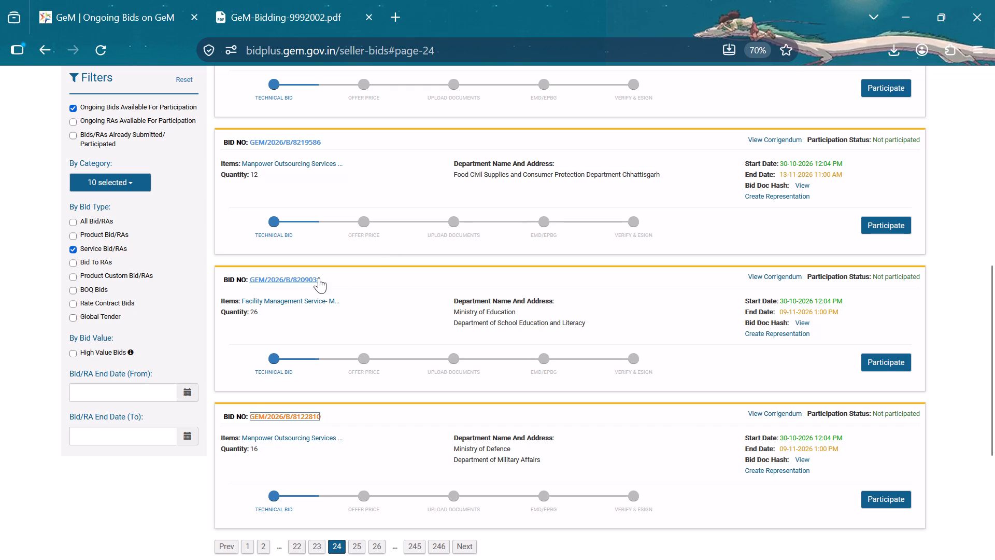
{"action": "left_click", "coordinate": [316, 276]}
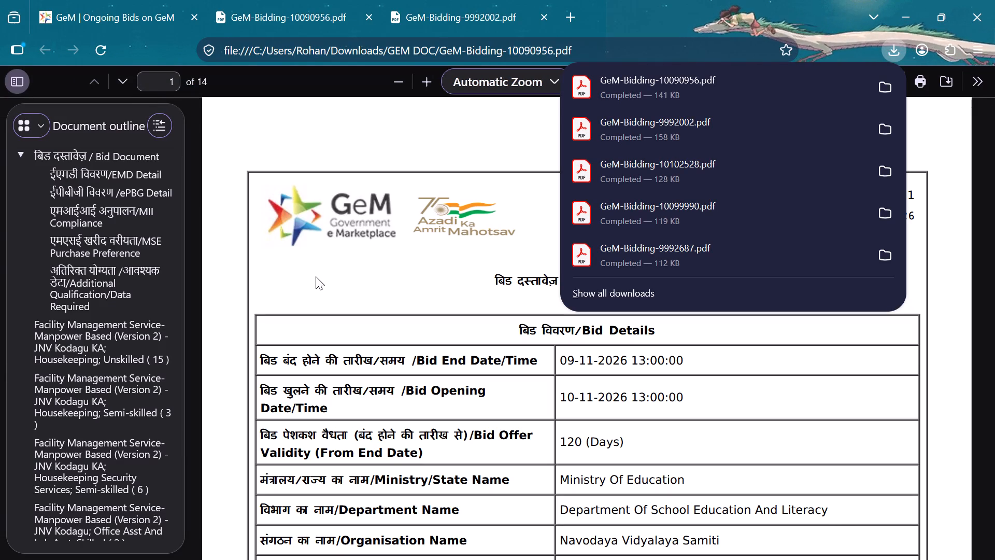
{"action": "left_click", "coordinate": [312, 270]}
Copy the bid number GEM/2026/B/8209031 into GEM Id, review the eligibility criteria in the bid document, and set Bid Type to M.
{"action": "double_click", "coordinate": [800, 191]}
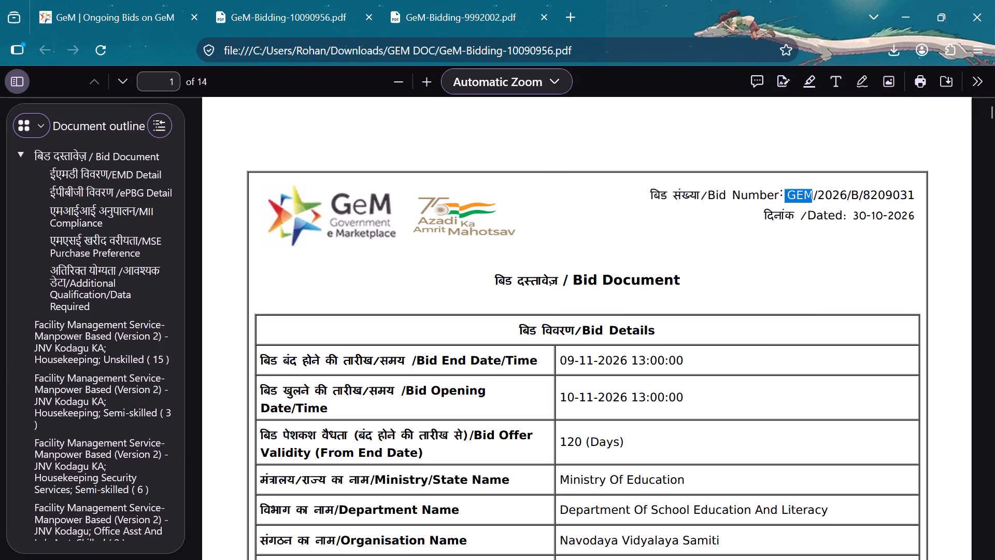
{"action": "key", "text": "ctrl+shift+Right"}
{"action": "key", "text": "ctrl+shift+Right"}
{"action": "key", "text": "ctrl+shift+Right"}
{"action": "key", "text": "ctrl+shift+Right"}
{"action": "key", "text": "ctrl+c"}
{"action": "scroll", "coordinate": [631, 304], "scroll_direction": "down", "scroll_amount": 4}
{"action": "scroll", "coordinate": [561, 320], "scroll_direction": "down", "scroll_amount": 2}
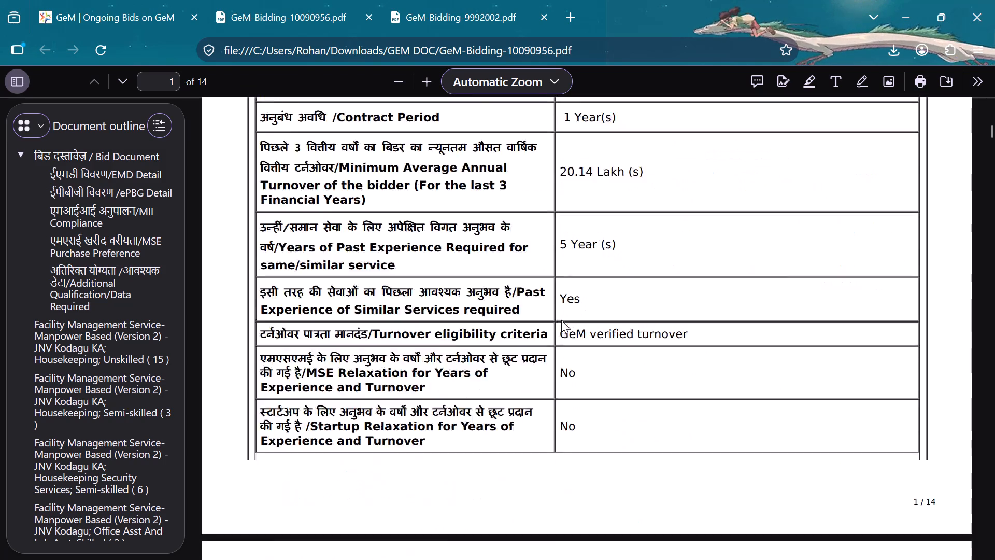
{"action": "scroll", "coordinate": [561, 320], "scroll_direction": "down", "scroll_amount": 6}
{"action": "key", "text": "alt+Tab"}
{"action": "left_click", "coordinate": [400, 313]}
{"action": "key", "text": "ctrl+v"}
{"action": "key", "text": "Tab"}
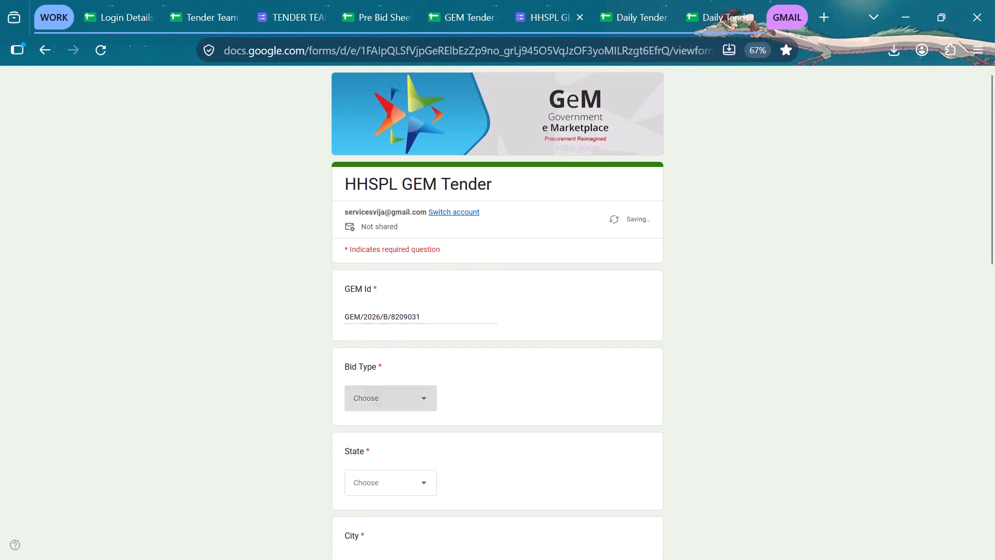
{"action": "type", "text": "mm"}
Find the consignee address in the bid document and search Google for its postal code 571201.
{"action": "key", "text": "alt+Tab"}
{"action": "scroll", "coordinate": [400, 313], "scroll_direction": "down", "scroll_amount": 20}
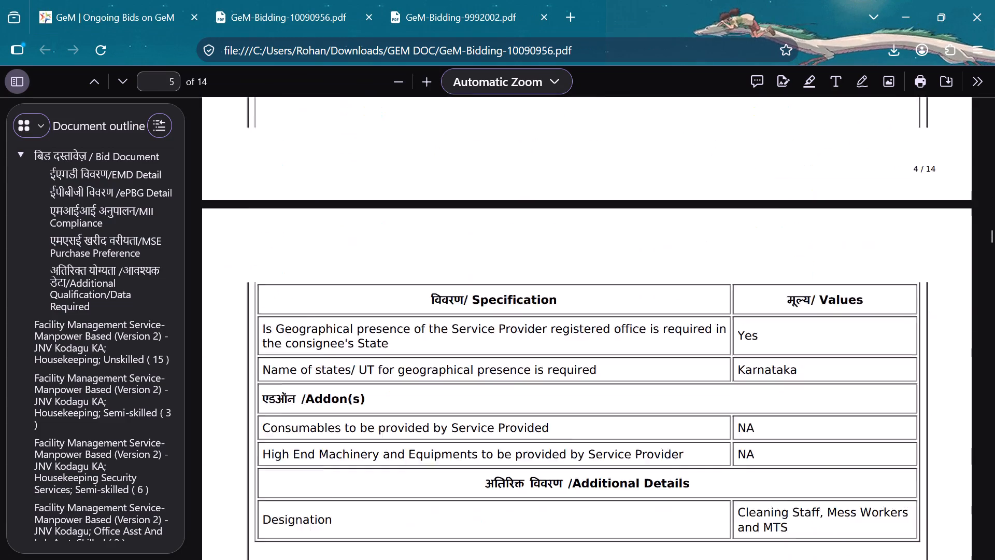
{"action": "scroll", "coordinate": [400, 313], "scroll_direction": "down", "scroll_amount": 2}
{"action": "scroll", "coordinate": [477, 390], "scroll_direction": "down", "scroll_amount": 4}
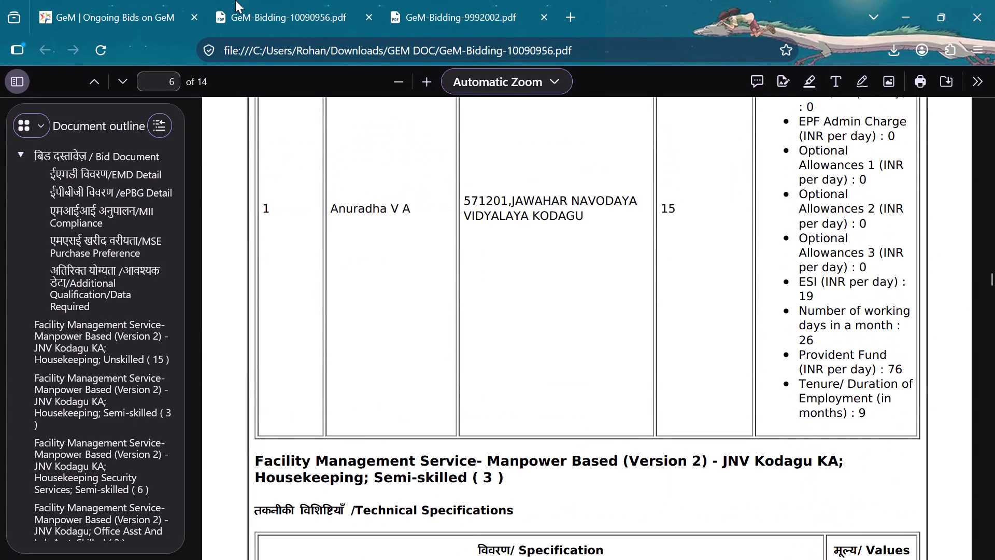
{"action": "left_click", "coordinate": [235, 0]}
{"action": "left_click", "coordinate": [113, 0]}
{"action": "left_click", "coordinate": [301, 0]}
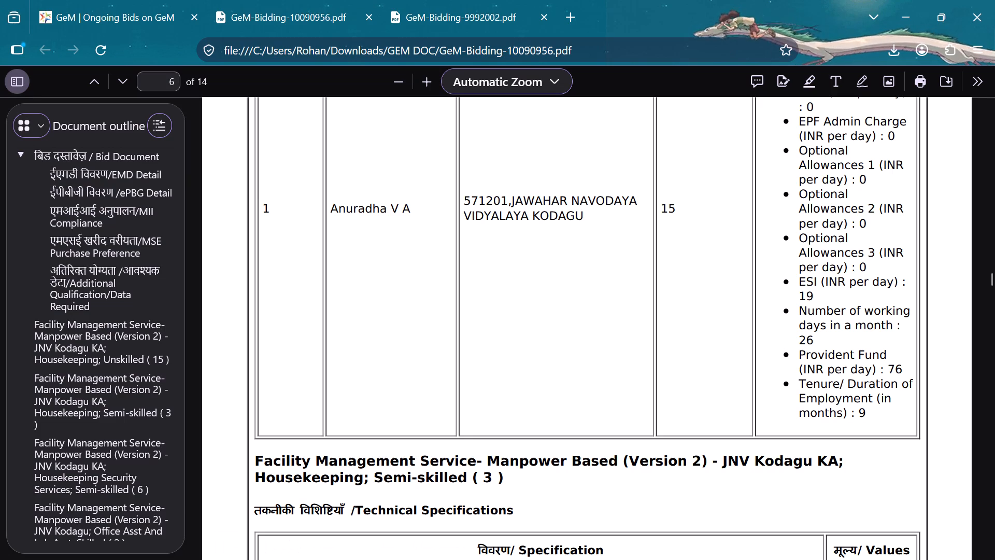
{"action": "double_click", "coordinate": [486, 204]}
{"action": "right_click", "coordinate": [486, 204]}
{"action": "left_click", "coordinate": [553, 359]}
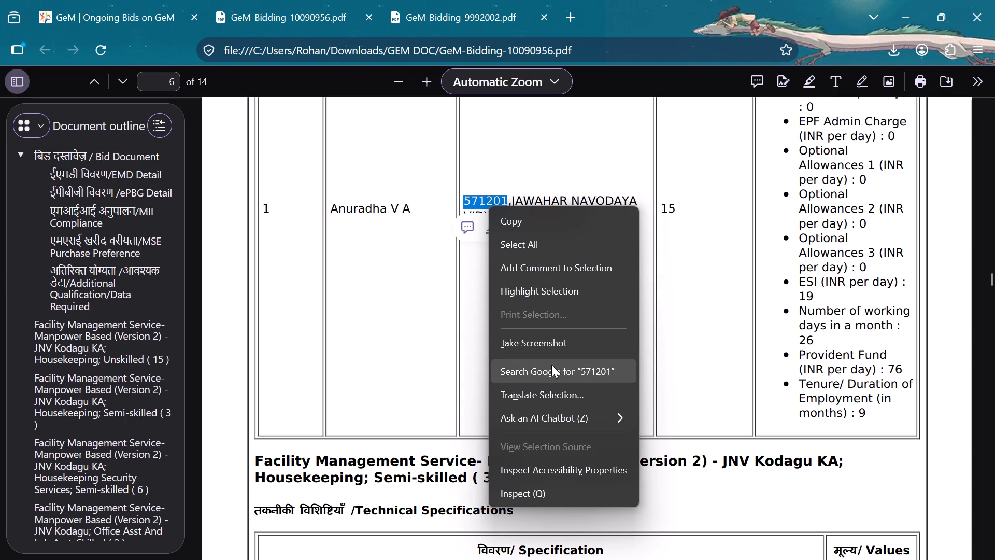
{"action": "left_click", "coordinate": [551, 365]}
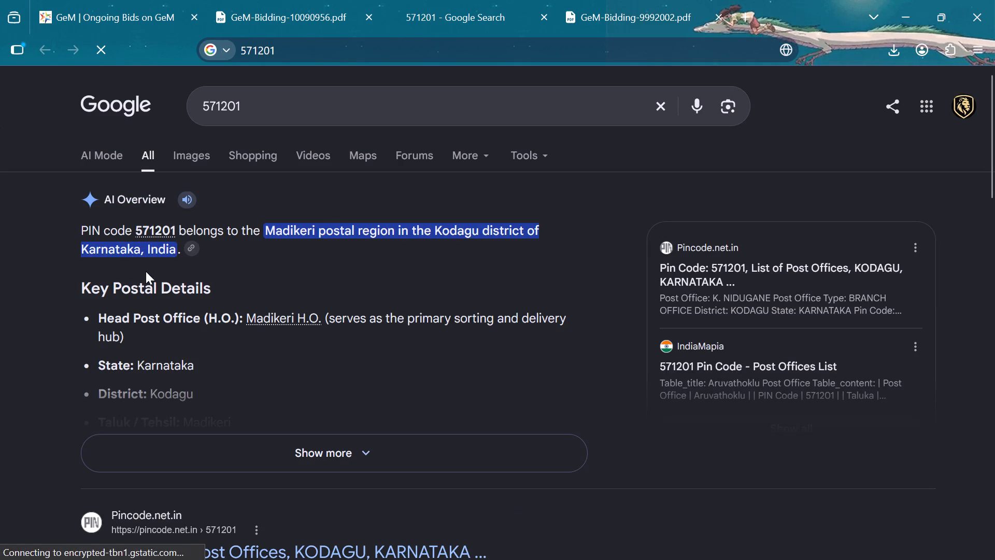
Copy the district name Kodagu from the search results, then set State to Karnataka and paste Kodagu as City in the tender form.
{"action": "double_click", "coordinate": [446, 236]}
{"action": "key", "text": "ctrl+c"}
{"action": "key", "text": "alt+Tab"}
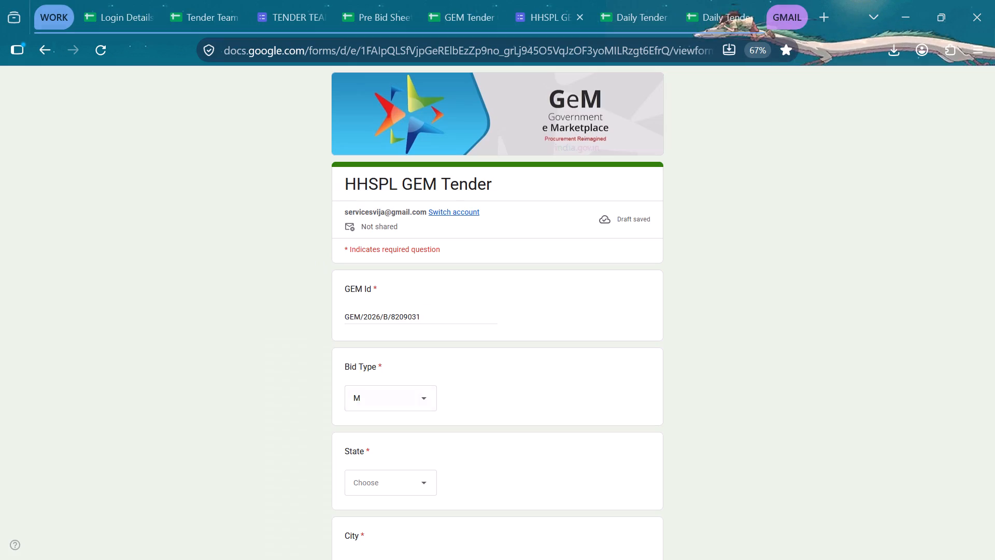
{"action": "key", "text": "Tab"}
{"action": "key", "text": "alt+Tab"}
{"action": "key", "text": "alt+Tab"}
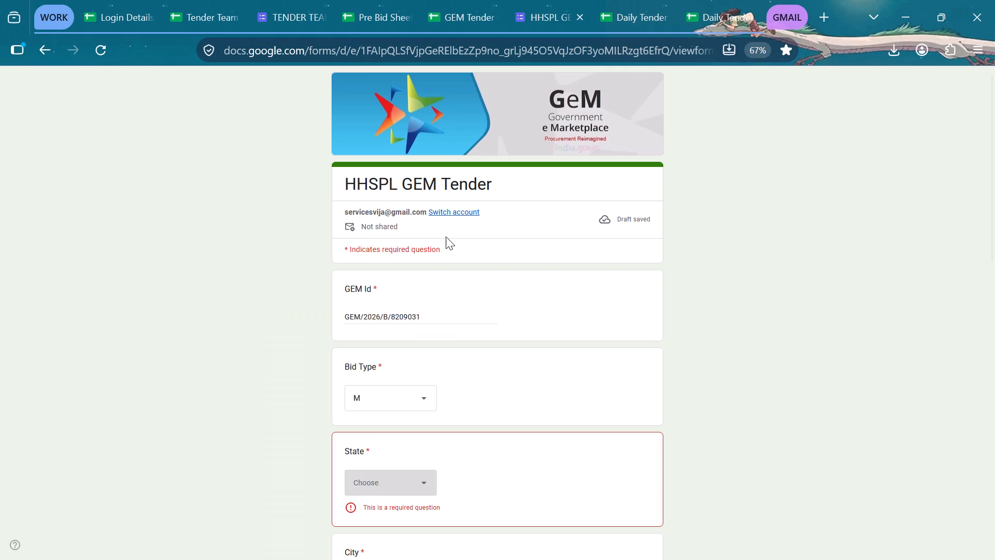
{"action": "key", "text": "k"}
{"action": "key", "text": "Tab"}
{"action": "key", "text": "ctrl+v"}
Set both Pasara and Pre Bid Meeting to N for the Kodagu bid in the tender form.
{"action": "key", "text": "Tab"}
{"action": "key", "text": "n"}
{"action": "key", "text": "Tab"}
{"action": "key", "text": "n"}
{"action": "key", "text": "alt+Tab"}
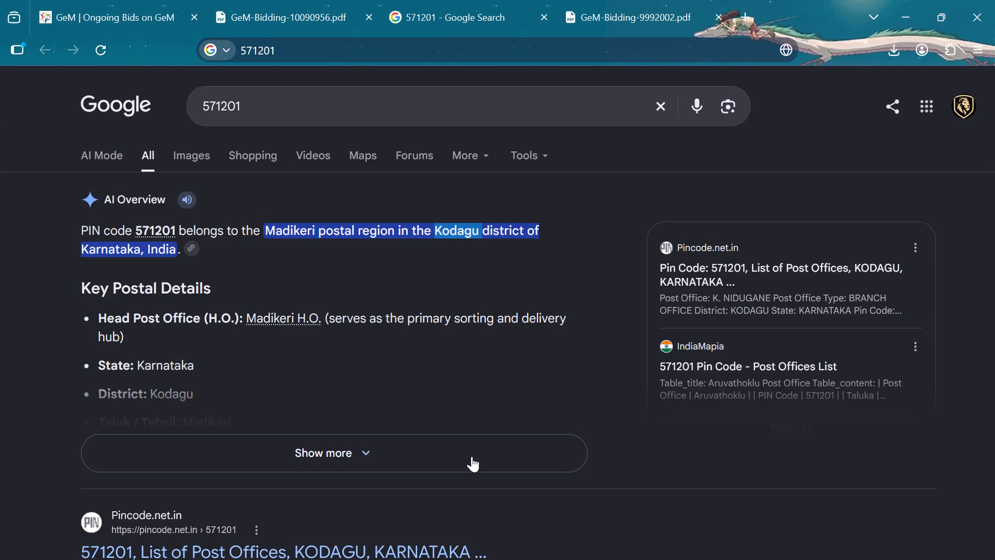
Check the listing for bid GEM/2026/B/8209031, then set Closing Date to 09/11/2026 and Quantity to 26 in the tender form.
{"action": "left_click", "coordinate": [151, 0]}
{"action": "key", "text": "alt+Tab"}
{"action": "key", "text": "Tab"}
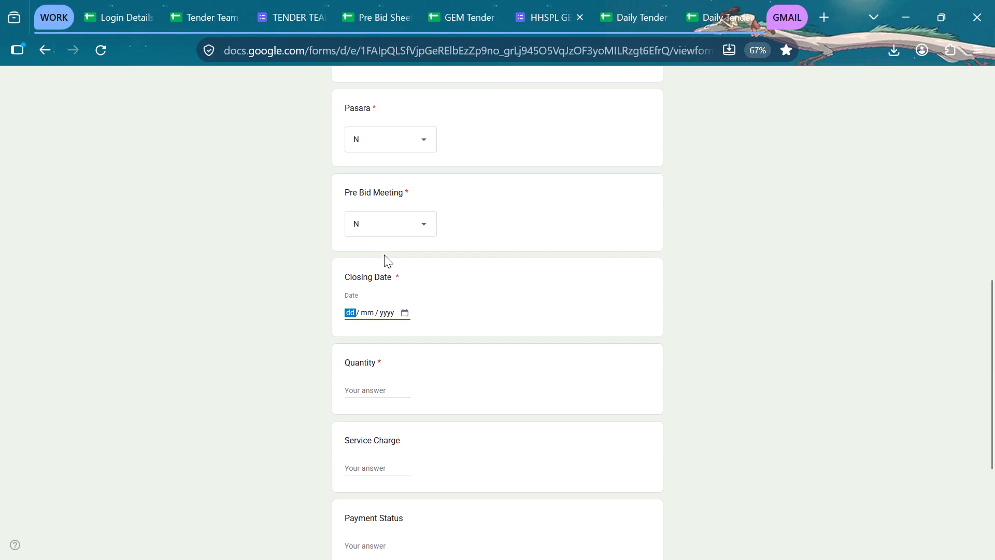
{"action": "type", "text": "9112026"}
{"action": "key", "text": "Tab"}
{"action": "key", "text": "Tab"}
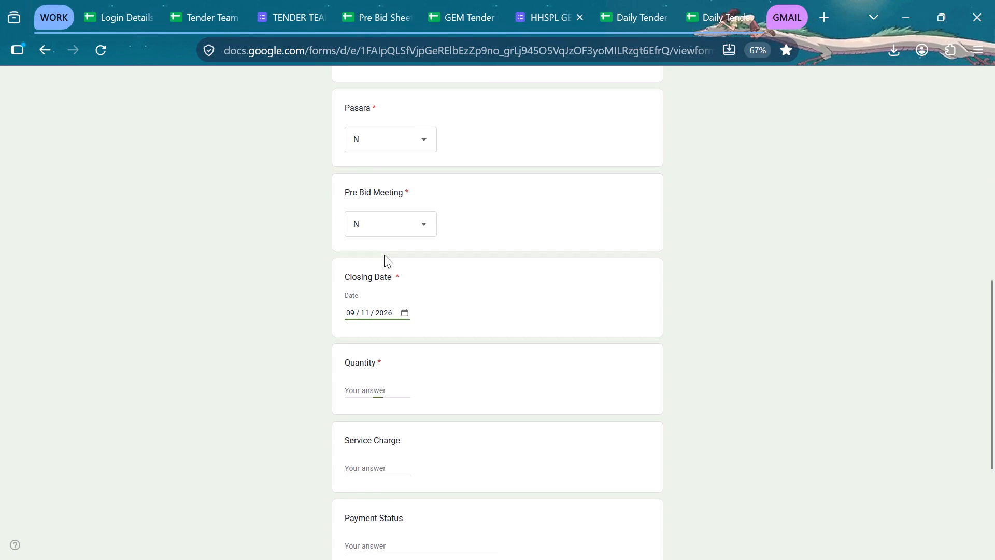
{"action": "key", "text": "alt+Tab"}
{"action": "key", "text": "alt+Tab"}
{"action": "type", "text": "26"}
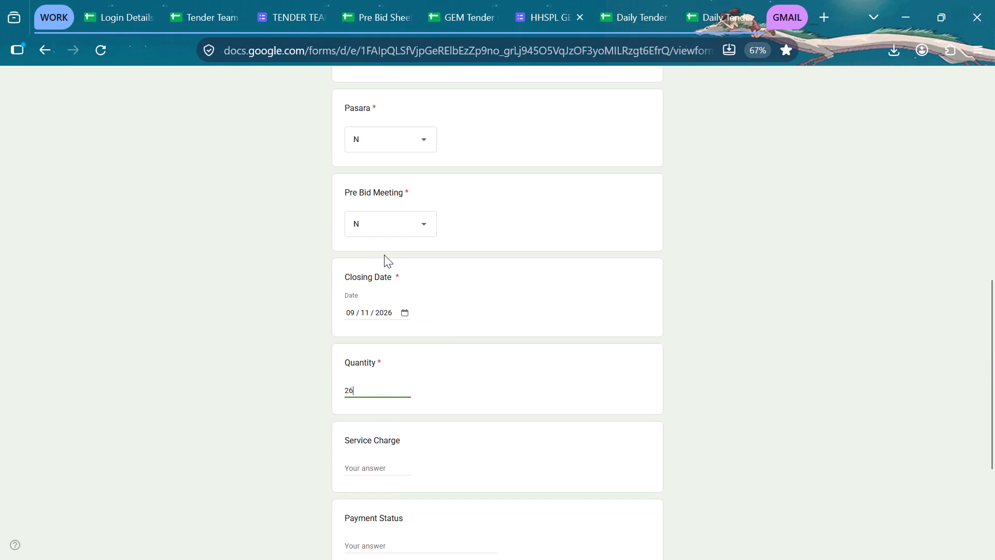
{"action": "left_click", "coordinate": [346, 459]}
Close the two bid document PDFs and the 571201 search page, leaving only the GeM ongoing bids list open.
{"action": "key", "text": "alt+Tab"}
{"action": "triple_click", "coordinate": [369, 16]}
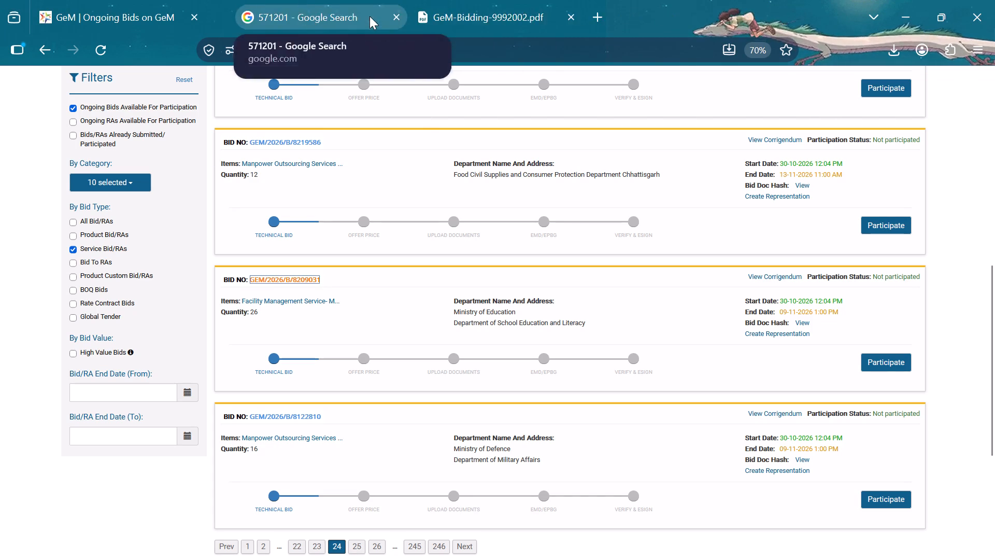
{"action": "scroll", "coordinate": [355, 157], "scroll_direction": "up", "scroll_amount": 2}
{"action": "scroll", "coordinate": [342, 250], "scroll_direction": "down", "scroll_amount": 4}
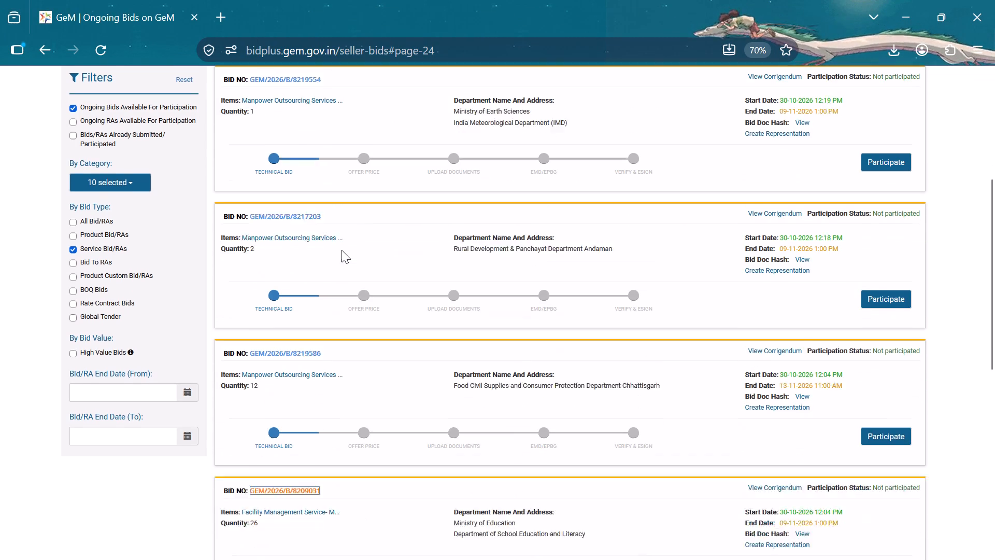
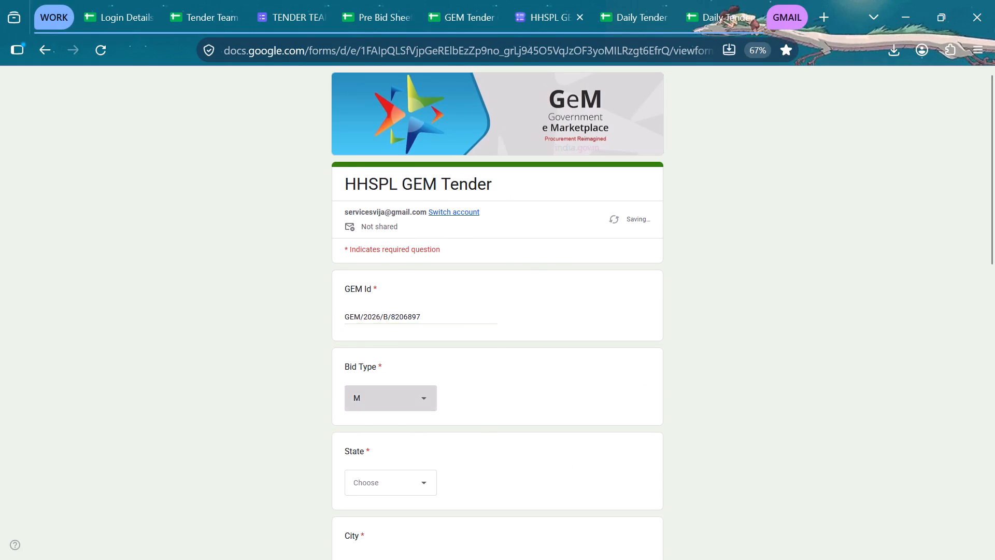
Find the consignee address in the Sainik School bid document and search Google for its place name Mainpuri.
{"action": "scroll", "coordinate": [392, 319], "scroll_direction": "down", "scroll_amount": 20}
{"action": "scroll", "coordinate": [392, 319], "scroll_direction": "down", "scroll_amount": 18}
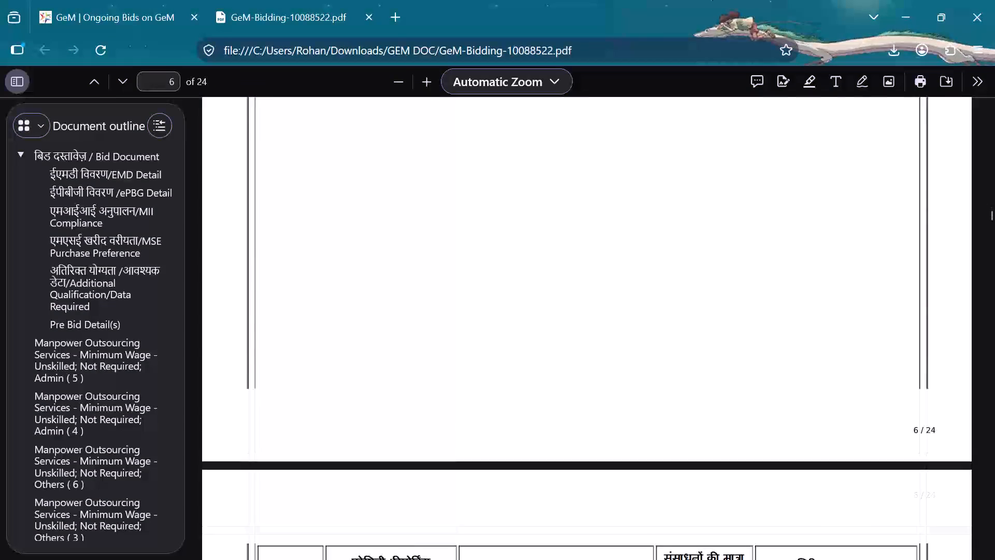
{"action": "scroll", "coordinate": [392, 319], "scroll_direction": "down", "scroll_amount": 8}
{"action": "scroll", "coordinate": [521, 380], "scroll_direction": "down", "scroll_amount": 1}
{"action": "scroll", "coordinate": [448, 422], "scroll_direction": "up", "scroll_amount": 10}
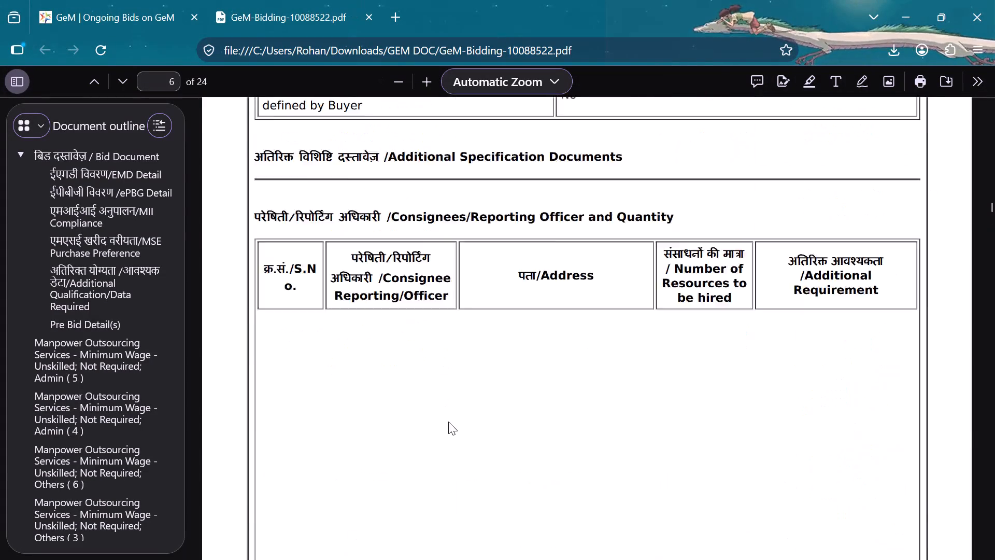
{"action": "scroll", "coordinate": [448, 422], "scroll_direction": "up", "scroll_amount": 12}
{"action": "scroll", "coordinate": [448, 422], "scroll_direction": "down", "scroll_amount": 6}
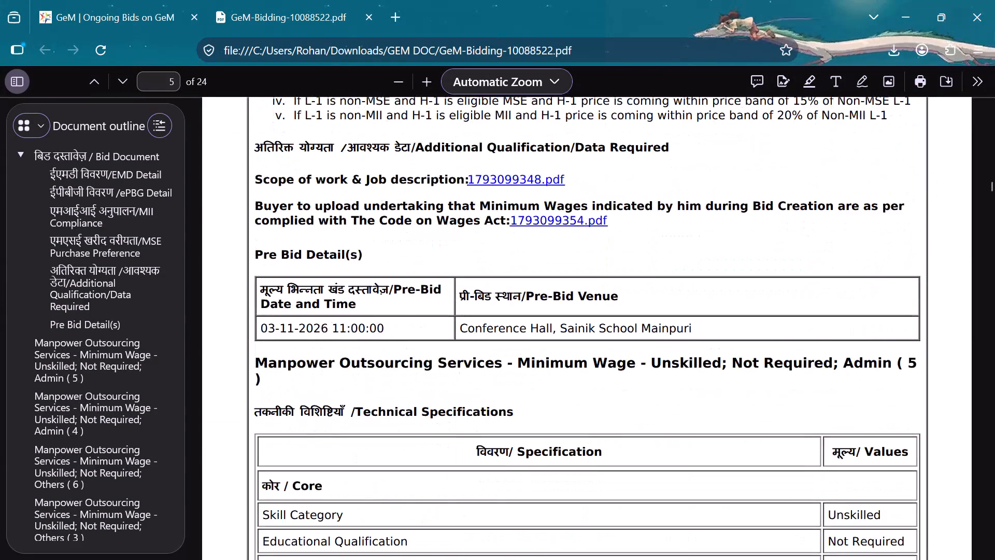
{"action": "scroll", "coordinate": [479, 396], "scroll_direction": "down", "scroll_amount": 19}
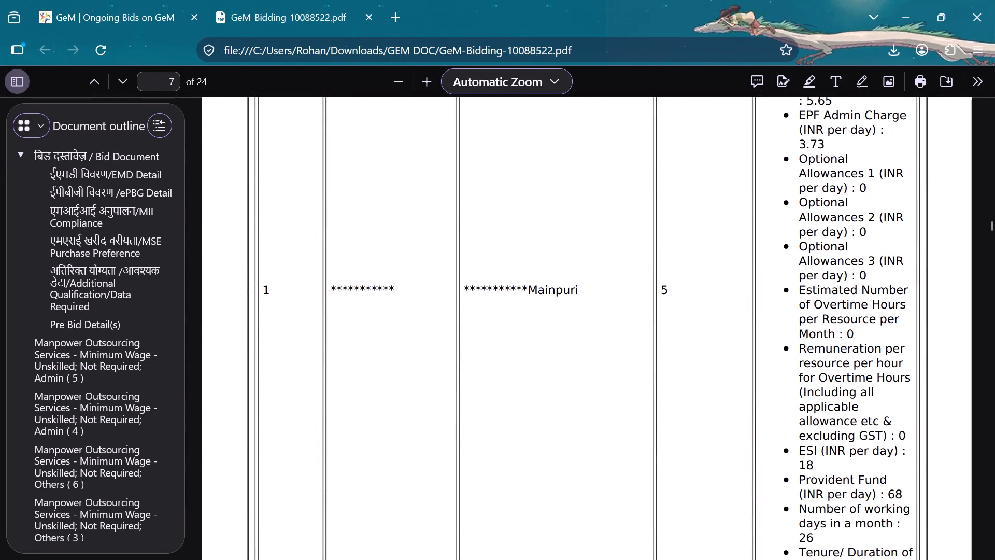
{"action": "double_click", "coordinate": [561, 286]}
{"action": "right_click", "coordinate": [561, 286]}
{"action": "left_click", "coordinate": [669, 149]}
{"action": "left_click", "coordinate": [669, 155]}
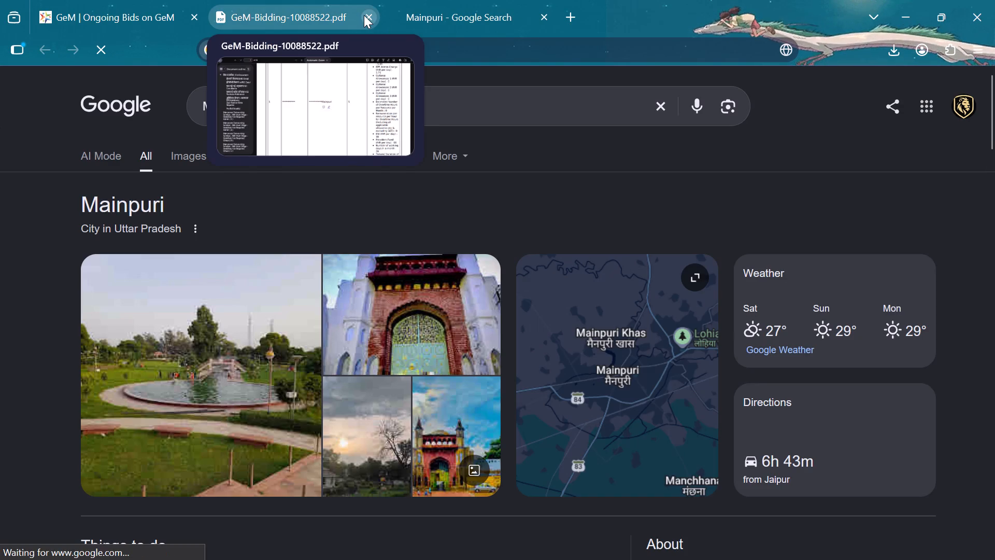
Copy the place name Mainpuri from the bid document, then set State to UP and City to Mainpuri in the tender form.
{"action": "left_click", "coordinate": [96, 0]}
{"action": "left_click", "coordinate": [348, 0]}
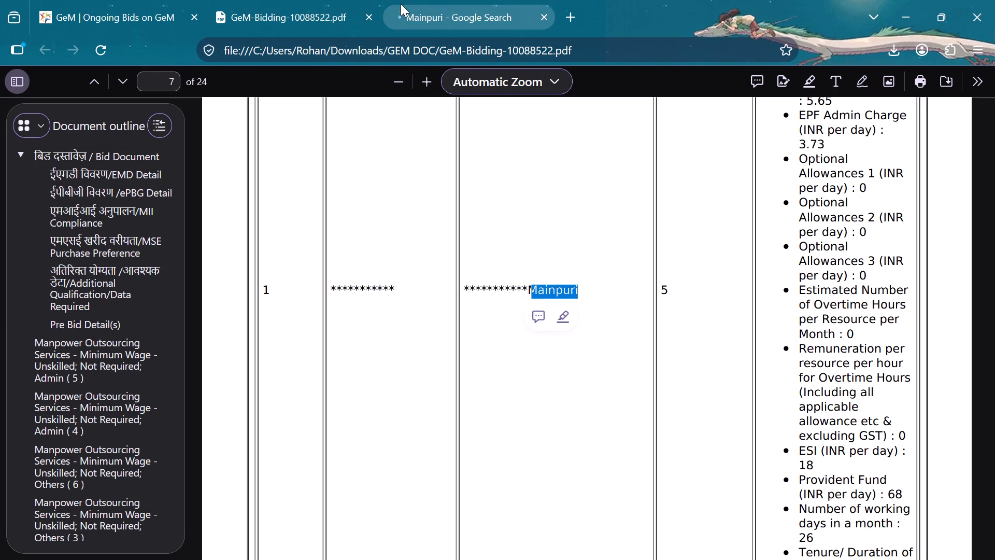
{"action": "key", "text": "ctrl+c"}
{"action": "key", "text": "alt+Tab"}
{"action": "key", "text": "Tab"}
{"action": "type", "text": "up"}
{"action": "key", "text": "Tab"}
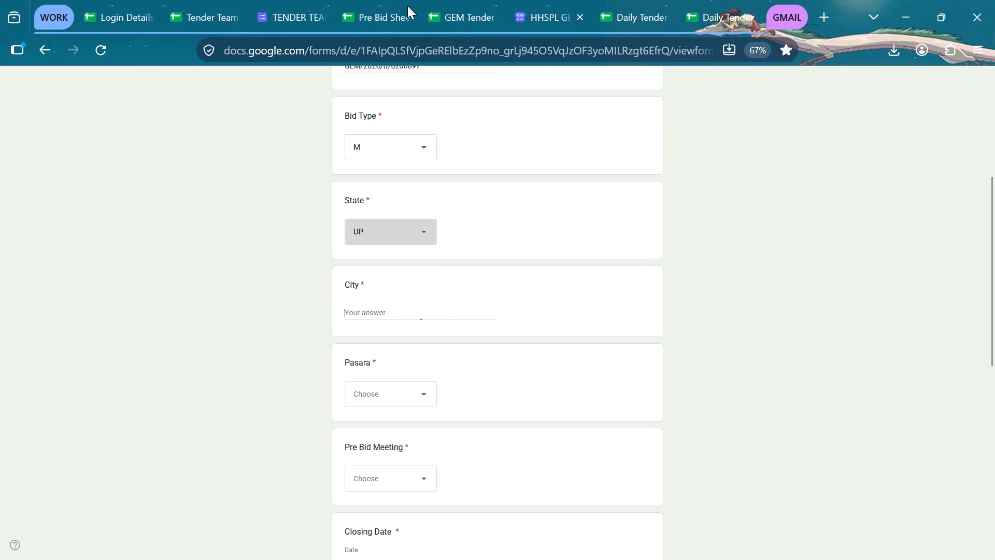
{"action": "key", "text": "ctrl+v"}
Set both Pasara and Pre Bid Meeting to N for the Mainpuri bid in the tender form.
{"action": "key", "text": "Tab"}
{"action": "key", "text": "n"}
{"action": "key", "text": "Tab"}
{"action": "key", "text": "n"}
Check the end date of bid GEM/2026/B/8206897 in the bid list and set Closing Date to 11/11/2026.
{"action": "key", "text": "alt+Tab"}
{"action": "left_click", "coordinate": [93, 0]}
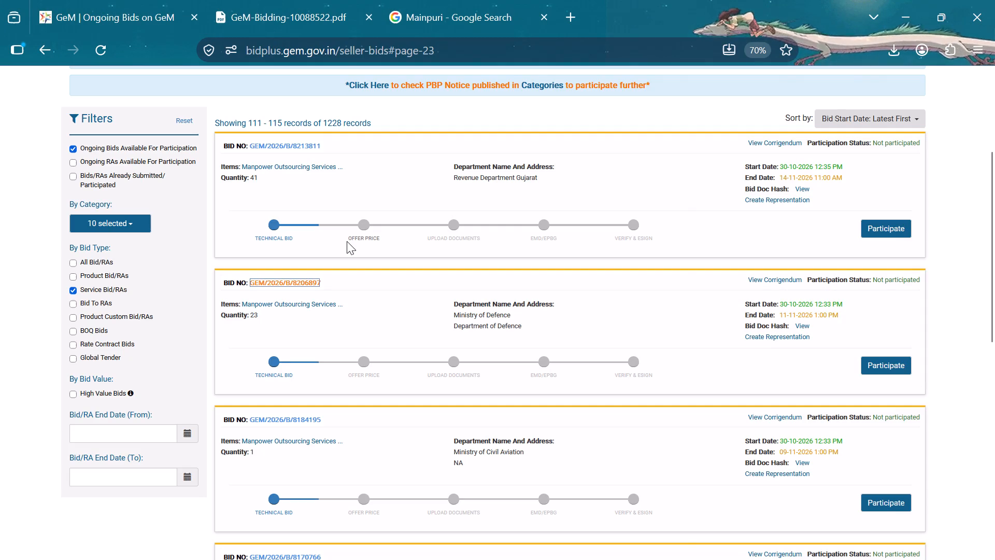
{"action": "key", "text": "alt+Tab"}
{"action": "key", "text": "Tab"}
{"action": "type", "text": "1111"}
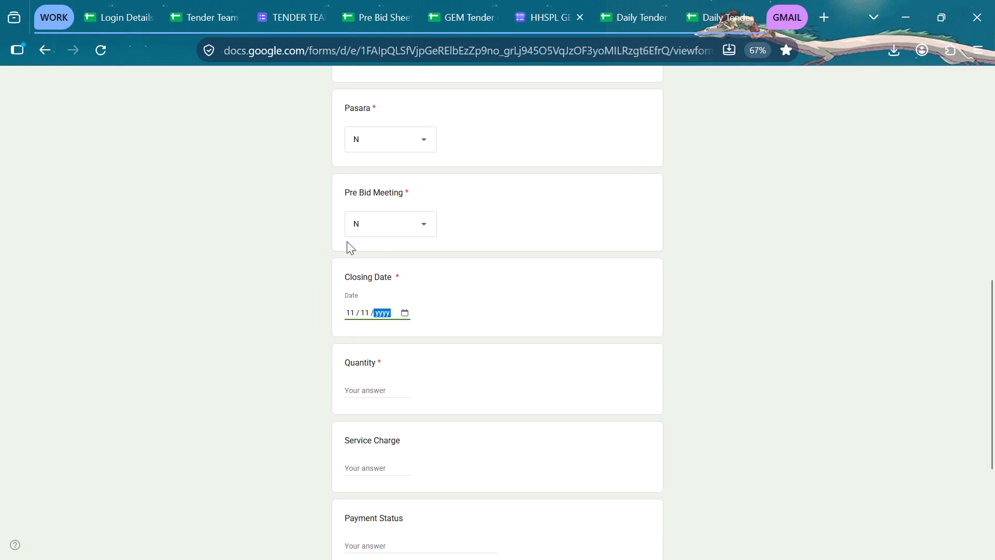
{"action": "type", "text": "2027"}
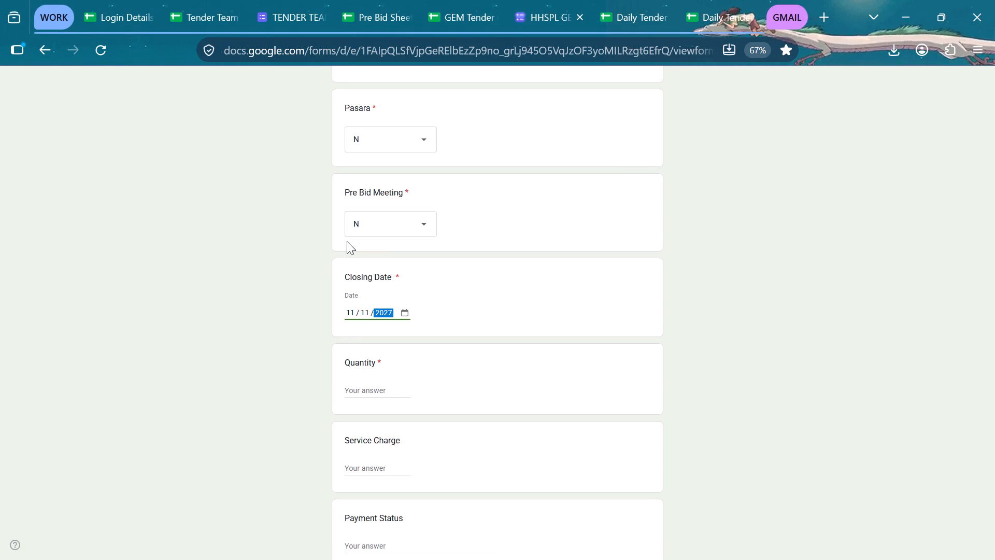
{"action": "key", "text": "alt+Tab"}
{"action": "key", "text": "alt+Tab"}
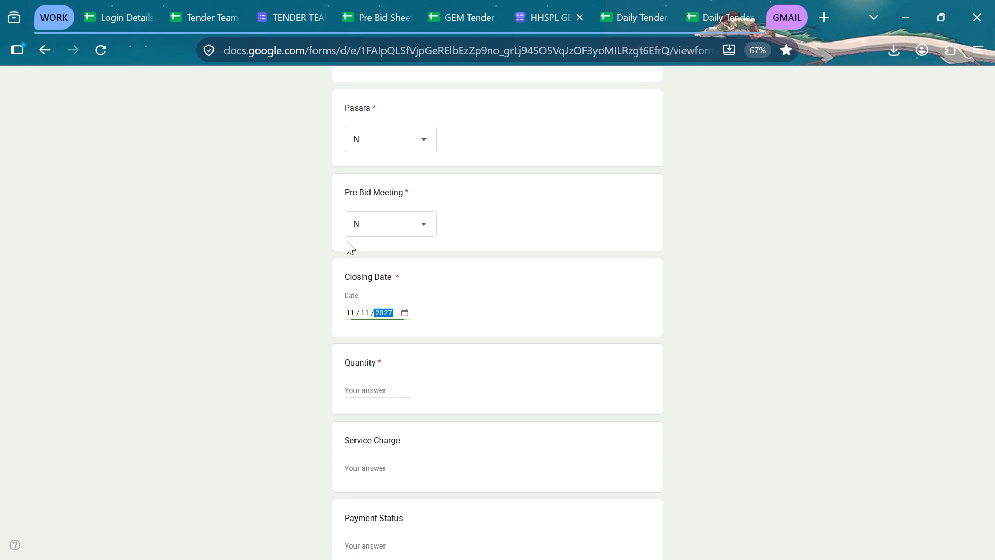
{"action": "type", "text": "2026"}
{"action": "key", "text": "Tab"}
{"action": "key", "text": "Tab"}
{"action": "left_click", "coordinate": [380, 302]}
Check the Mainpuri bid's quantity in the bid list, enter 23 as Quantity, and submit the tender form.
{"action": "key", "text": "alt+Tab"}
{"action": "key", "text": "alt+Tab"}
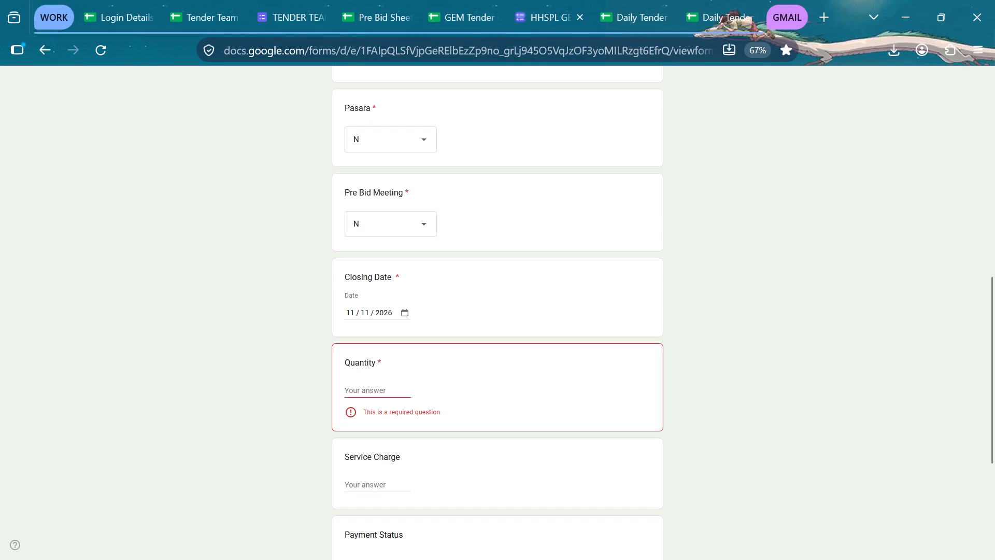
{"action": "left_click", "coordinate": [372, 395]}
{"action": "type", "text": "23"}
{"action": "scroll", "coordinate": [372, 395], "scroll_direction": "down", "scroll_amount": 6}
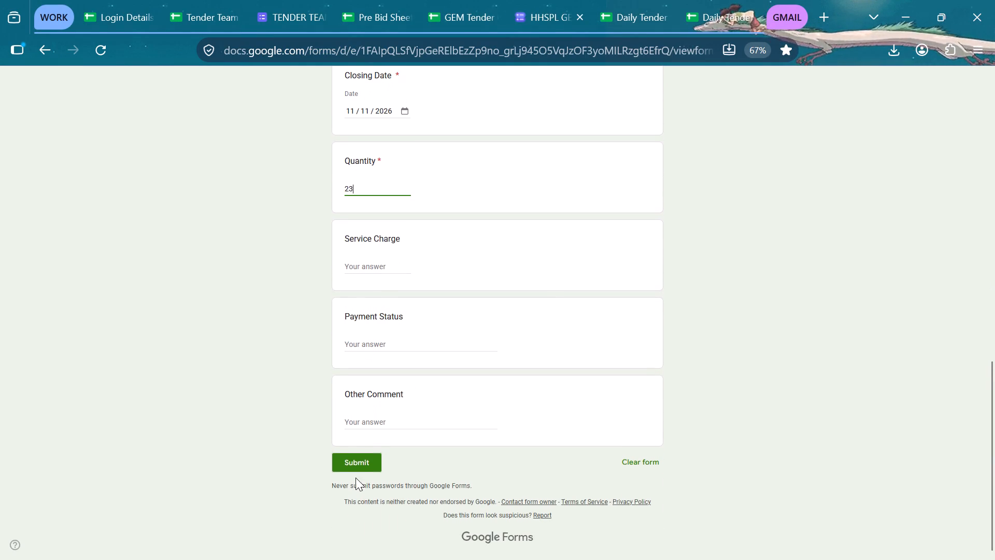
{"action": "left_click", "coordinate": [358, 464]}
Open the document of bid GEM/2026/B/8213811 from the bid list and close the previous bid's document and search pages.
{"action": "key", "text": "alt+Tab"}
{"action": "scroll", "coordinate": [307, 339], "scroll_direction": "down", "scroll_amount": 1}
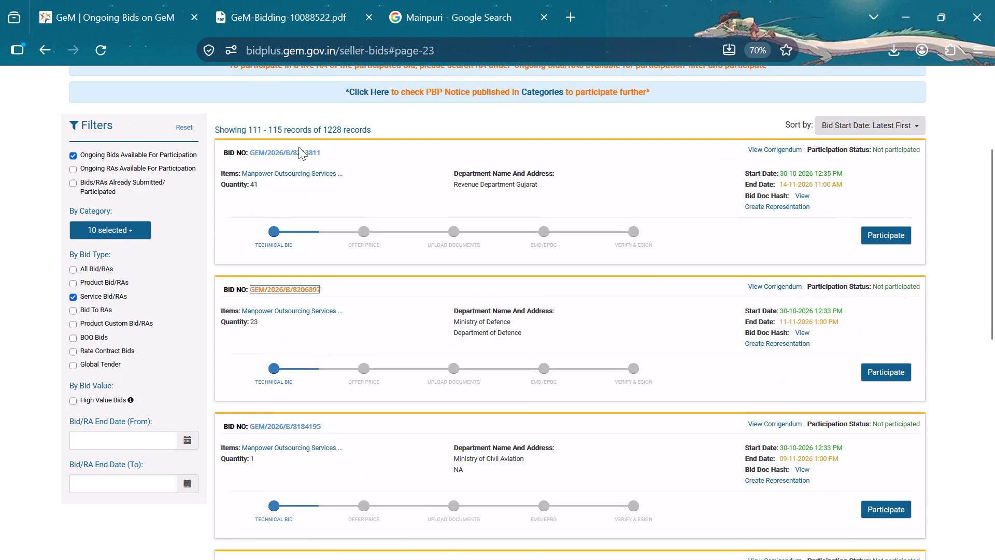
{"action": "left_click", "coordinate": [298, 147]}
{"action": "left_click", "coordinate": [299, 149]}
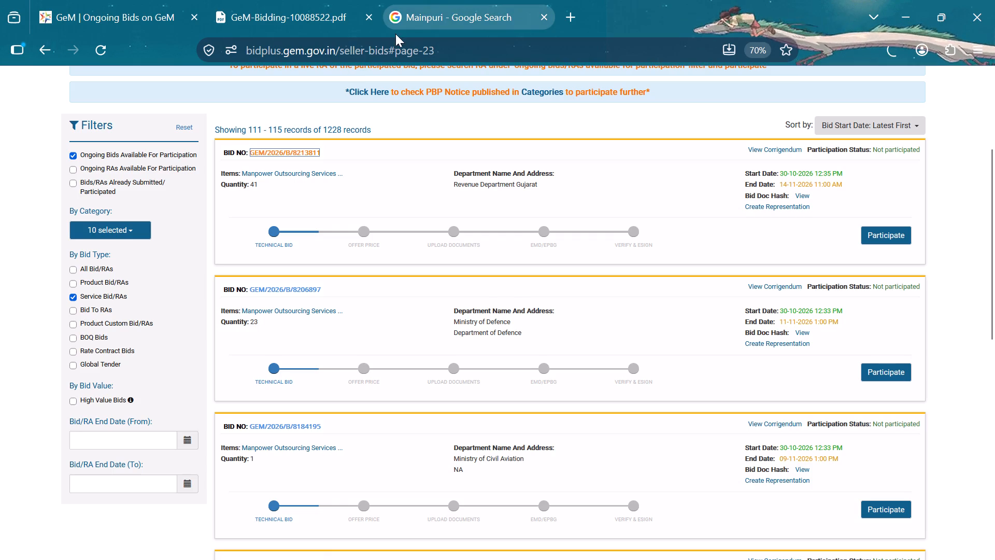
{"action": "left_click", "coordinate": [535, 16]}
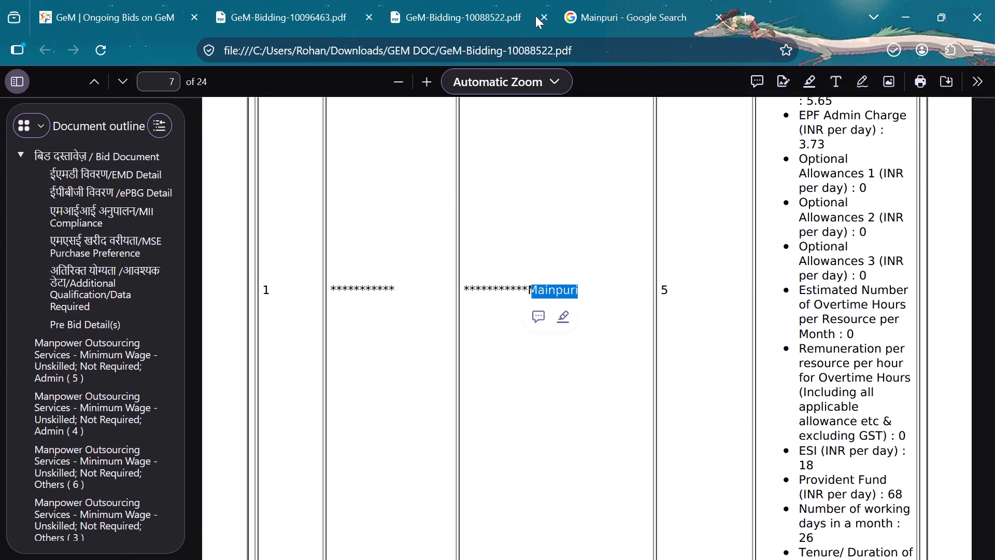
{"action": "double_click", "coordinate": [538, 14]}
{"action": "left_click", "coordinate": [538, 14]}
Copy the bid number GEM/2026/B/8213811 from the bid document and review its experience and turnover eligibility criteria.
{"action": "double_click", "coordinate": [801, 195]}
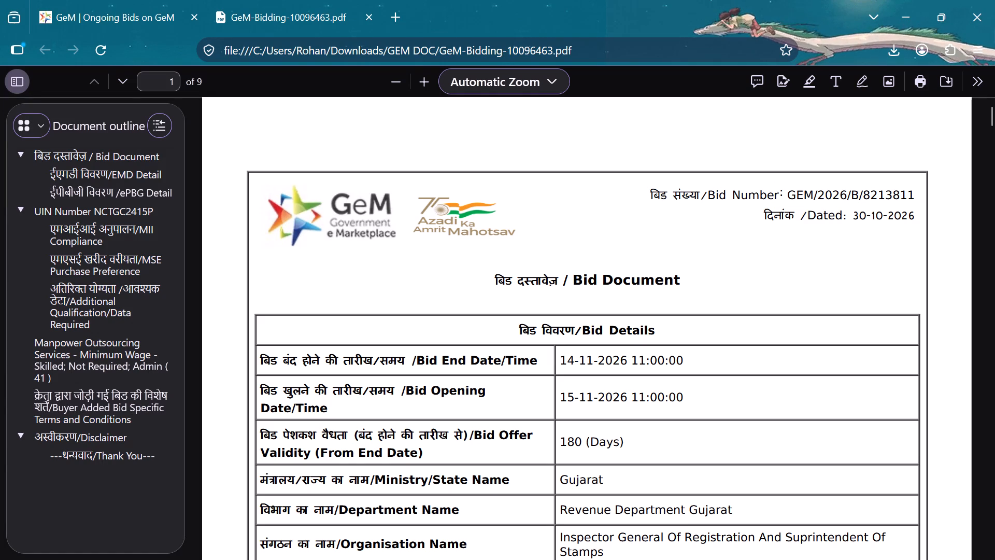
{"action": "key", "text": "ctrl+shift+Right"}
{"action": "key", "text": "ctrl+shift+Right"}
{"action": "key", "text": "ctrl+shift+Right"}
{"action": "key", "text": "ctrl+c"}
{"action": "scroll", "coordinate": [652, 311], "scroll_direction": "down", "scroll_amount": 8}
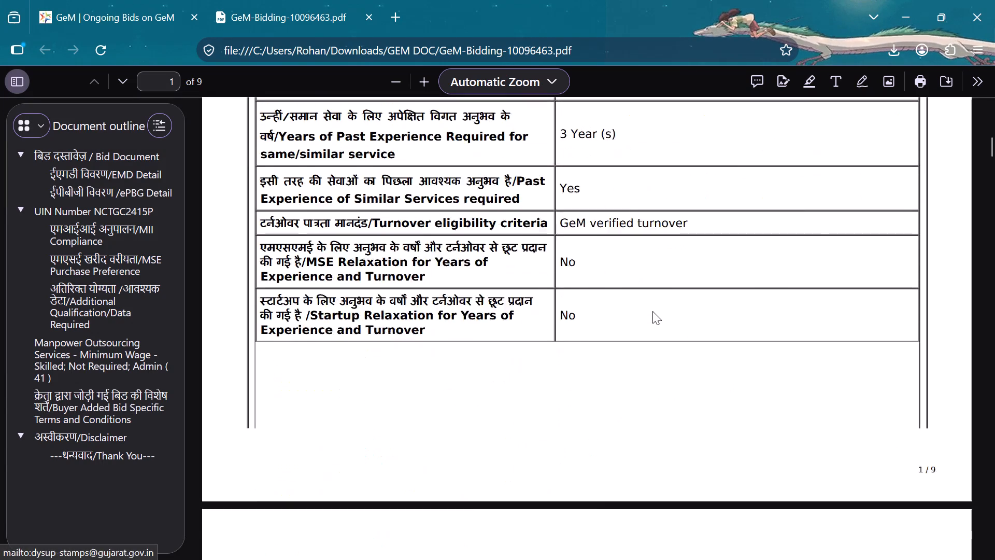
{"action": "scroll", "coordinate": [652, 311], "scroll_direction": "down", "scroll_amount": 6}
{"action": "scroll", "coordinate": [652, 311], "scroll_direction": "up", "scroll_amount": 1}
{"action": "key", "text": "Tab"}
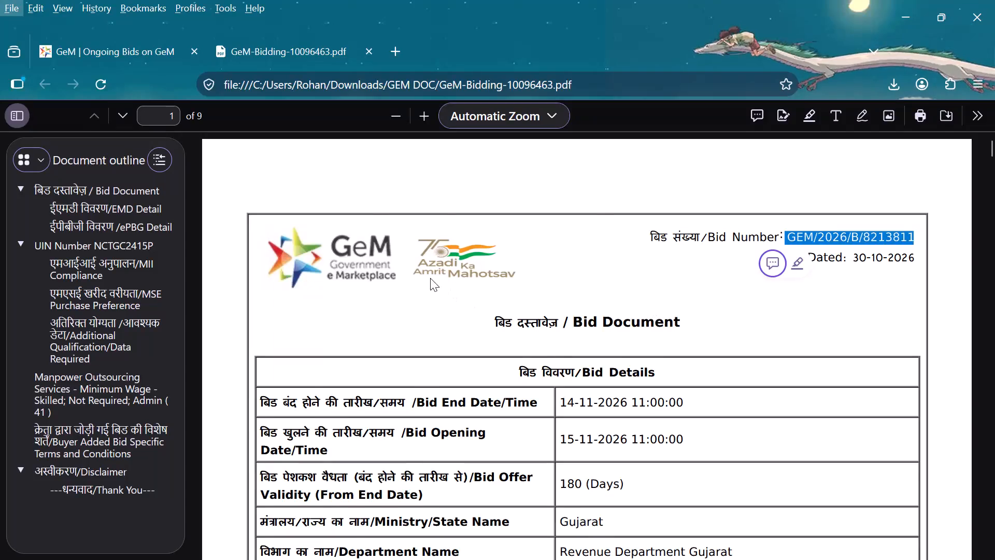
Start another tender form response, paste GEM/2026/B/8213811 as GEM Id, and set Bid Type to M.
{"action": "key", "text": "alt+Tab"}
{"action": "left_click", "coordinate": [383, 235]}
{"action": "key", "text": "alt+Tab"}
{"action": "key", "text": "alt+Tab"}
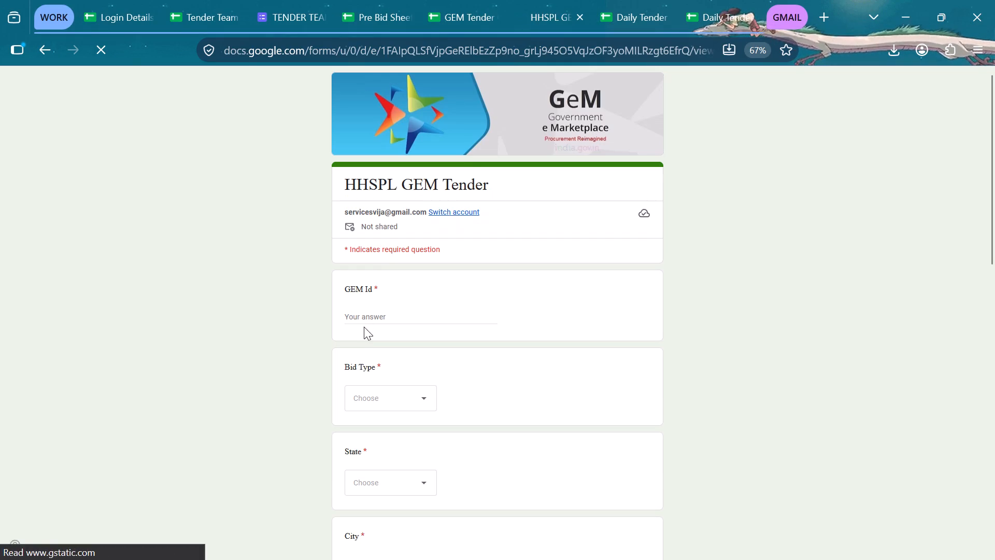
{"action": "left_click", "coordinate": [362, 320]}
{"action": "key", "text": "ctrl+v"}
{"action": "key", "text": "Tab"}
{"action": "key", "text": "m"}
Find the consignee address in the Gujarat bid document and search Google for its postal code 382016.
{"action": "key", "text": "alt+Tab"}
{"action": "scroll", "coordinate": [362, 320], "scroll_direction": "down", "scroll_amount": 12}
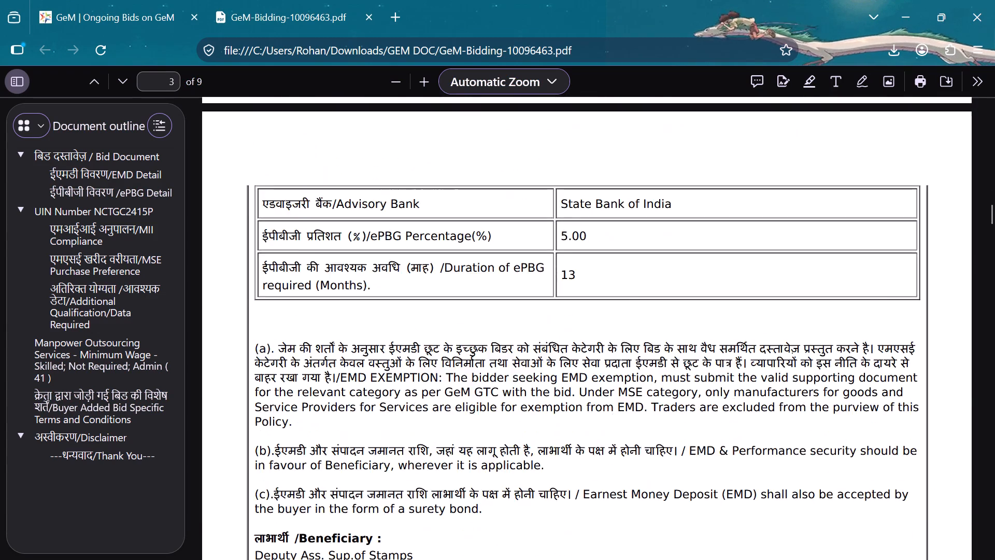
{"action": "scroll", "coordinate": [362, 320], "scroll_direction": "down", "scroll_amount": 20}
{"action": "scroll", "coordinate": [362, 320], "scroll_direction": "down", "scroll_amount": 7}
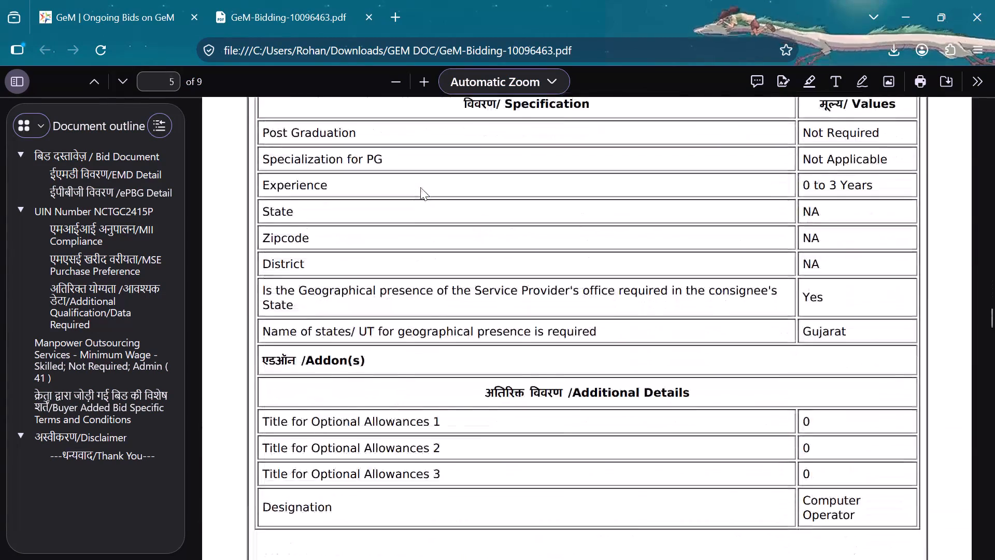
{"action": "scroll", "coordinate": [420, 187], "scroll_direction": "down", "scroll_amount": 12}
{"action": "double_click", "coordinate": [482, 230]}
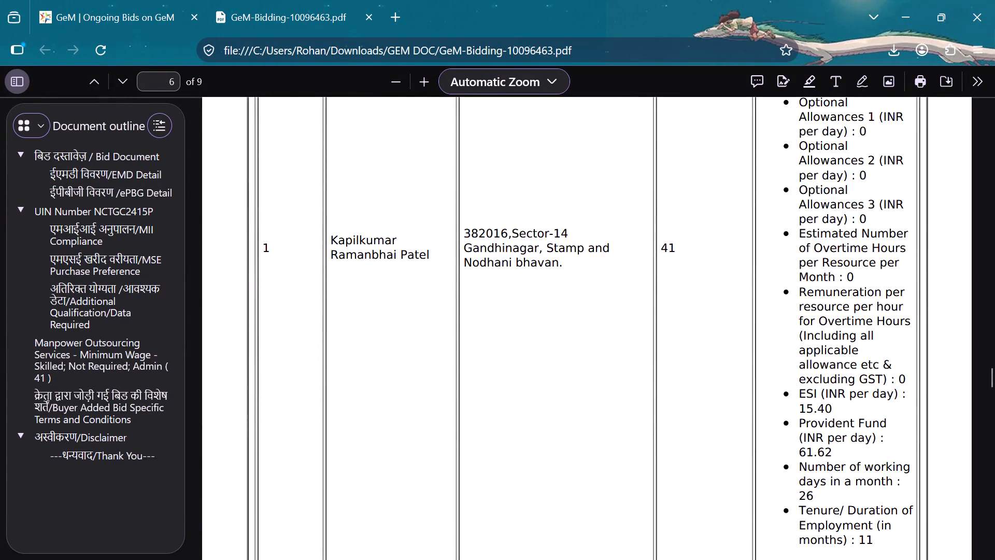
{"action": "right_click", "coordinate": [482, 230]}
{"action": "left_click", "coordinate": [531, 390]}
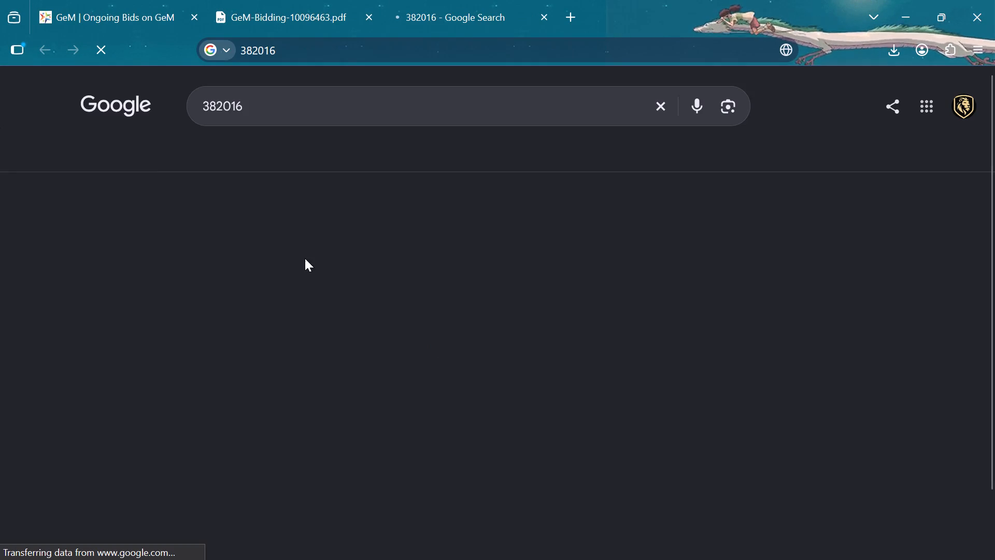
Copy the place name for 382016 from the search results, then set State to GJ and paste the name as City.
{"action": "double_click", "coordinate": [170, 351]}
{"action": "key", "text": "ctrl+c"}
{"action": "key", "text": "alt+Tab"}
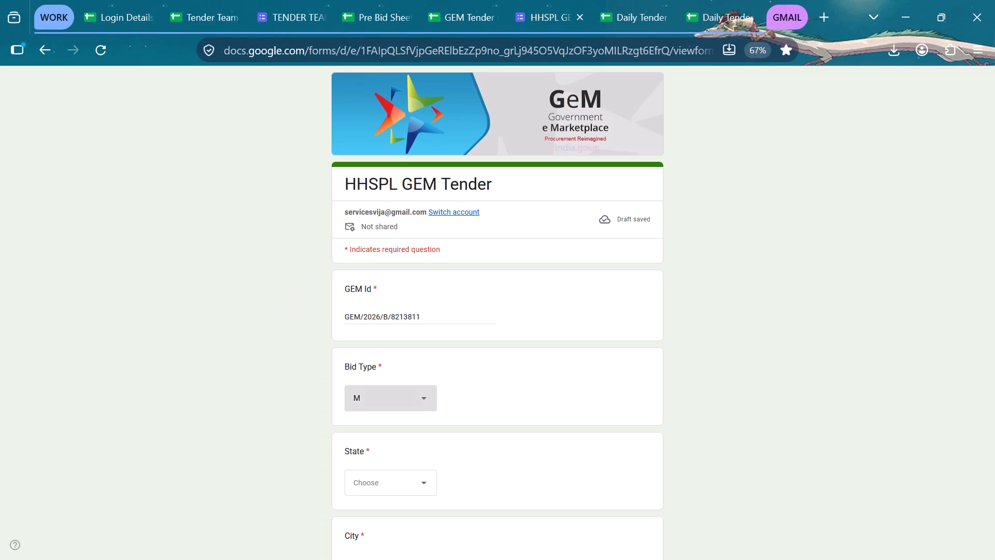
{"action": "key", "text": "g"}
{"action": "key", "text": "Tab"}
{"action": "type", "text": "gj"}
{"action": "key", "text": "Tab"}
{"action": "key", "text": "ctrl+v"}
Set both Pasara and Pre Bid Meeting to N for bid GEM/2026/B/8213811 in the tender form.
{"action": "key", "text": "Tab"}
{"action": "key", "text": "n"}
{"action": "key", "text": "Tab"}
{"action": "key", "text": "n"}
Check the end date of bid GEM/2026/B/8213811 in the bid list and set Closing Date to 14/11/2026.
{"action": "key", "text": "alt+Tab"}
{"action": "left_click", "coordinate": [64, 0]}
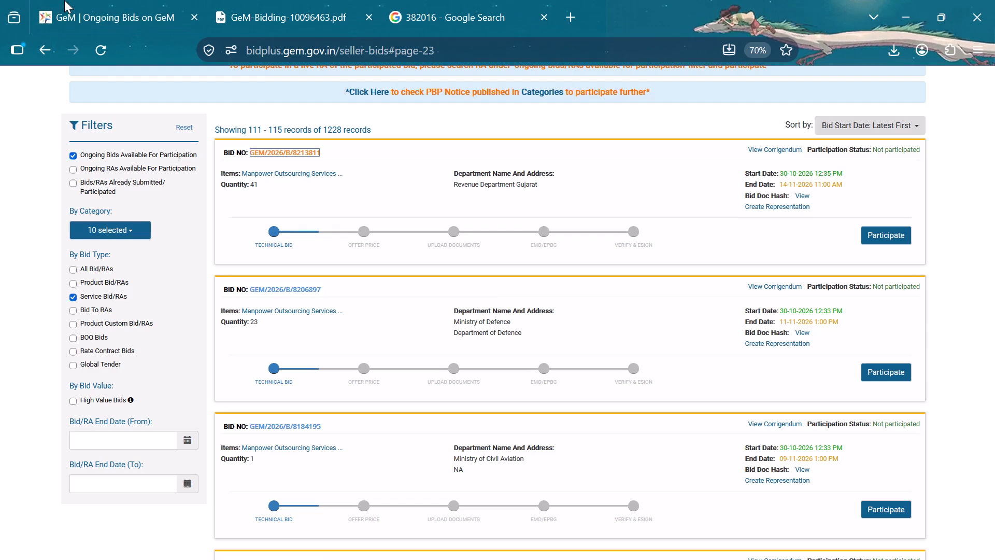
{"action": "key", "text": "alt+Tab"}
{"action": "key", "text": "Tab"}
{"action": "key", "text": "1"}
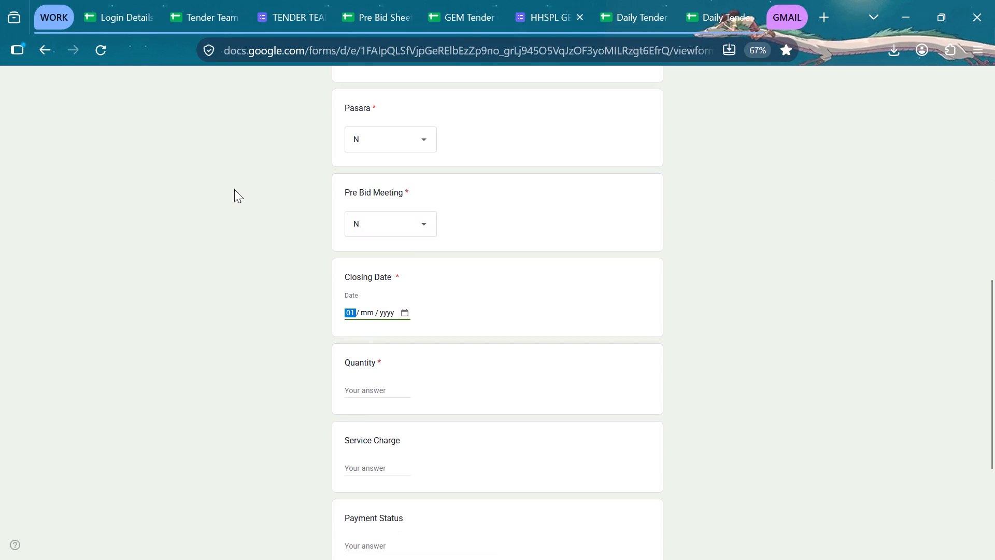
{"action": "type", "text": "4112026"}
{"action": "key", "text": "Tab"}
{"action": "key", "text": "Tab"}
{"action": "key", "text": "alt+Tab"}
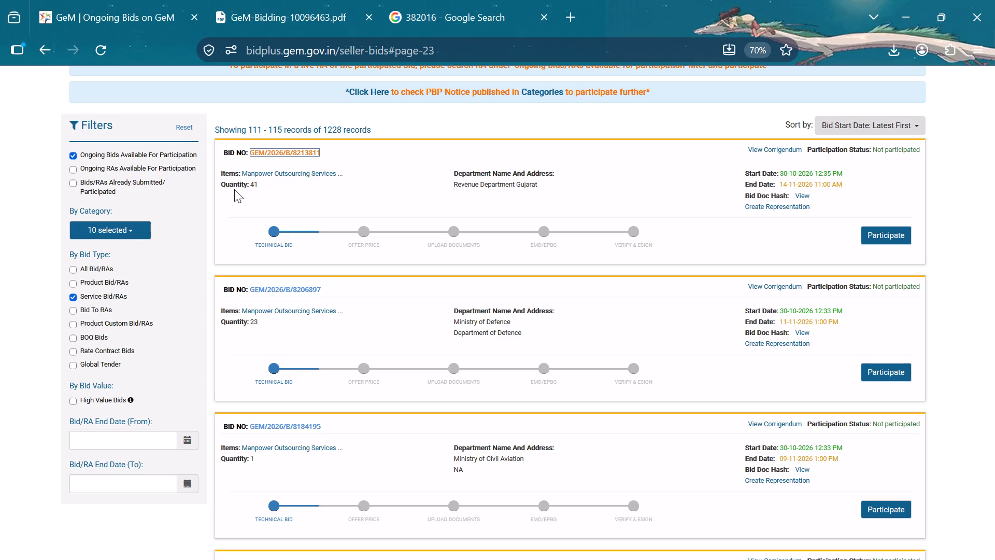
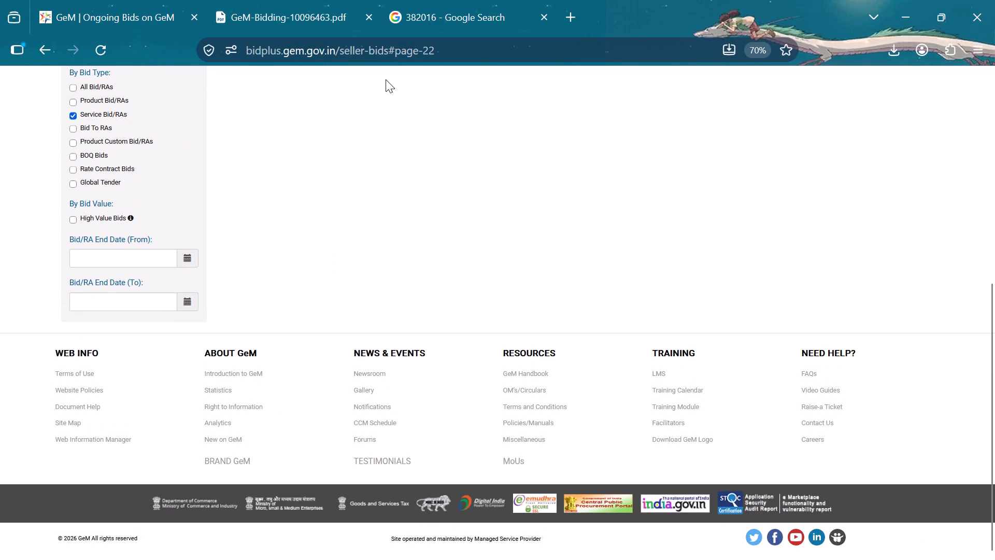
Close the GeM-Bidding-10096463 document and the Google search for 382016.
{"action": "left_click", "coordinate": [370, 18]}
{"action": "left_click", "coordinate": [370, 18]}
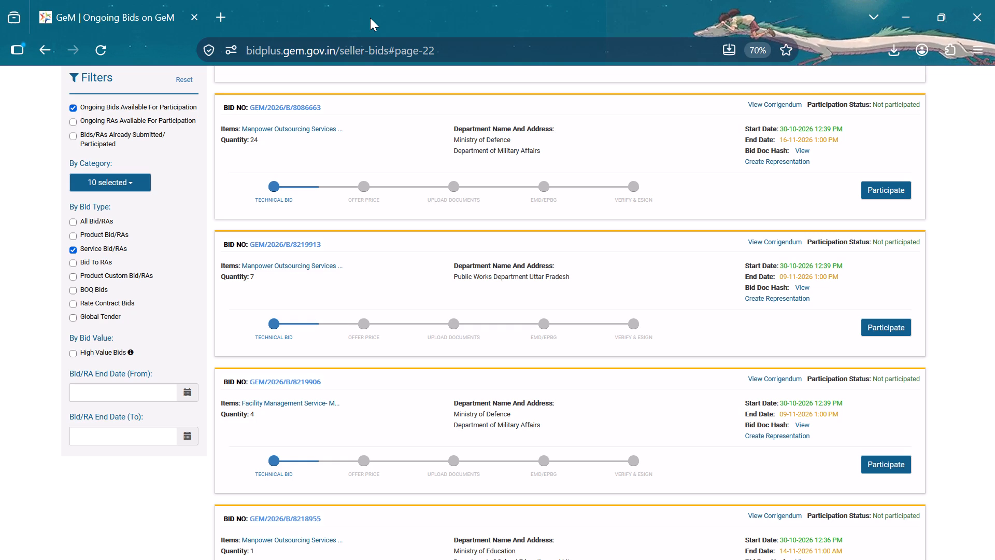
Examine the most recent entries in the GEM Tender Order spreadsheet, including their locations, L1 dates and accepted dates.
{"action": "key", "text": "alt+Tab"}
{"action": "key", "text": "alt+Tab"}
{"action": "key", "text": "alt+Tab"}
{"action": "left_click", "coordinate": [412, 0]}
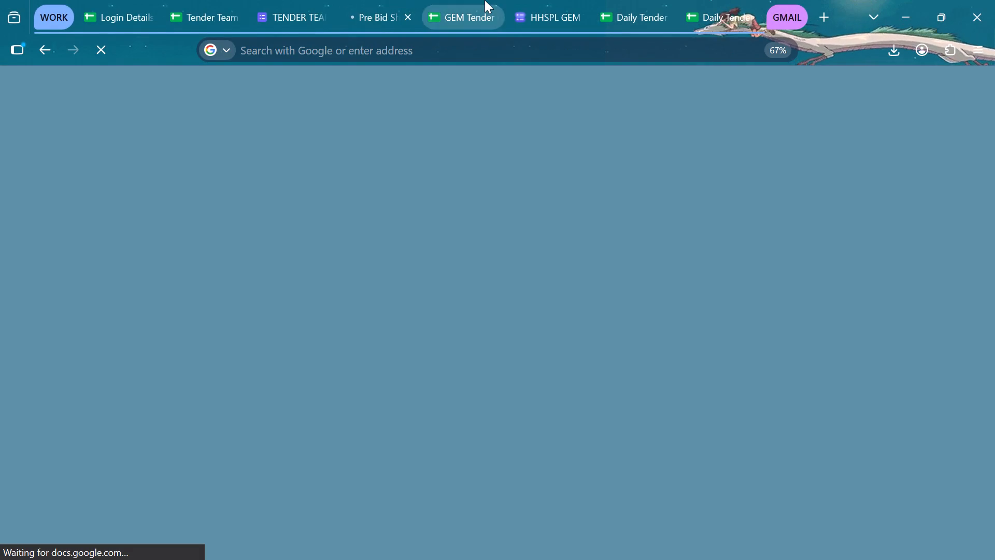
{"action": "left_click", "coordinate": [485, 1]}
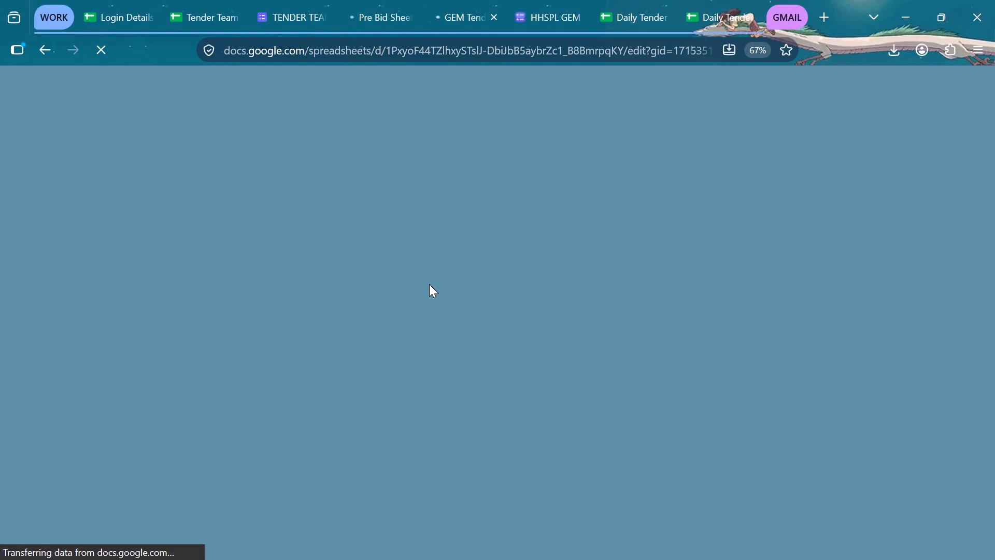
{"action": "key", "text": "alt+Tab"}
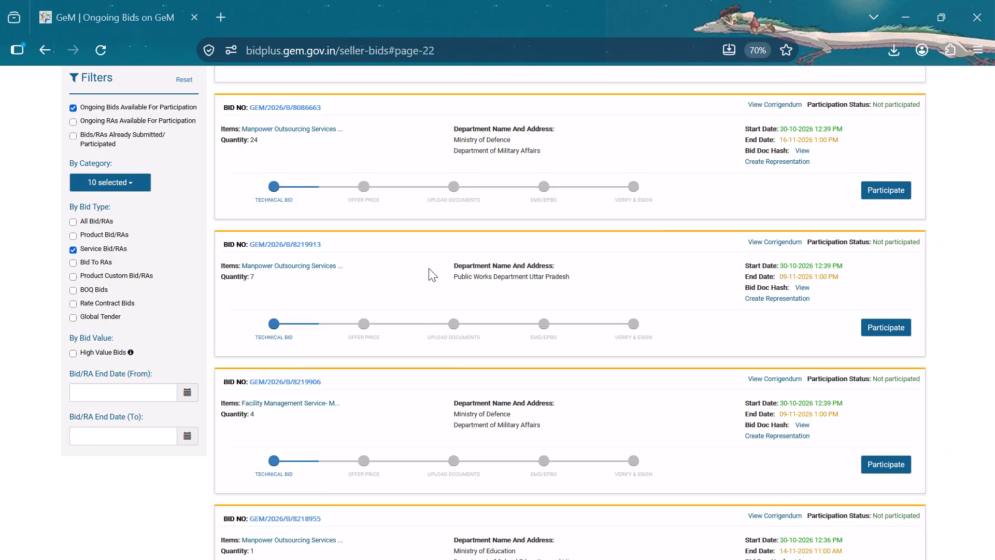
{"action": "key", "text": "alt+Tab"}
{"action": "scroll", "coordinate": [307, 314], "scroll_direction": "down", "scroll_amount": 8}
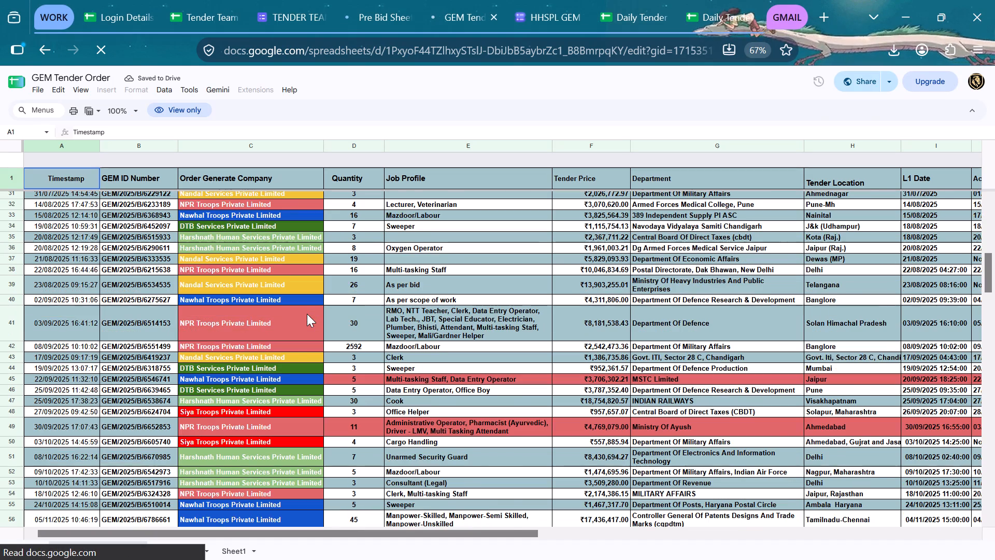
{"action": "scroll", "coordinate": [307, 314], "scroll_direction": "down", "scroll_amount": 8}
{"action": "scroll", "coordinate": [307, 314], "scroll_direction": "up", "scroll_amount": 3}
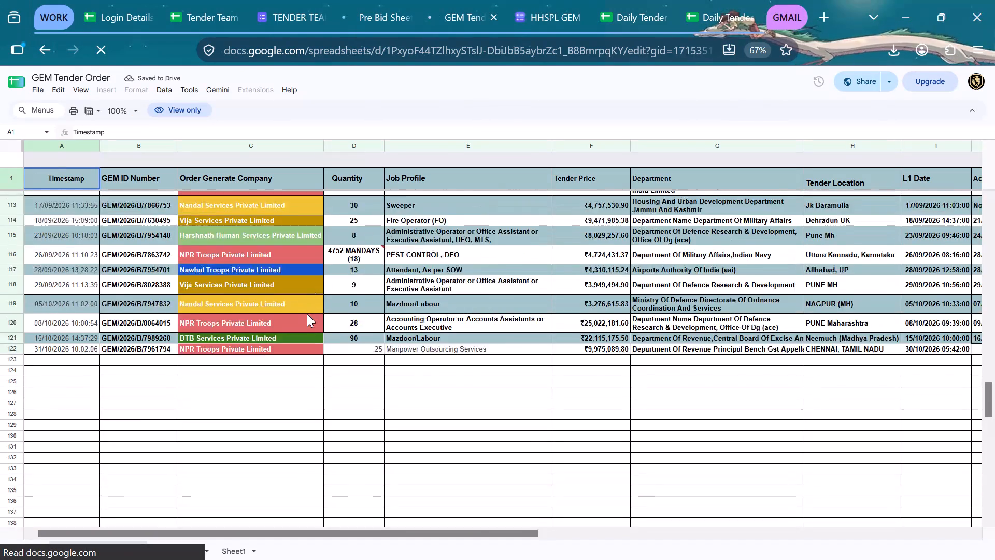
{"action": "scroll", "coordinate": [307, 314], "scroll_direction": "up", "scroll_amount": 1}
{"action": "scroll", "coordinate": [307, 314], "scroll_direction": "left", "scroll_amount": 1}
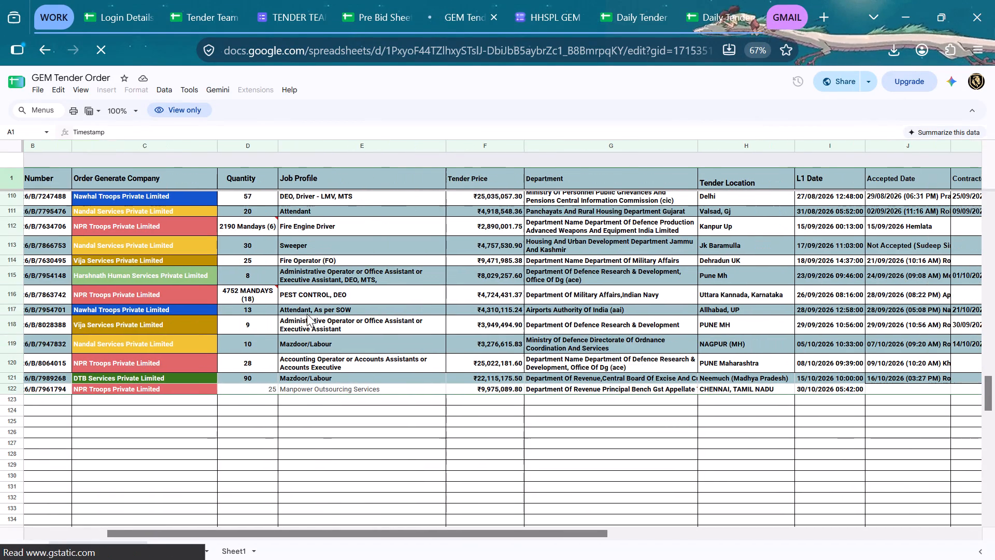
{"action": "scroll", "coordinate": [307, 314], "scroll_direction": "left", "scroll_amount": 1}
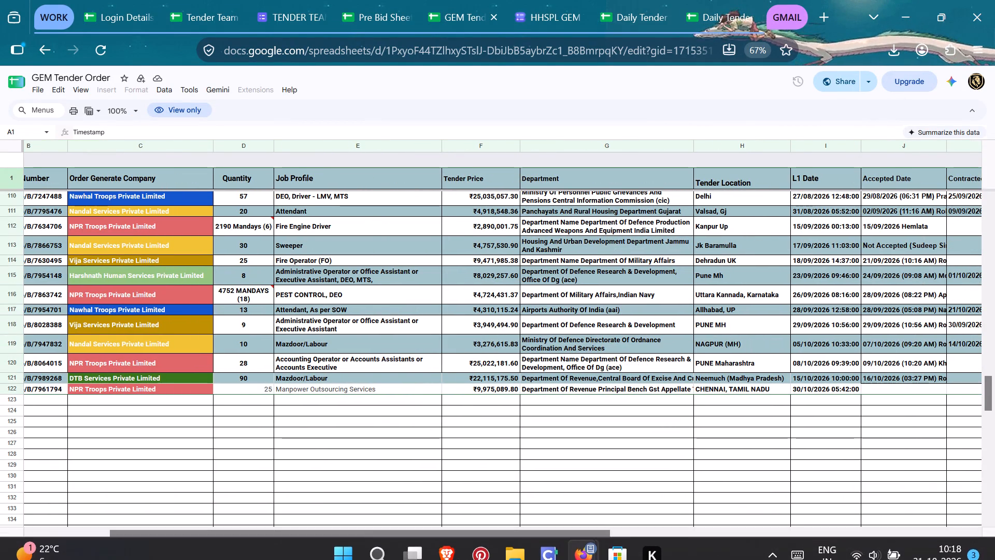
{"action": "scroll", "coordinate": [489, 365], "scroll_direction": "left", "scroll_amount": 1}
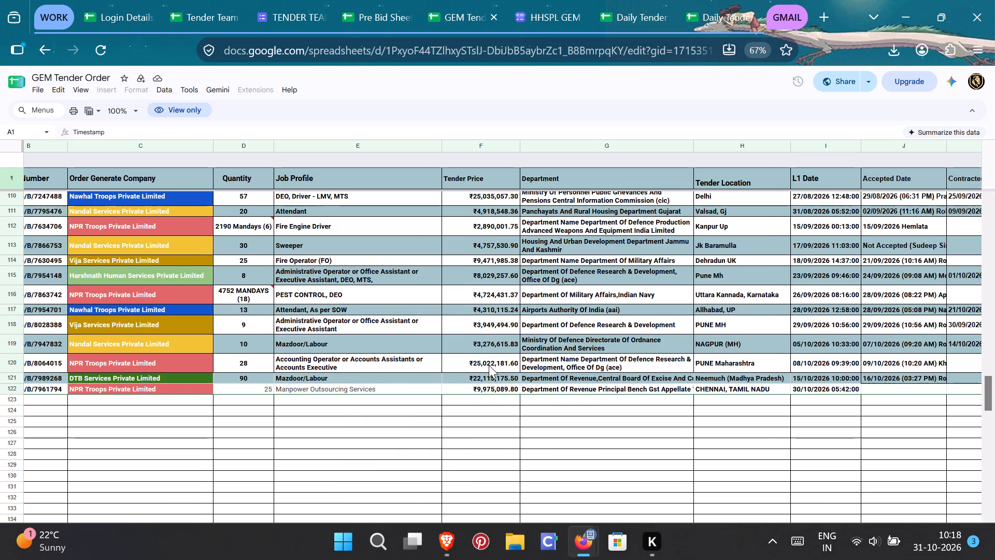
{"action": "scroll", "coordinate": [489, 365], "scroll_direction": "left", "scroll_amount": 1}
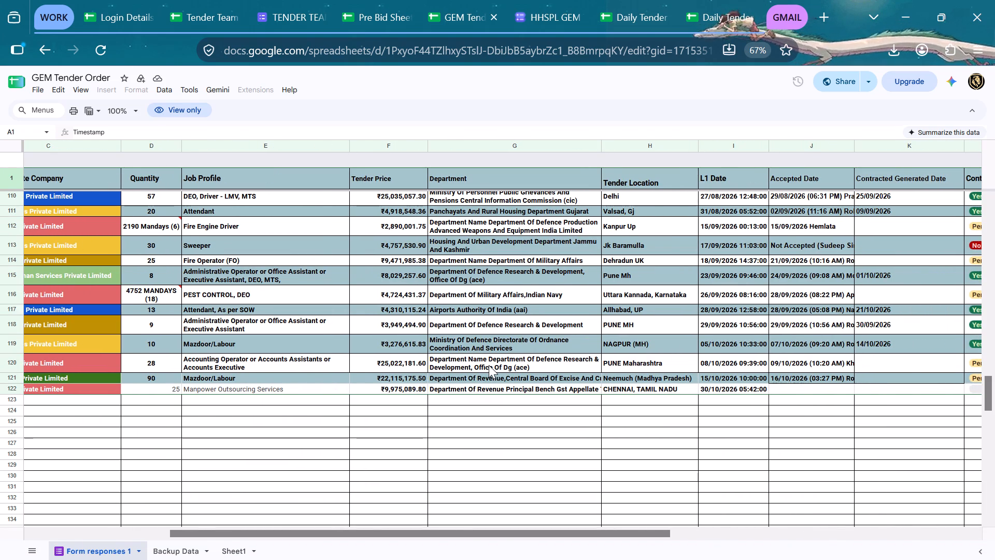
{"action": "scroll", "coordinate": [489, 365], "scroll_direction": "right", "scroll_amount": 5}
Open the document for bid GEM/2026/B/8086663 from page 22 of the bid list and copy its bid number.
{"action": "key", "text": "alt+Tab"}
{"action": "scroll", "coordinate": [489, 365], "scroll_direction": "down", "scroll_amount": 1}
{"action": "scroll", "coordinate": [396, 343], "scroll_direction": "up", "scroll_amount": 1}
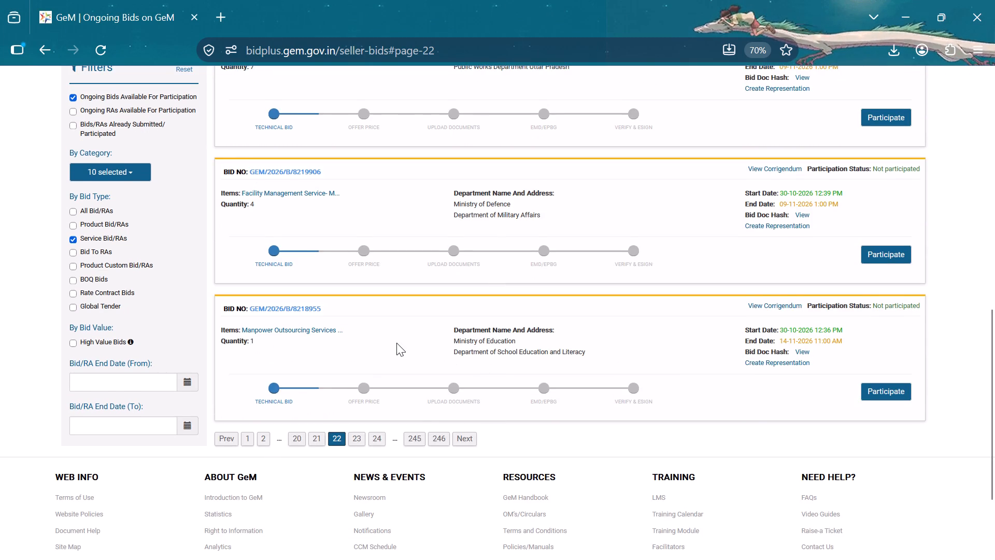
{"action": "scroll", "coordinate": [396, 343], "scroll_direction": "up", "scroll_amount": 2}
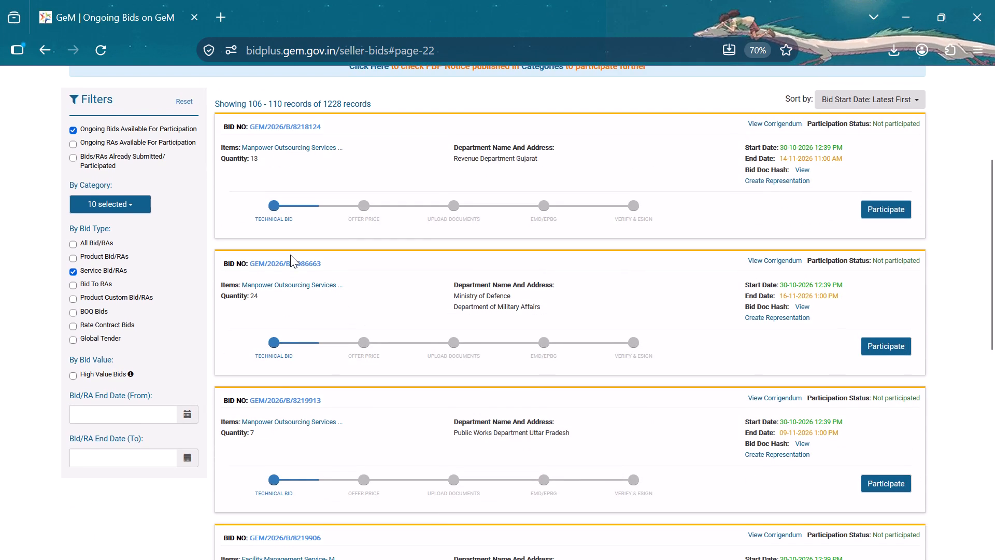
{"action": "left_click", "coordinate": [291, 260]}
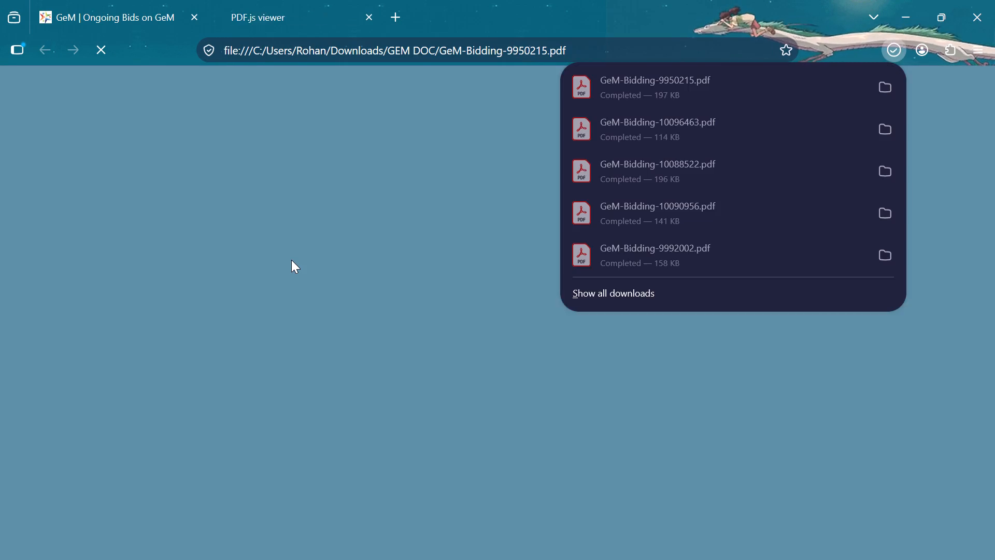
{"action": "left_click", "coordinate": [306, 275]}
{"action": "double_click", "coordinate": [800, 196]}
{"action": "key", "text": "ctrl+shift+Right"}
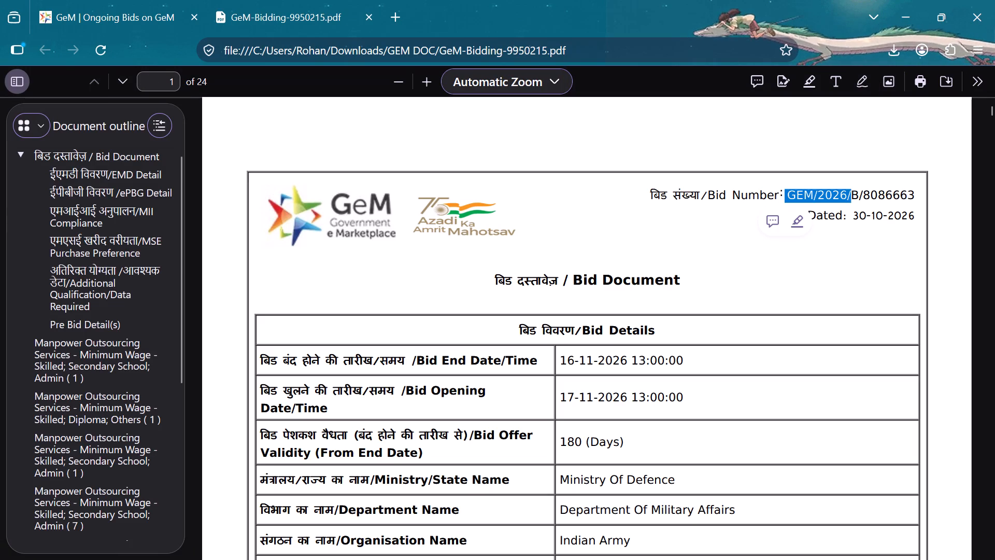
{"action": "key", "text": "ctrl+shift+Right"}
{"action": "key", "text": "ctrl+shift+Right"}
{"action": "key", "text": "ctrl+c"}
{"action": "scroll", "coordinate": [535, 395], "scroll_direction": "down", "scroll_amount": 12}
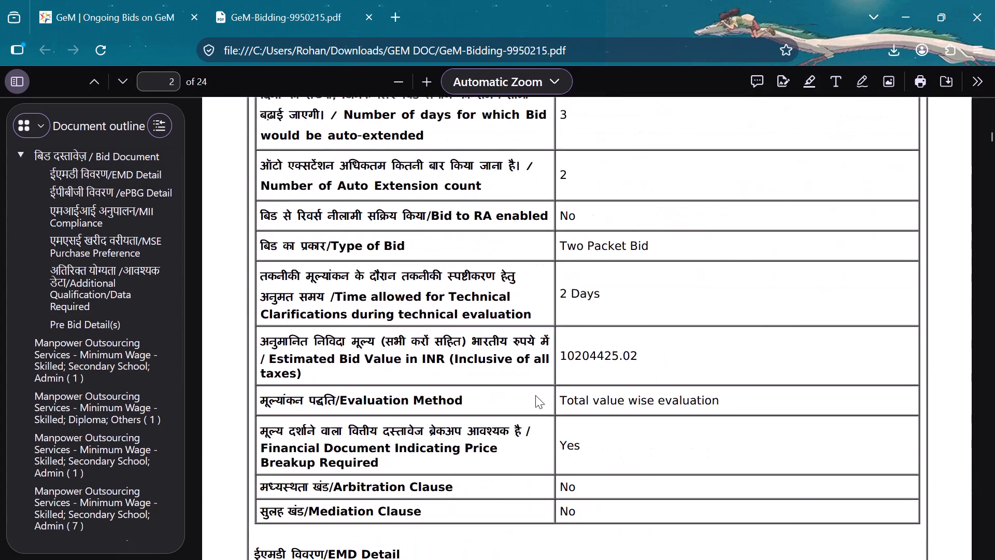
{"action": "scroll", "coordinate": [535, 395], "scroll_direction": "down", "scroll_amount": 1}
Enter GEM/2026/B/8086663 as the GEM Id in the HHSPL GEM Tender form and set Bid Type to S.
{"action": "key", "text": "alt+Tab"}
{"action": "left_click", "coordinate": [613, 1]}
{"action": "left_click", "coordinate": [576, 0]}
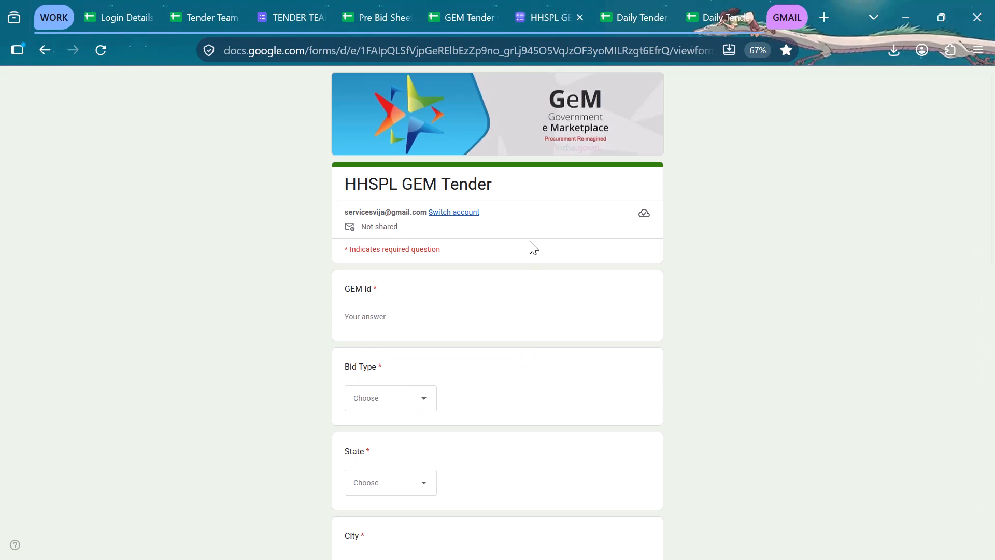
{"action": "left_click", "coordinate": [405, 325]}
{"action": "key", "text": "ctrl+v"}
{"action": "left_click", "coordinate": [406, 319]}
{"action": "key", "text": "v"}
{"action": "key", "text": "Tab"}
{"action": "key", "text": "s"}
{"action": "left_click", "coordinate": [406, 319]}
{"action": "key", "text": "ctrl+a"}
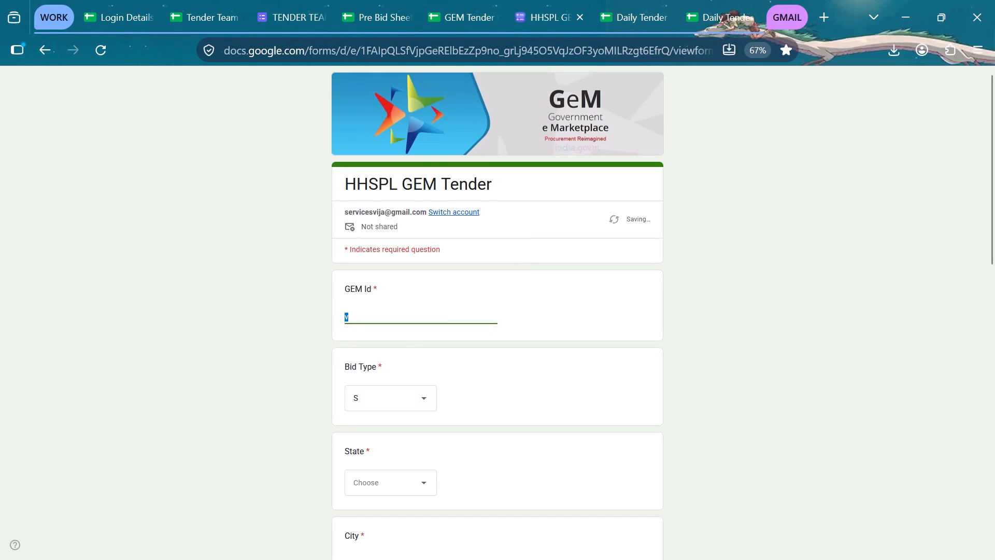
{"action": "key", "text": "ctrl+v"}
{"action": "key", "text": "Tab"}
{"action": "key", "text": "s"}
Find the consignee address in the bid document, select its state in the tender form and set City to Jodhpur.
{"action": "key", "text": "alt+Tab"}
{"action": "scroll", "coordinate": [406, 319], "scroll_direction": "down", "scroll_amount": 20}
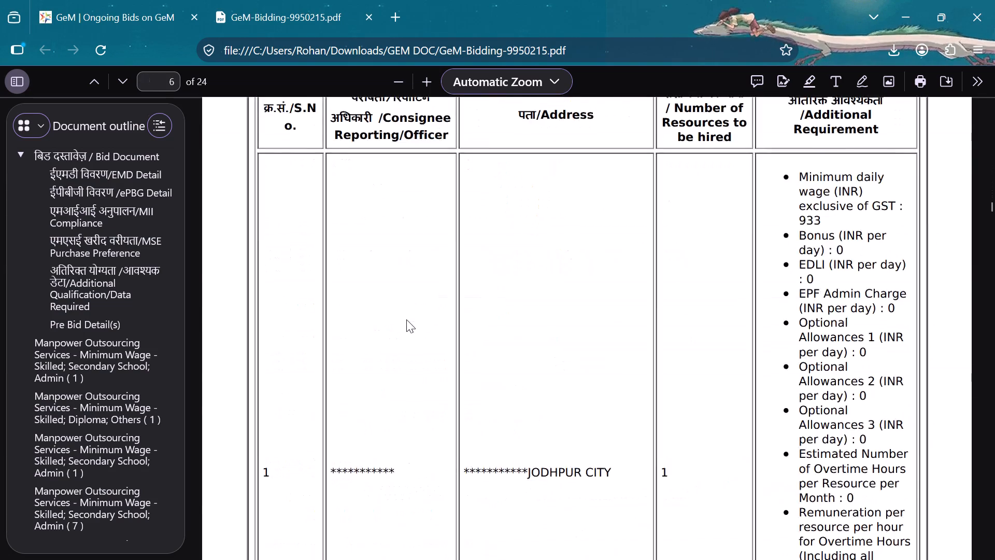
{"action": "scroll", "coordinate": [406, 319], "scroll_direction": "down", "scroll_amount": 7}
{"action": "key", "text": "alt+Tab"}
{"action": "key", "text": "Tab"}
{"action": "key", "text": "r"}
{"action": "key", "text": "Tab"}
{"action": "type", "text": "Jodhpur"}
Set both Pasara and Pre Bid Meeting to N for bid GEM/2026/B/8086663.
{"action": "key", "text": "Tab"}
{"action": "key", "text": "n"}
{"action": "key", "text": "Tab"}
{"action": "key", "text": "n"}
Check the end date of bid GEM/2026/B/8086663 in the bid list and set Closing Date to 16/11/2026.
{"action": "key", "text": "alt+Tab"}
{"action": "left_click", "coordinate": [110, 0]}
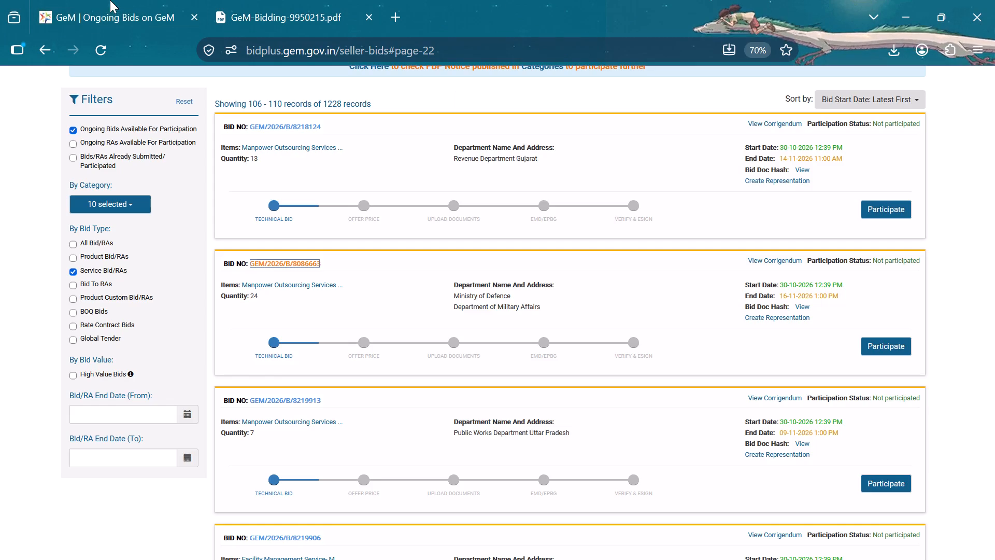
{"action": "key", "text": "alt+Tab"}
{"action": "key", "text": "Tab"}
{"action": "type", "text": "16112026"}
Check the bid's quantity in the bid list, set Quantity to 24 and submit the tender form.
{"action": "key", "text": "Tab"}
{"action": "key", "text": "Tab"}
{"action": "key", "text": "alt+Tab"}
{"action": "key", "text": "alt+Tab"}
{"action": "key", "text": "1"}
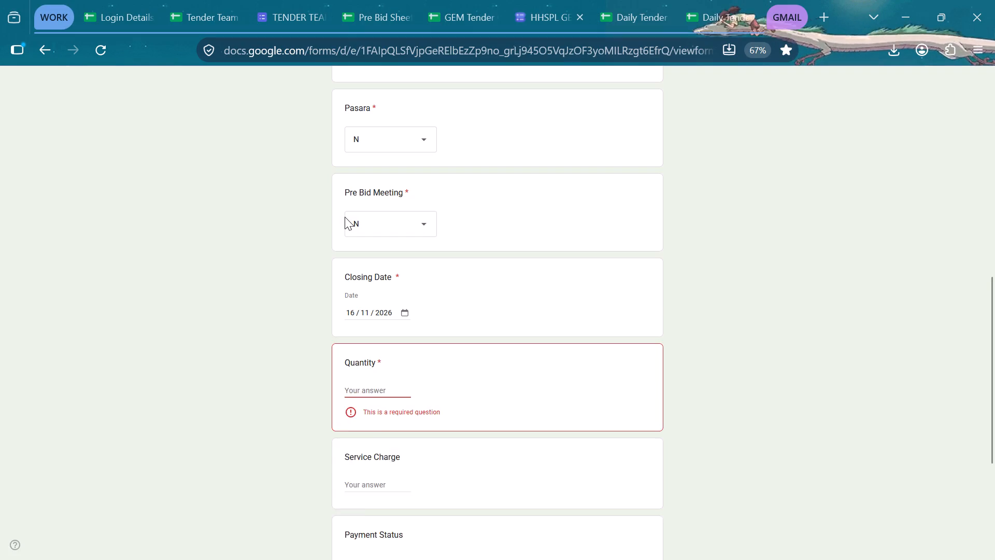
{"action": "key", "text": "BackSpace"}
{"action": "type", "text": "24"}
{"action": "scroll", "coordinate": [345, 217], "scroll_direction": "down", "scroll_amount": 7}
{"action": "left_click", "coordinate": [354, 464]}
Open the document for bid GEM/2026/B/8218124, close the previous bid document and copy the new bid number.
{"action": "key", "text": "alt+Tab"}
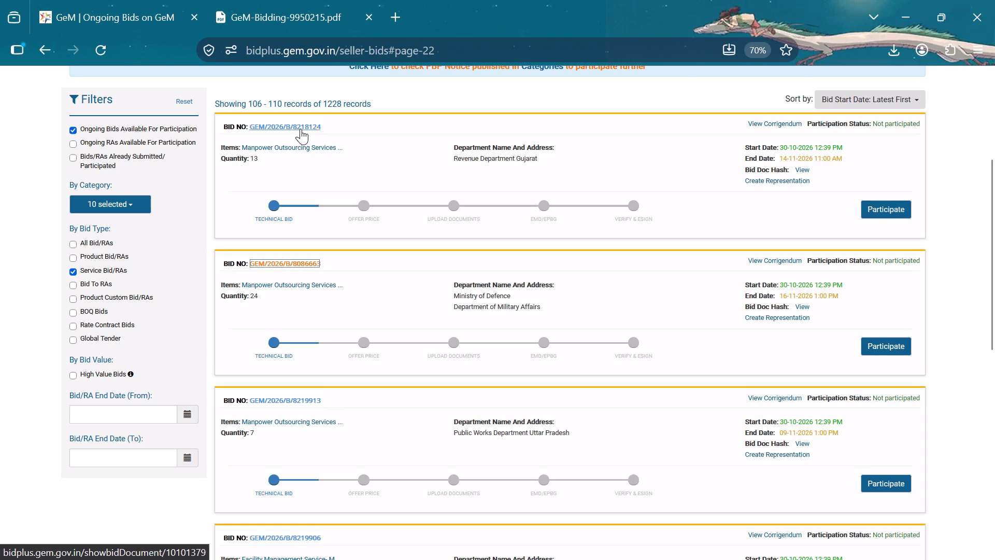
{"action": "left_click", "coordinate": [301, 129]}
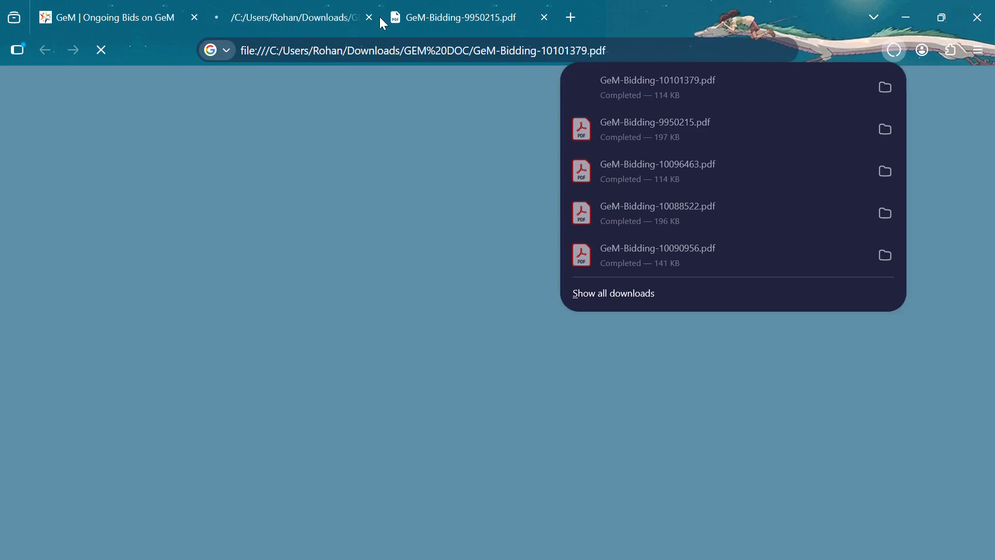
{"action": "left_click", "coordinate": [537, 21]}
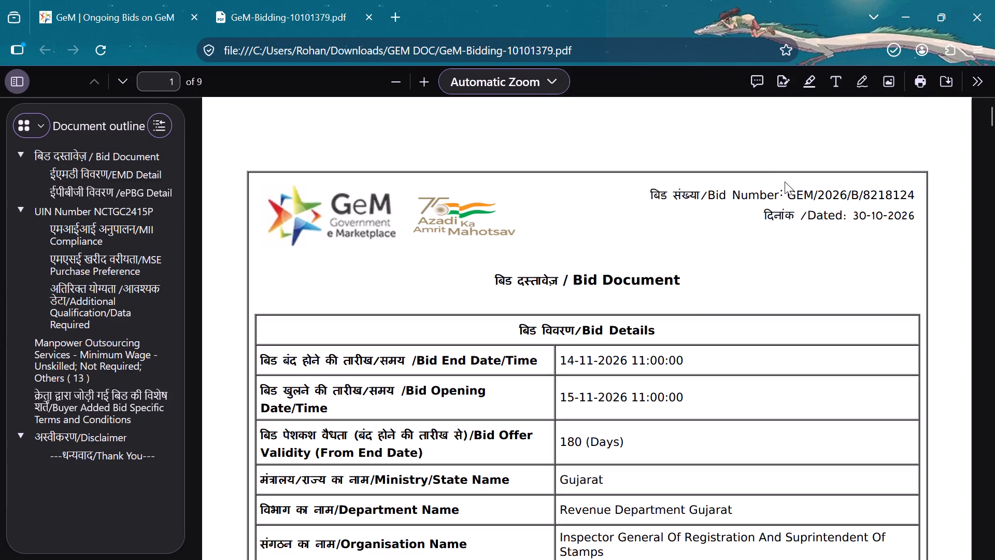
{"action": "left_click", "coordinate": [789, 188]}
{"action": "double_click", "coordinate": [791, 193]}
{"action": "key", "text": "ctrl+shift+Right"}
{"action": "key", "text": "ctrl+shift+Right"}
{"action": "key", "text": "ctrl+shift+Right"}
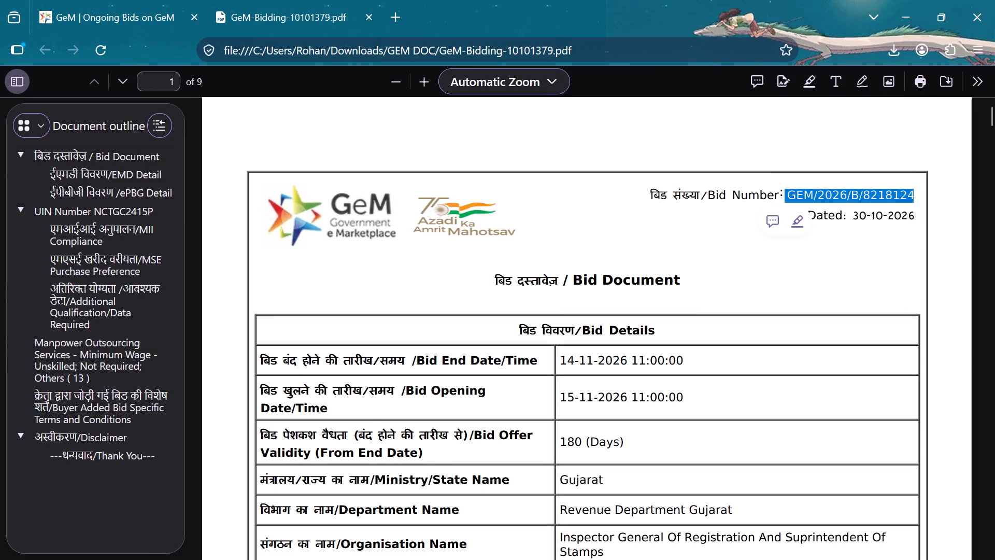
{"action": "key", "text": "ctrl+c"}
{"action": "scroll", "coordinate": [606, 366], "scroll_direction": "down", "scroll_amount": 12}
Start another form response, enter GEM/2026/B/8218124 as the GEM Id and set Bid Type to M.
{"action": "key", "text": "alt+Tab"}
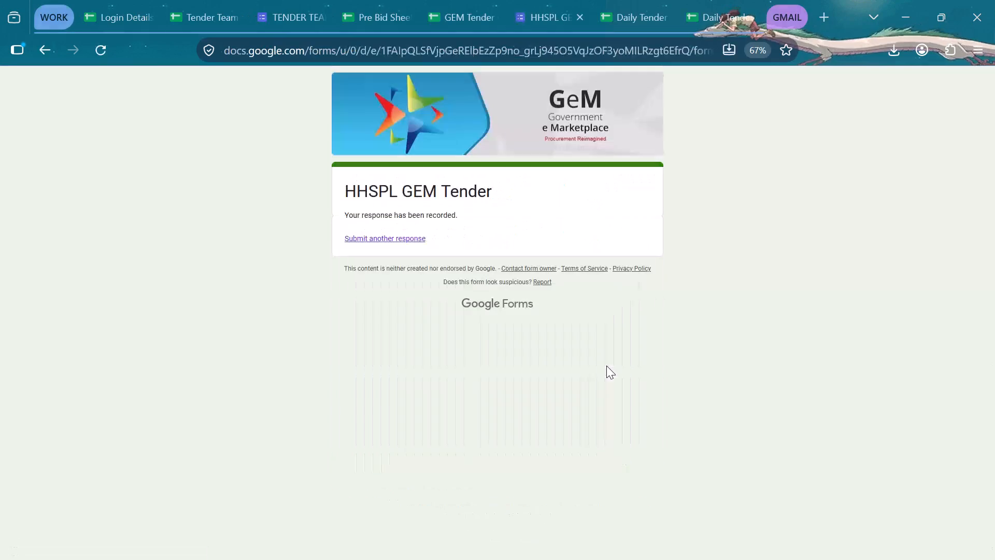
{"action": "left_click", "coordinate": [376, 235]}
{"action": "key", "text": "alt+Tab"}
{"action": "key", "text": "alt+Tab"}
{"action": "left_click_drag", "start_coordinate": [374, 320], "coordinate": [373, 315], "text": "ctrl"}
{"action": "key", "text": "ctrl+v"}
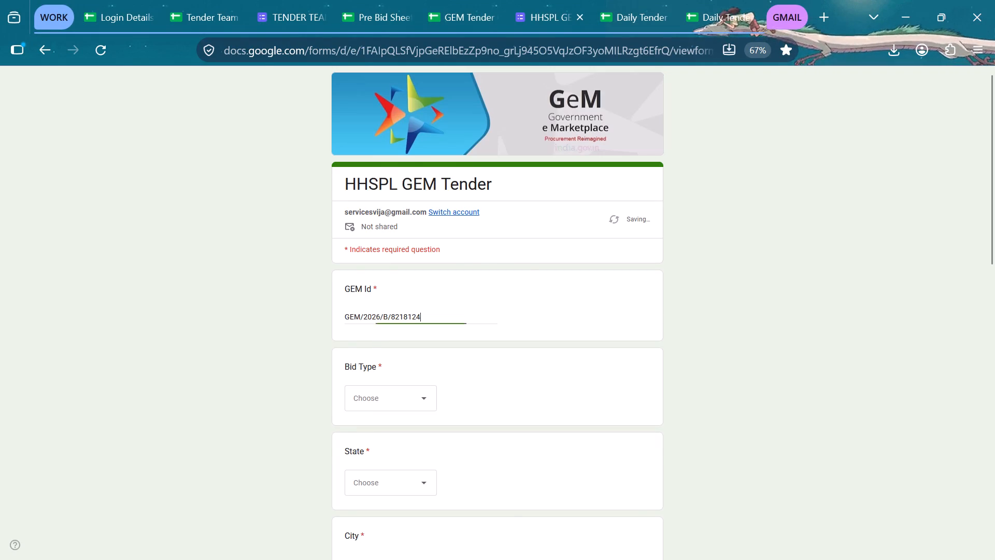
{"action": "key", "text": "Tab"}
{"action": "key", "text": "m"}
Find the consignee address in the Gujarat bid document and search Google for its postal code 382016.
{"action": "key", "text": "alt+Tab"}
{"action": "scroll", "coordinate": [373, 315], "scroll_direction": "down", "scroll_amount": 20}
{"action": "scroll", "coordinate": [373, 315], "scroll_direction": "down", "scroll_amount": 16}
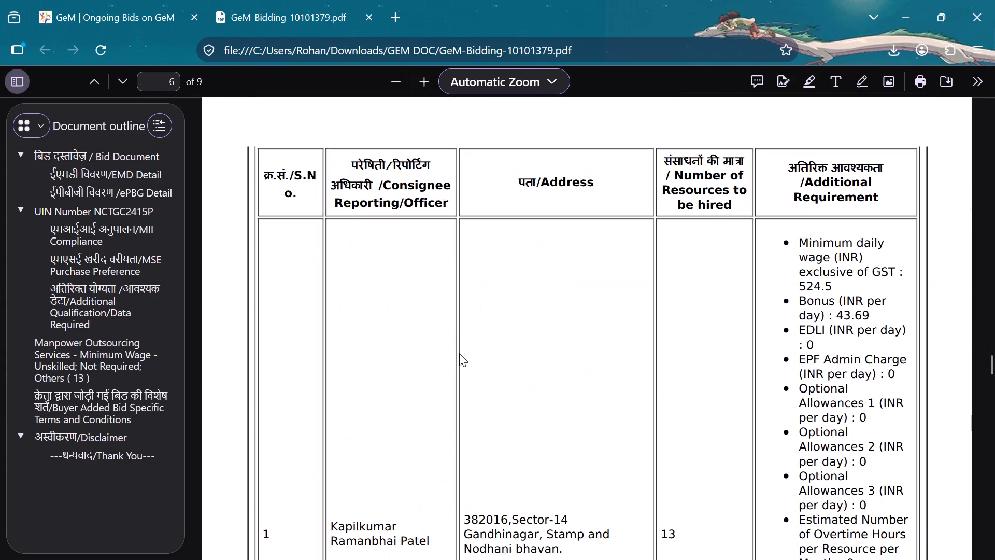
{"action": "scroll", "coordinate": [459, 354], "scroll_direction": "down", "scroll_amount": 1}
{"action": "double_click", "coordinate": [484, 330]}
{"action": "right_click", "coordinate": [484, 330]}
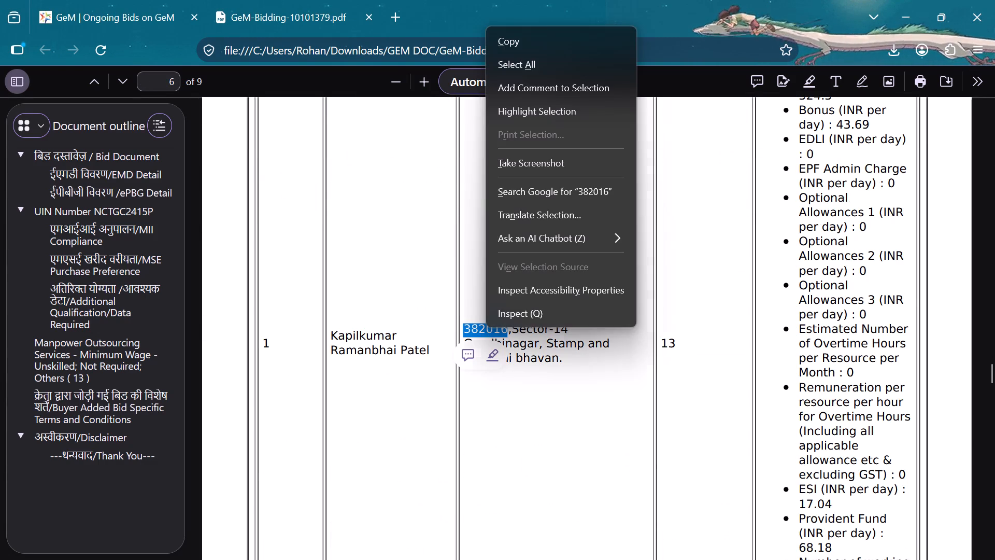
{"action": "left_click", "coordinate": [585, 185]}
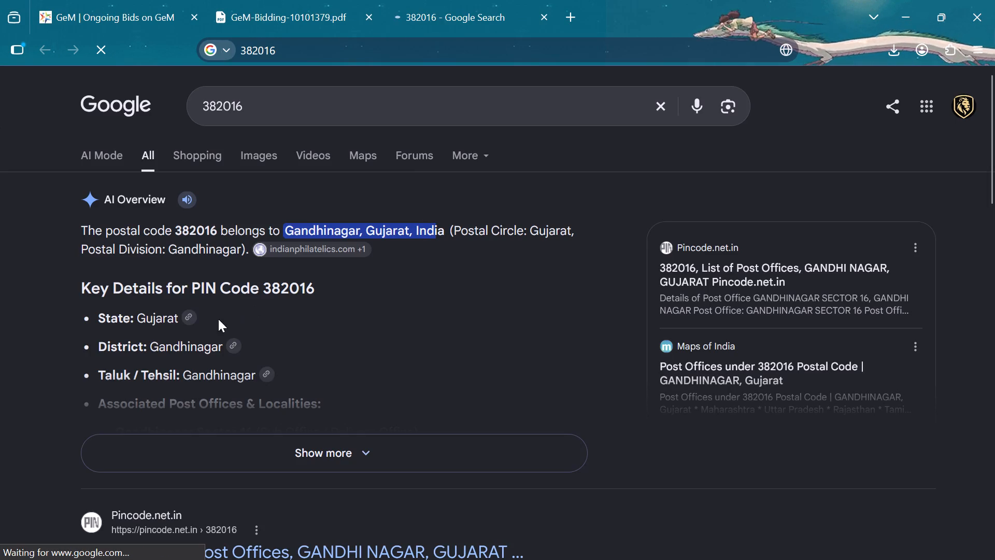
Copy the district name Gandhinagar from the search results for 382016.
{"action": "left_click", "coordinate": [196, 343]}
{"action": "left_click", "coordinate": [194, 346], "text": "ctrl"}
{"action": "key", "text": "ctrl+c"}
{"action": "key", "text": "alt+Tab"}
{"action": "key", "text": "alt+Tab"}
{"action": "double_click", "coordinate": [194, 346]}
{"action": "key", "text": "ctrl+c"}
{"action": "left_click", "coordinate": [194, 346], "text": "ctrl"}
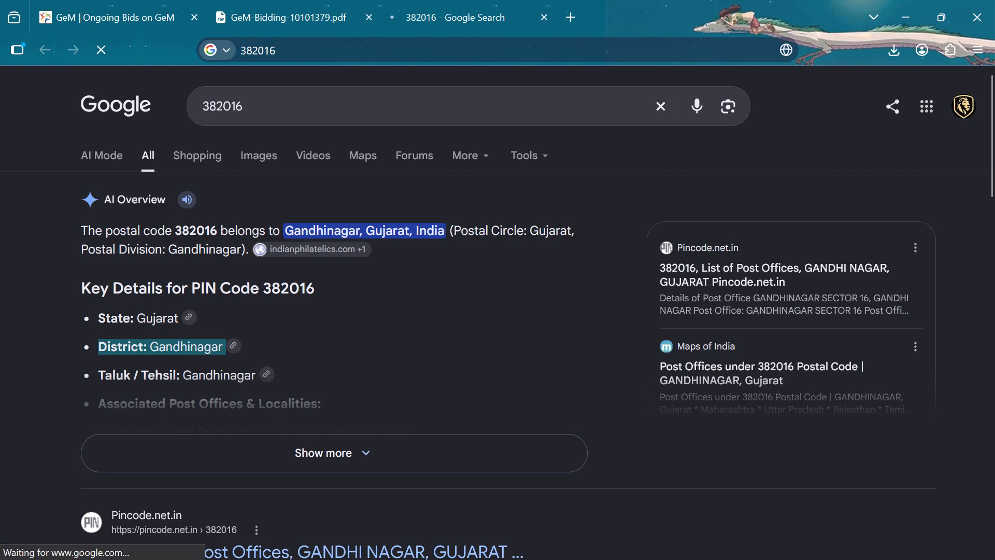
{"action": "key", "text": "ctrl+c"}
{"action": "triple_click", "coordinate": [194, 346], "text": "ctrl"}
{"action": "double_click", "coordinate": [194, 346]}
{"action": "key", "text": "ctrl+c"}
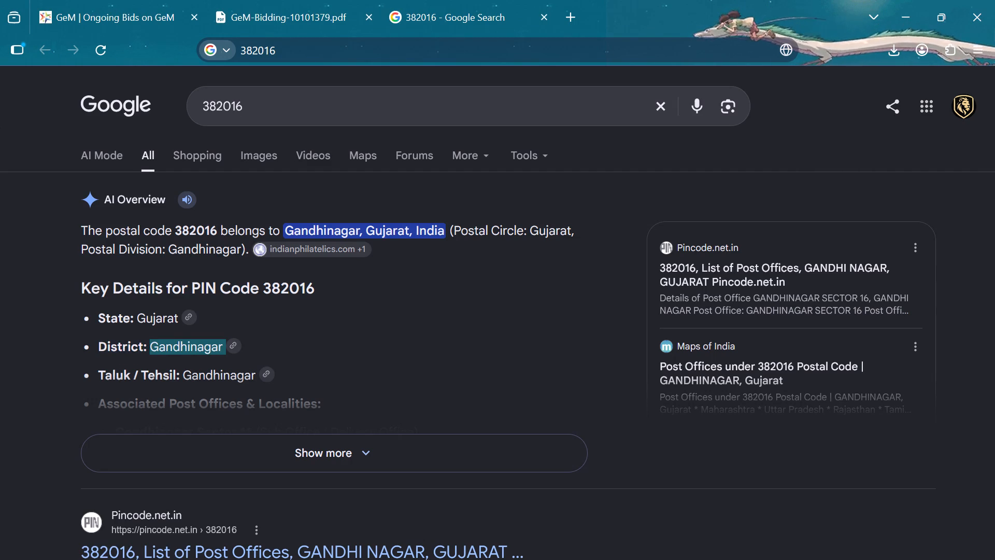
Set State to GJ in the tender form and paste Gandhinagar as City.
{"action": "key", "text": "alt+Tab"}
{"action": "key", "text": "Tab"}
{"action": "type", "text": "gj"}
{"action": "key", "text": "Tab"}
{"action": "key", "text": "ctrl+v"}
Set both Pasara and Pre Bid Meeting to N for bid GEM/2026/B/8218124.
{"action": "key", "text": "Tab"}
{"action": "key", "text": "n"}
{"action": "key", "text": "Tab"}
{"action": "key", "text": "n"}
Check the end date of bid GEM/2026/B/8218124 in the bid list and set Closing Date to 14/11/2026.
{"action": "key", "text": "alt+Tab"}
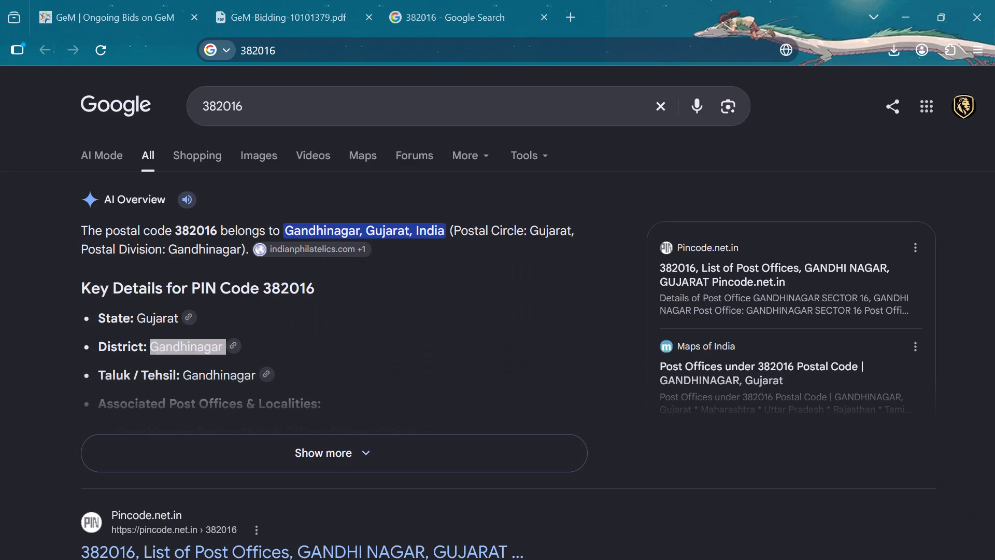
{"action": "left_click", "coordinate": [125, 0]}
{"action": "key", "text": "alt+Tab"}
{"action": "key", "text": "Tab"}
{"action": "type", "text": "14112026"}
Check the bid's quantity in the bid list, set Quantity to 13 and submit the tender form.
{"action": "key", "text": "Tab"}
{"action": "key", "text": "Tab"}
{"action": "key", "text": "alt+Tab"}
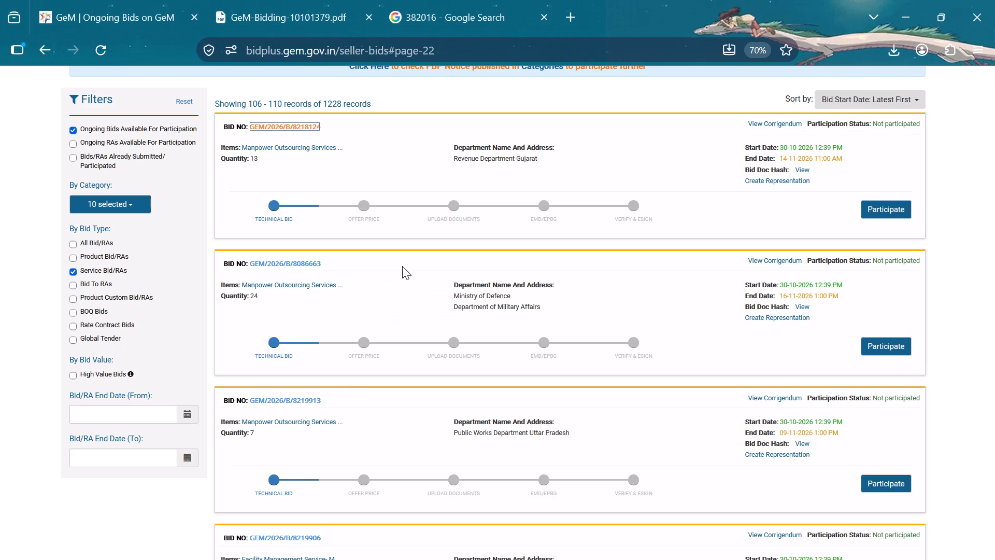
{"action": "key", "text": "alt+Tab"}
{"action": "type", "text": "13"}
{"action": "scroll", "coordinate": [402, 266], "scroll_direction": "down", "scroll_amount": 8}
{"action": "left_click", "coordinate": [345, 459]}
Open a duplicate of the GeM ongoing bids list page in a separate tab.
{"action": "key", "text": "alt+Tab"}
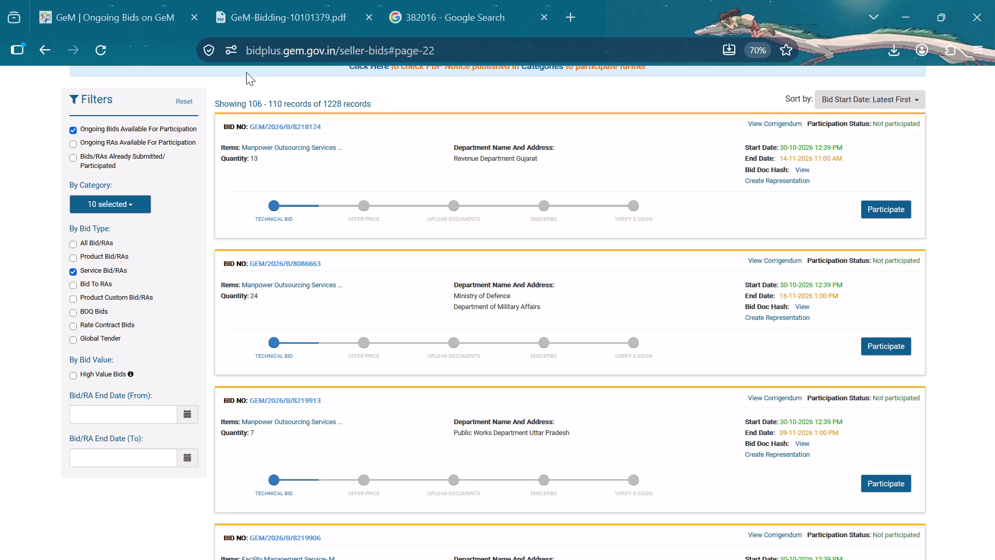
{"action": "right_click", "coordinate": [187, 0]}
{"action": "left_click", "coordinate": [245, 180]}
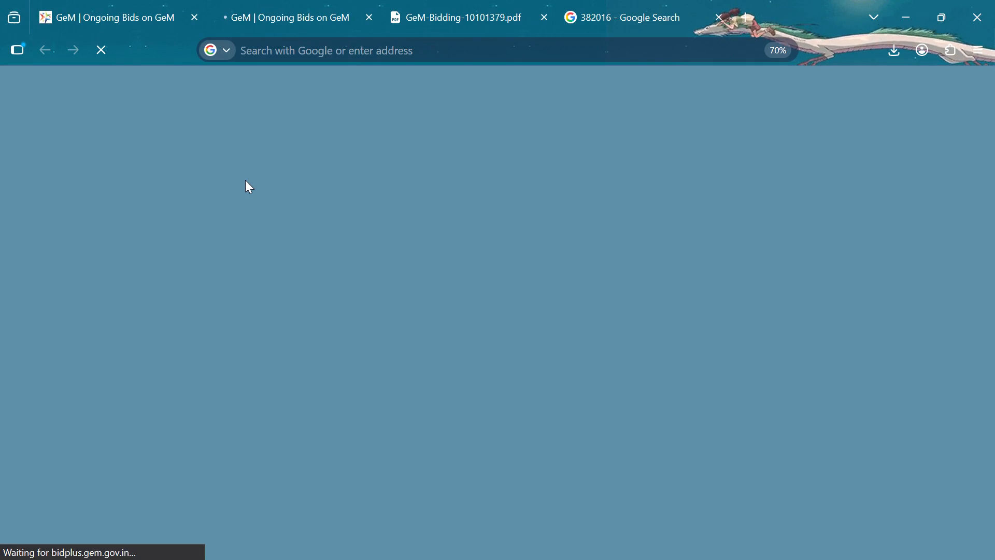
Close the GeM-Bidding-10101379 document tab and the 382016 Google search tab.
{"action": "double_click", "coordinate": [545, 14]}
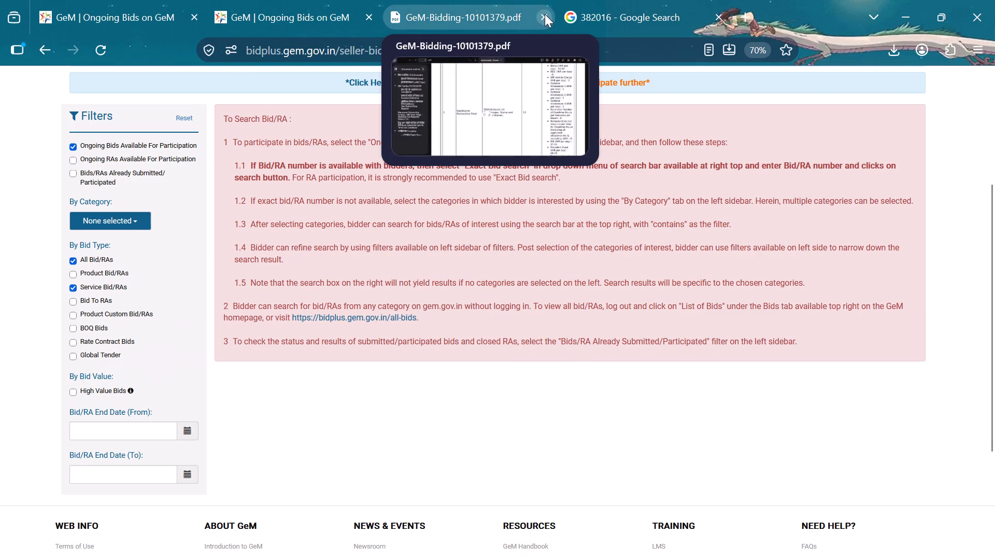
Copy the bid number from the Dehradun row of Daily Tender Sheet 2026 and run an Exact Bid Search for GEM/2026/B/8218814.
{"action": "key", "text": "Tab"}
{"action": "key", "text": "alt+Tab"}
{"action": "left_click", "coordinate": [659, 0]}
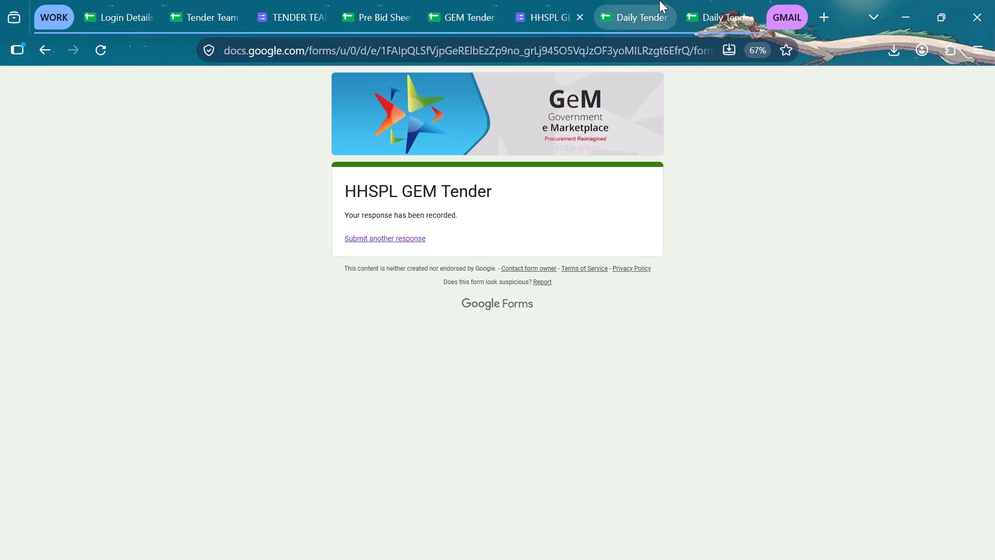
{"action": "scroll", "coordinate": [415, 435], "scroll_direction": "down", "scroll_amount": 1}
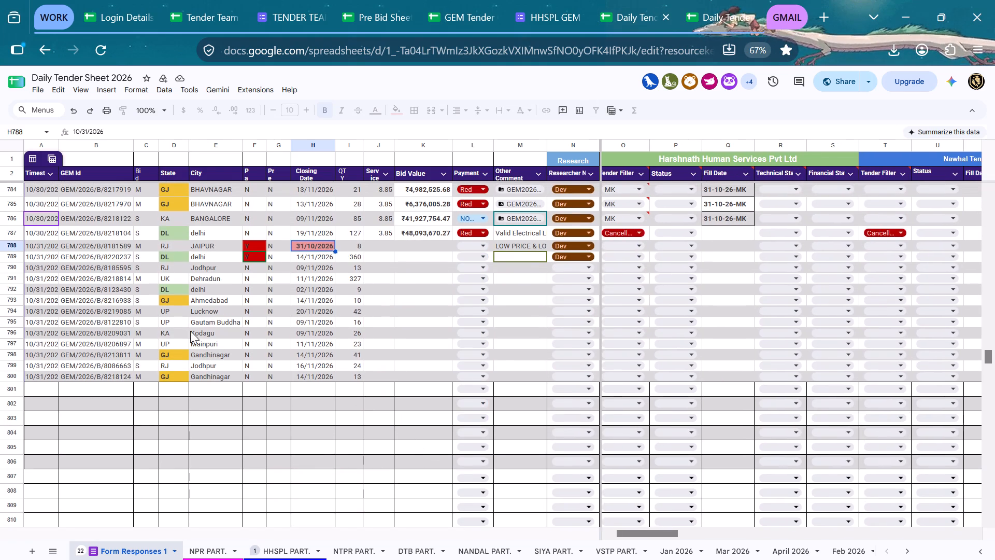
{"action": "left_click", "coordinate": [117, 279]}
{"action": "key", "text": "ctrl+c"}
{"action": "key", "text": "alt+Tab"}
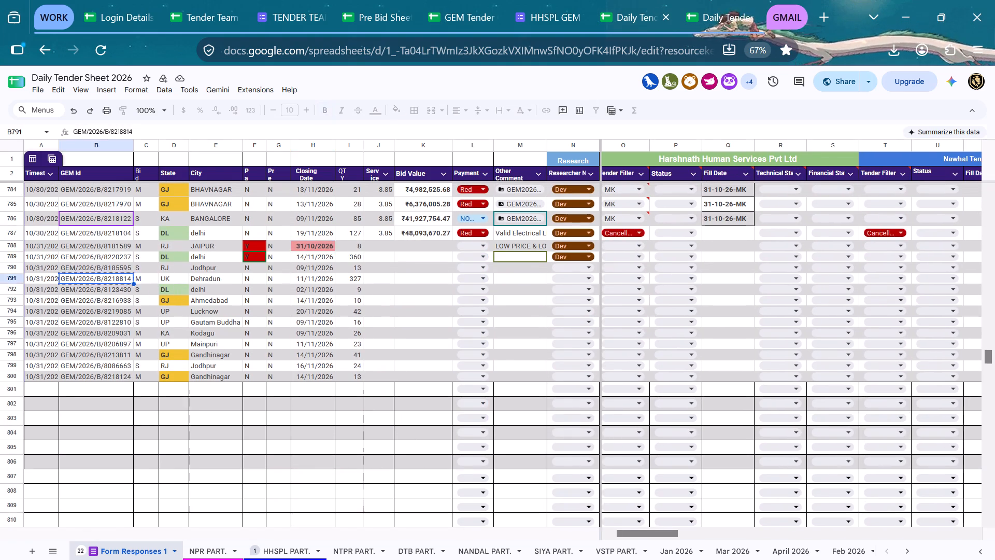
{"action": "left_click", "coordinate": [697, 160]}
{"action": "key", "text": "ctrl+v"}
{"action": "key", "text": "Return"}
{"action": "left_click", "coordinate": [613, 165]}
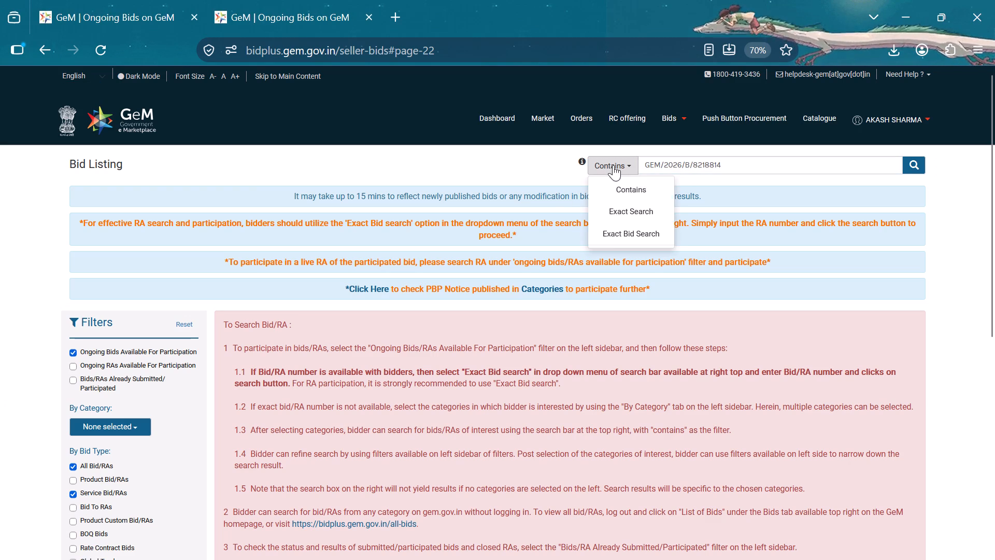
{"action": "left_click", "coordinate": [615, 229]}
{"action": "left_click", "coordinate": [686, 172]}
{"action": "key", "text": "Return"}
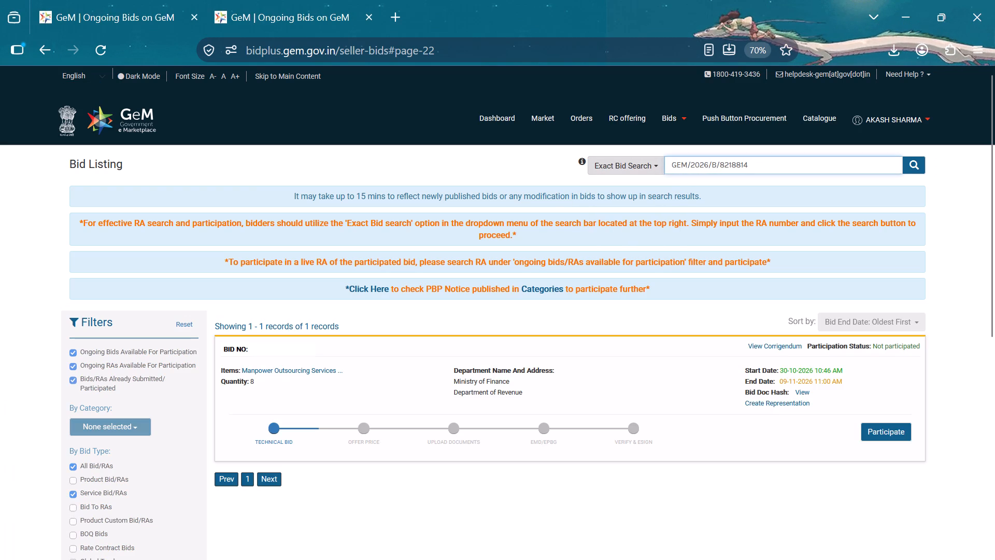
Open the document of bid GEM/2026/B/8218814, look up its consignee pincode 678014 on Google, and close both tabs.
{"action": "left_click", "coordinate": [311, 352]}
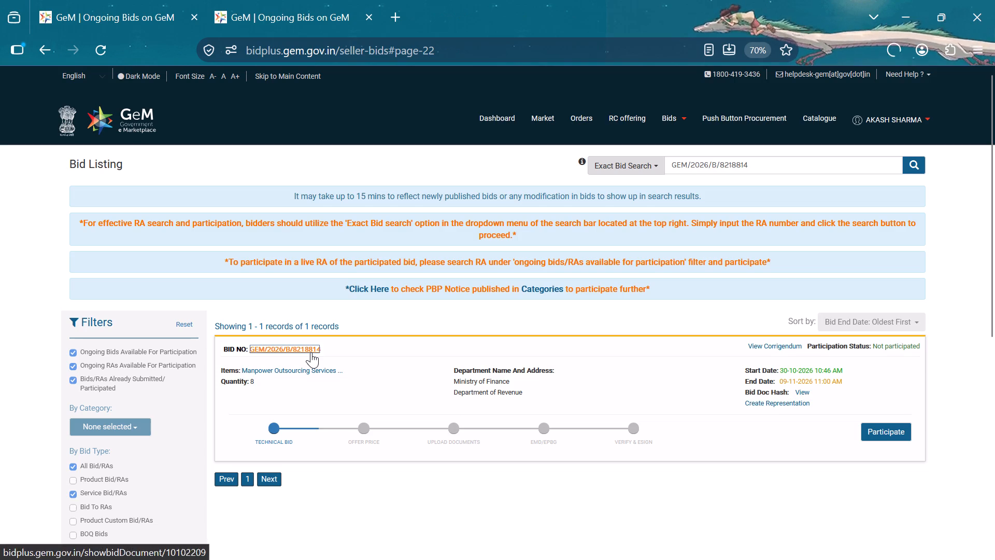
{"action": "scroll", "coordinate": [311, 352], "scroll_direction": "down", "scroll_amount": 12}
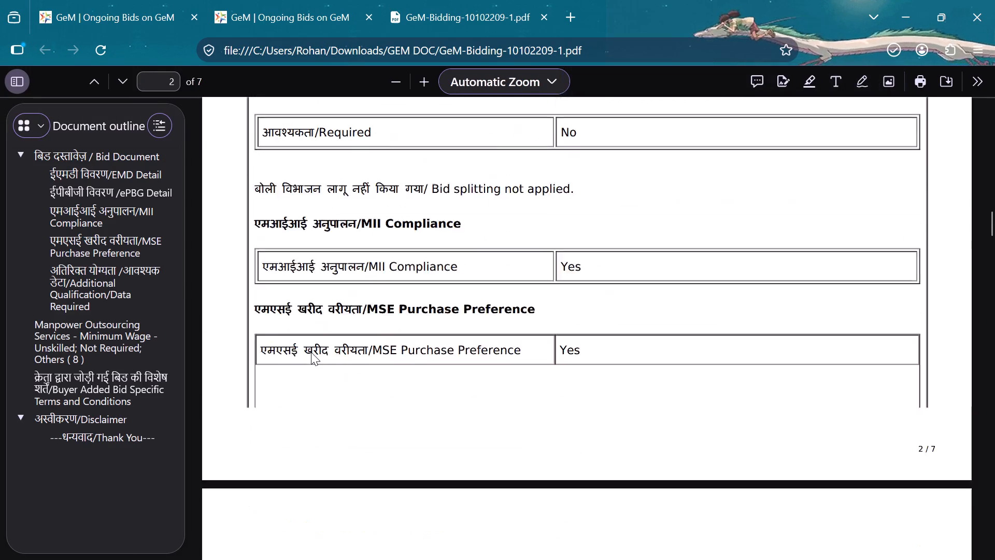
{"action": "scroll", "coordinate": [311, 352], "scroll_direction": "down", "scroll_amount": 20}
{"action": "scroll", "coordinate": [311, 352], "scroll_direction": "down", "scroll_amount": 8}
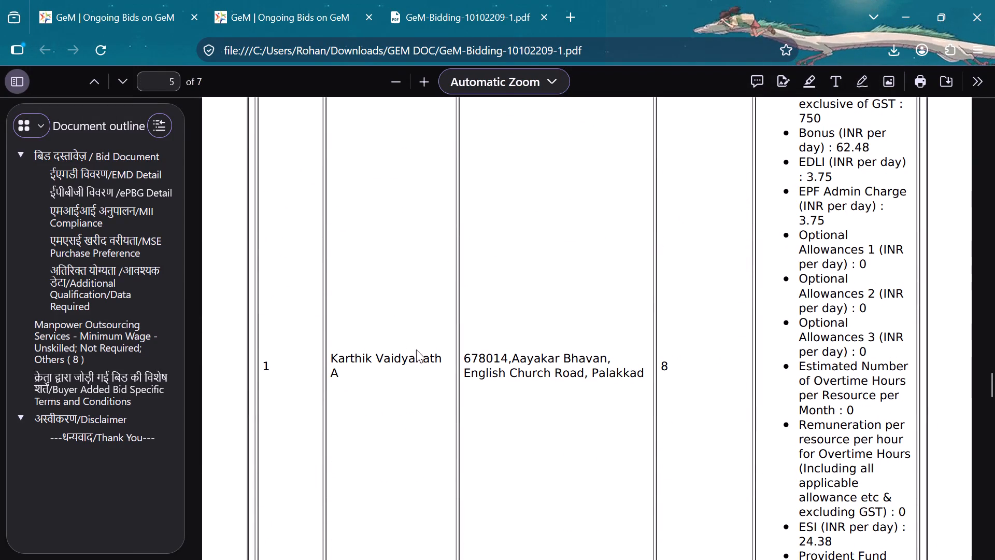
{"action": "double_click", "coordinate": [481, 357]}
{"action": "right_click", "coordinate": [481, 357]}
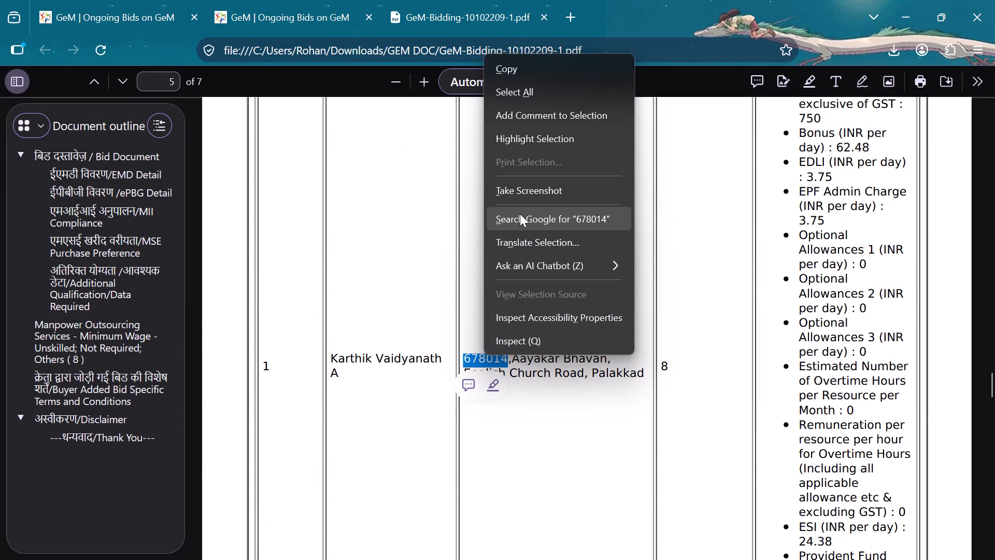
{"action": "left_click", "coordinate": [543, 216]}
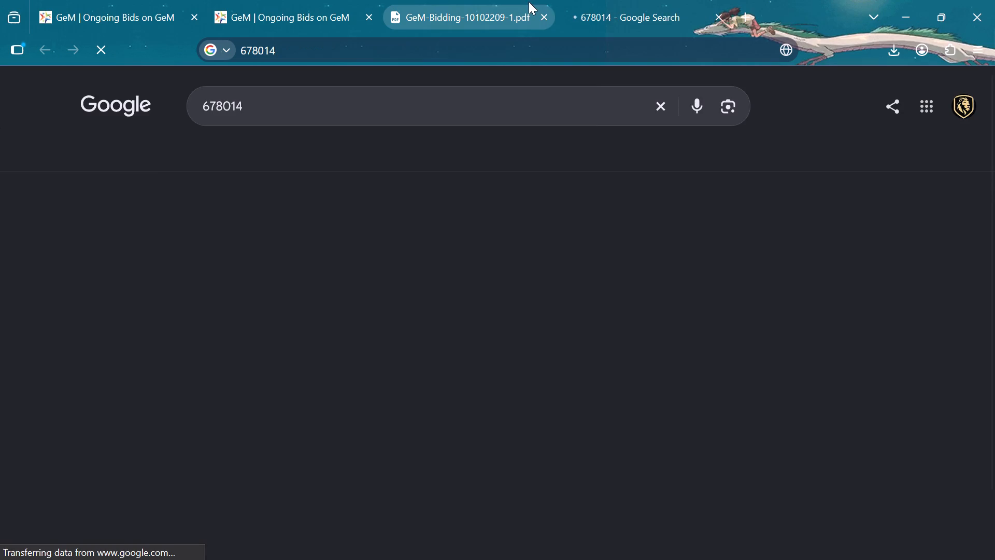
{"action": "left_click", "coordinate": [546, 16]}
{"action": "left_click", "coordinate": [531, 20]}
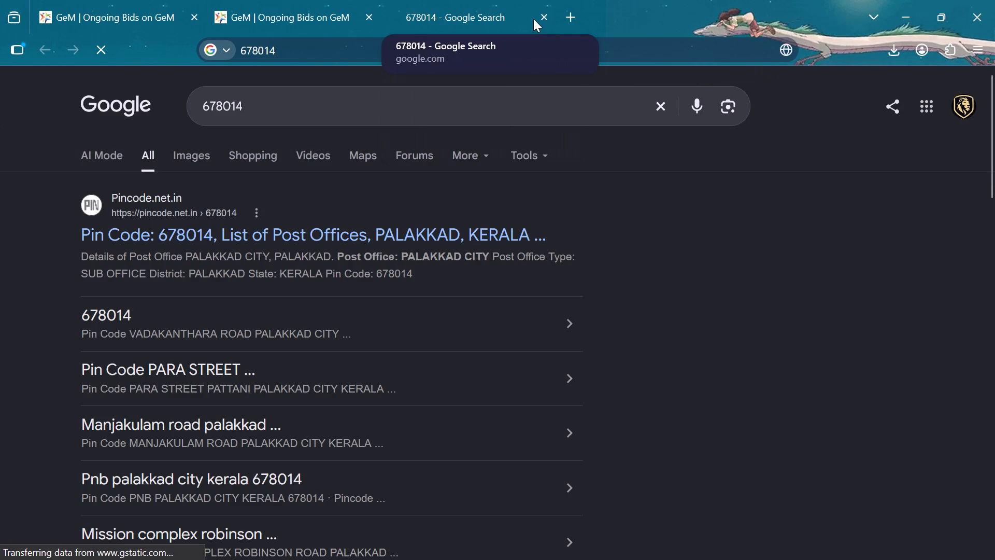
{"action": "left_click", "coordinate": [546, 19]}
Compare the Dehradun row in Daily Tender Sheet 2026 with the searched bid's listing.
{"action": "key", "text": "alt+Tab"}
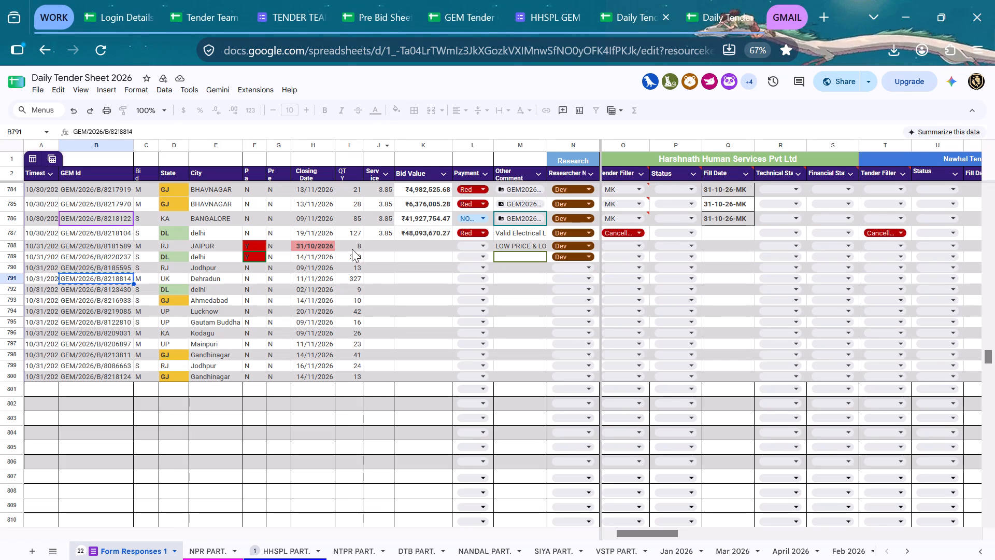
{"action": "key", "text": "alt+Tab"}
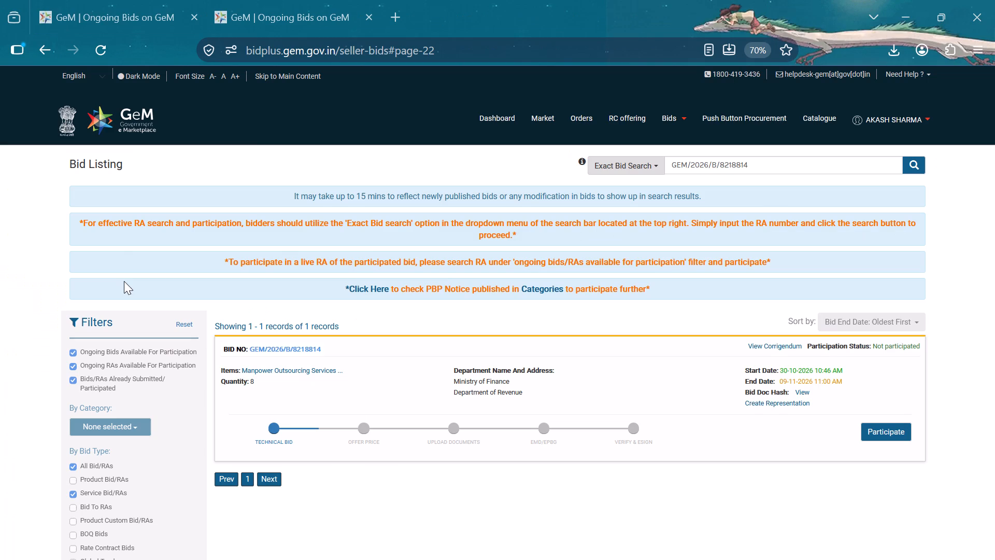
Browse pages 24, 26 and 28 of the category-filtered bid list for the bid that matches the sheet's Dehradun row.
{"action": "left_click", "coordinate": [127, 1]}
{"action": "scroll", "coordinate": [279, 267], "scroll_direction": "down", "scroll_amount": 9}
{"action": "left_click", "coordinate": [380, 320]}
{"action": "scroll", "coordinate": [380, 320], "scroll_direction": "up", "scroll_amount": 1}
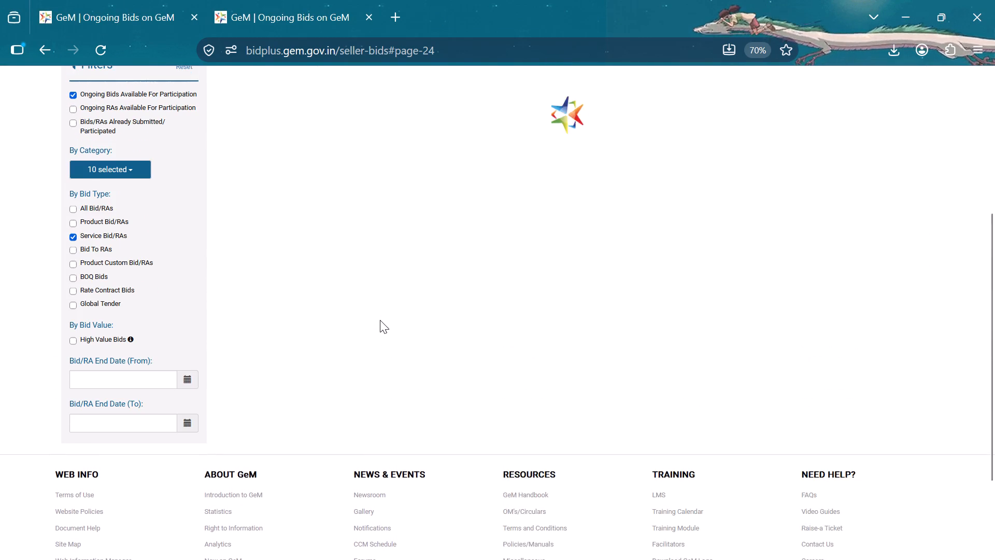
{"action": "scroll", "coordinate": [380, 320], "scroll_direction": "up", "scroll_amount": 1}
{"action": "left_click", "coordinate": [296, 0]}
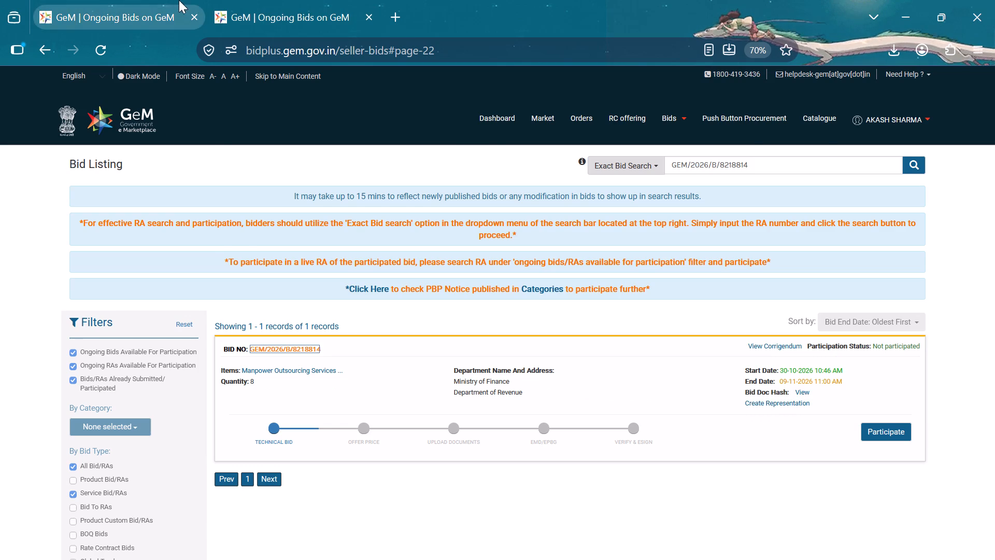
{"action": "left_click", "coordinate": [165, 0]}
{"action": "scroll", "coordinate": [322, 234], "scroll_direction": "down", "scroll_amount": 5}
{"action": "left_click", "coordinate": [382, 315]}
{"action": "scroll", "coordinate": [382, 315], "scroll_direction": "up", "scroll_amount": 1}
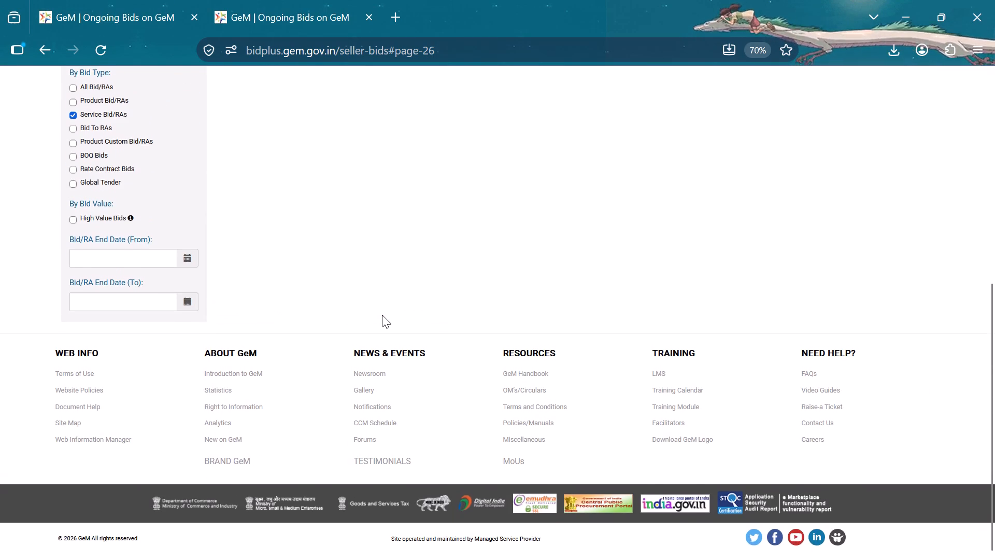
{"action": "scroll", "coordinate": [382, 315], "scroll_direction": "up", "scroll_amount": 1}
{"action": "scroll", "coordinate": [382, 315], "scroll_direction": "down", "scroll_amount": 5}
{"action": "left_click", "coordinate": [384, 313]}
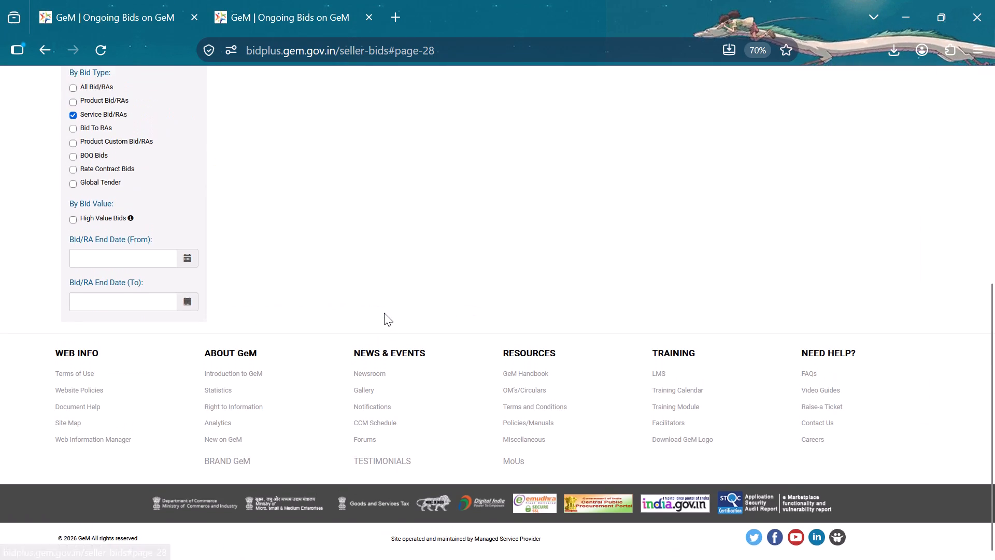
{"action": "scroll", "coordinate": [384, 313], "scroll_direction": "up", "scroll_amount": 1}
{"action": "scroll", "coordinate": [384, 313], "scroll_direction": "down", "scroll_amount": 6}
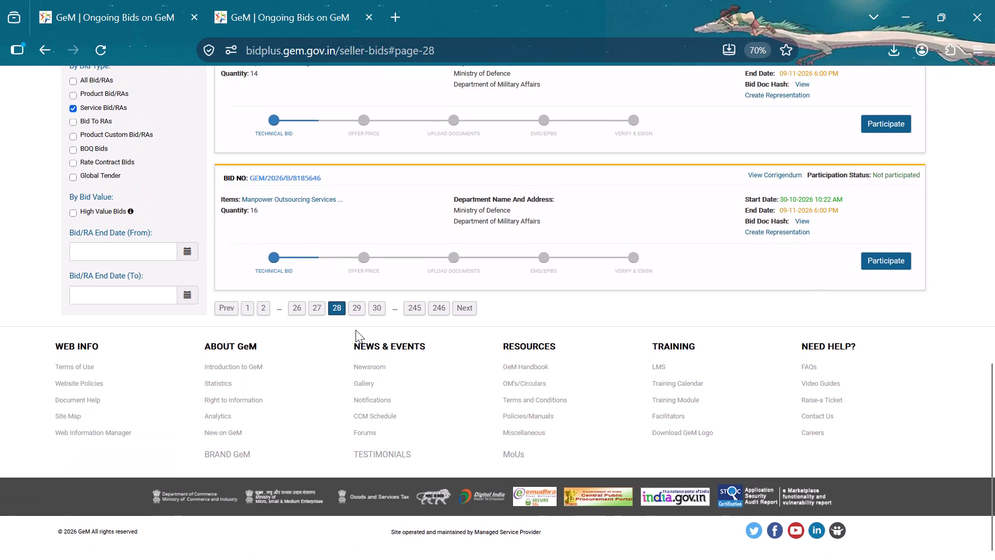
Go back through pages 27 and 26 of the bid list and compare the bids with the sheet's Dehradun row.
{"action": "left_click", "coordinate": [317, 314]}
{"action": "scroll", "coordinate": [317, 314], "scroll_direction": "up", "scroll_amount": 1}
{"action": "scroll", "coordinate": [317, 314], "scroll_direction": "down", "scroll_amount": 1}
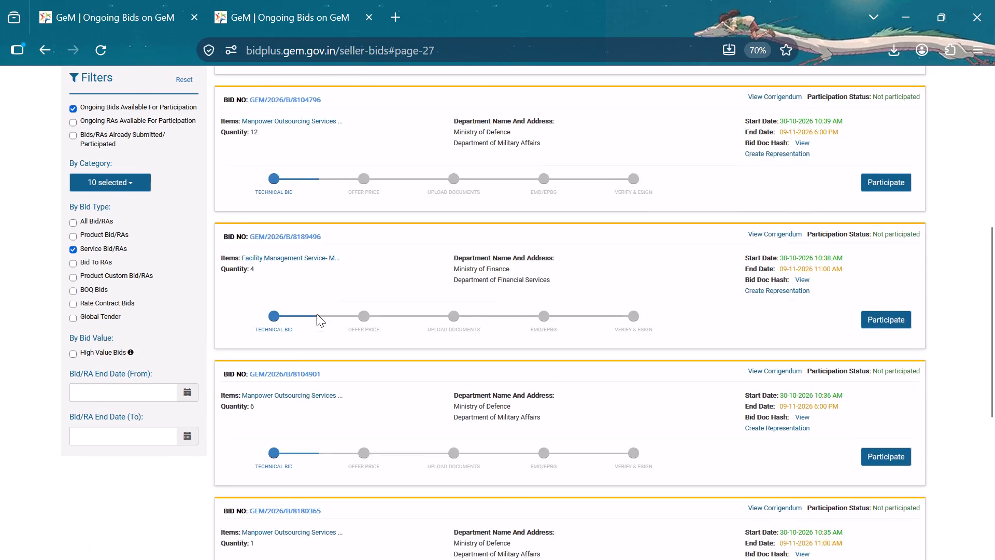
{"action": "scroll", "coordinate": [317, 314], "scroll_direction": "down", "scroll_amount": 1}
{"action": "scroll", "coordinate": [317, 314], "scroll_direction": "up", "scroll_amount": 4}
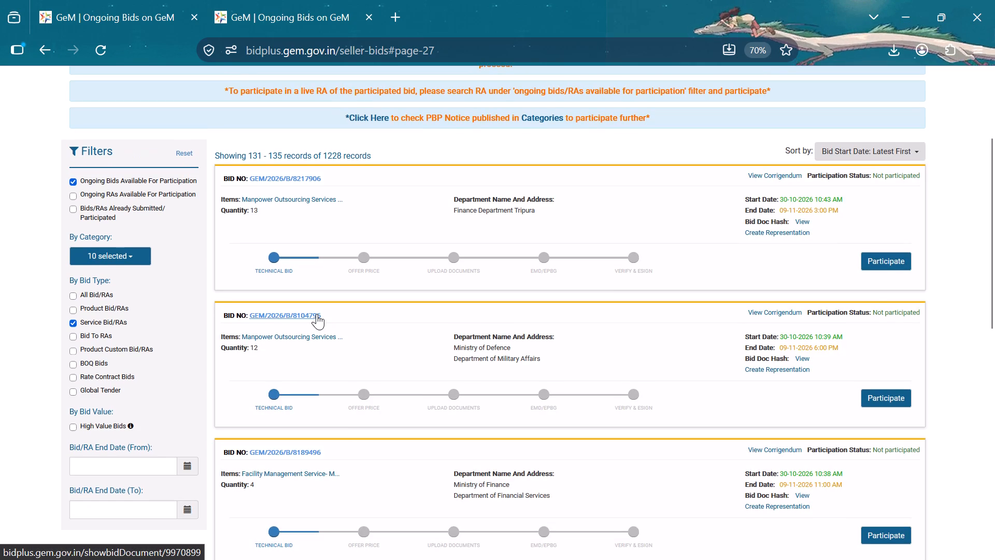
{"action": "scroll", "coordinate": [317, 314], "scroll_direction": "down", "scroll_amount": 9}
{"action": "left_click", "coordinate": [317, 314]}
{"action": "scroll", "coordinate": [317, 314], "scroll_direction": "up", "scroll_amount": 1}
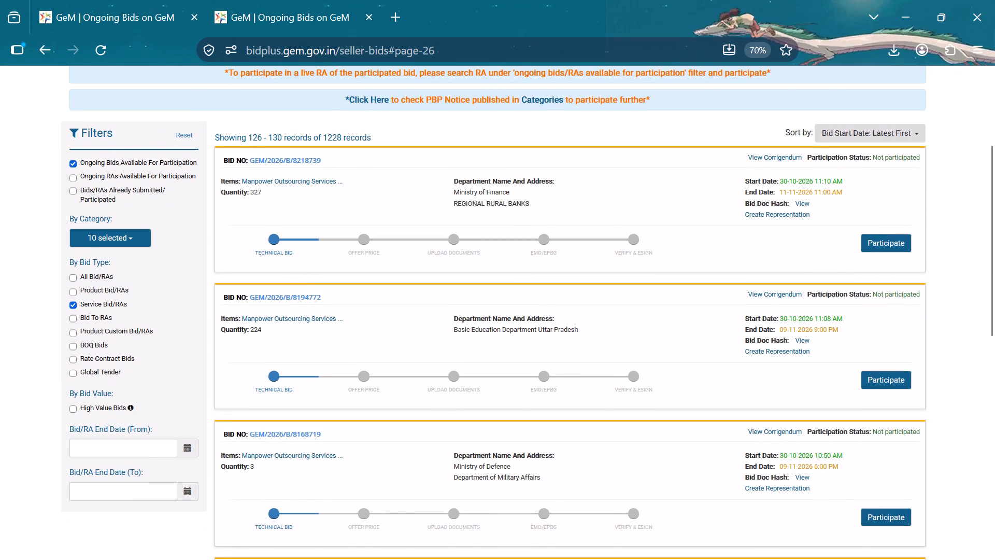
{"action": "key", "text": "alt+Tab"}
{"action": "key", "text": "alt+Tab"}
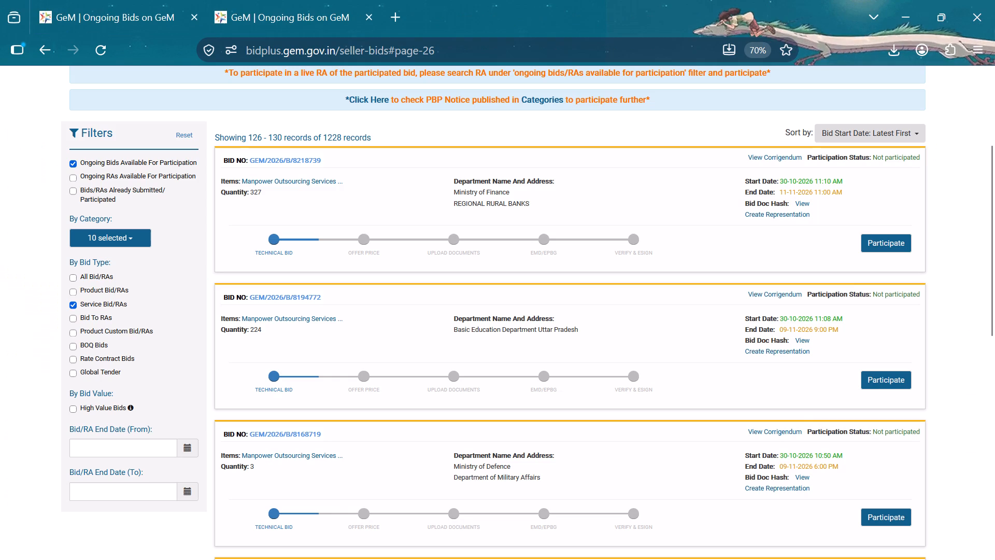
Copy bid number GEM/2026/B/8218739 from page 26 of the bid list and paste it into the sheet window's address bar.
{"action": "left_click_drag", "start_coordinate": [246, 160], "coordinate": [336, 159]}
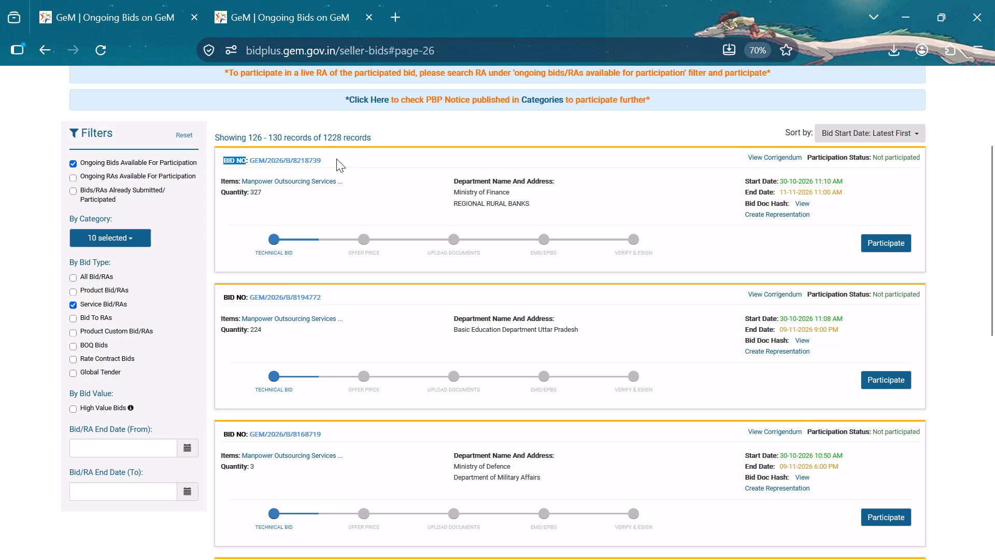
{"action": "left_click_drag", "start_coordinate": [336, 159], "coordinate": [322, 162]}
{"action": "key", "text": "ctrl+c"}
{"action": "key", "text": "alt+Tab"}
{"action": "left_click", "coordinate": [283, 55]}
{"action": "key", "text": "ctrl+v"}
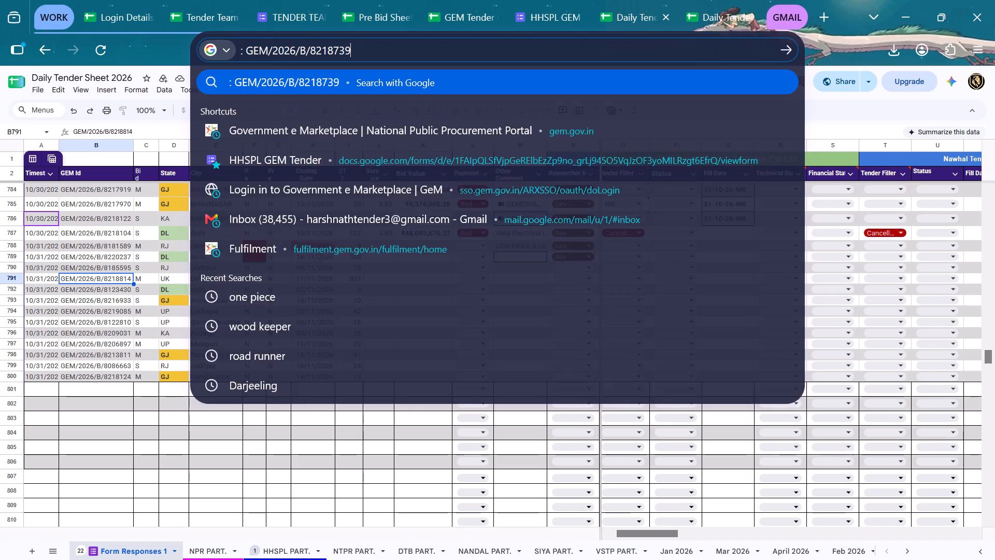
Select the pasted bid number GEM/2026/B/8218739 without its leading colon, copy it and return to the bid list.
{"action": "key", "text": "ctrl+Up"}
{"action": "key", "text": "Left"}
{"action": "key", "text": "Right"}
{"action": "key", "text": "ctrl+shift+Left"}
{"action": "key", "text": "ctrl+shift+Left"}
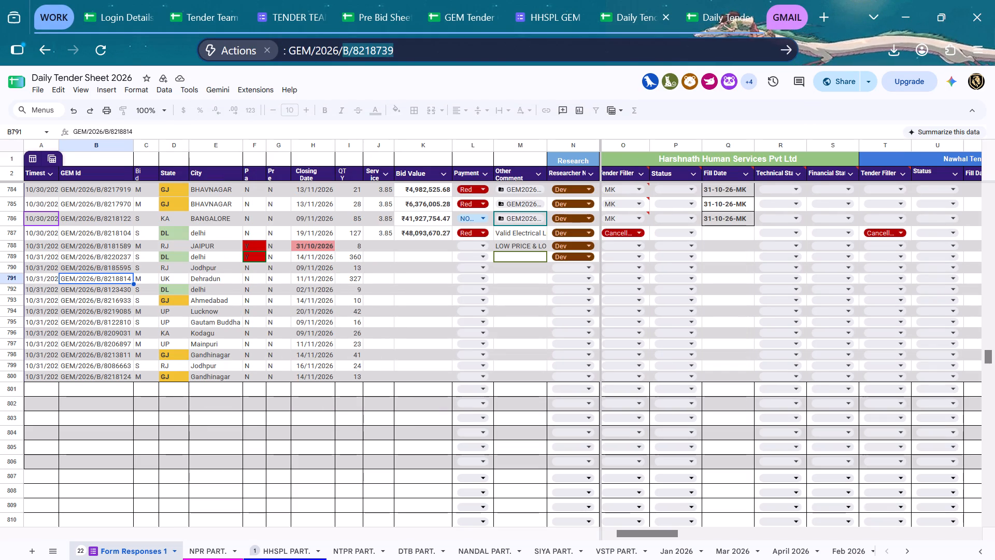
{"action": "key", "text": "ctrl+shift+Left"}
{"action": "key", "text": "ctrl+shift+Left"}
{"action": "key", "text": "ctrl+c"}
{"action": "key", "text": "ctrl+c"}
{"action": "key", "text": "ctrl+c"}
{"action": "key", "text": "alt+Tab"}
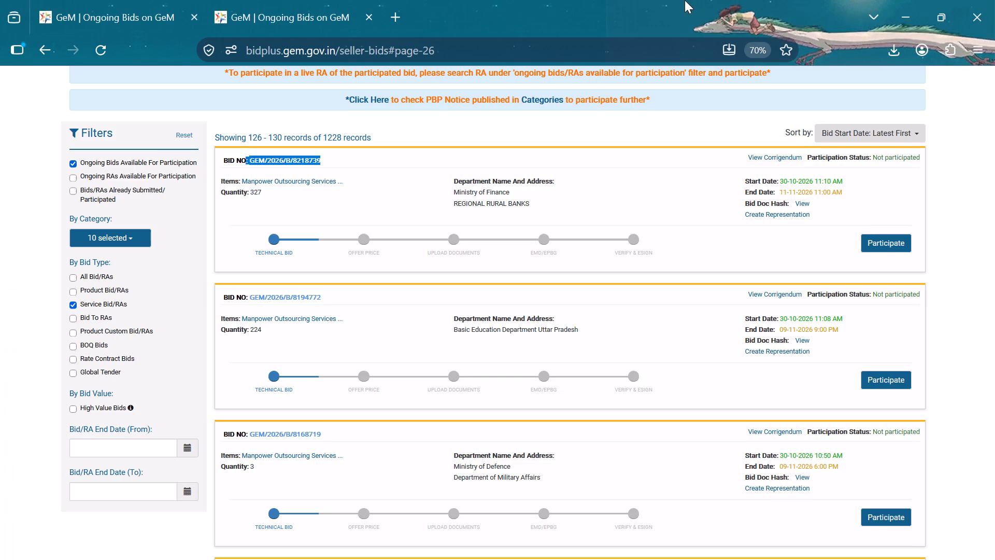
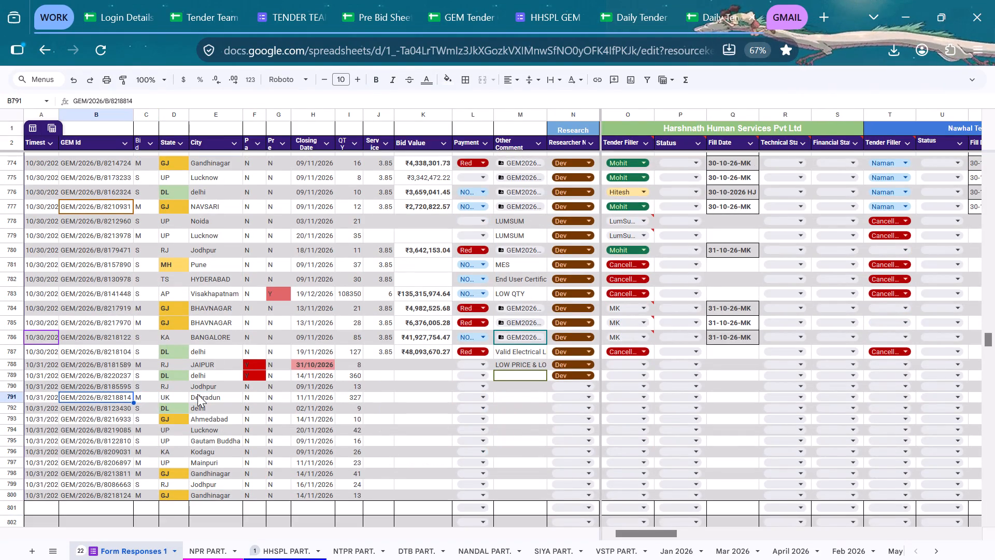
Replace the GEM Id in the sheet's Dehradun row with GEM/2026/B/8218739 and return to the bid list.
{"action": "key", "text": "ctrl+v"}
{"action": "key", "text": "alt+Tab"}
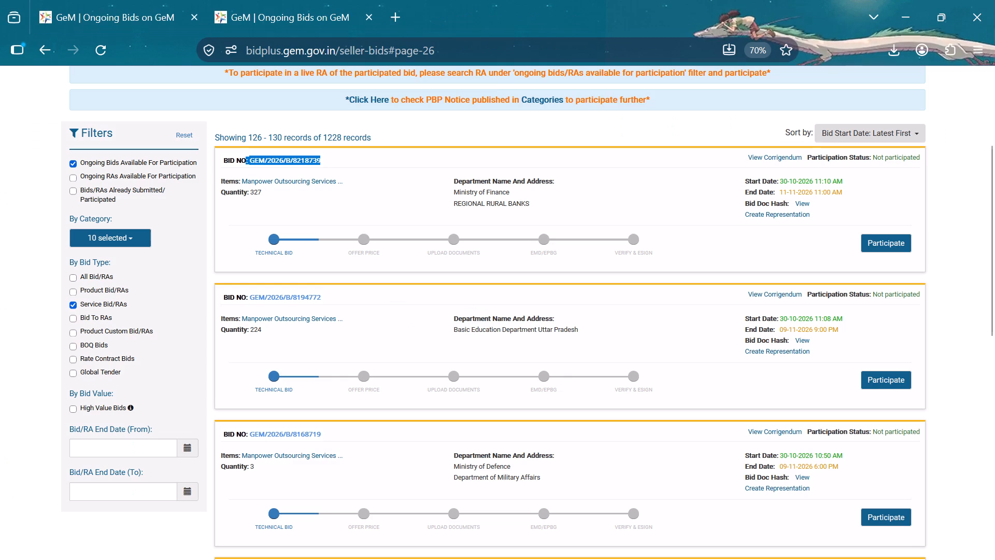
Go back through the bid list to pages 24 and 22 and look over the bids on page 22.
{"action": "scroll", "coordinate": [300, 311], "scroll_direction": "down", "scroll_amount": 7}
{"action": "left_click", "coordinate": [70, 0]}
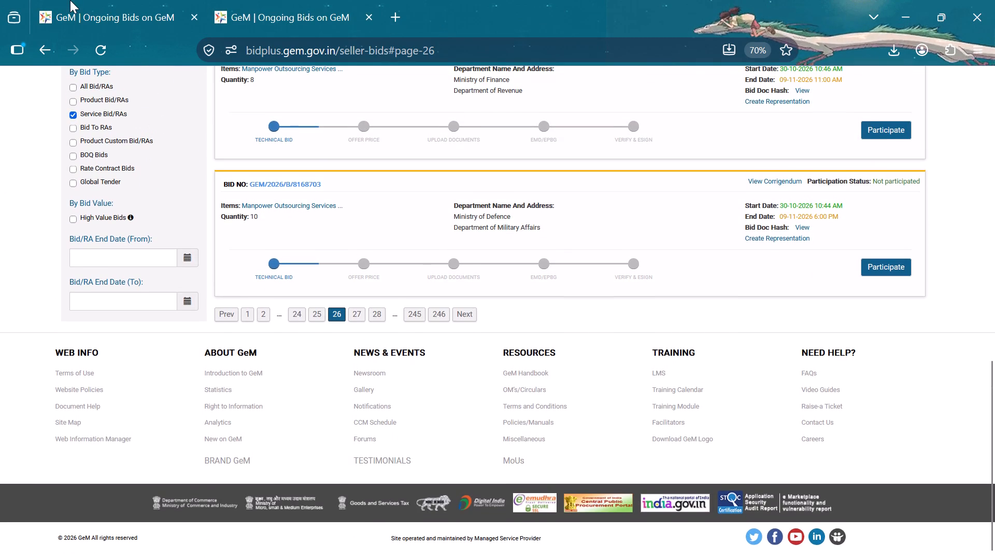
{"action": "left_click", "coordinate": [298, 316]}
{"action": "scroll", "coordinate": [298, 316], "scroll_direction": "down", "scroll_amount": 17}
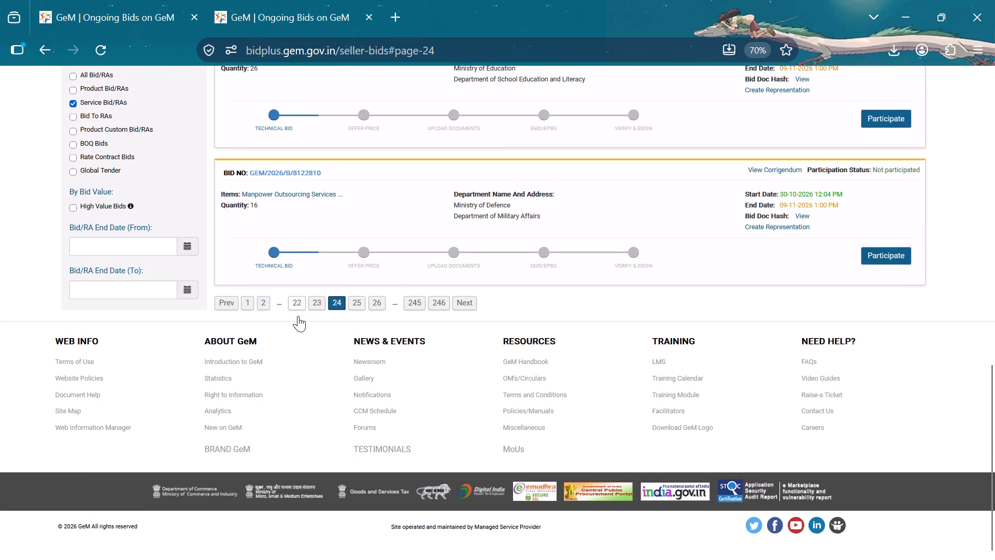
{"action": "scroll", "coordinate": [298, 316], "scroll_direction": "down", "scroll_amount": 1}
{"action": "left_click", "coordinate": [298, 316]}
{"action": "scroll", "coordinate": [298, 316], "scroll_direction": "up", "scroll_amount": 1}
{"action": "scroll", "coordinate": [298, 316], "scroll_direction": "down", "scroll_amount": 5}
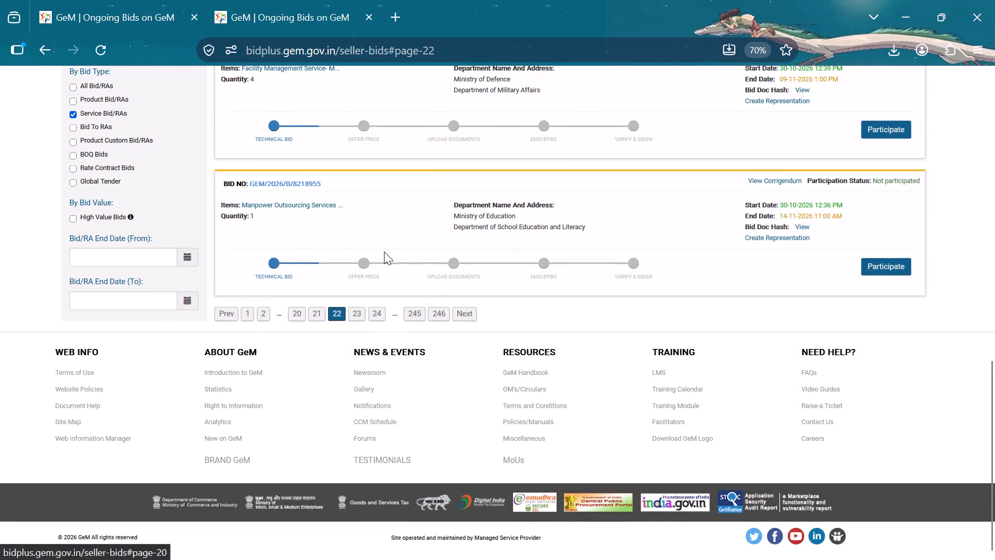
{"action": "scroll", "coordinate": [384, 251], "scroll_direction": "up", "scroll_amount": 4}
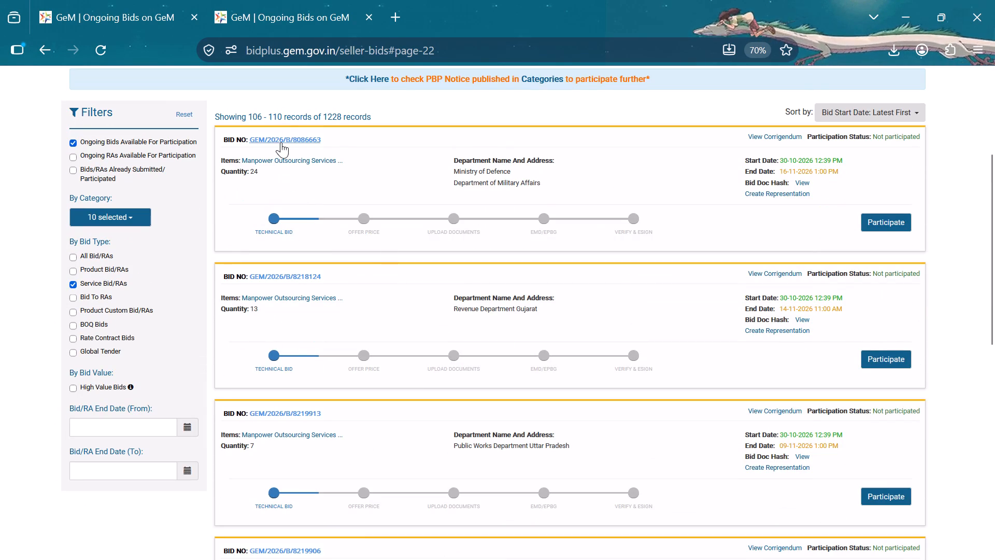
Open the document of bid GEM/2026/B/8086663, then close it along with the duplicate bid list.
{"action": "left_click", "coordinate": [281, 142]}
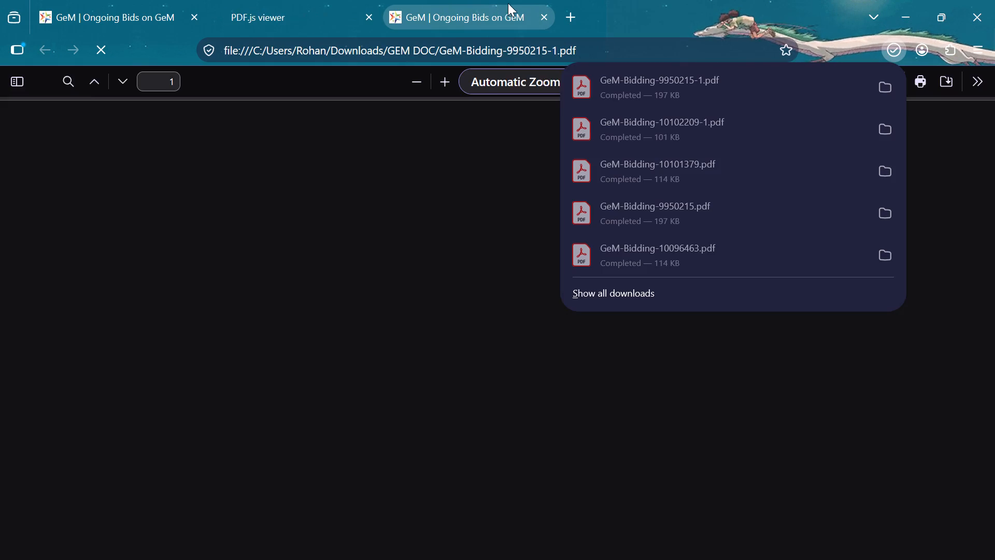
{"action": "double_click", "coordinate": [374, 15]}
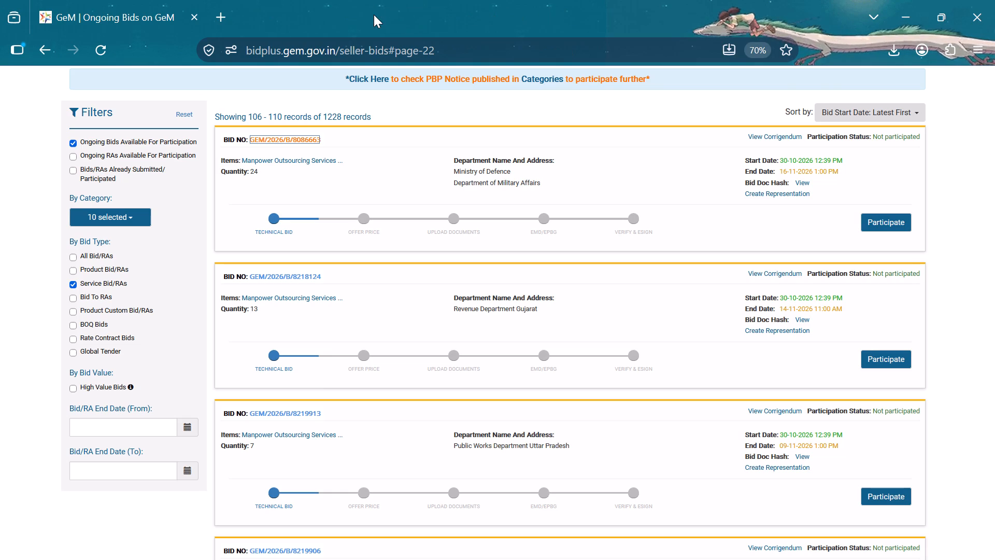
Go to page 21 of the bid list, open the document of bid GEM/2026/B/8219921, reloading it, and close the leftover loading page.
{"action": "scroll", "coordinate": [362, 225], "scroll_direction": "down", "scroll_amount": 6}
{"action": "left_click", "coordinate": [319, 314]}
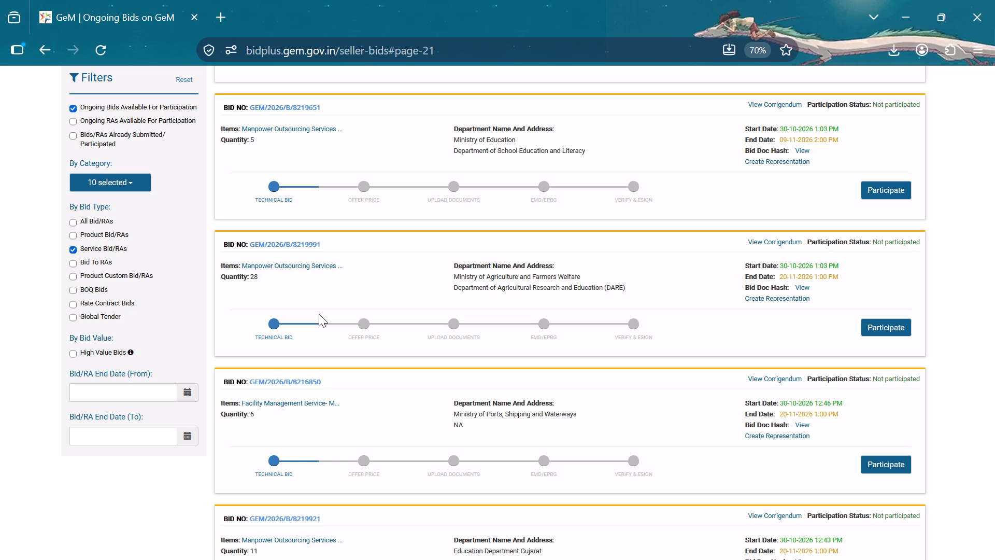
{"action": "scroll", "coordinate": [319, 314], "scroll_direction": "down", "scroll_amount": 1}
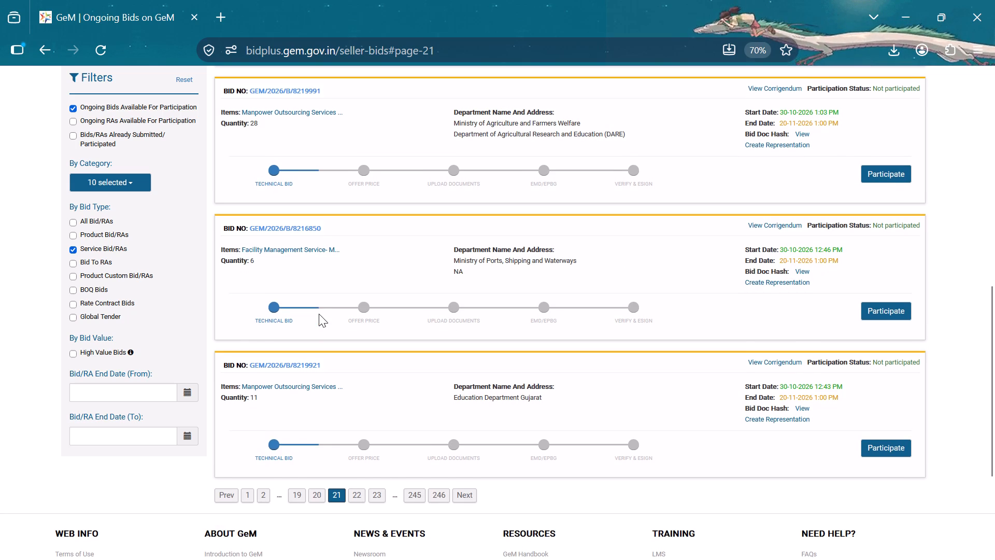
{"action": "left_click", "coordinate": [293, 370]}
{"action": "left_click", "coordinate": [295, 362]}
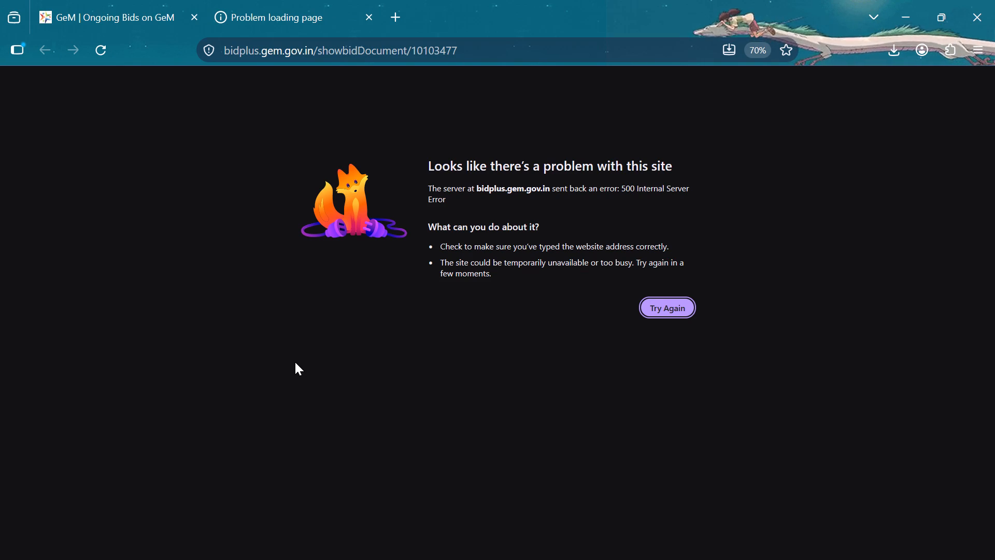
{"action": "left_click", "coordinate": [98, 59]}
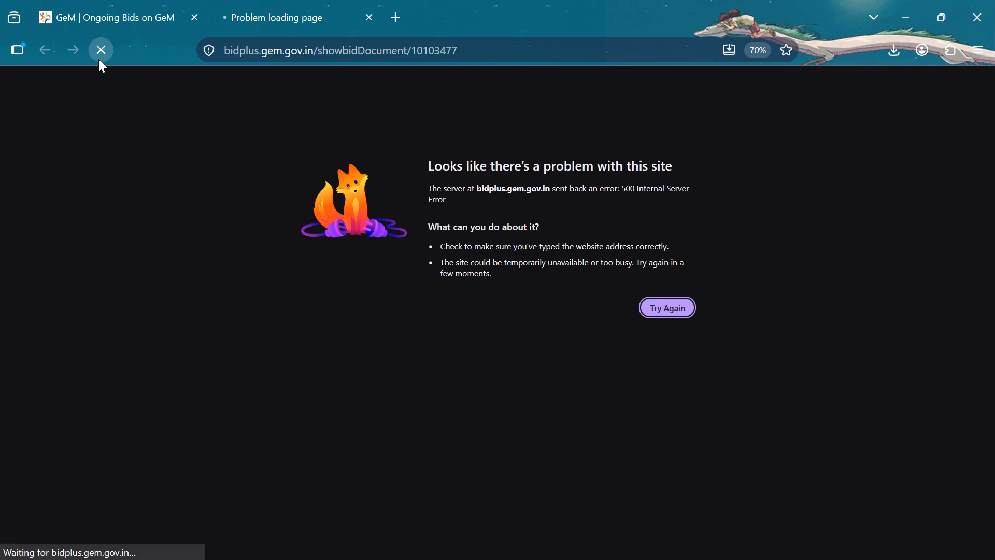
{"action": "left_click", "coordinate": [375, 19]}
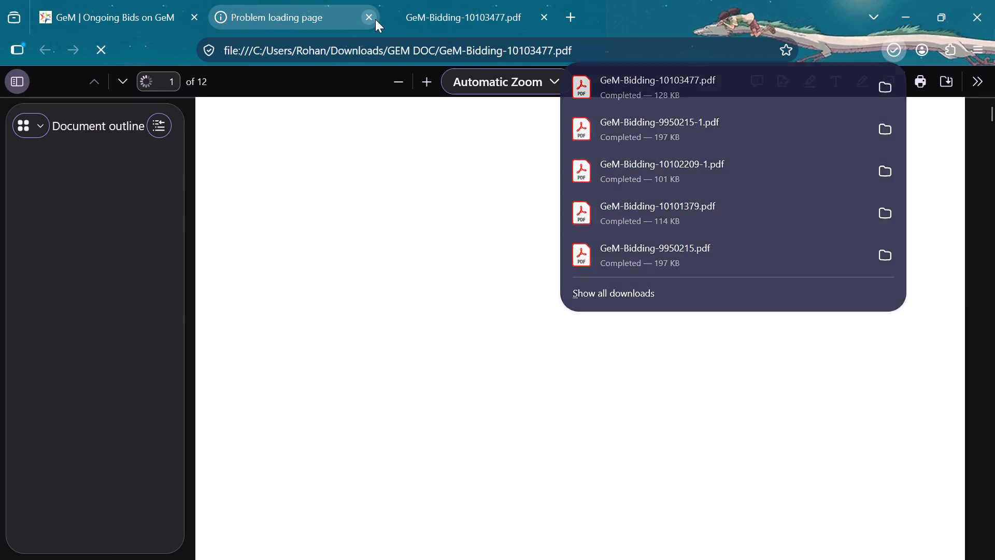
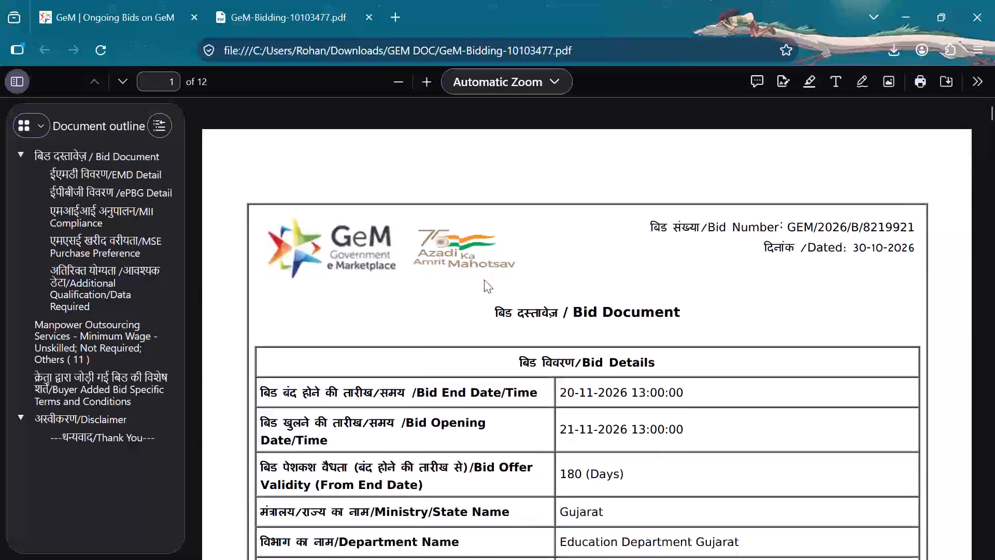
Select the bid number GEM/2026/B/8219921 in the header of the open bid document.
{"action": "scroll", "coordinate": [484, 279], "scroll_direction": "up", "scroll_amount": 3}
{"action": "left_click", "coordinate": [800, 201]}
{"action": "left_click_drag", "start_coordinate": [800, 201], "coordinate": [882, 204]}
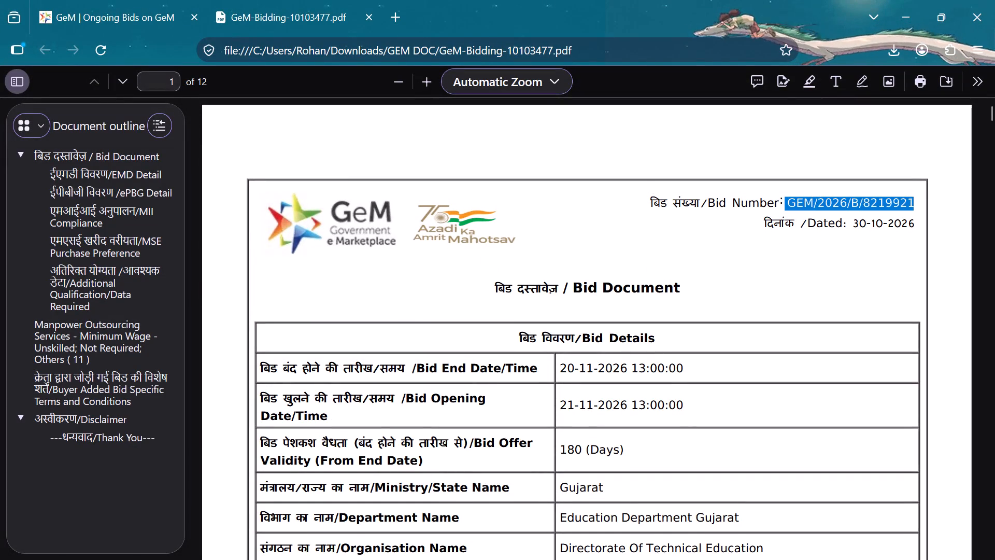
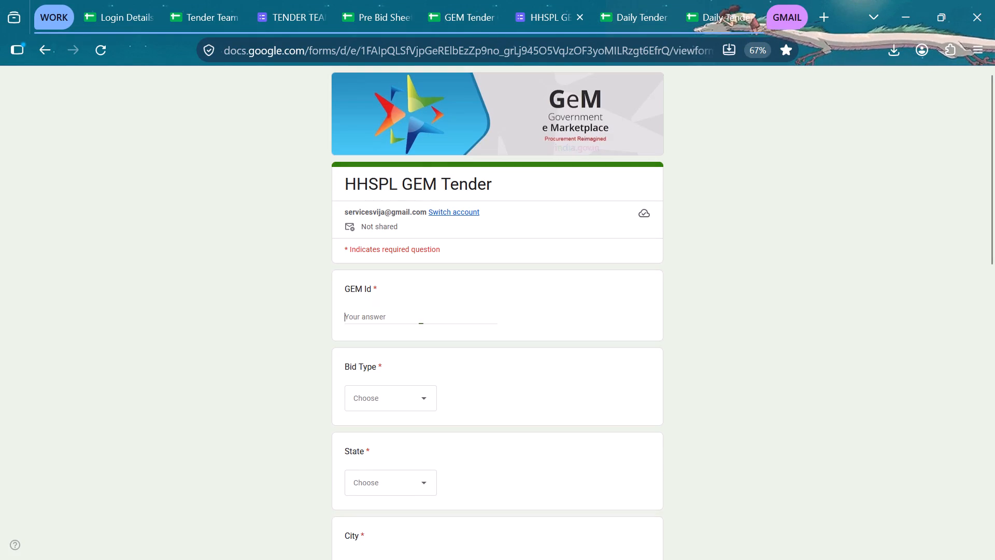
Enter GEM/2026/B/8219921 as the GEM Id and choose bid type M in the HHSPL GEM Tender form.
{"action": "key", "text": "ctrl+v"}
{"action": "key", "text": "Tab"}
{"action": "key", "text": "alt+Tab"}
{"action": "scroll", "coordinate": [364, 318], "scroll_direction": "down", "scroll_amount": 3}
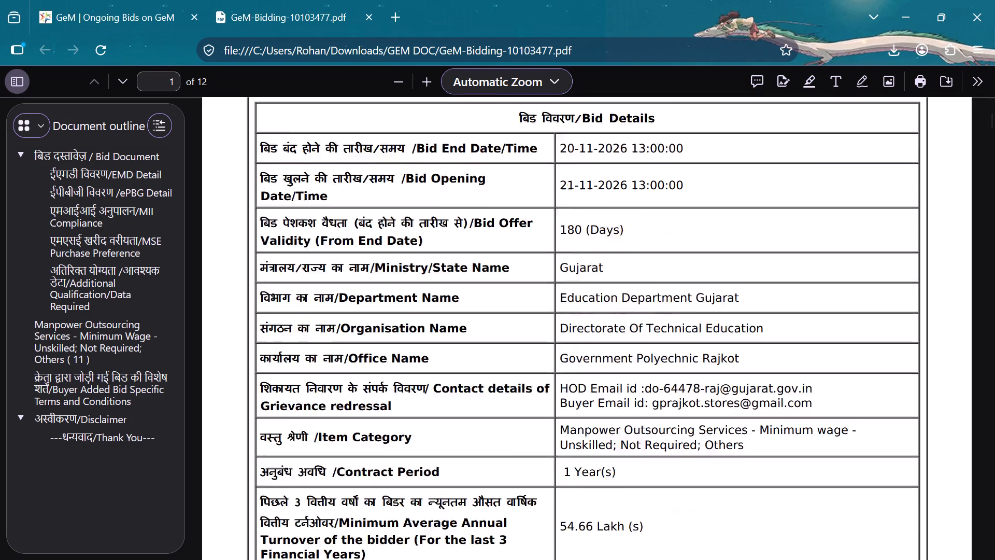
{"action": "scroll", "coordinate": [364, 318], "scroll_direction": "down", "scroll_amount": 10}
{"action": "key", "text": "alt+Tab"}
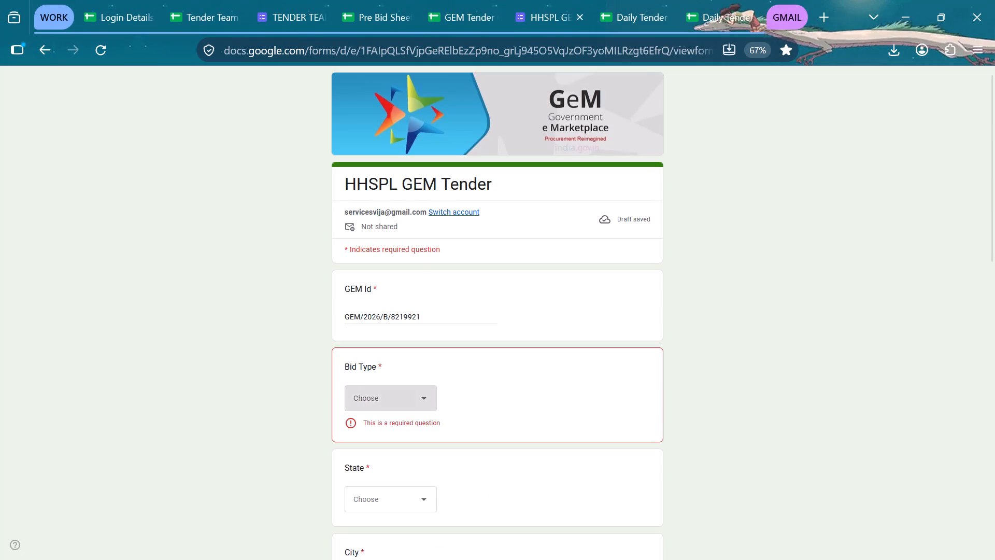
{"action": "key", "text": "m"}
{"action": "key", "text": "Tab"}
Set the form's state to GJ and fill in the city Rajkot, copied from the consignee address in the bid document.
{"action": "key", "text": "alt+Tab"}
{"action": "scroll", "coordinate": [364, 318], "scroll_direction": "down", "scroll_amount": 13}
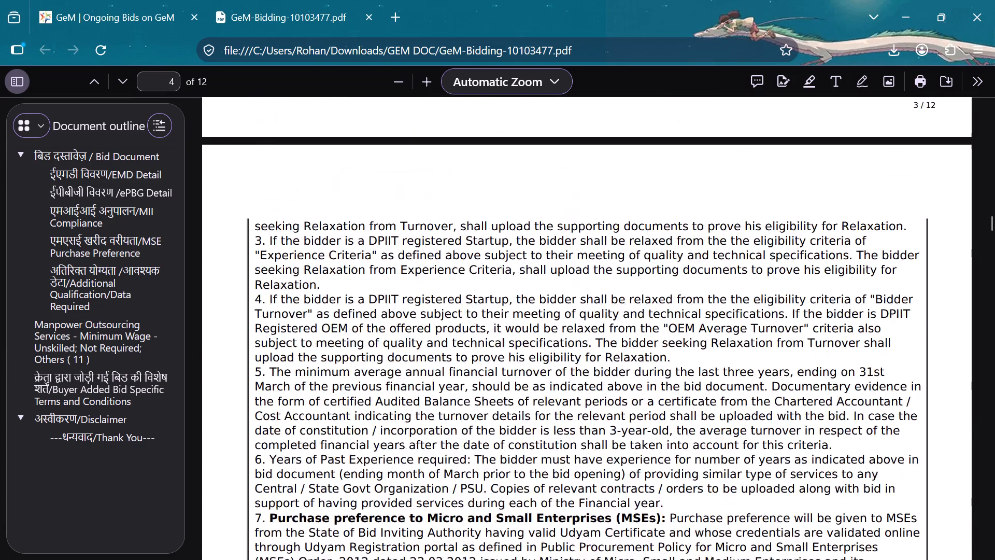
{"action": "scroll", "coordinate": [364, 318], "scroll_direction": "down", "scroll_amount": 10}
{"action": "scroll", "coordinate": [488, 440], "scroll_direction": "down", "scroll_amount": 1}
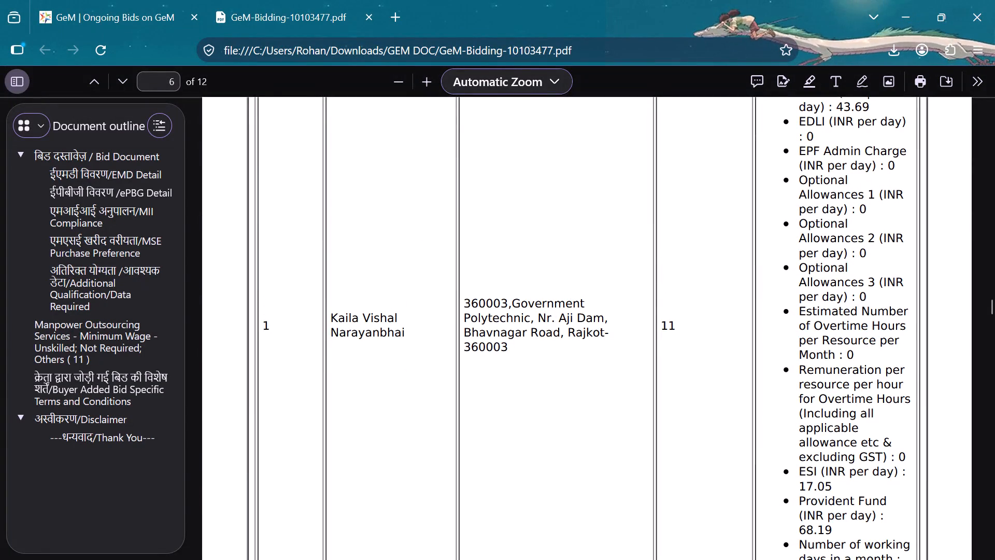
{"action": "double_click", "coordinate": [579, 330]}
{"action": "key", "text": "ctrl+c"}
{"action": "key", "text": "alt+Tab"}
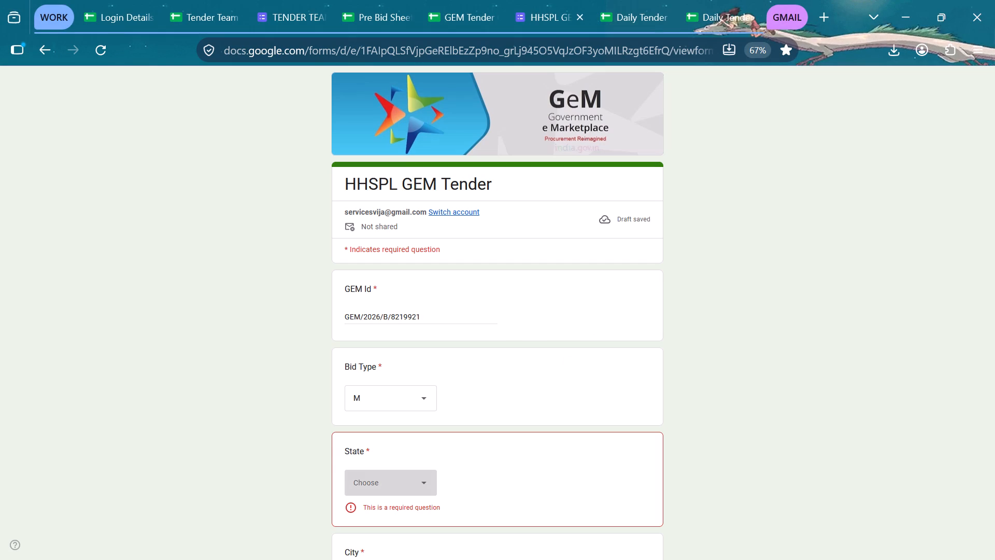
{"action": "type", "text": "gj"}
{"action": "key", "text": "Tab"}
{"action": "key", "text": "ctrl+v"}
{"action": "key", "text": "Tab"}
Set both Pasara and Pre Bid Meeting to N in the form.
{"action": "key", "text": "n"}
{"action": "key", "text": "Tab"}
{"action": "key", "text": "n"}
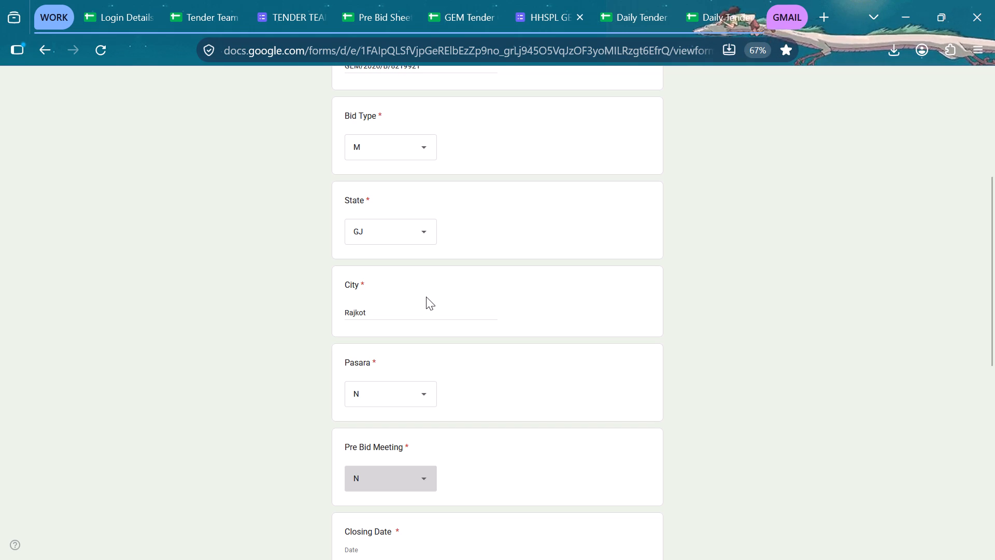
{"action": "key", "text": "Tab"}
Check the bid's listing on the GeM page and enter closing date 20/11/2026 and quantity 11 in the form.
{"action": "key", "text": "alt+Tab"}
{"action": "left_click", "coordinate": [150, 0]}
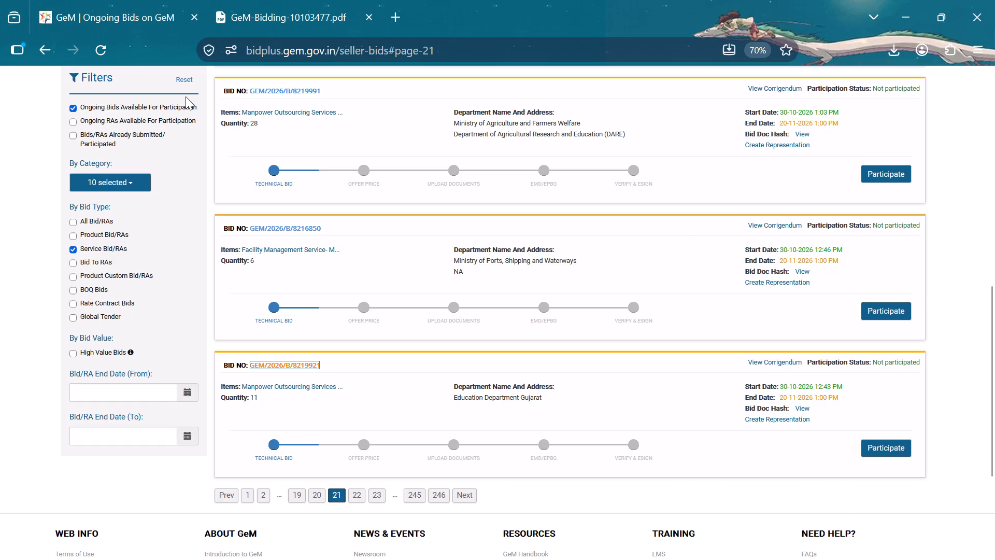
{"action": "key", "text": "alt+Tab"}
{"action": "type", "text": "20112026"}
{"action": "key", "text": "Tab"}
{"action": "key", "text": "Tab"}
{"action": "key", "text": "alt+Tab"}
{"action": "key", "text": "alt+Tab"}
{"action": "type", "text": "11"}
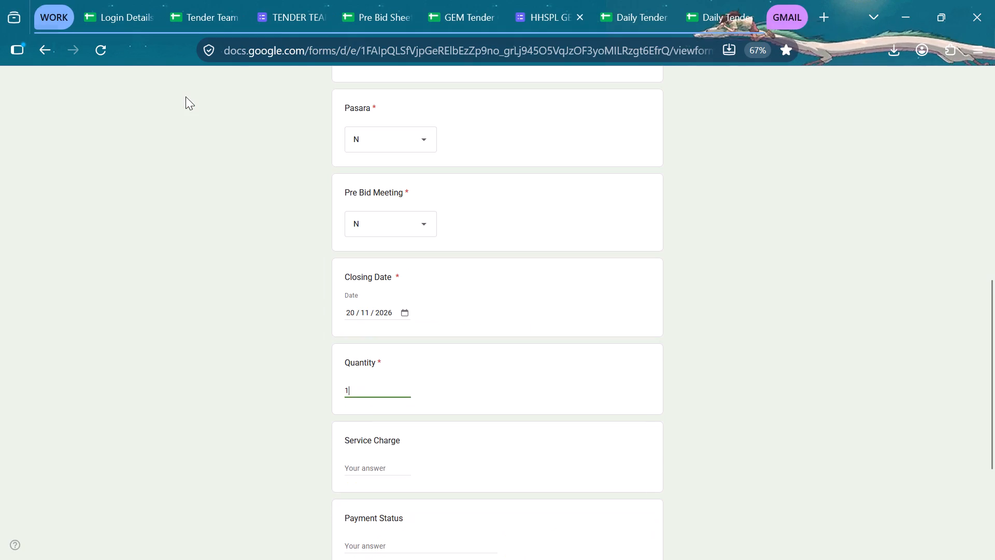
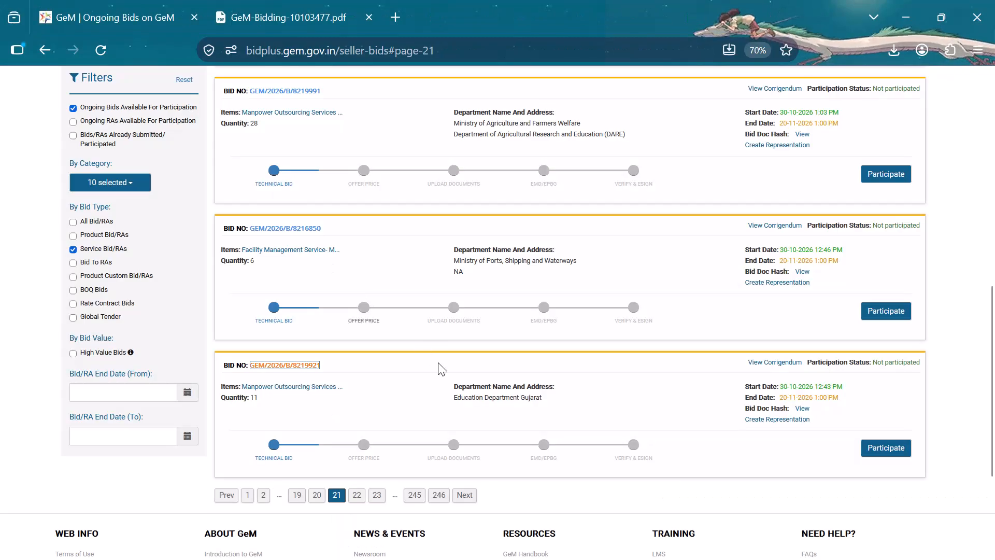
Submit the completed HHSPL GEM Tender form response for bid GEM/2026/B/8219921.
{"action": "key", "text": "alt+Tab"}
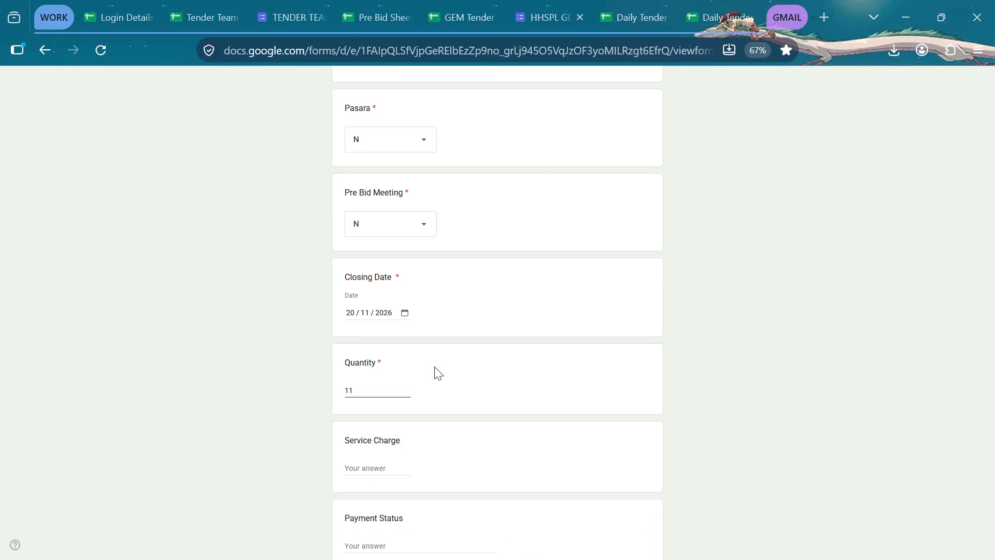
{"action": "scroll", "coordinate": [434, 367], "scroll_direction": "down", "scroll_amount": 6}
{"action": "left_click", "coordinate": [358, 470]}
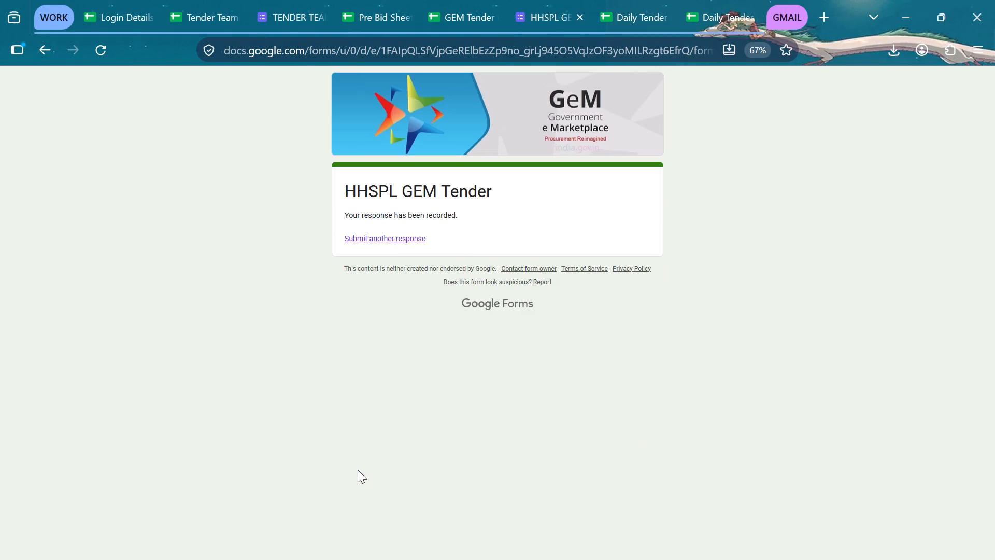
Open the bid document for GEM/2026/B/8205706 from page 21 of the GeM listing and close the previous bid's PDF.
{"action": "key", "text": "alt+Tab"}
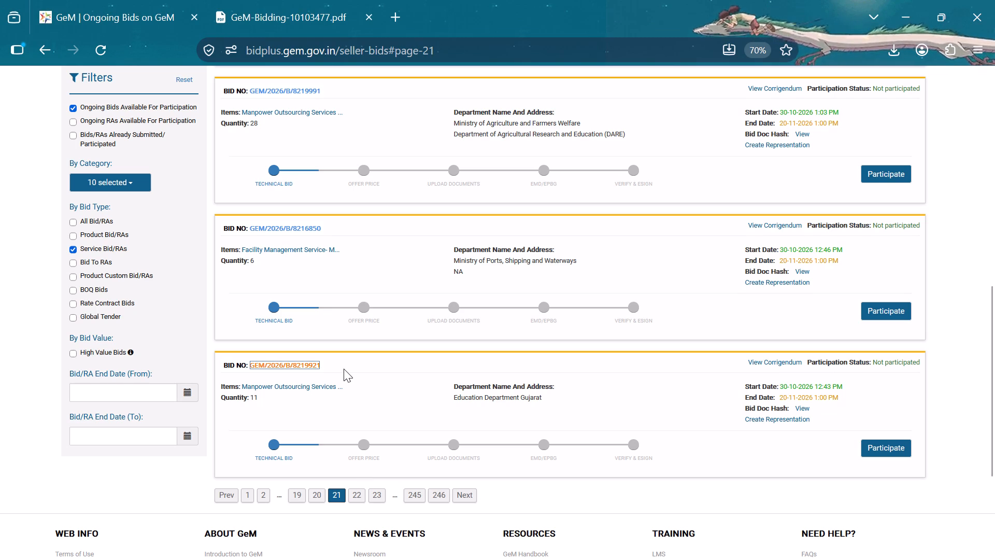
{"action": "scroll", "coordinate": [344, 369], "scroll_direction": "up", "scroll_amount": 3}
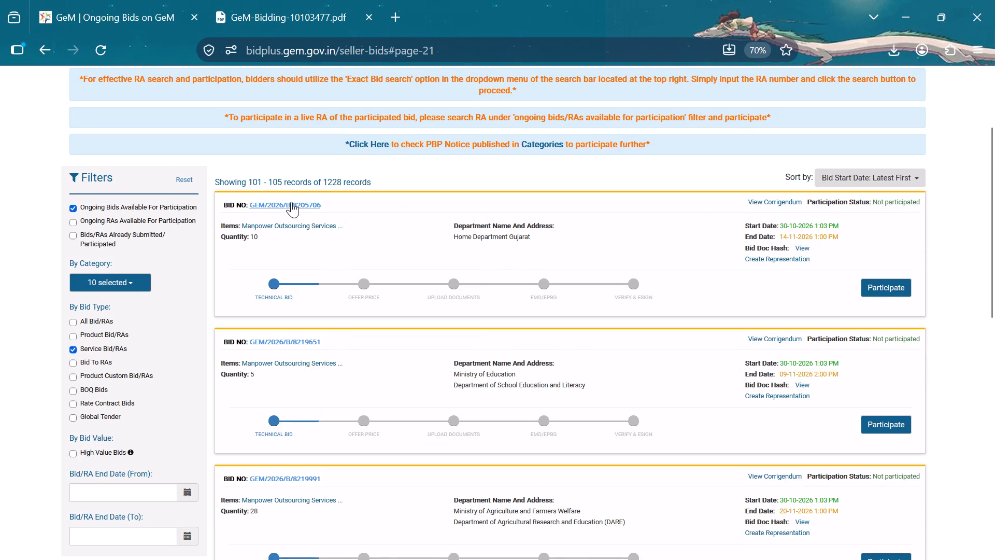
{"action": "left_click", "coordinate": [291, 203]}
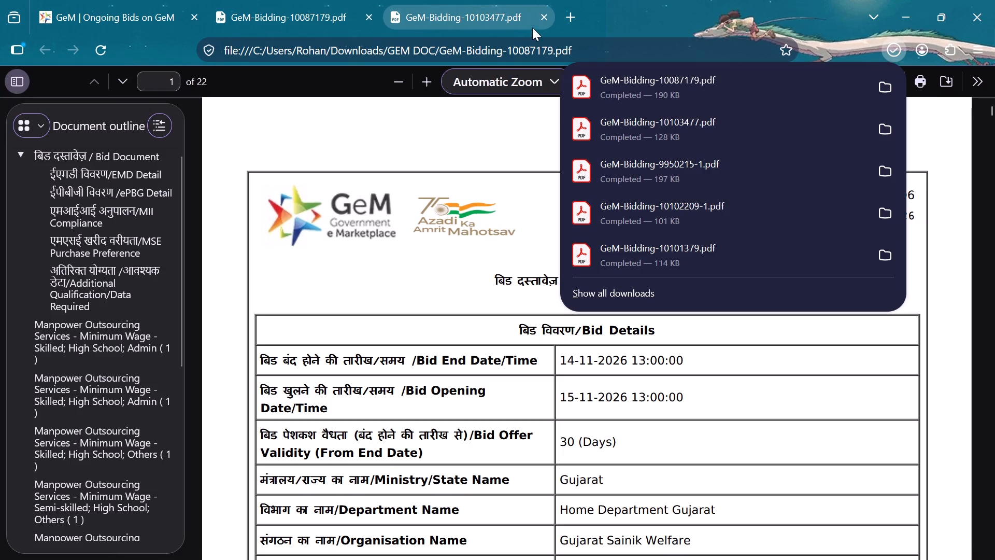
{"action": "left_click", "coordinate": [538, 17]}
Copy bid number GEM/2026/B/8205706 from the document and enter it as the GEM Id in a new HHSPL GEM Tender response.
{"action": "double_click", "coordinate": [795, 195]}
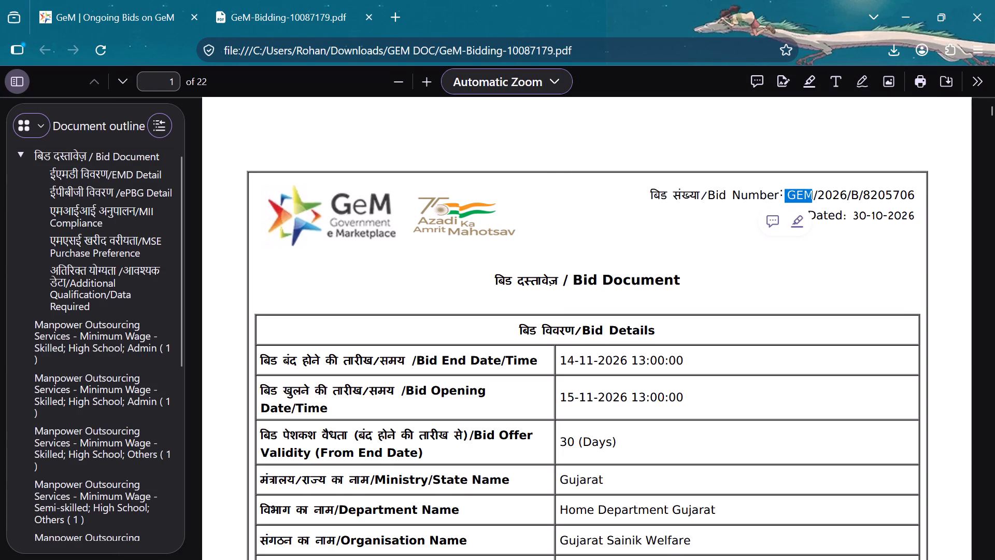
{"action": "key", "text": "ctrl+shift+Right"}
{"action": "key", "text": "ctrl+shift+Right"}
{"action": "key", "text": "ctrl+shift+Right"}
{"action": "key", "text": "ctrl+c"}
{"action": "scroll", "coordinate": [652, 354], "scroll_direction": "down", "scroll_amount": 3}
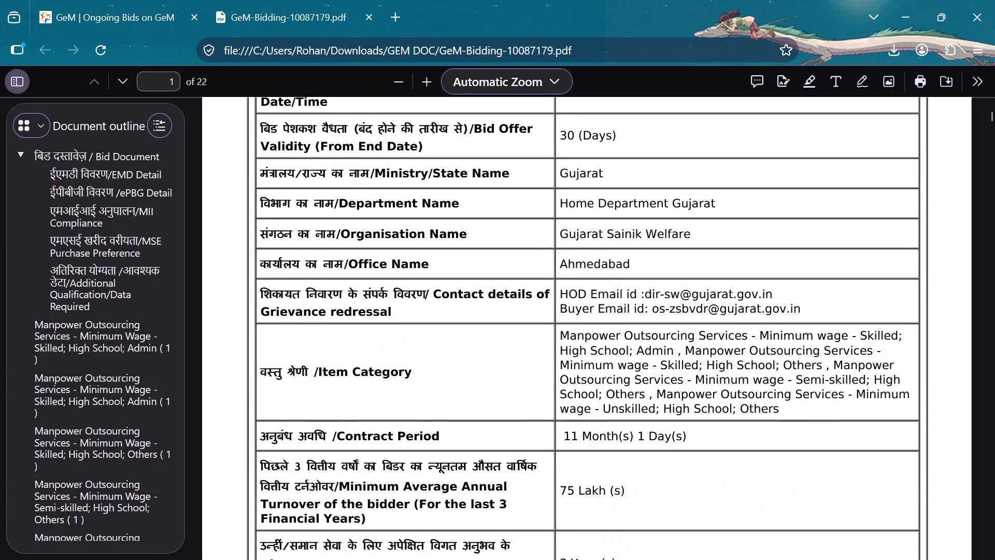
{"action": "scroll", "coordinate": [652, 354], "scroll_direction": "down", "scroll_amount": 7}
{"action": "key", "text": "alt+Tab"}
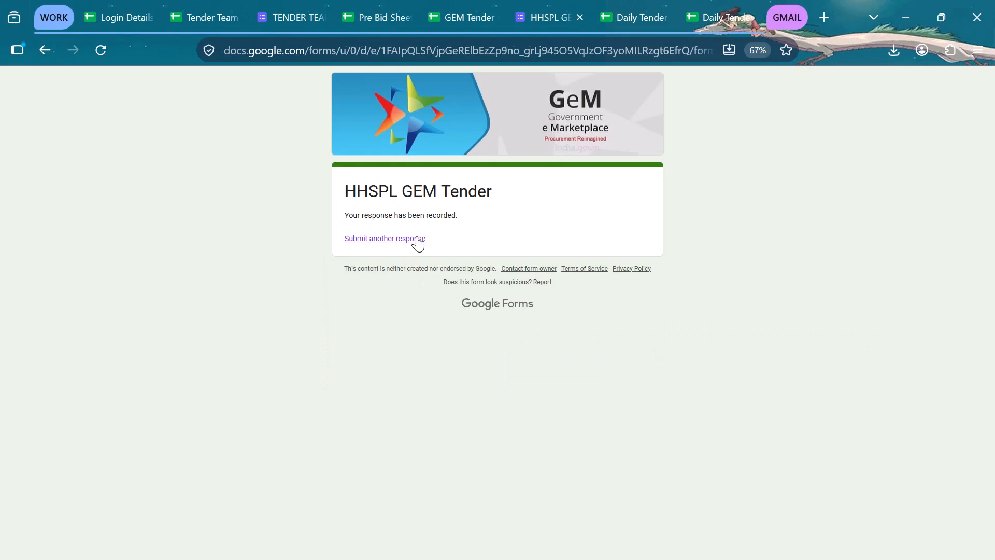
{"action": "left_click", "coordinate": [416, 234]}
{"action": "key", "text": "alt+Tab"}
{"action": "key", "text": "alt+Tab"}
{"action": "left_click", "coordinate": [374, 326], "text": "ctrl"}
{"action": "key", "text": "ctrl+v"}
{"action": "left_click", "coordinate": [376, 319], "text": "ctrl"}
{"action": "key", "text": "ctrl+v"}
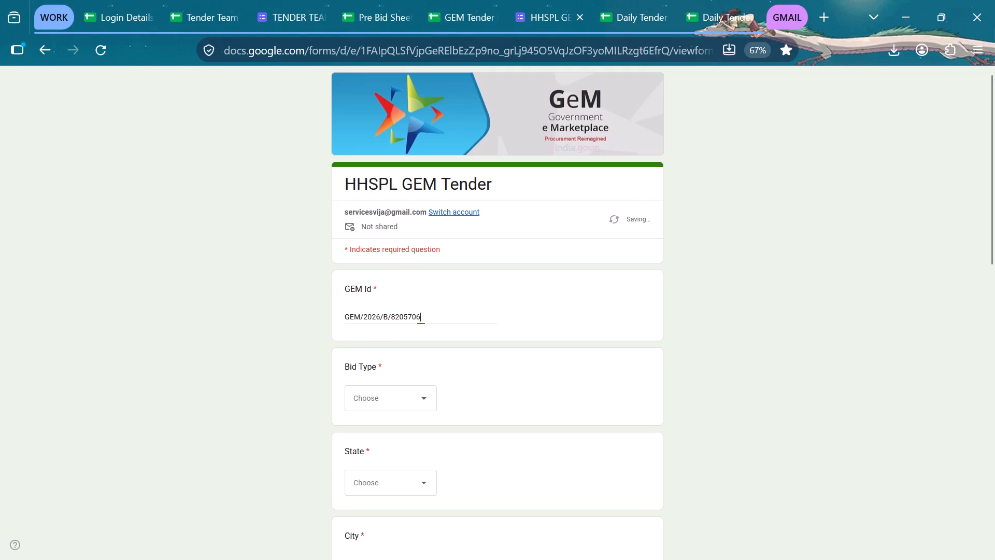
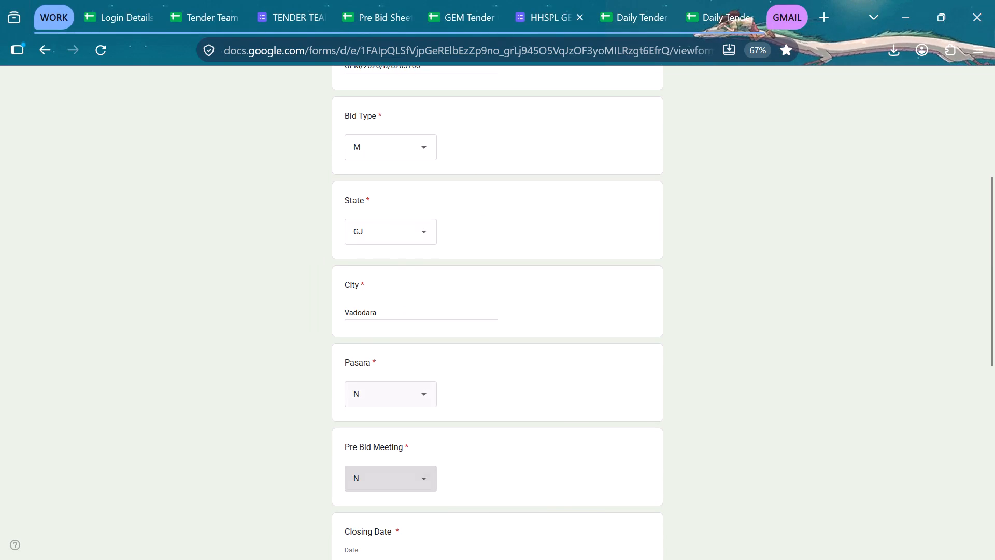
Enter closing date 14/11/2026 and quantity 10 in the form response for bid GEM/2026/B/8205706.
{"action": "key", "text": "alt+Tab"}
{"action": "left_click", "coordinate": [84, 0]}
{"action": "key", "text": "alt+Tab"}
{"action": "key", "text": "Tab"}
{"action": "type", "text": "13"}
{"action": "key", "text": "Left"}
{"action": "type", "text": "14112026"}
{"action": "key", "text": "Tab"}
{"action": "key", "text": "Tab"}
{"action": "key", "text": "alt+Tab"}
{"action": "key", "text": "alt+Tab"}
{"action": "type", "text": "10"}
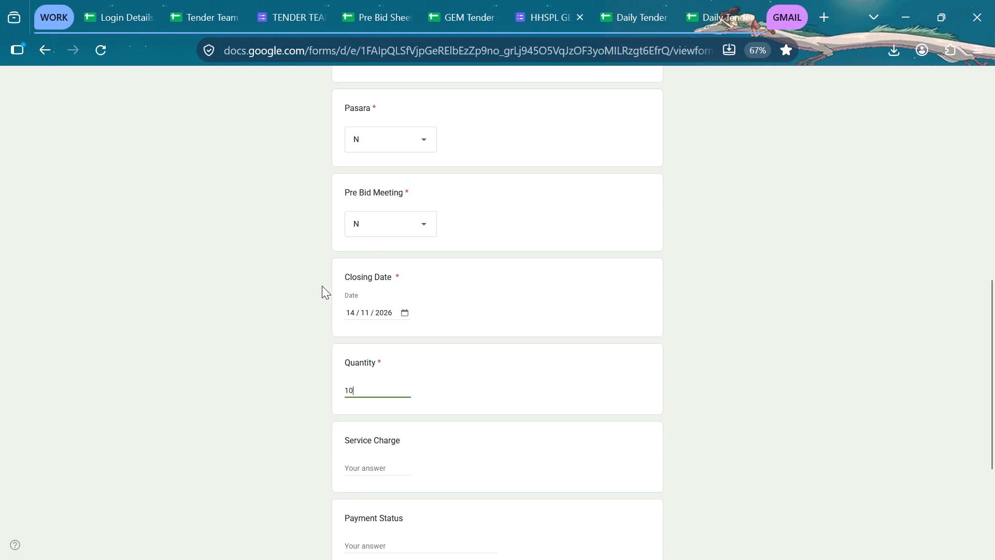
Submit the response for bid GEM/2026/B/8205706 and start another blank HHSPL GEM Tender response.
{"action": "scroll", "coordinate": [322, 286], "scroll_direction": "down", "scroll_amount": 5}
{"action": "left_click", "coordinate": [359, 458]}
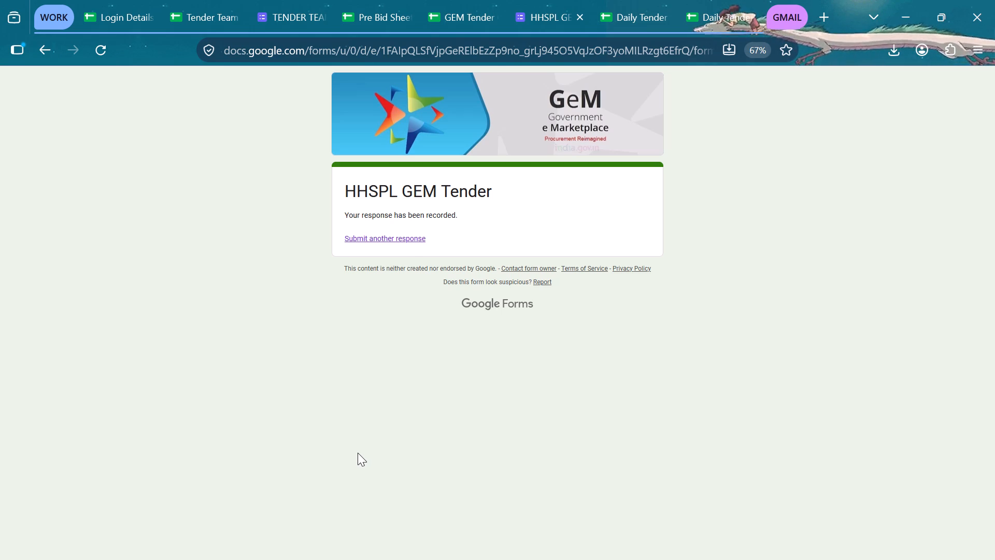
{"action": "left_click", "coordinate": [400, 238]}
Go to page 20 of the GeM service bids listing and open the bid document for GEM/2026/B/8089052.
{"action": "key", "text": "alt+Tab"}
{"action": "scroll", "coordinate": [360, 262], "scroll_direction": "down", "scroll_amount": 7}
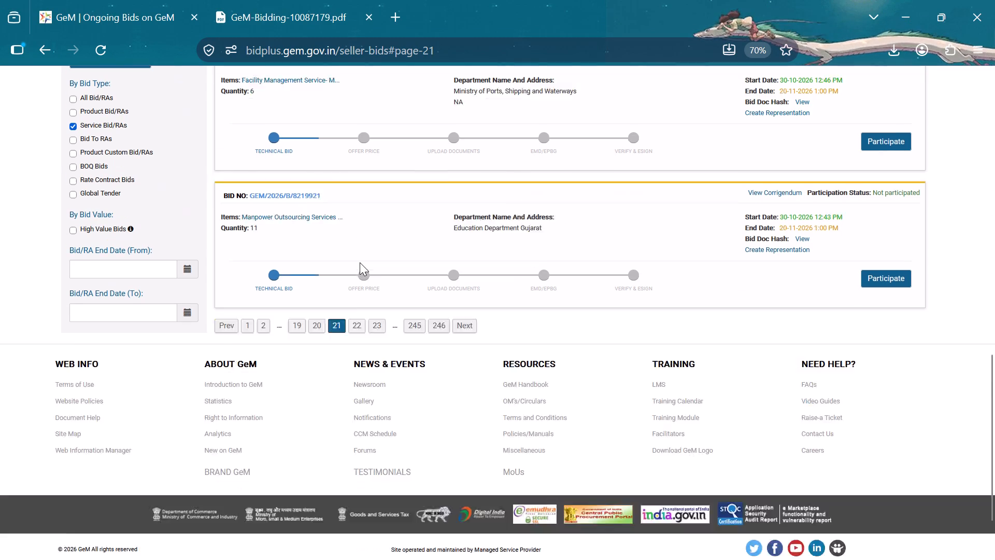
{"action": "left_click", "coordinate": [318, 313]}
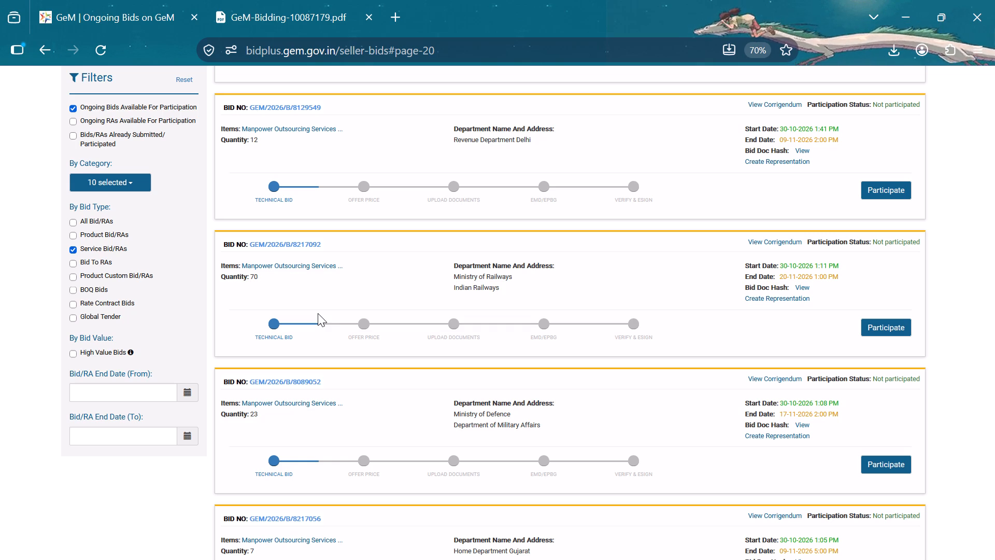
{"action": "scroll", "coordinate": [318, 313], "scroll_direction": "down", "scroll_amount": 2}
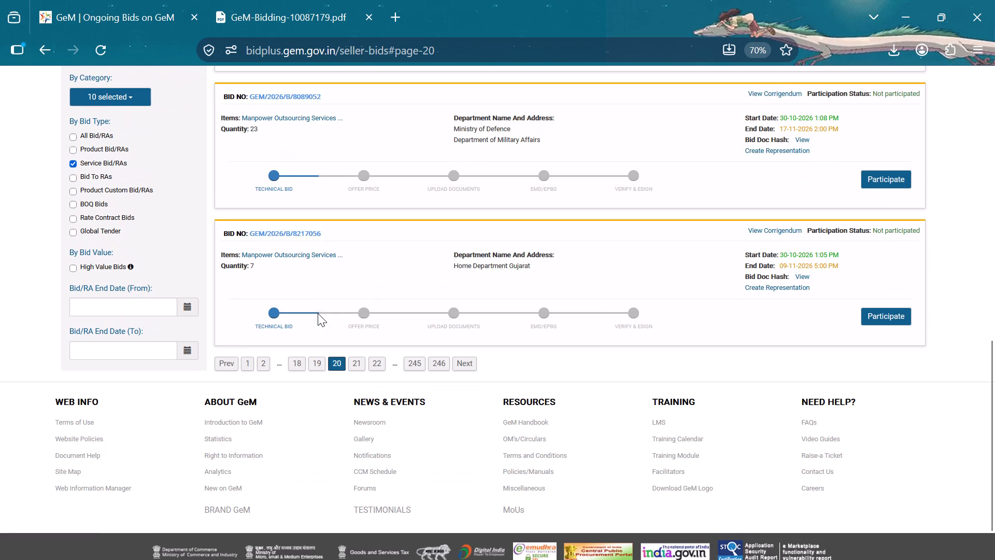
{"action": "scroll", "coordinate": [297, 218], "scroll_direction": "up", "scroll_amount": 1}
{"action": "left_click", "coordinate": [296, 184]}
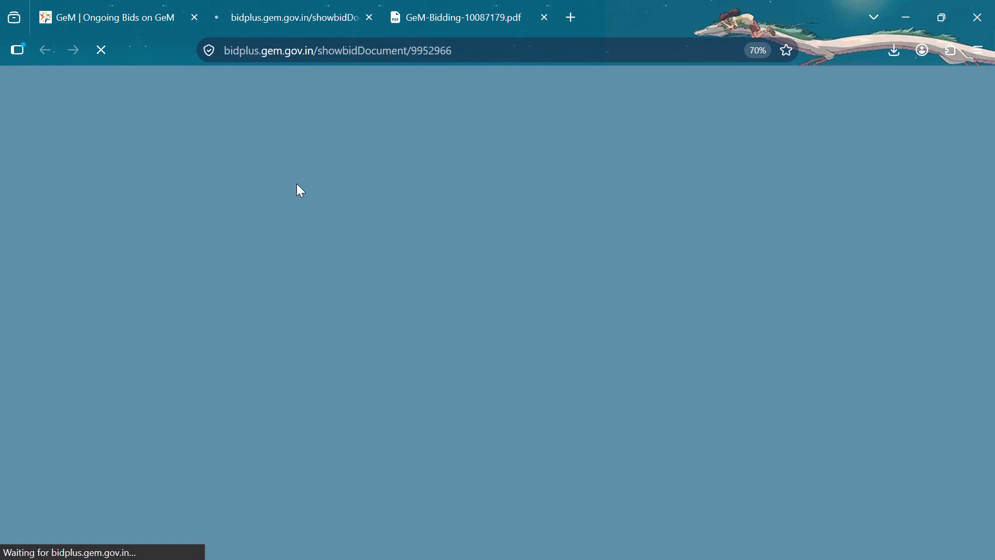
{"action": "left_click", "coordinate": [437, 318]}
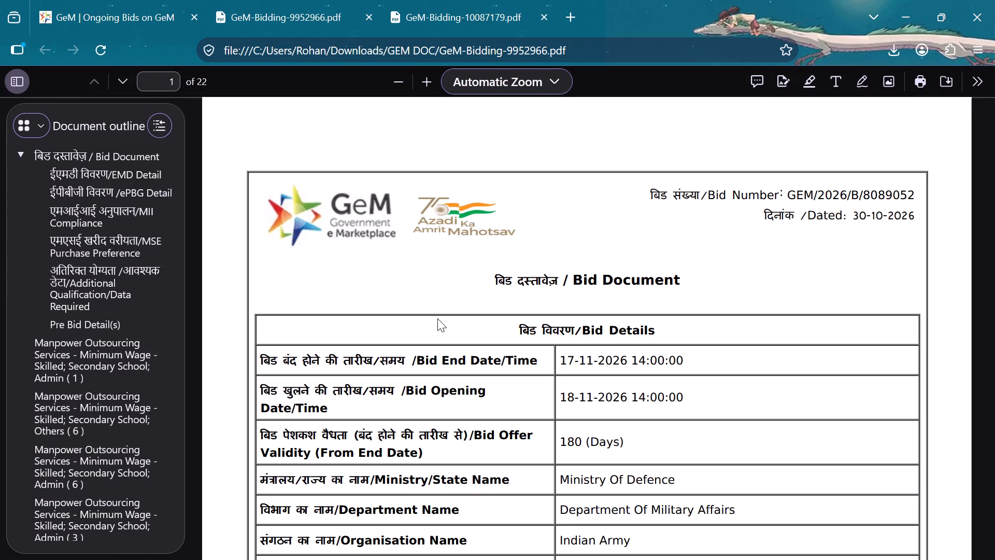
Check the bid document for its consignee city, and copy bid number GEM/2026/B/8089052 into the new response's GEM Id.
{"action": "scroll", "coordinate": [437, 318], "scroll_direction": "down", "scroll_amount": 5}
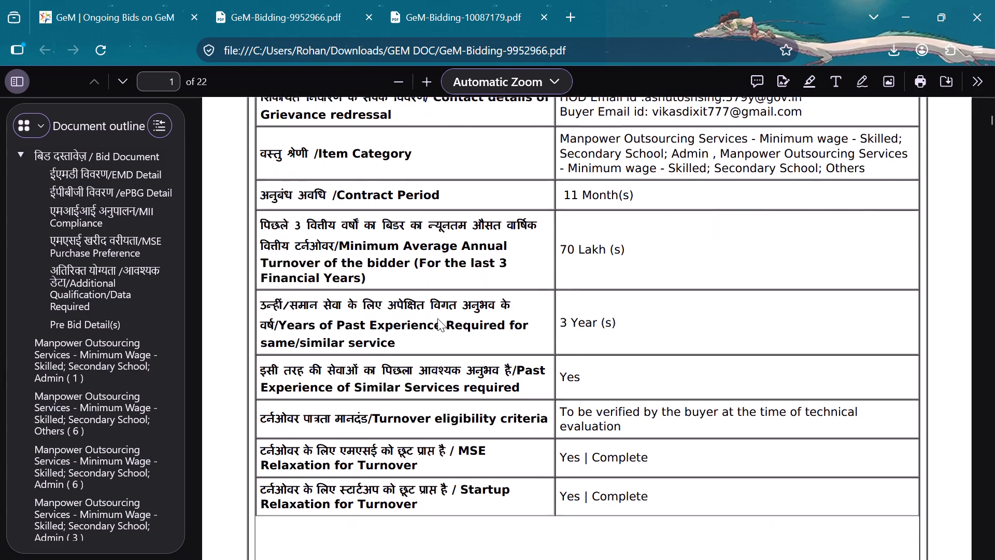
{"action": "scroll", "coordinate": [437, 318], "scroll_direction": "down", "scroll_amount": 20}
{"action": "scroll", "coordinate": [437, 318], "scroll_direction": "down", "scroll_amount": 14}
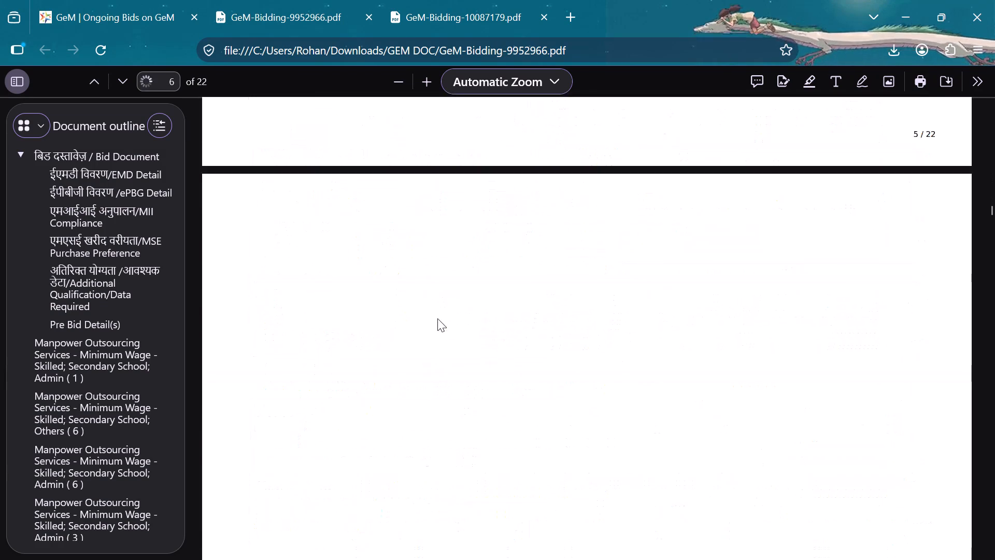
{"action": "scroll", "coordinate": [437, 318], "scroll_direction": "down", "scroll_amount": 20}
{"action": "scroll", "coordinate": [437, 318], "scroll_direction": "down", "scroll_amount": 6}
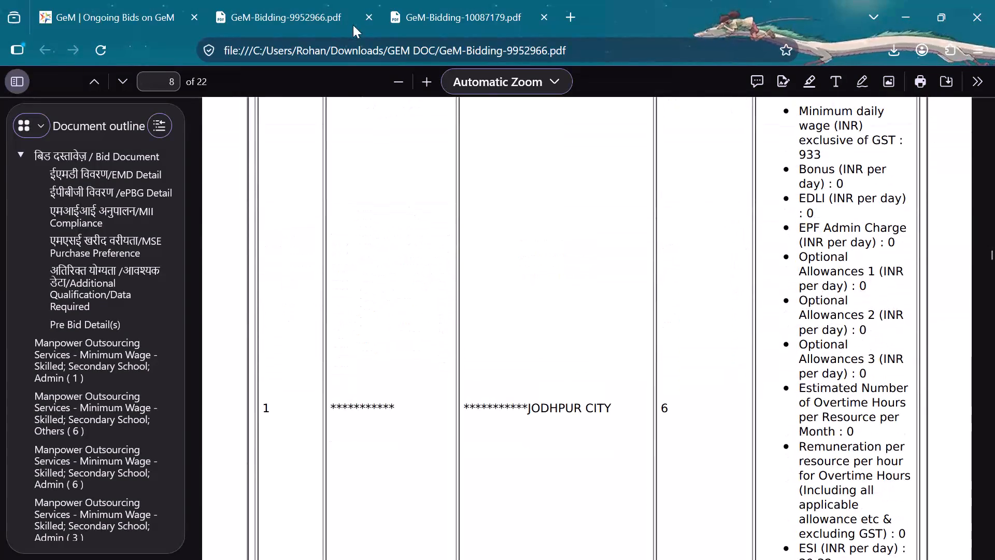
{"action": "left_click", "coordinate": [346, 9]}
{"action": "key", "text": "ctrl+Up"}
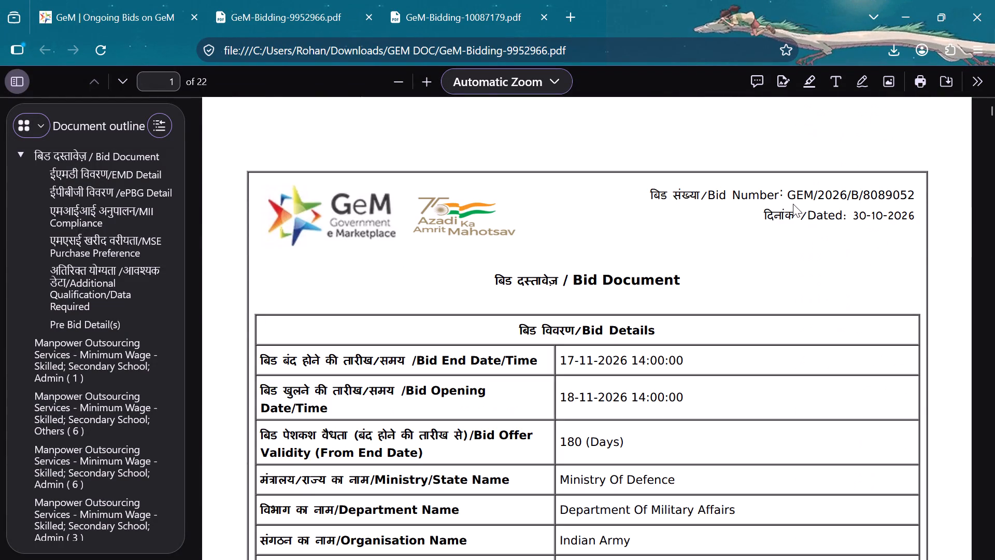
{"action": "left_click", "coordinate": [794, 195]}
{"action": "left_click_drag", "start_coordinate": [794, 195], "coordinate": [887, 194]}
{"action": "key", "text": "ctrl+c"}
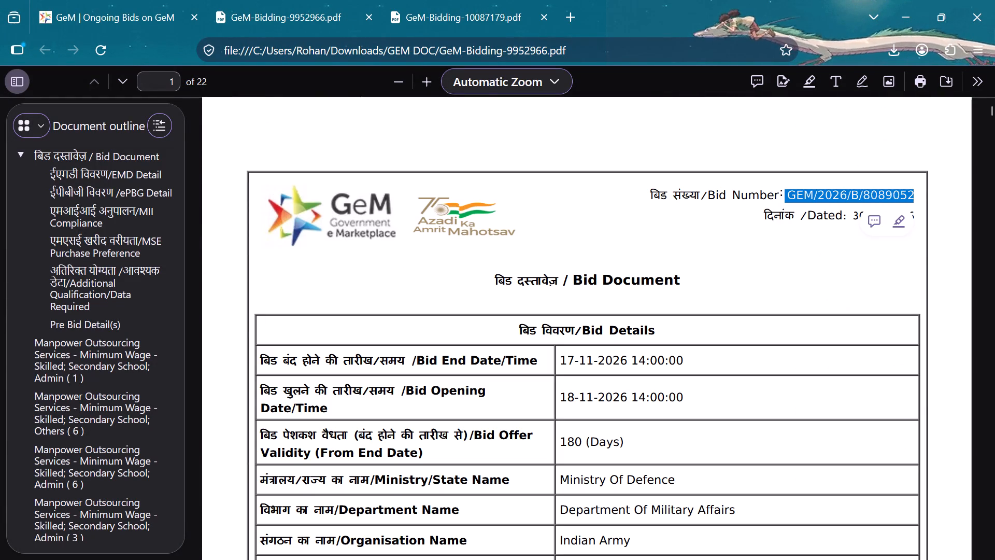
{"action": "key", "text": "alt+Tab"}
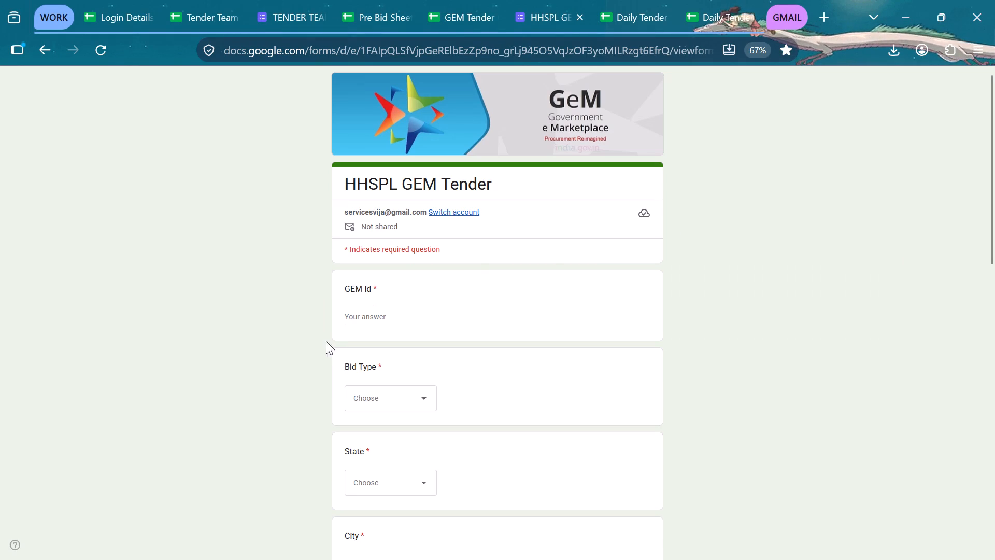
{"action": "left_click", "coordinate": [373, 315]}
{"action": "key", "text": "ctrl+v"}
Set Bid Type M, State RJ, City jodhpur, Pasara N and Pre Bid Meeting N in the form response.
{"action": "key", "text": "Tab"}
{"action": "key", "text": "m"}
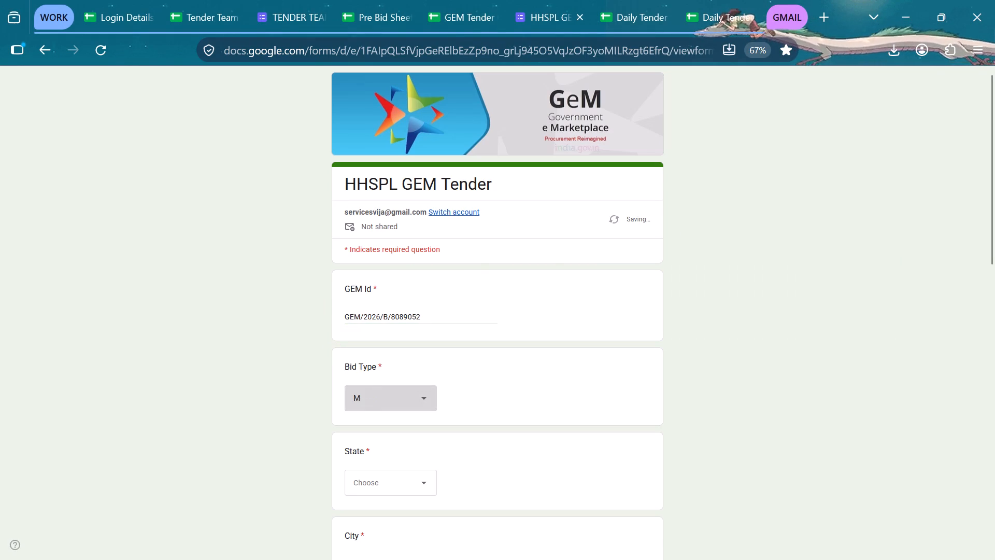
{"action": "key", "text": "Tab"}
{"action": "key", "text": "r"}
{"action": "key", "text": "Tab"}
{"action": "type", "text": "jodhpur"}
{"action": "key", "text": "Tab"}
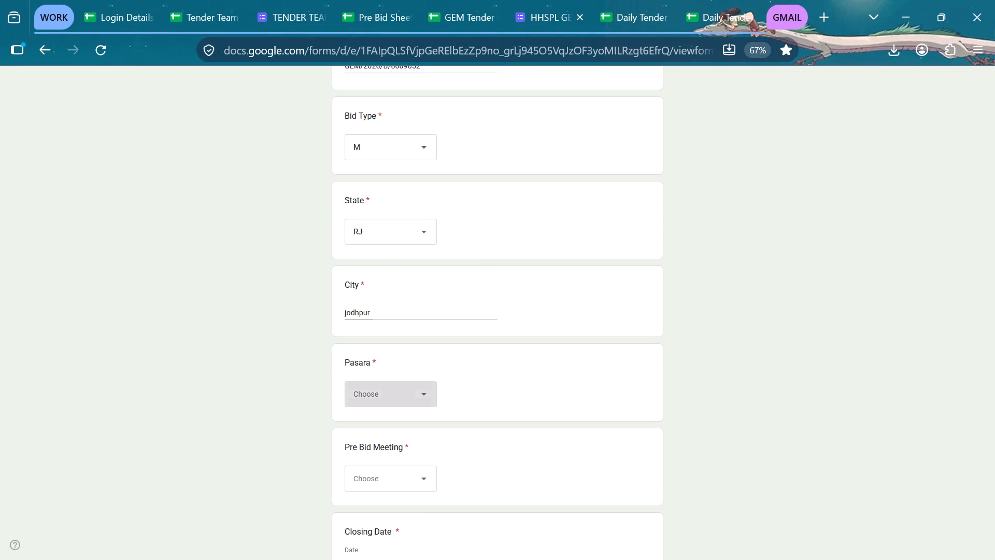
{"action": "key", "text": "n"}
{"action": "key", "text": "Tab"}
{"action": "key", "text": "n"}
{"action": "key", "text": "Tab"}
Enter closing date 17/11/2026 and quantity 23 from the GeM listing in the response for GEM/2026/B/8089052.
{"action": "key", "text": "alt+Tab"}
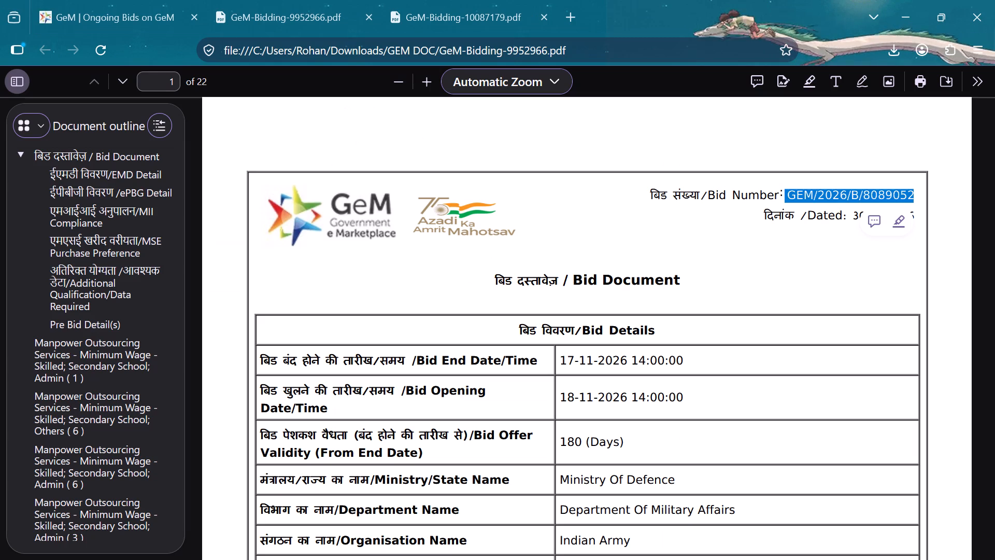
{"action": "left_click", "coordinate": [52, 0]}
{"action": "key", "text": "alt+Tab"}
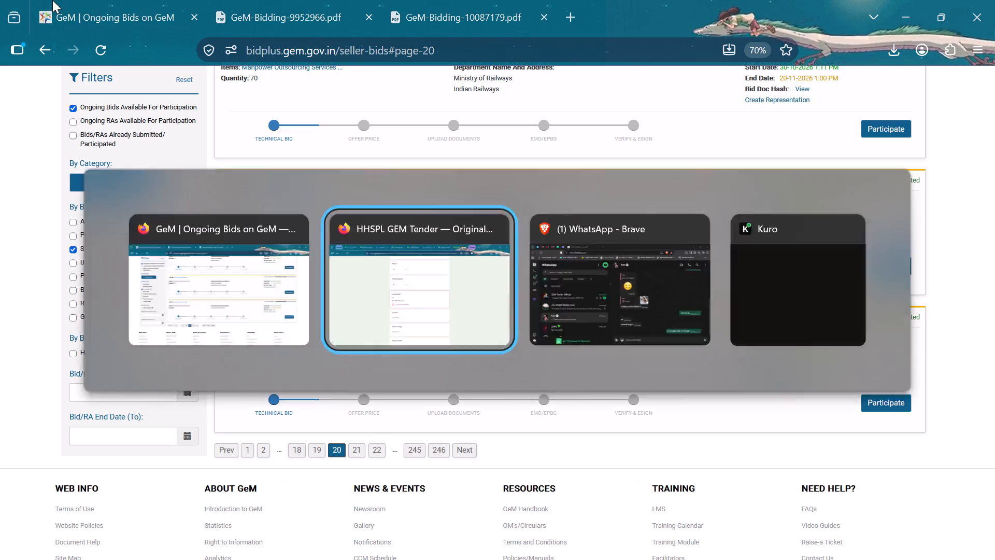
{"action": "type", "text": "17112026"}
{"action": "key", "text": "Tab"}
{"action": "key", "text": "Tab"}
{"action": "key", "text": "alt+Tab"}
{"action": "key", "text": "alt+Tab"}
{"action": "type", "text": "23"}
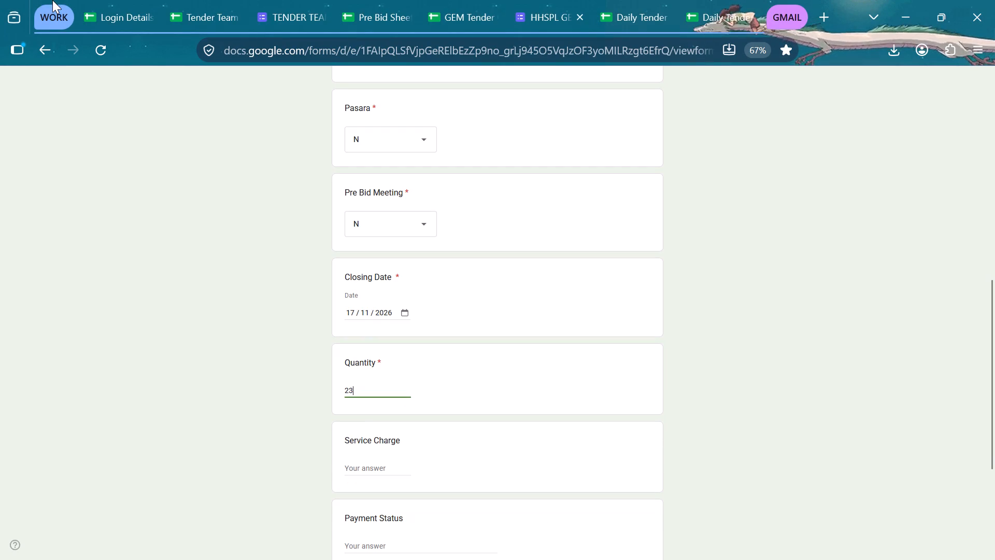
Submit the completed HHSPL GEM Tender form response for bid GEM/2026/B/8089052.
{"action": "scroll", "coordinate": [280, 318], "scroll_direction": "down", "scroll_amount": 7}
{"action": "left_click", "coordinate": [346, 455]}
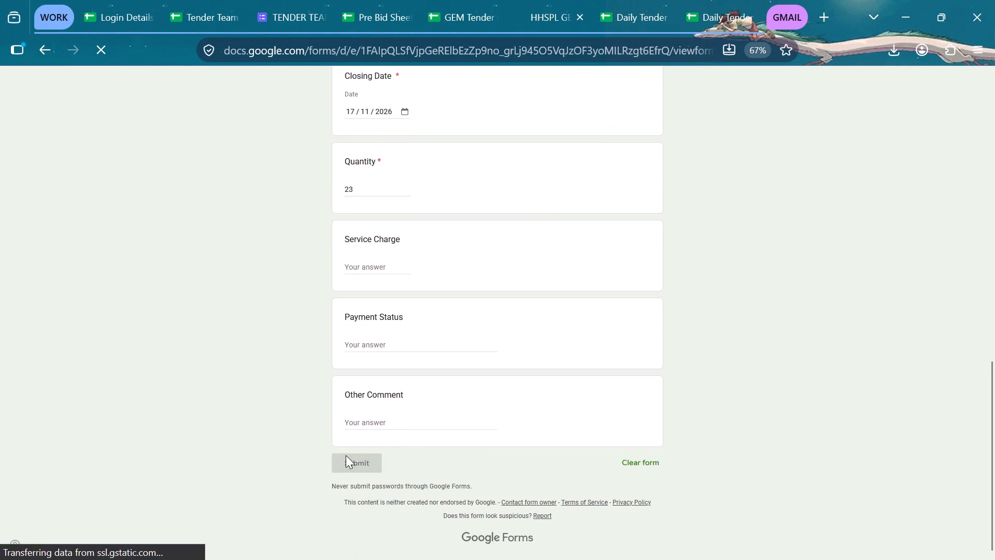
Return to page 20 of the GeM listing and check the remaining bids for another suitable one.
{"action": "key", "text": "alt+Tab"}
{"action": "scroll", "coordinate": [339, 337], "scroll_direction": "up", "scroll_amount": 2}
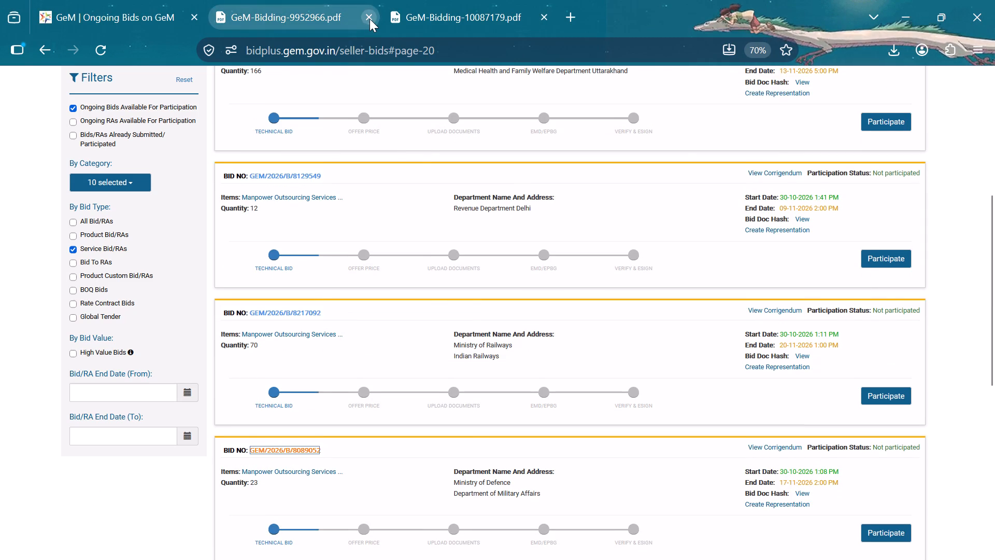
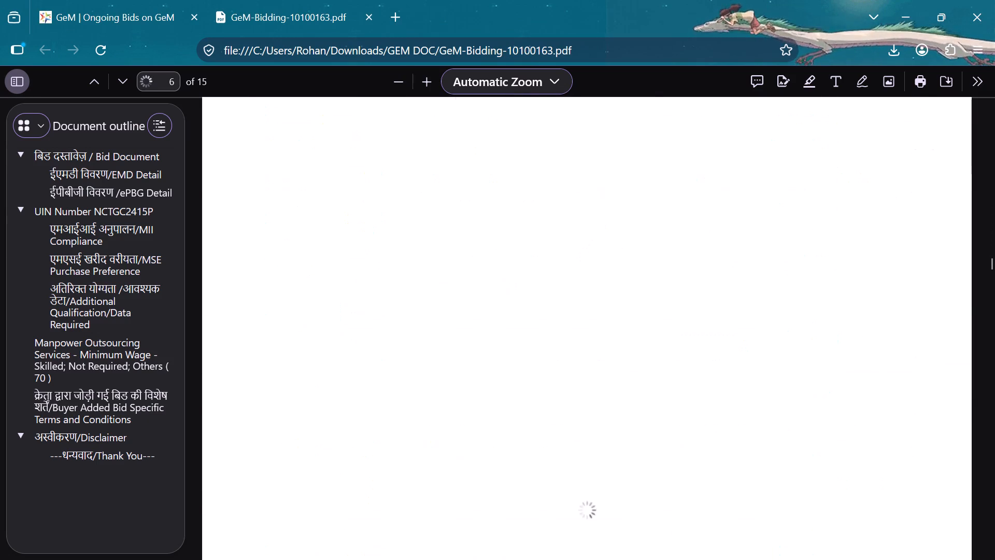
Set State for Andhra Pradesh, City Visakhapatnam, Pasara N and Pre Bid Meeting N in the response for GEM/2026/B/8217092.
{"action": "scroll", "coordinate": [369, 313], "scroll_direction": "down", "scroll_amount": 8}
{"action": "double_click", "coordinate": [504, 368]}
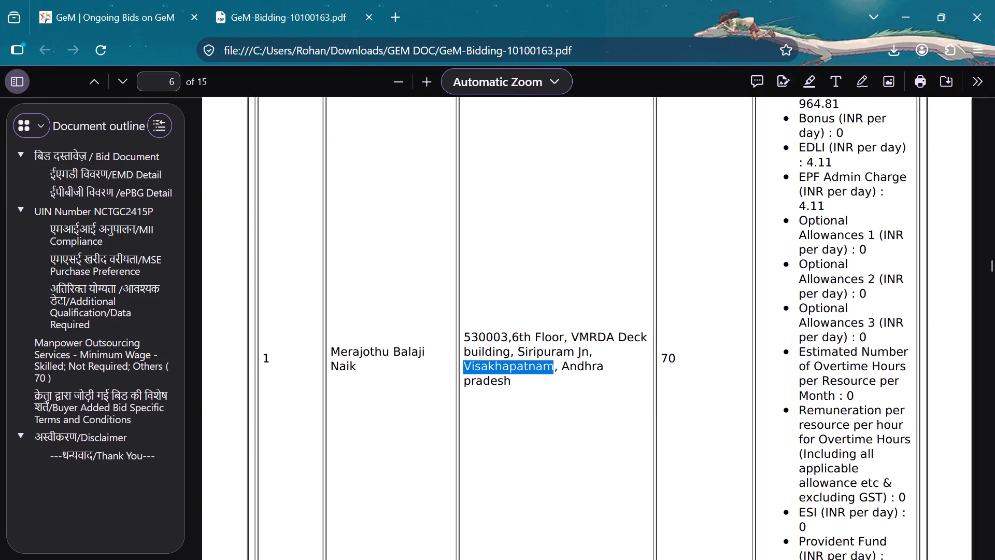
{"action": "key", "text": "ctrl+c"}
{"action": "double_click", "coordinate": [487, 340]}
{"action": "key", "text": "alt+Tab"}
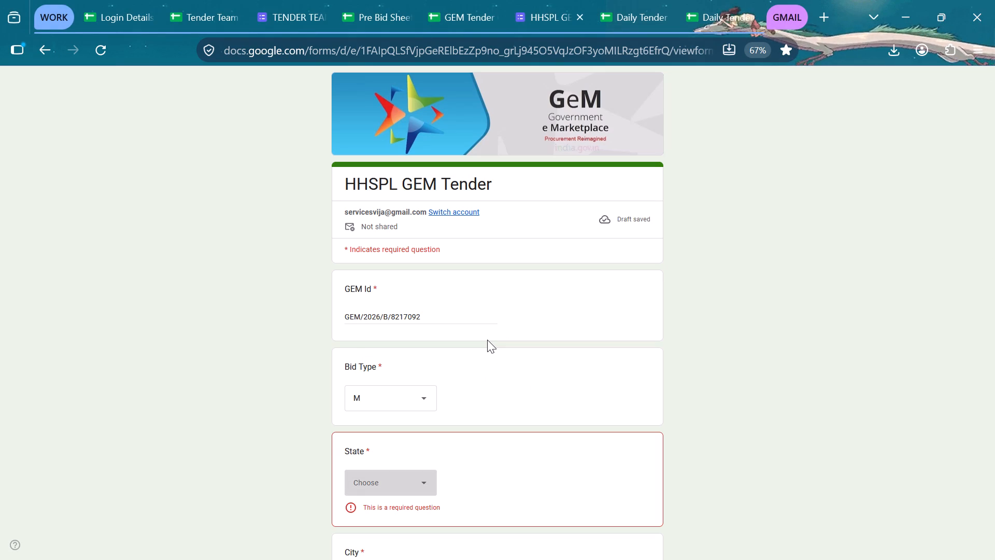
{"action": "key", "text": "a"}
{"action": "key", "text": "Tab"}
{"action": "key", "text": "ctrl+v"}
{"action": "key", "text": "Tab"}
{"action": "key", "text": "n"}
{"action": "key", "text": "Tab"}
{"action": "key", "text": "n"}
Enter closing date 20/11/2026 and quantity 70 from the GeM listing in the response for GEM/2026/B/8217092.
{"action": "key", "text": "alt+Tab"}
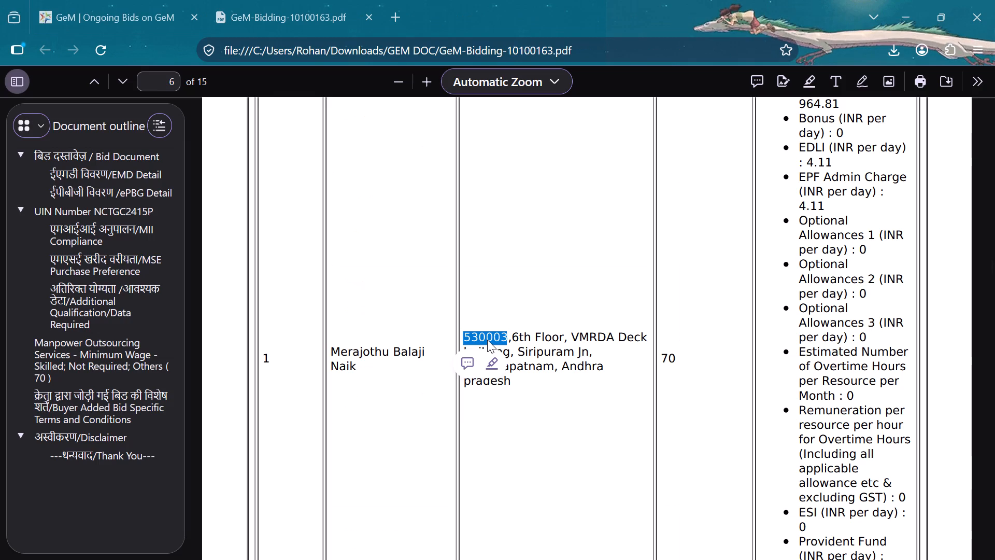
{"action": "left_click", "coordinate": [140, 0]}
{"action": "key", "text": "alt+Tab"}
{"action": "key", "text": "Tab"}
{"action": "key", "text": "1"}
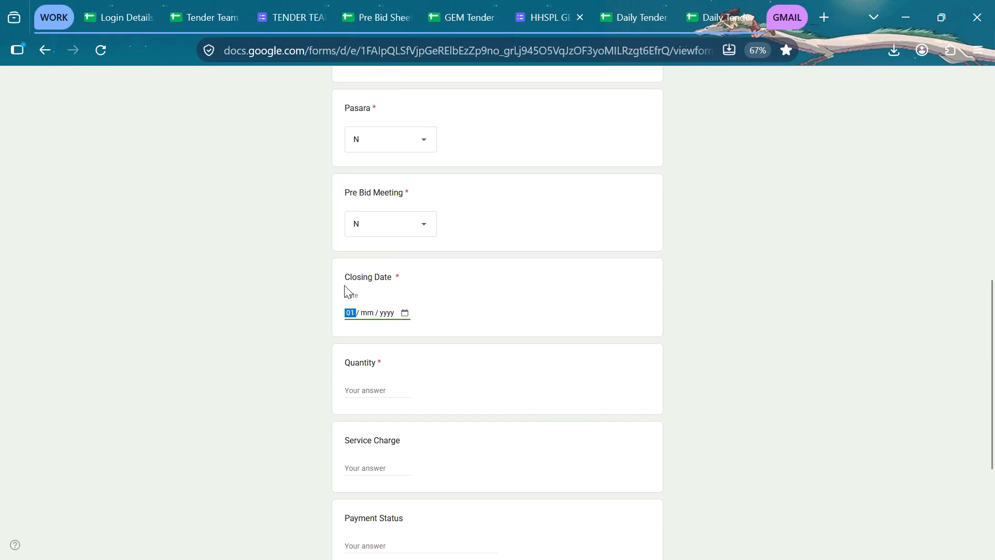
{"action": "key", "text": "Left"}
{"action": "key", "text": "Right"}
{"action": "key", "text": "Left"}
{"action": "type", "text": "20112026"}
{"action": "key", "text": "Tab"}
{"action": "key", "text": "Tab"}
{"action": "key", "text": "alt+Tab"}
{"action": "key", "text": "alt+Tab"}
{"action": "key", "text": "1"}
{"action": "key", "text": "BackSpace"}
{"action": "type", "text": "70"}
Submit the completed HHSPL GEM Tender form response for bid GEM/2026/B/8217092.
{"action": "scroll", "coordinate": [344, 285], "scroll_direction": "down", "scroll_amount": 6}
{"action": "left_click", "coordinate": [356, 454]}
Open the bid document for GEM/2026/B/8129549 from page 20 of the GeM listing and close the previous bid PDF.
{"action": "key", "text": "alt+Tab"}
{"action": "scroll", "coordinate": [318, 306], "scroll_direction": "up", "scroll_amount": 1}
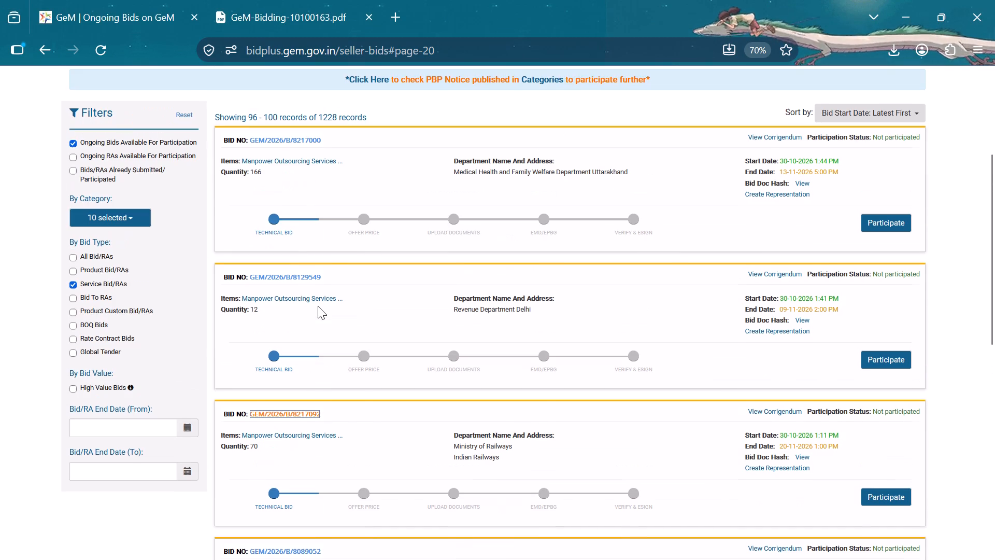
{"action": "scroll", "coordinate": [318, 306], "scroll_direction": "up", "scroll_amount": 1}
{"action": "left_click", "coordinate": [309, 278]}
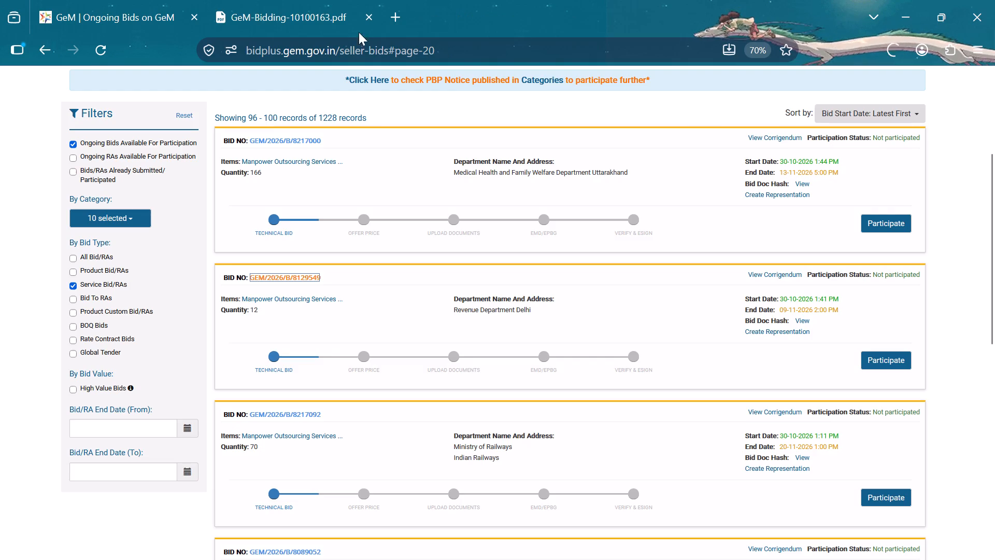
{"action": "double_click", "coordinate": [533, 11]}
{"action": "left_click", "coordinate": [541, 15]}
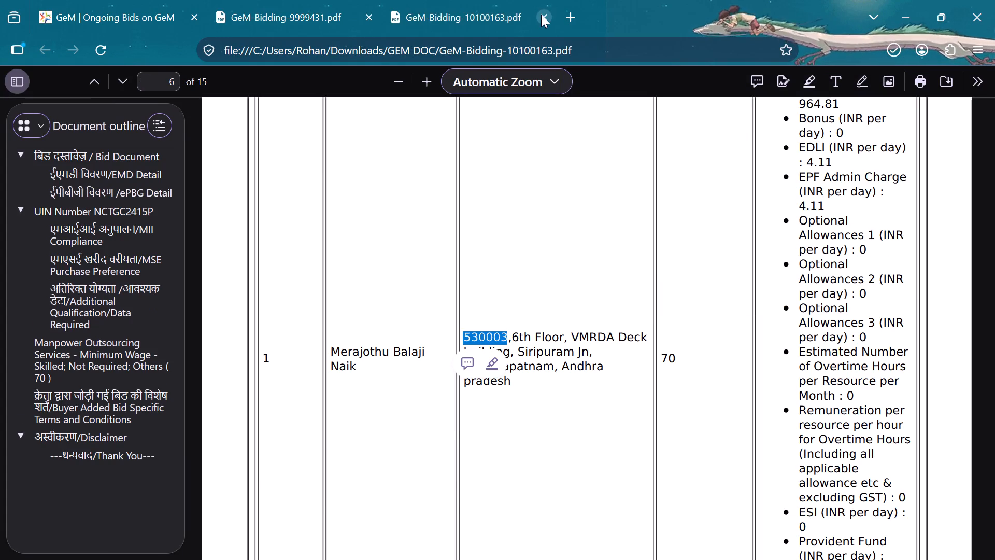
Start another form response with the copied GEM Id GEM/2026/B/8129549 and Bid Type S.
{"action": "double_click", "coordinate": [792, 198]}
{"action": "key", "text": "ctrl+shift+Right"}
{"action": "key", "text": "ctrl+shift+Right"}
{"action": "key", "text": "ctrl+shift+Right"}
{"action": "key", "text": "ctrl+c"}
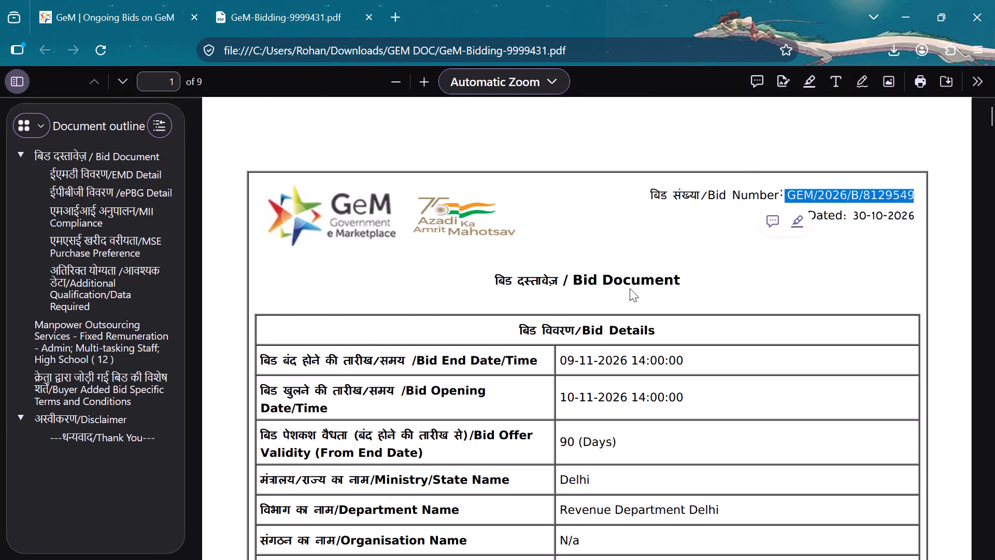
{"action": "scroll", "coordinate": [523, 398], "scroll_direction": "down", "scroll_amount": 12}
{"action": "key", "text": "alt+Tab"}
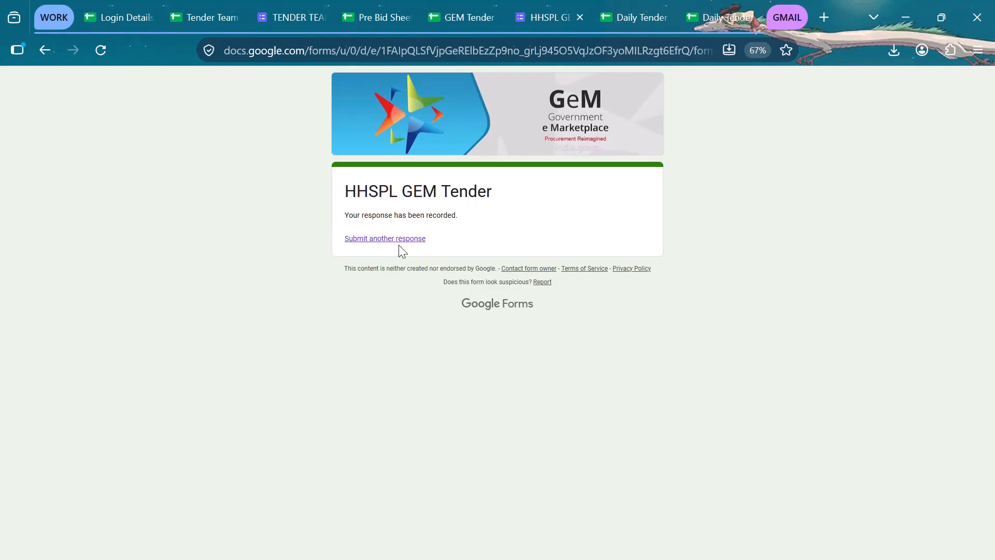
{"action": "left_click", "coordinate": [397, 243]}
{"action": "key", "text": "alt+Tab"}
{"action": "key", "text": "alt+Tab"}
{"action": "left_click", "coordinate": [383, 316], "text": "ctrl"}
{"action": "key", "text": "ctrl+v"}
{"action": "key", "text": "Tab"}
{"action": "key", "text": "s"}
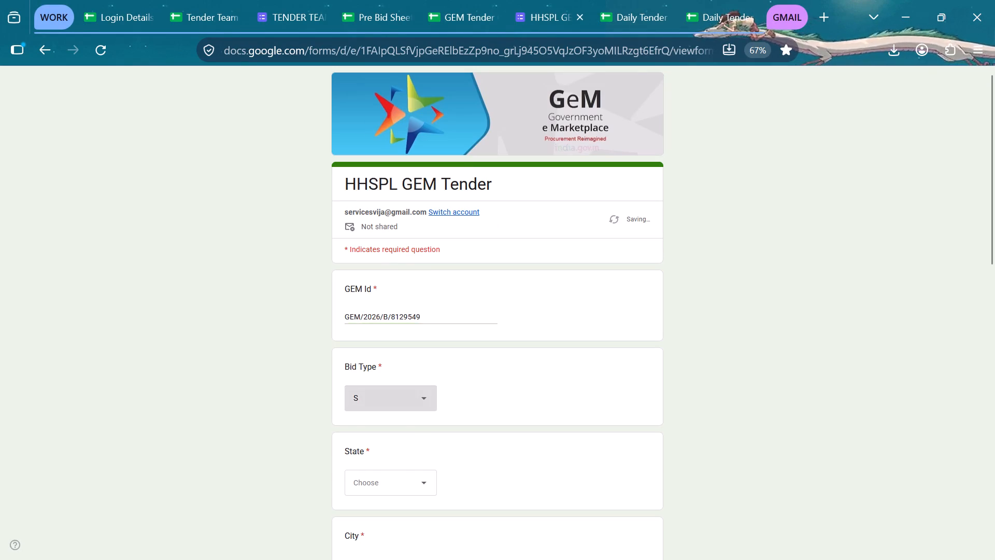
Check the consignee address in the bid document and set State DL, City delhi, Pasara N and Pre Bid Meeting N.
{"action": "key", "text": "alt+Tab"}
{"action": "scroll", "coordinate": [383, 316], "scroll_direction": "down", "scroll_amount": 20}
{"action": "scroll", "coordinate": [383, 316], "scroll_direction": "down", "scroll_amount": 13}
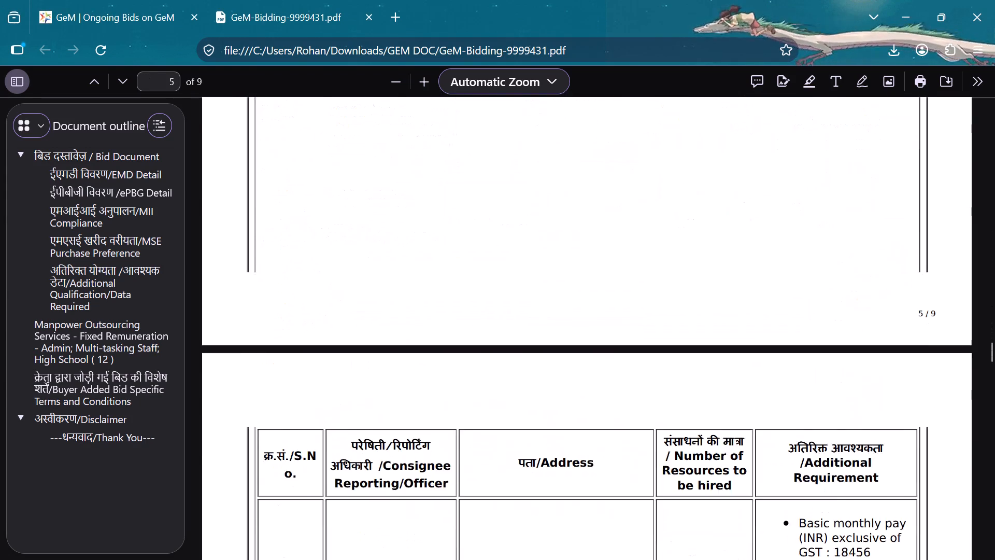
{"action": "scroll", "coordinate": [383, 316], "scroll_direction": "down", "scroll_amount": 4}
{"action": "key", "text": "alt+Tab"}
{"action": "key", "text": "Tab"}
{"action": "type", "text": "dl"}
{"action": "key", "text": "Tab"}
{"action": "type", "text": "del"}
{"action": "key", "text": "h"}
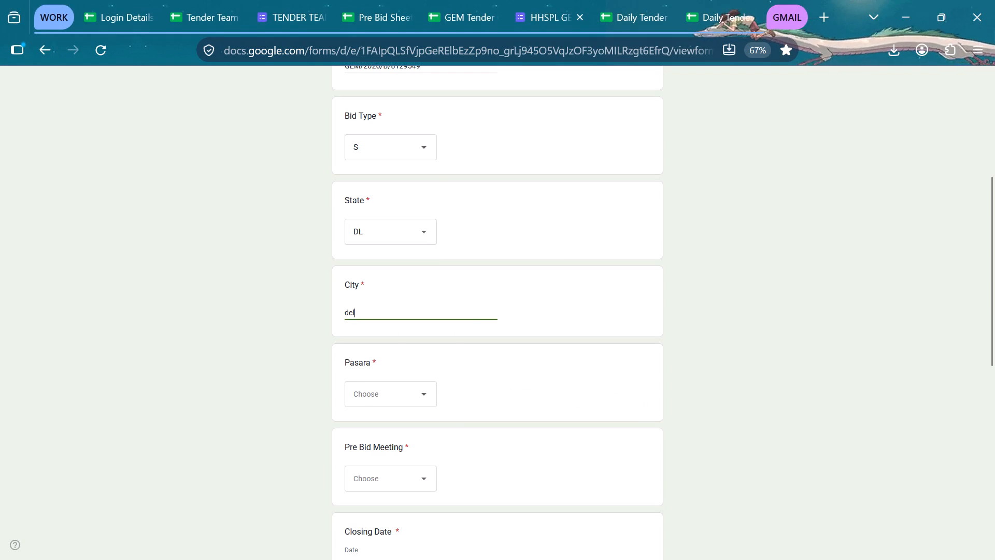
{"action": "key", "text": "i"}
{"action": "key", "text": "Tab"}
{"action": "key", "text": "n"}
{"action": "key", "text": "Tab"}
{"action": "key", "text": "n"}
Enter closing date 09/11/2026 and quantity 12 from the GeM listing in the response for GEM/2026/B/8129549.
{"action": "key", "text": "alt+Tab"}
{"action": "left_click", "coordinate": [67, 0]}
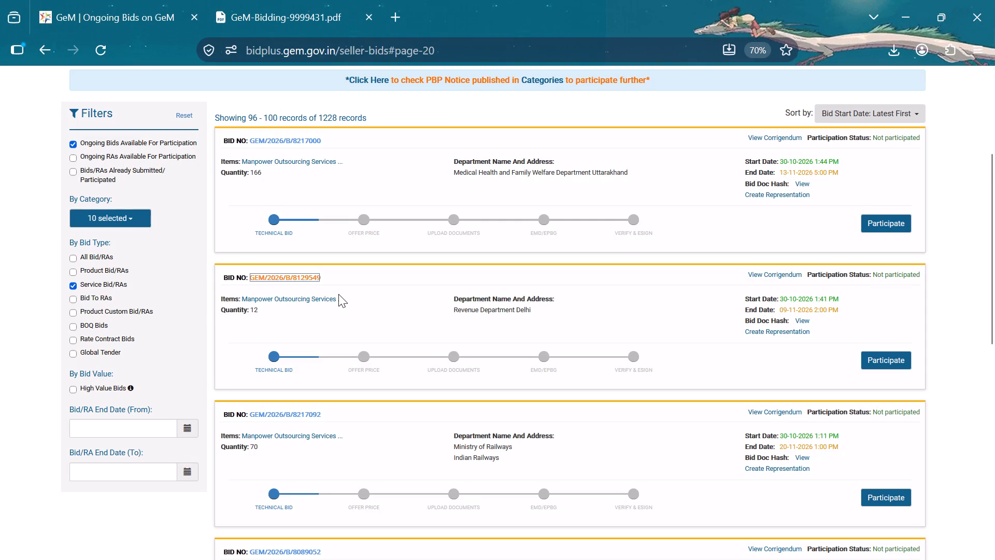
{"action": "key", "text": "alt+Tab"}
{"action": "key", "text": "Tab"}
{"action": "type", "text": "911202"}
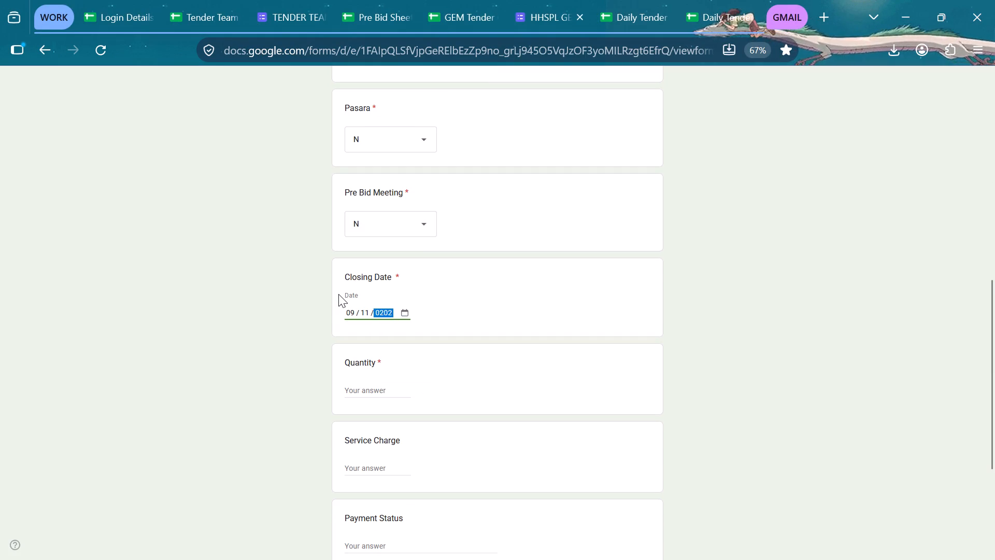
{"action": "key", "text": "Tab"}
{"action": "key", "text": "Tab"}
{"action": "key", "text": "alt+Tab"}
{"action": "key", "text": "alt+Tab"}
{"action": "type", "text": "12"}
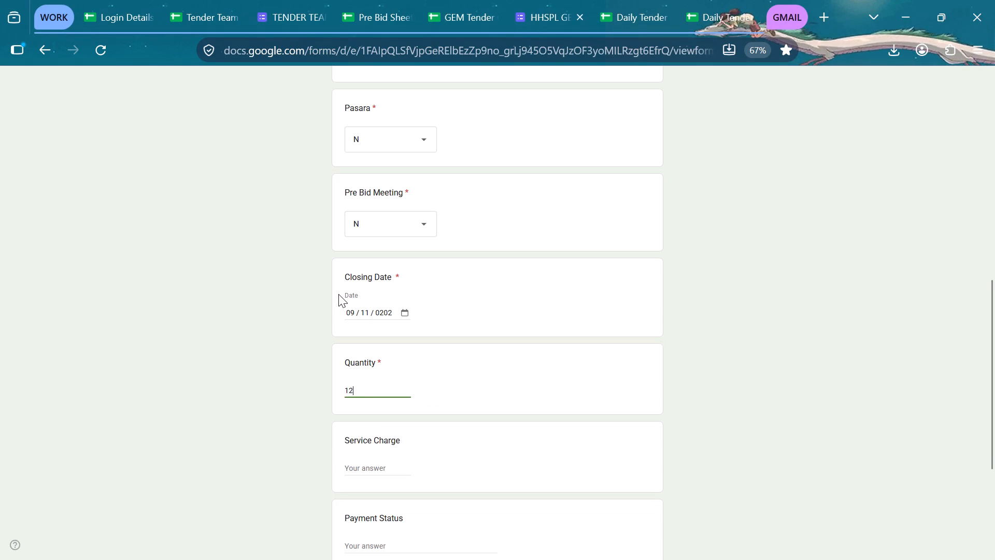
{"action": "left_click", "coordinate": [390, 317]}
{"action": "key", "text": "Right"}
{"action": "key", "text": "Right"}
{"action": "type", "text": "2026"}
Submit the completed HHSPL GEM Tender form response for bid GEM/2026/B/8129549.
{"action": "scroll", "coordinate": [390, 317], "scroll_direction": "down", "scroll_amount": 4}
{"action": "left_click", "coordinate": [357, 480]}
{"action": "left_click", "coordinate": [360, 470]}
Open the bid document for GEM/2026/B/8217000 from the GeM listing and close the previous bid PDF.
{"action": "key", "text": "alt+Tab"}
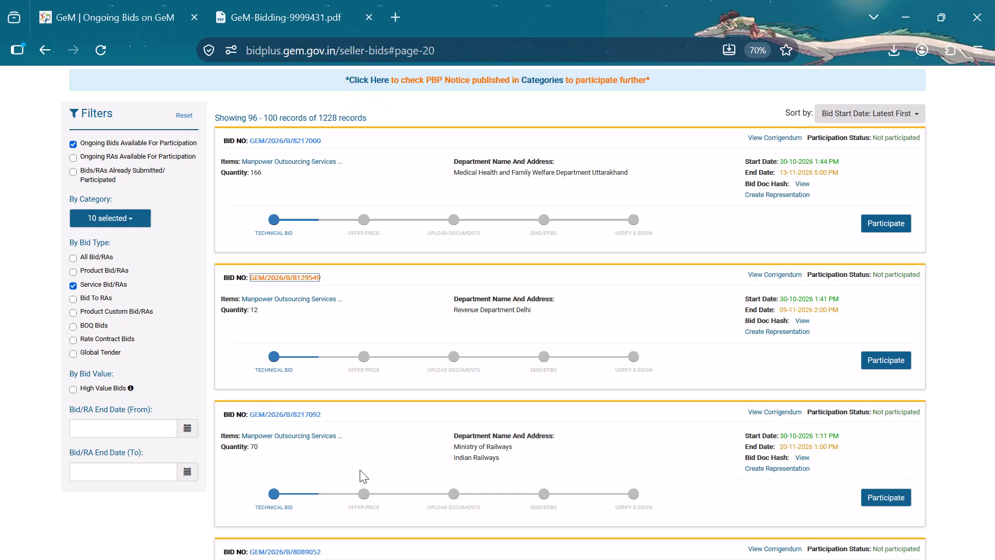
{"action": "left_click", "coordinate": [300, 136]}
{"action": "left_click", "coordinate": [301, 138]}
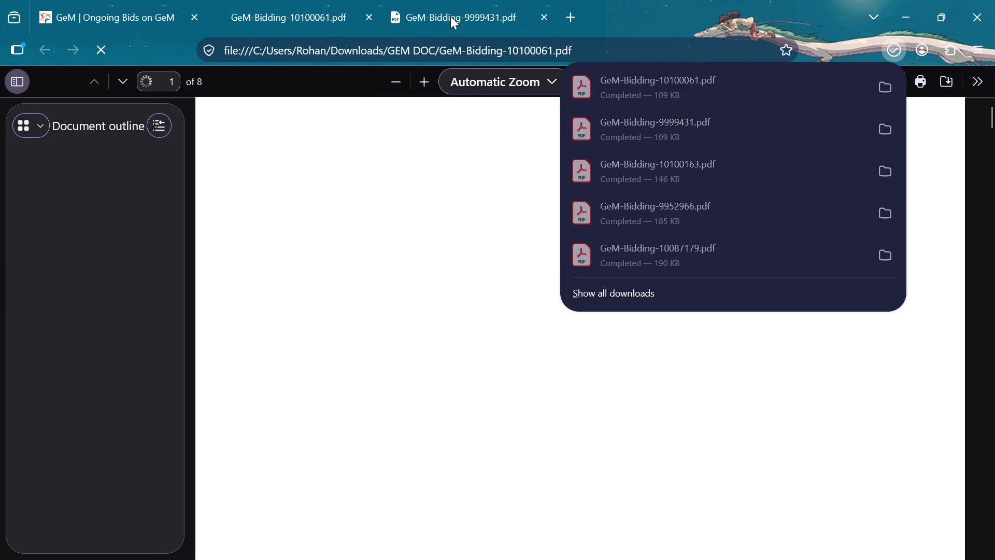
{"action": "left_click", "coordinate": [542, 25]}
{"action": "left_click", "coordinate": [545, 20]}
Start another form response with the copied GEM Id GEM/2026/B/8217000 and Bid Type M.
{"action": "double_click", "coordinate": [791, 195]}
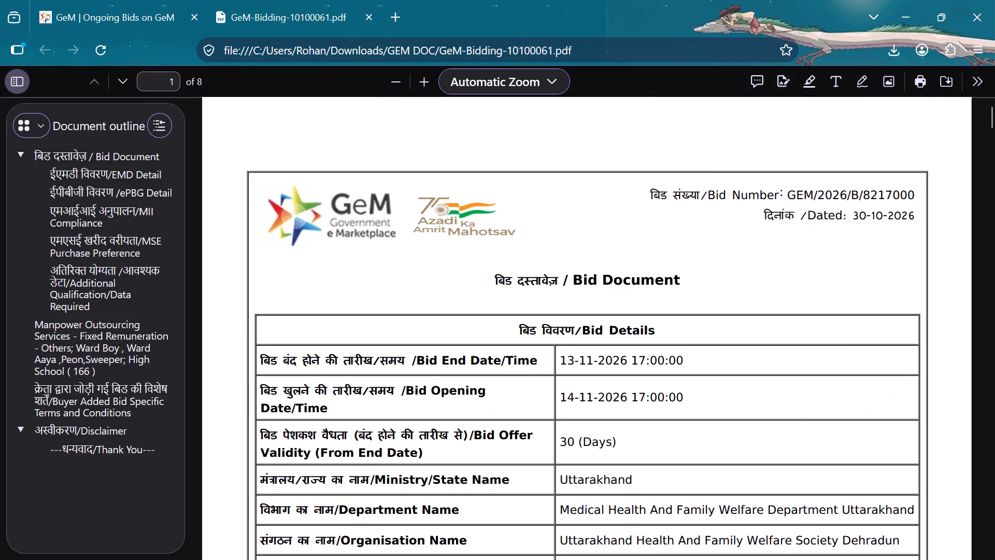
{"action": "key", "text": "ctrl+shift+Right"}
{"action": "key", "text": "ctrl+shift+Right"}
{"action": "key", "text": "ctrl+shift+Right"}
{"action": "key", "text": "ctrl+c"}
{"action": "scroll", "coordinate": [650, 334], "scroll_direction": "down", "scroll_amount": 2}
{"action": "scroll", "coordinate": [541, 349], "scroll_direction": "down", "scroll_amount": 1}
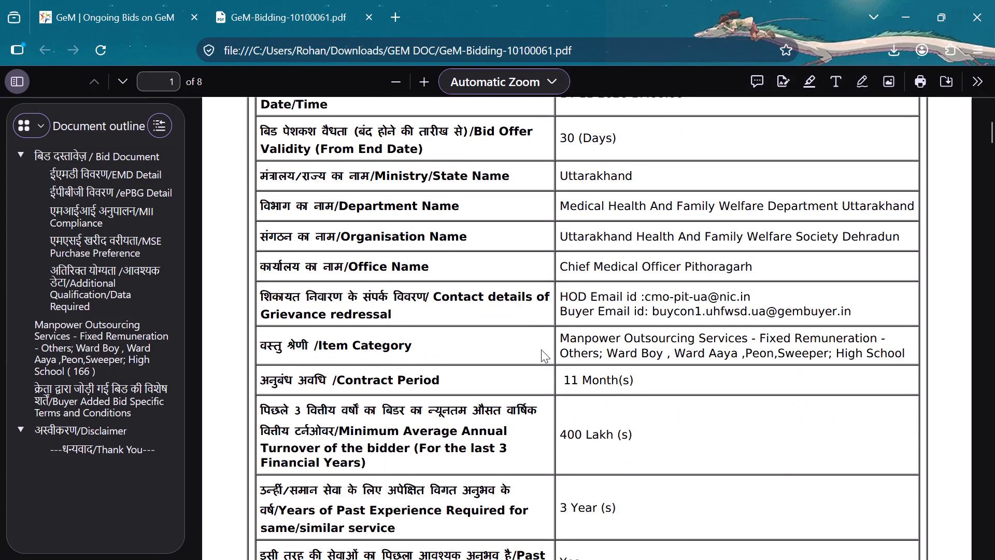
{"action": "scroll", "coordinate": [541, 349], "scroll_direction": "down", "scroll_amount": 8}
{"action": "key", "text": "alt+Tab"}
{"action": "left_click", "coordinate": [391, 235]}
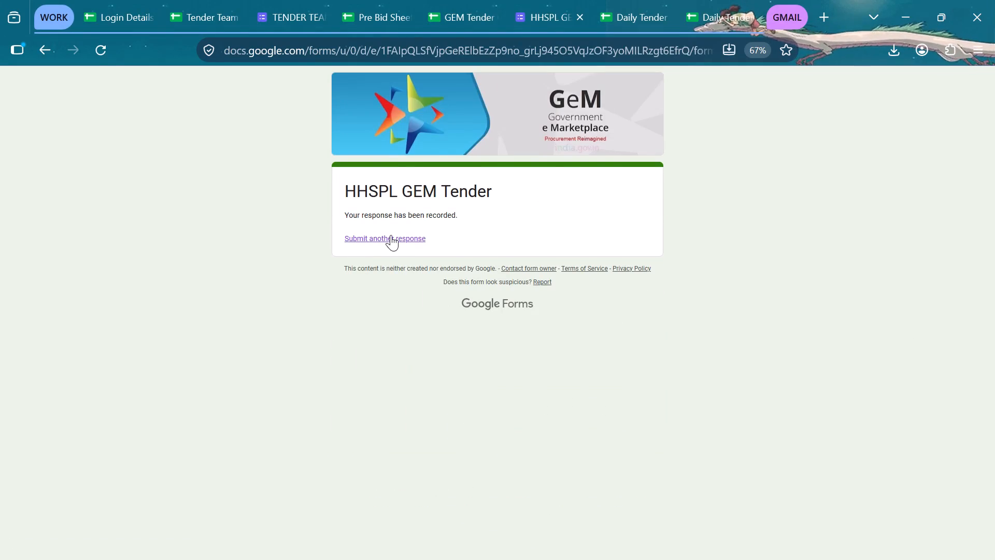
{"action": "key", "text": "alt+Tab"}
{"action": "key", "text": "alt+Tab"}
{"action": "left_click", "coordinate": [381, 317], "text": "ctrl"}
{"action": "key", "text": "ctrl+v"}
{"action": "key", "text": "Tab"}
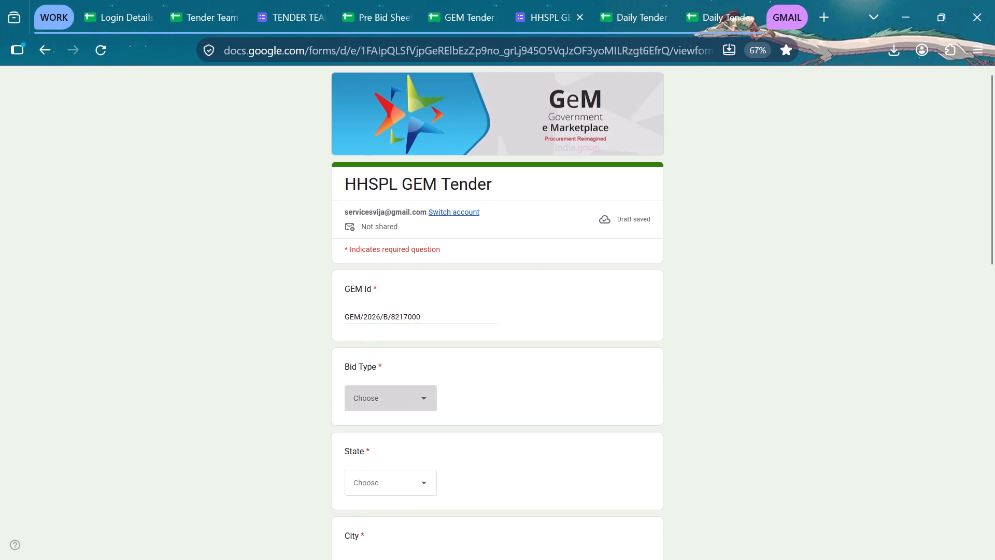
{"action": "key", "text": "alt+Tab"}
{"action": "key", "text": "alt+Tab"}
{"action": "key", "text": "m"}
Set State UK, City Pithoragarh copied from the consignee address, Pasara N and Pre Bid Meeting N in the response.
{"action": "key", "text": "alt+Tab"}
{"action": "scroll", "coordinate": [381, 318], "scroll_direction": "down", "scroll_amount": 16}
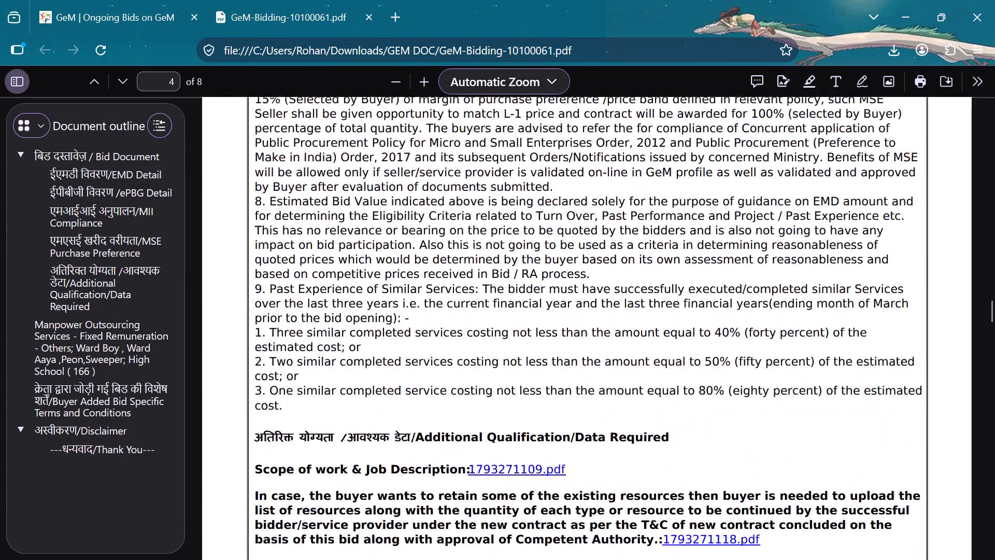
{"action": "scroll", "coordinate": [381, 318], "scroll_direction": "down", "scroll_amount": 20}
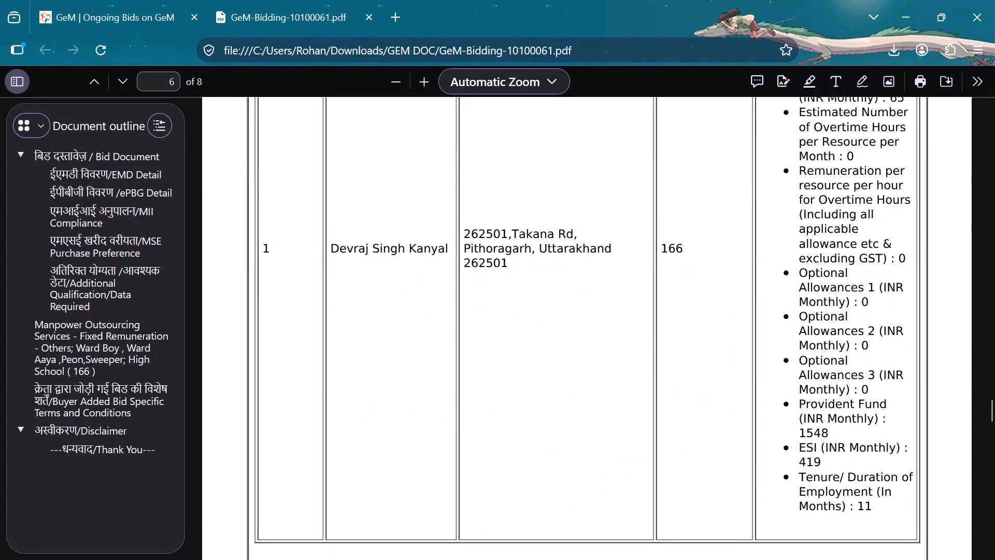
{"action": "double_click", "coordinate": [515, 247]}
{"action": "key", "text": "ctrl+c"}
{"action": "key", "text": "alt+Tab"}
{"action": "key", "text": "Tab"}
{"action": "key", "text": "u"}
{"action": "key", "text": "Tab"}
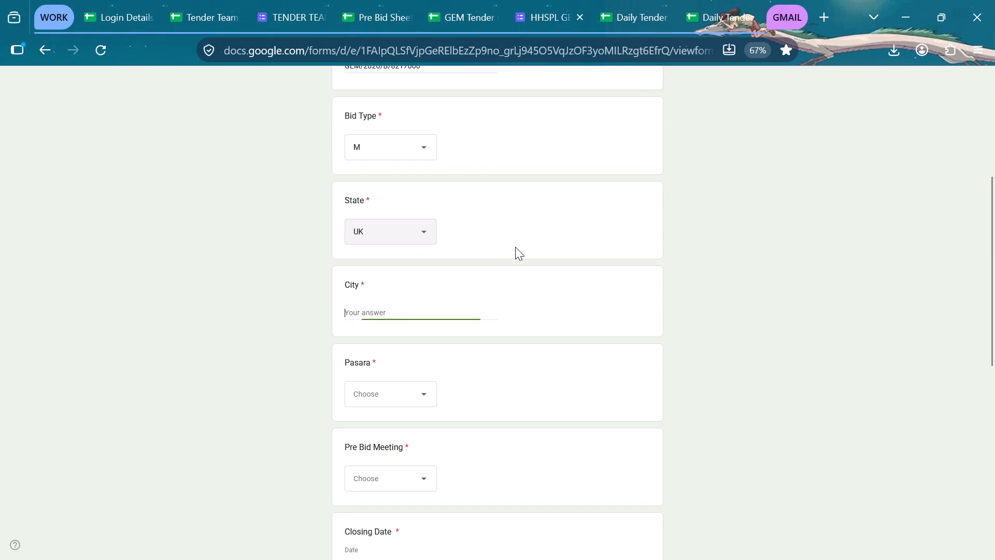
{"action": "key", "text": "ctrl+v"}
{"action": "key", "text": "Tab"}
{"action": "key", "text": "n"}
{"action": "key", "text": "Tab"}
{"action": "key", "text": "n"}
Enter closing date 13/11/2026 and quantity 166 from the GeM listing in the response for GEM/2026/B/8217000.
{"action": "key", "text": "alt+Tab"}
{"action": "left_click", "coordinate": [173, 0]}
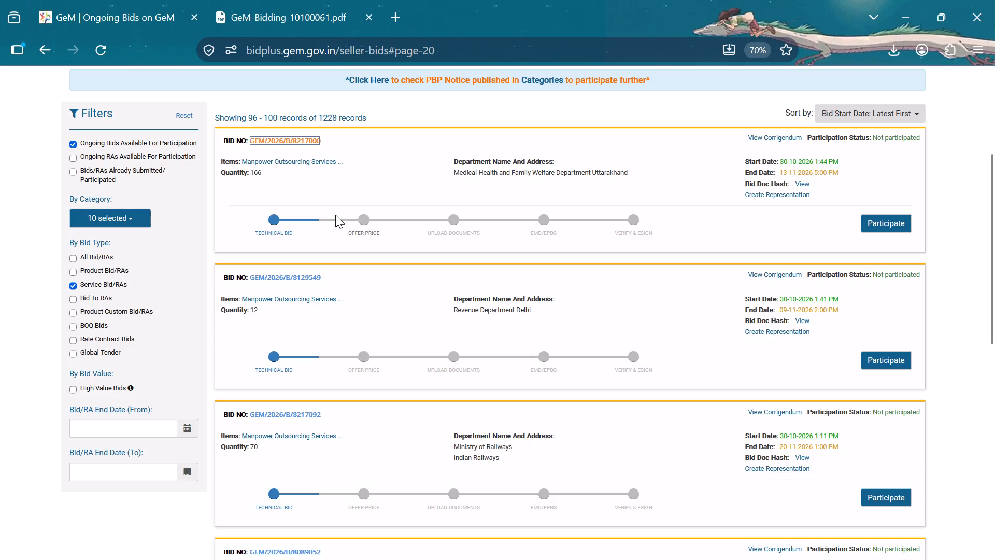
{"action": "key", "text": "alt+Tab"}
{"action": "key", "text": "Tab"}
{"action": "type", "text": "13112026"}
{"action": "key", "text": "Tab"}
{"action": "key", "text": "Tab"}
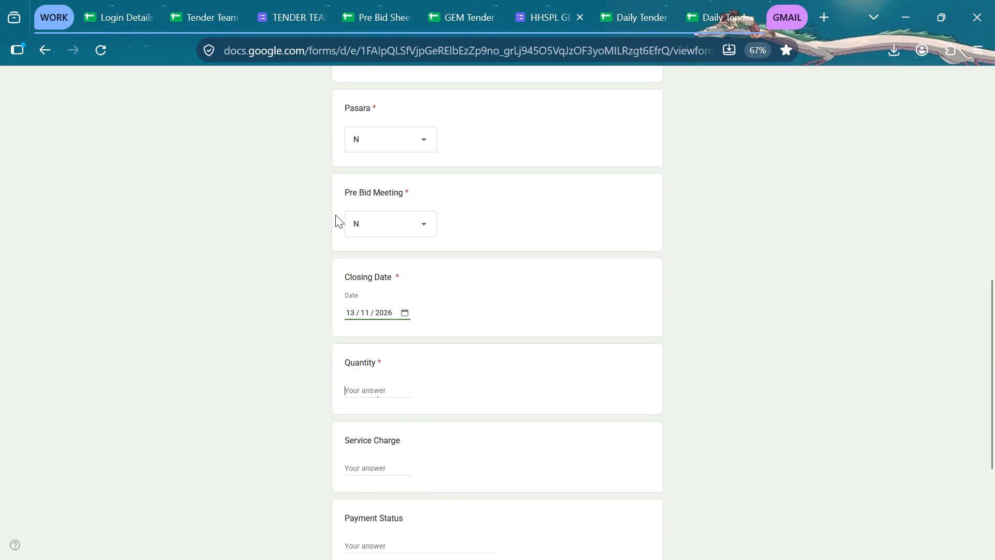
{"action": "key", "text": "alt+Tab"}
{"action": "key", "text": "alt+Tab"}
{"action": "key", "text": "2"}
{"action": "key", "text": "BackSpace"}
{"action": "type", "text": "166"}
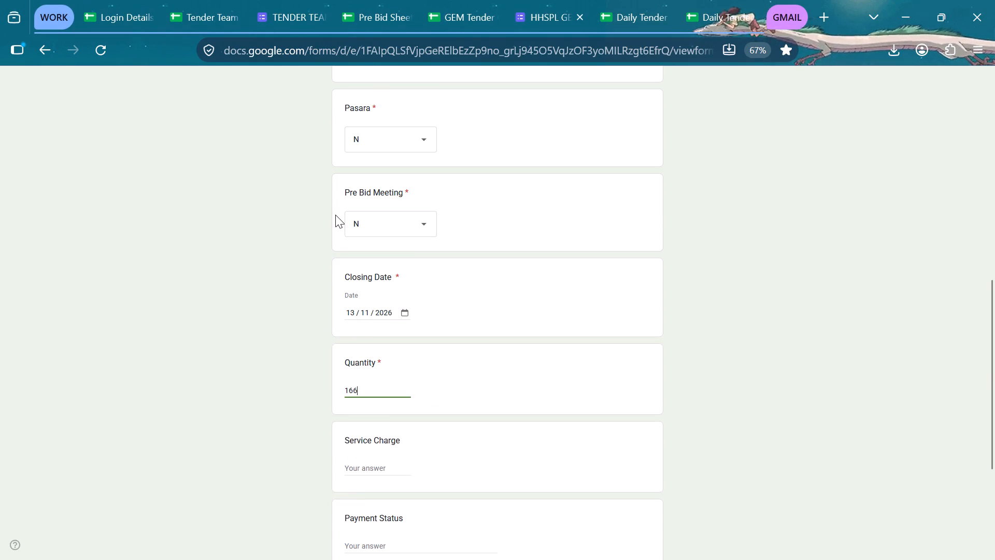
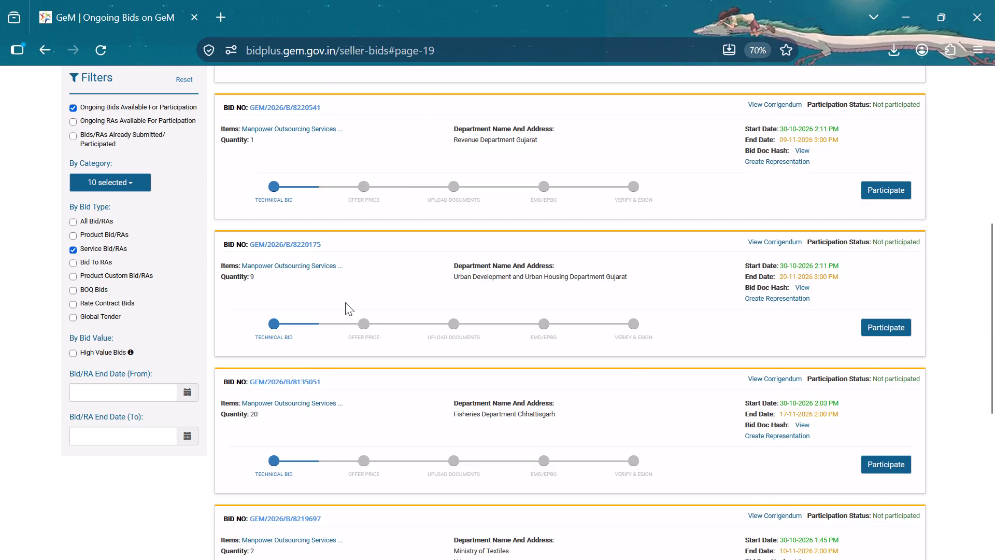
Open the bid document for GEM/2026/B/8220175 from the GeM listing and copy its bid number.
{"action": "scroll", "coordinate": [345, 302], "scroll_direction": "down", "scroll_amount": 1}
{"action": "scroll", "coordinate": [275, 226], "scroll_direction": "up", "scroll_amount": 2}
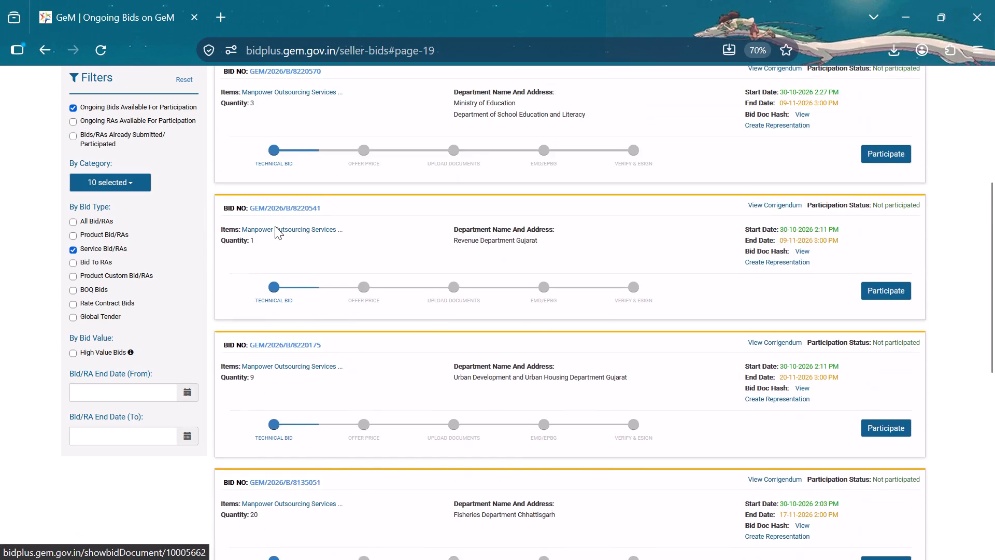
{"action": "scroll", "coordinate": [275, 226], "scroll_direction": "up", "scroll_amount": 1}
{"action": "left_click", "coordinate": [277, 410]}
{"action": "left_click", "coordinate": [275, 415]}
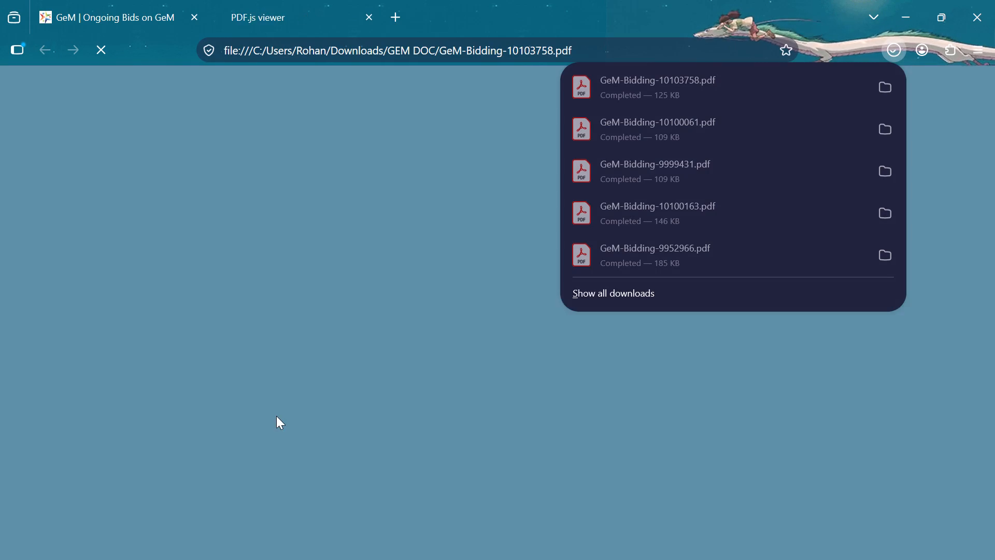
{"action": "left_click", "coordinate": [276, 416]}
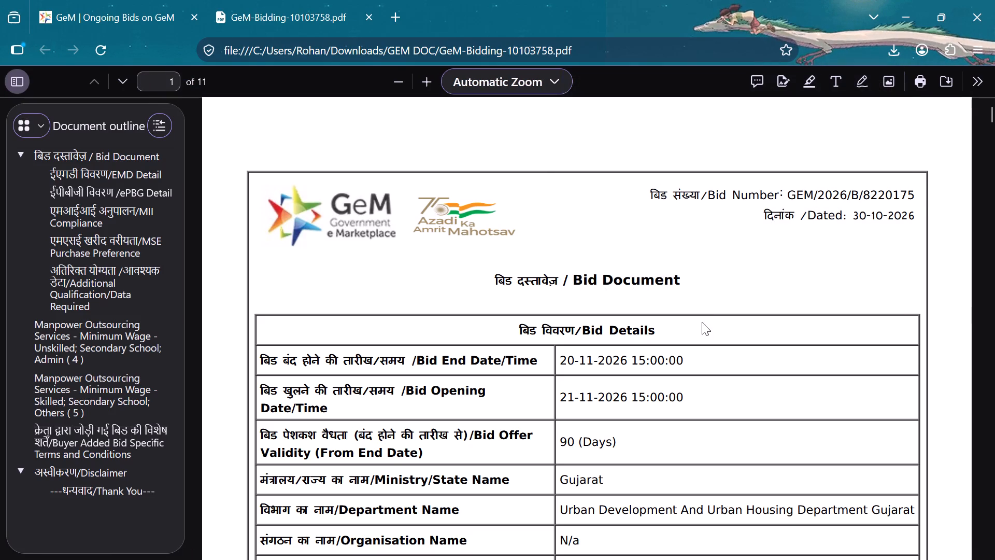
{"action": "double_click", "coordinate": [799, 199]}
{"action": "key", "text": "ctrl+shift+Right"}
{"action": "key", "text": "ctrl+shift+Right"}
{"action": "key", "text": "ctrl+shift+Right"}
{"action": "key", "text": "ctrl+c"}
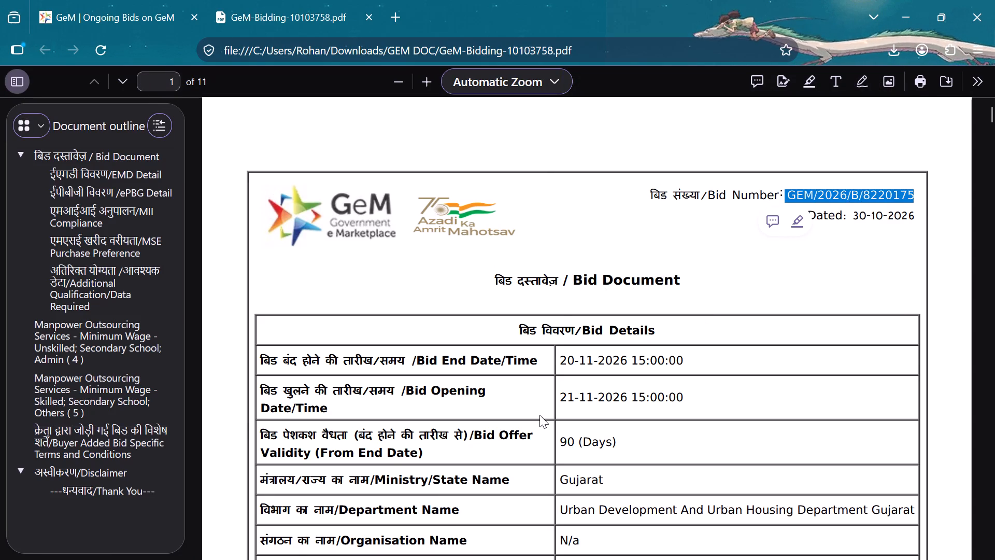
{"action": "scroll", "coordinate": [539, 415], "scroll_direction": "down", "scroll_amount": 11}
Enter the copied GEM Id GEM/2026/B/8220175 and Bid Type M in the blank HHSPL GEM Tender form.
{"action": "key", "text": "alt+Tab"}
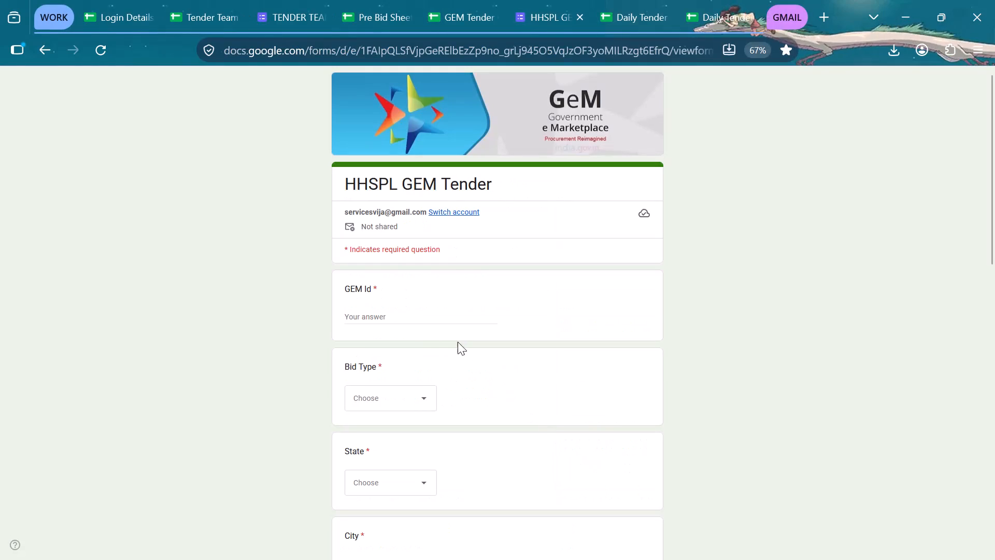
{"action": "left_click", "coordinate": [416, 312]}
{"action": "key", "text": "ctrl+v"}
{"action": "key", "text": "Tab"}
{"action": "key", "text": "m"}
Set State GJ, City GANDHINAGAR copied from the consignee address, Pasara N and Pre Bid Meeting N in the response.
{"action": "key", "text": "alt+Tab"}
{"action": "scroll", "coordinate": [416, 312], "scroll_direction": "down", "scroll_amount": 17}
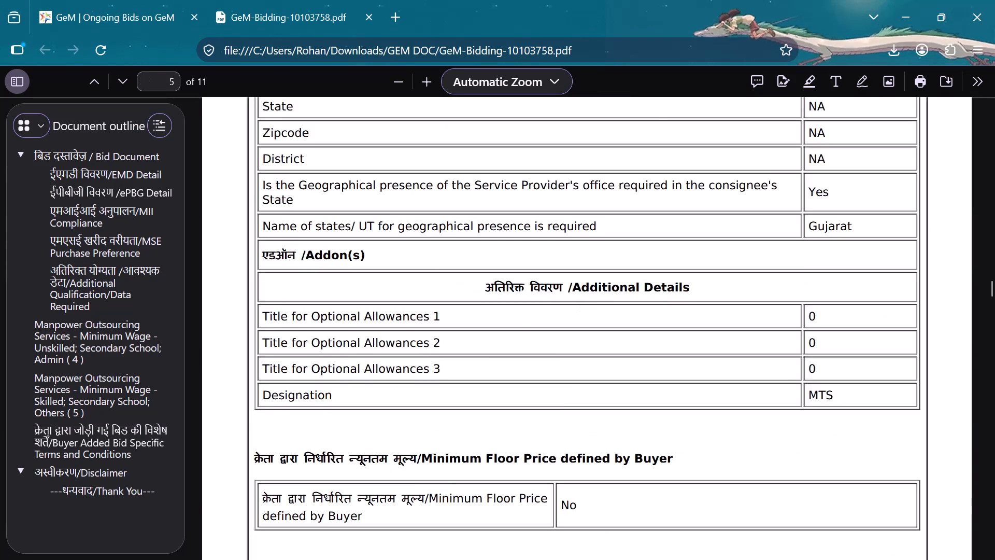
{"action": "scroll", "coordinate": [416, 312], "scroll_direction": "down", "scroll_amount": 19}
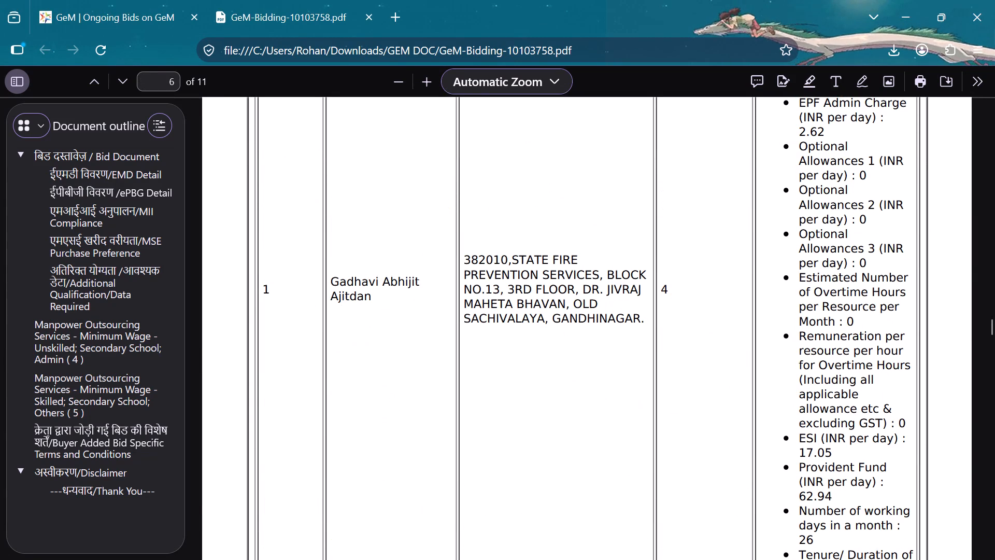
{"action": "double_click", "coordinate": [570, 319]}
{"action": "key", "text": "ctrl+c"}
{"action": "key", "text": "alt+Tab"}
{"action": "key", "text": "Tab"}
{"action": "type", "text": "gj"}
{"action": "key", "text": "Tab"}
{"action": "key", "text": "ctrl+v"}
{"action": "key", "text": "Tab"}
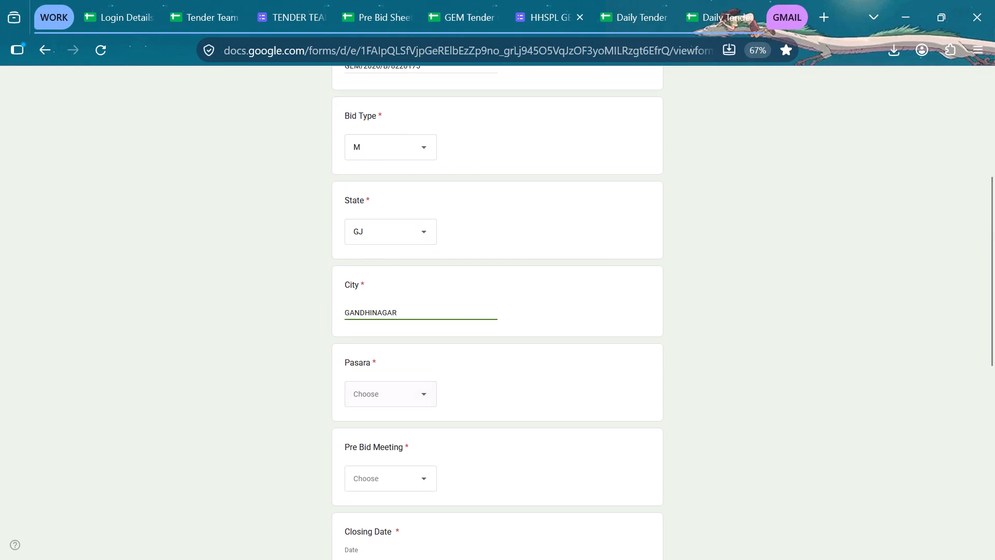
{"action": "key", "text": "n"}
{"action": "key", "text": "Tab"}
{"action": "key", "text": "n"}
Enter closing date 20/11/2026 and quantity 9 from the GeM listing, and submit the response for GEM/2026/B/8220175.
{"action": "key", "text": "alt+Tab"}
{"action": "left_click", "coordinate": [155, 0]}
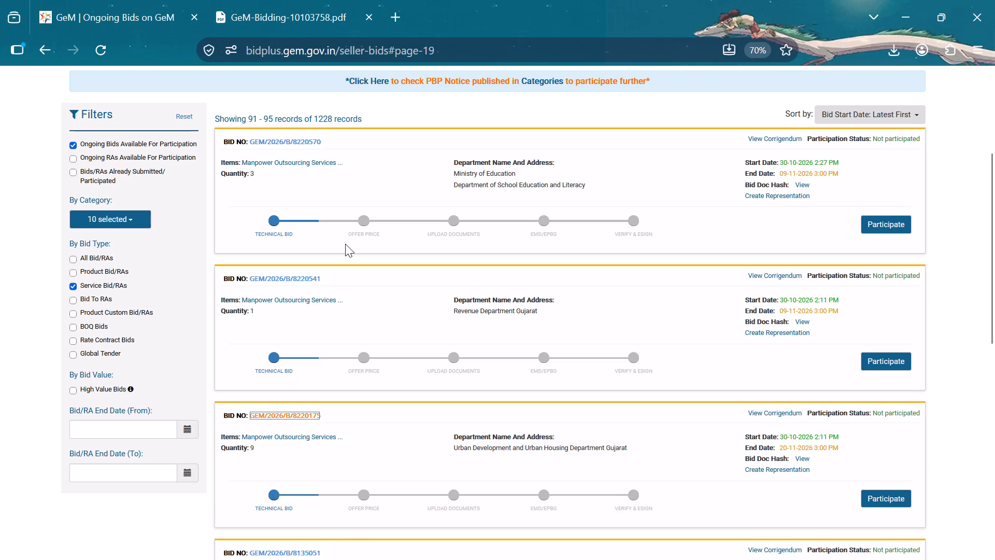
{"action": "key", "text": "alt+Tab"}
{"action": "key", "text": "Tab"}
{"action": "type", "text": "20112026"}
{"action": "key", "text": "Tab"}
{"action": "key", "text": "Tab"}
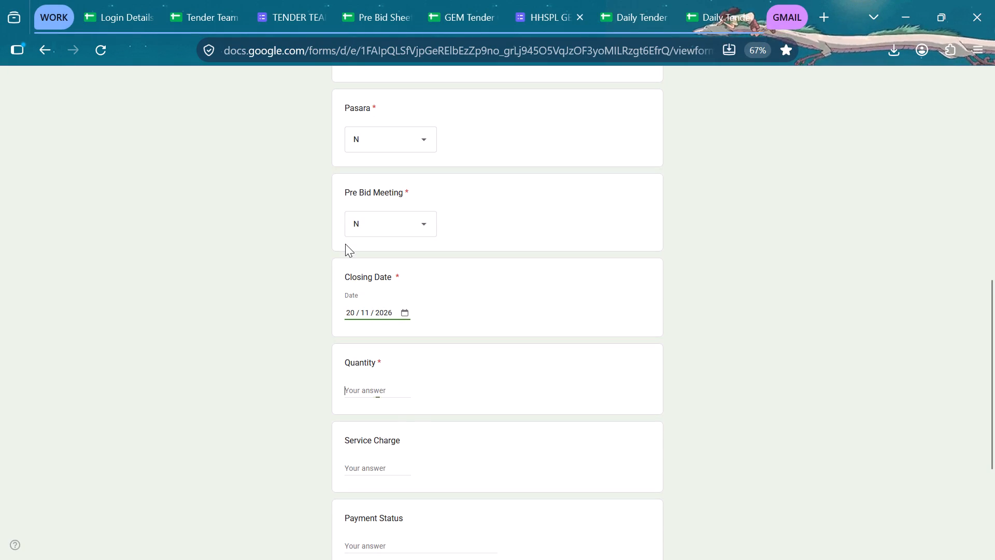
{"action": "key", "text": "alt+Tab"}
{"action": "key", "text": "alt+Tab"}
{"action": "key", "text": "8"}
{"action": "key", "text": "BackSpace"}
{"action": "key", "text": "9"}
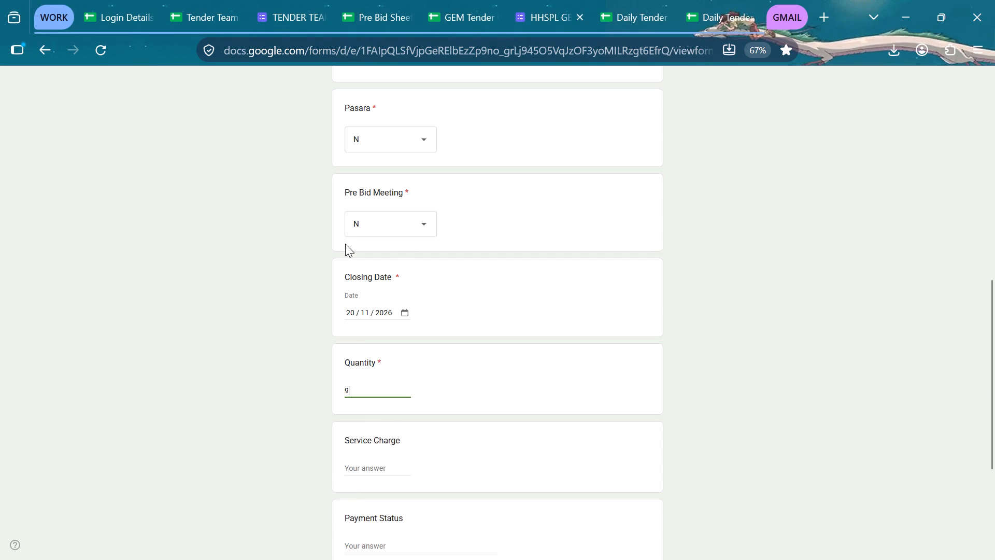
{"action": "scroll", "coordinate": [345, 244], "scroll_direction": "down", "scroll_amount": 4}
{"action": "left_click", "coordinate": [367, 471]}
Go to page 18 of the GeM bid listing and close the bid PDF for GEM/2026/B/8220175.
{"action": "key", "text": "alt+Tab"}
{"action": "scroll", "coordinate": [321, 241], "scroll_direction": "up", "scroll_amount": 1}
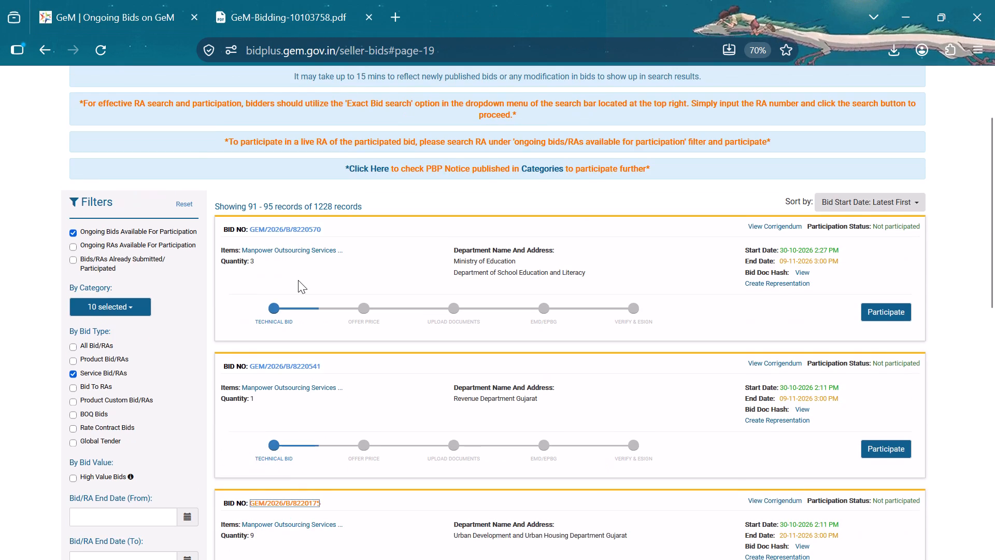
{"action": "scroll", "coordinate": [298, 280], "scroll_direction": "down", "scroll_amount": 6}
{"action": "left_click", "coordinate": [318, 320]}
{"action": "left_click", "coordinate": [366, 12]}
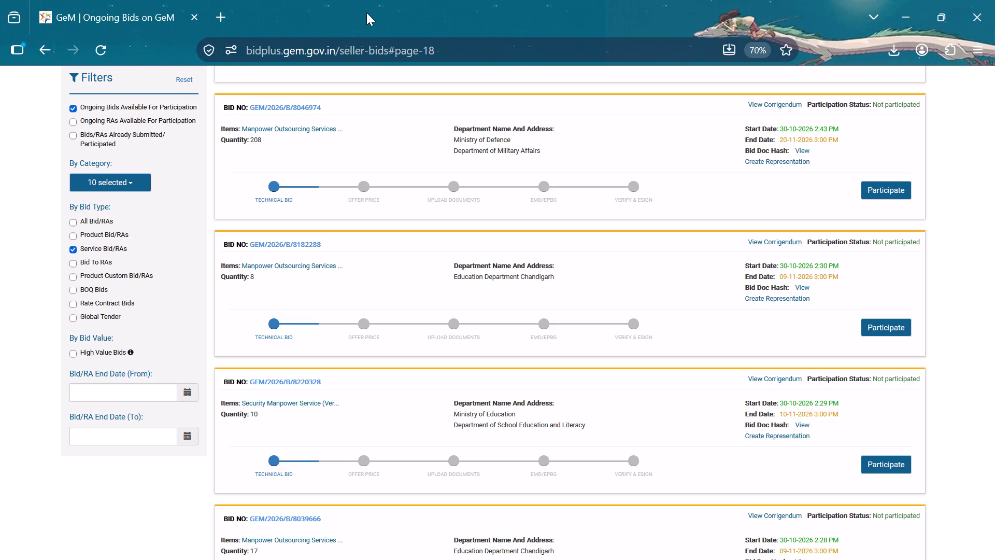
Open the bid document for GEM/2026/B/8039666 from the listing and copy its bid number.
{"action": "scroll", "coordinate": [426, 320], "scroll_direction": "down", "scroll_amount": 1}
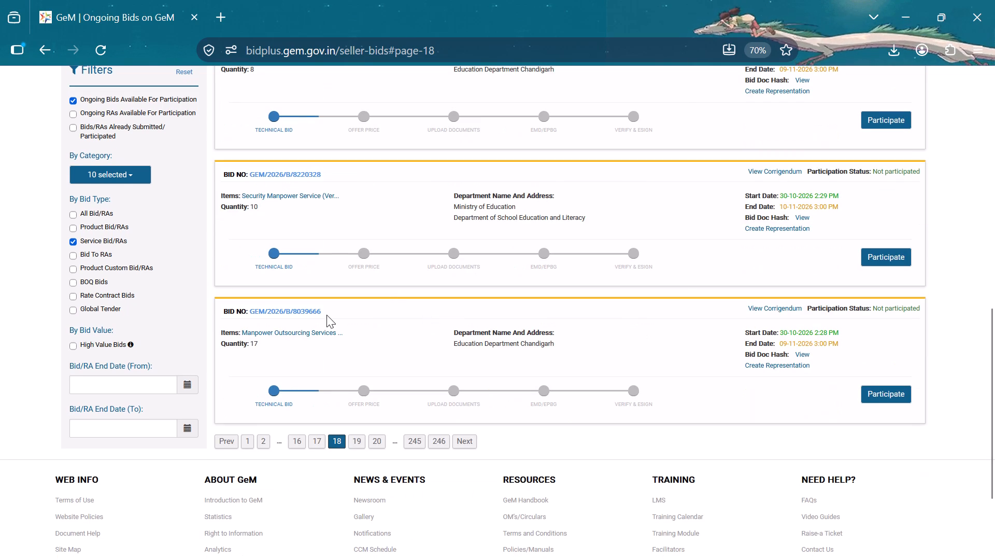
{"action": "left_click", "coordinate": [313, 314]}
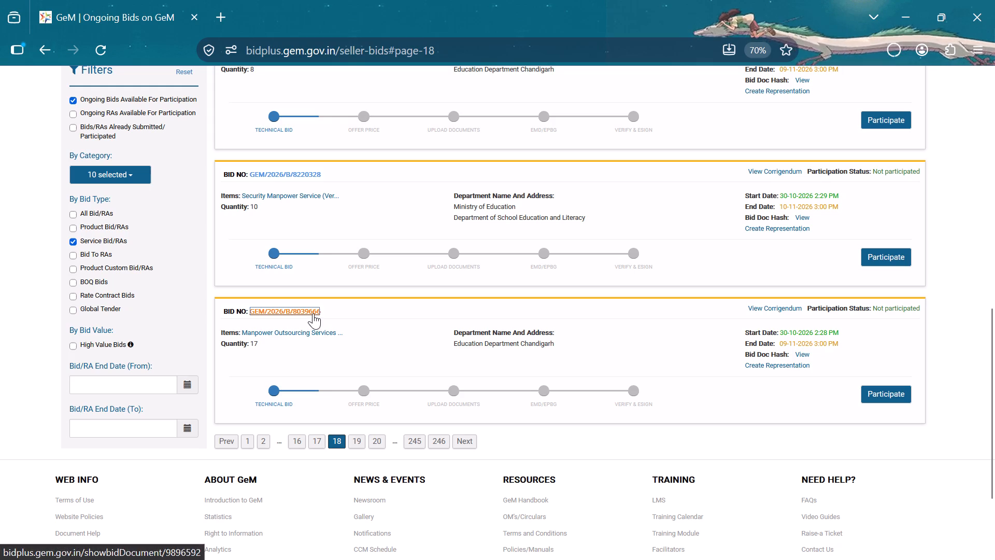
{"action": "left_click", "coordinate": [366, 261]}
{"action": "double_click", "coordinate": [791, 195]}
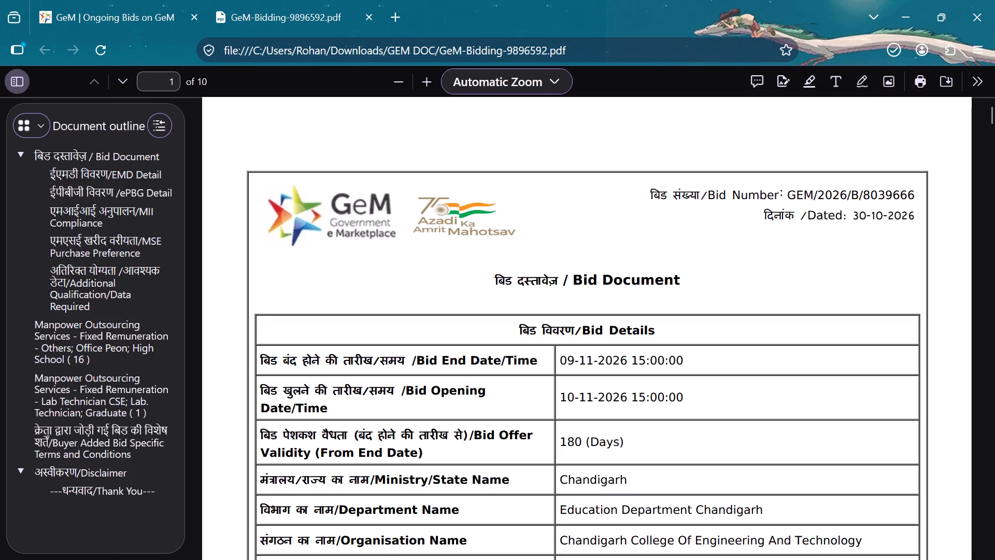
{"action": "key", "text": "ctrl+shift+Right"}
{"action": "key", "text": "ctrl+shift+Right"}
{"action": "key", "text": "ctrl+shift+Right"}
{"action": "key", "text": "ctrl+c"}
{"action": "scroll", "coordinate": [616, 370], "scroll_direction": "down", "scroll_amount": 4}
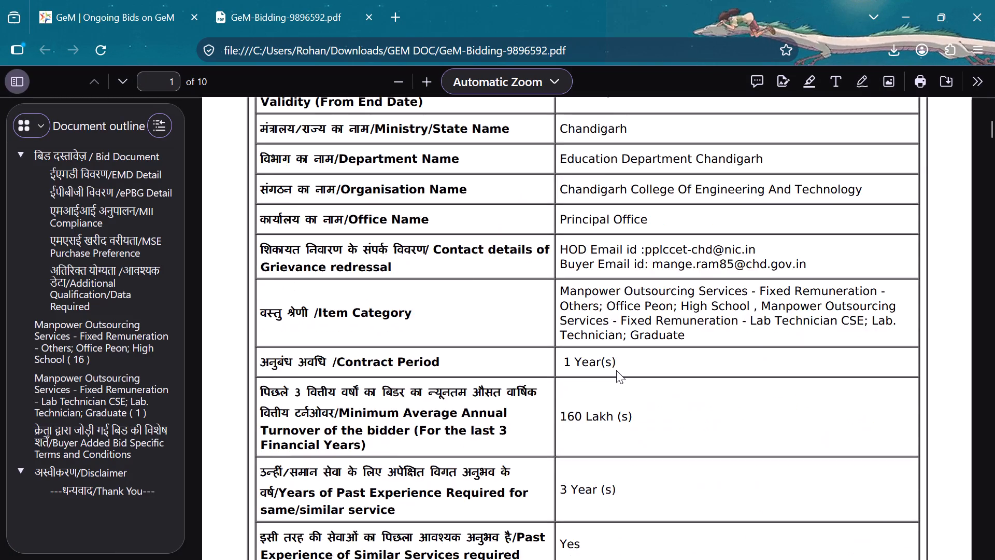
{"action": "scroll", "coordinate": [616, 370], "scroll_direction": "down", "scroll_amount": 9}
Start another form response with the copied GEM Id GEM/2026/B/8039666 and Bid Type S.
{"action": "key", "text": "alt+Tab"}
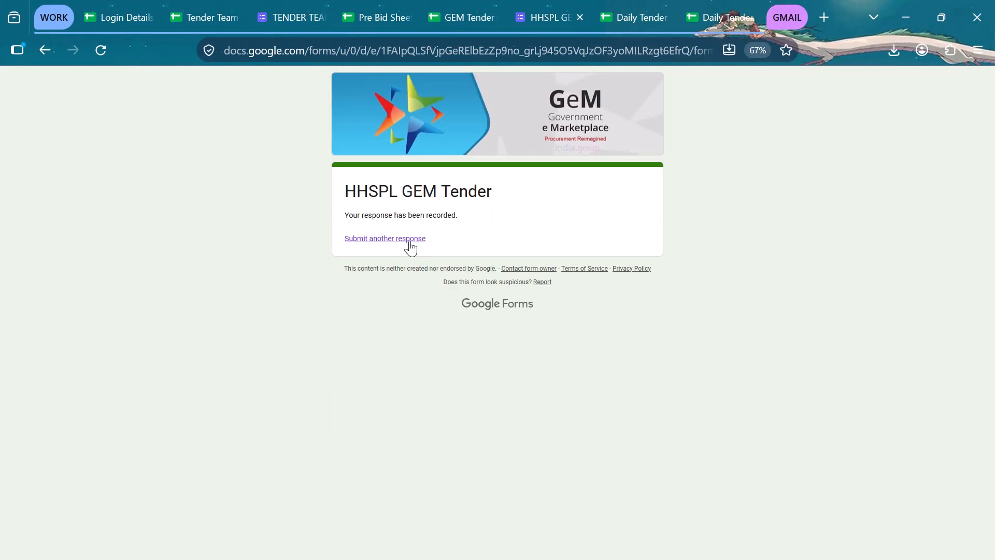
{"action": "left_click", "coordinate": [409, 241]}
{"action": "key", "text": "alt+Tab"}
{"action": "key", "text": "alt+Tab"}
{"action": "left_click", "coordinate": [369, 314]}
{"action": "key", "text": "ctrl+v"}
{"action": "key", "text": "Tab"}
{"action": "key", "text": "s"}
Set State CH, City CHandigarh, Pasara N and Pre Bid Meeting N after checking the consignee address in the bid document.
{"action": "key", "text": "alt+Tab"}
{"action": "scroll", "coordinate": [369, 314], "scroll_direction": "down", "scroll_amount": 20}
{"action": "scroll", "coordinate": [369, 314], "scroll_direction": "down", "scroll_amount": 15}
{"action": "scroll", "coordinate": [546, 340], "scroll_direction": "up", "scroll_amount": 1}
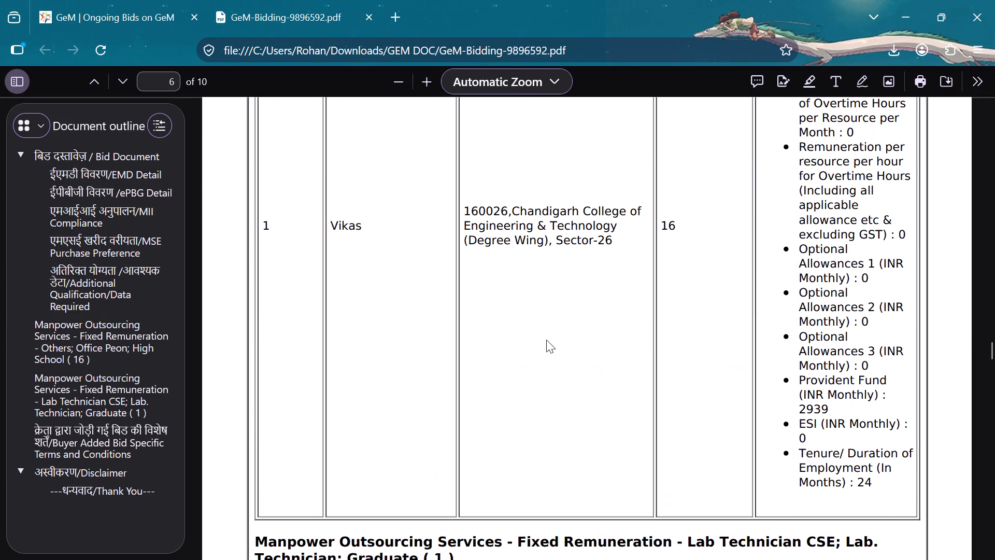
{"action": "key", "text": "alt+Tab"}
{"action": "key", "text": "Tab"}
{"action": "type", "text": "ccc"}
{"action": "key", "text": "Tab"}
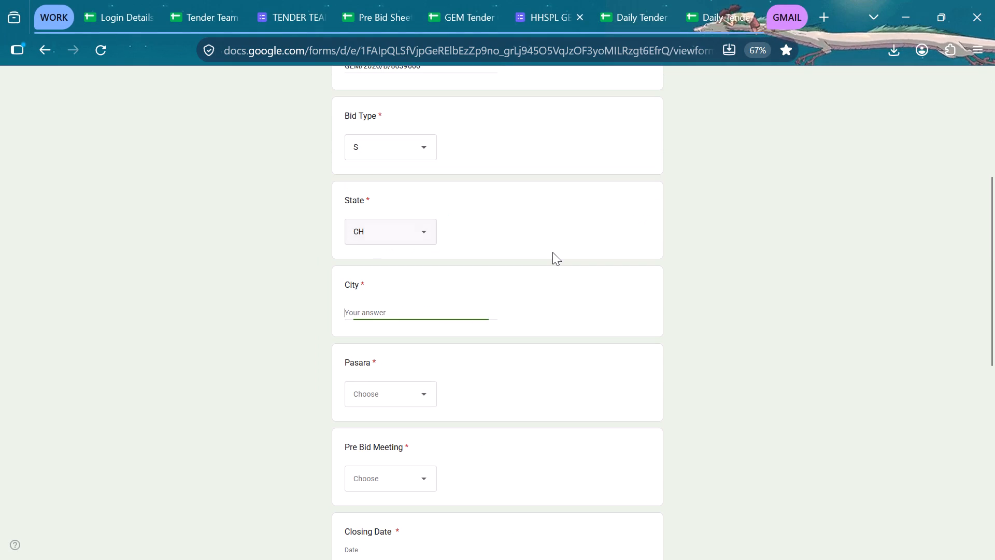
{"action": "type", "text": "CHandigarh"}
{"action": "key", "text": "Tab"}
{"action": "key", "text": "n"}
{"action": "key", "text": "Tab"}
{"action": "key", "text": "n"}
Enter closing date 09/11/2026 and quantity 17 from the GeM listing, and submit the response for GEM/2026/B/8039666.
{"action": "key", "text": "alt+Tab"}
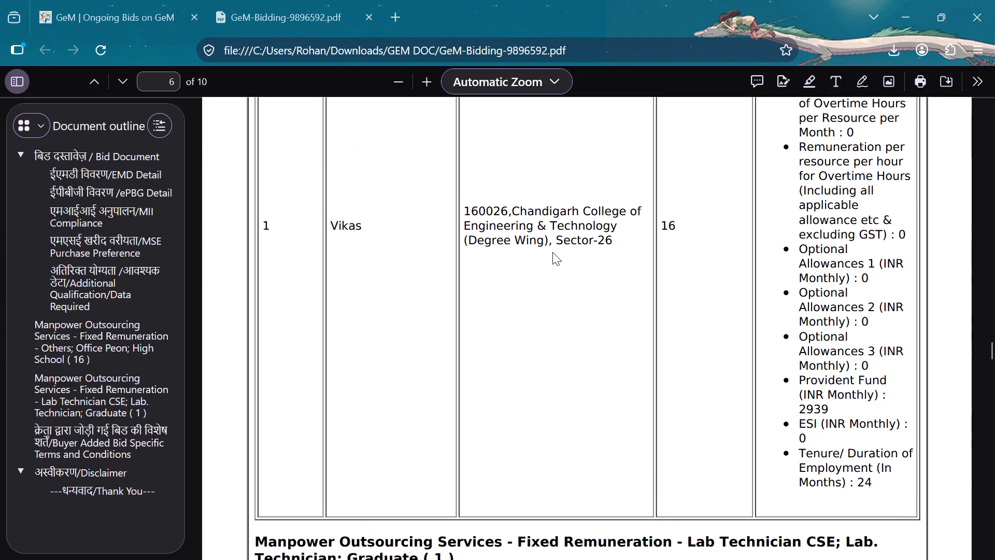
{"action": "left_click", "coordinate": [97, 0]}
{"action": "key", "text": "alt+Tab"}
{"action": "key", "text": "Tab"}
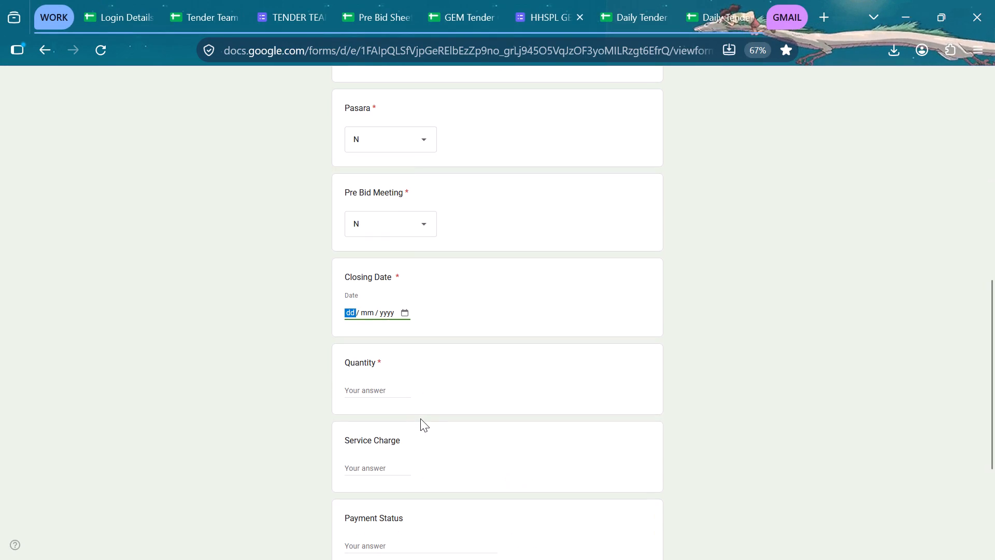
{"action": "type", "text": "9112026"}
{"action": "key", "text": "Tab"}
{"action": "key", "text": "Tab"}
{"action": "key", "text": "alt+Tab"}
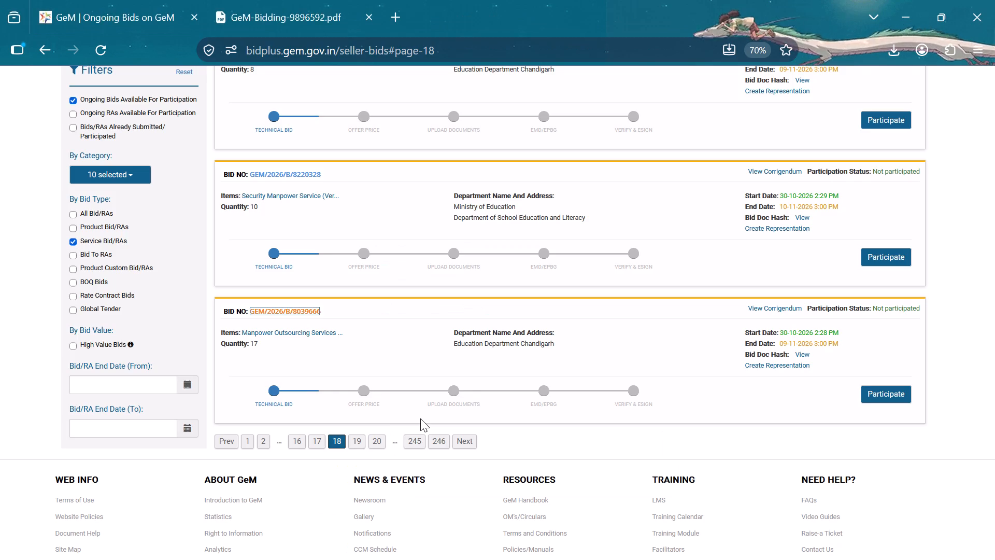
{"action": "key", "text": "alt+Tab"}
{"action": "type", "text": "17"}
{"action": "scroll", "coordinate": [420, 418], "scroll_direction": "down", "scroll_amount": 5}
{"action": "left_click", "coordinate": [366, 460]}
Open the bid document for GEM/2026/B/8220328 from the listing, close the open bid PDFs and return to the HHSPL form.
{"action": "key", "text": "alt+Tab"}
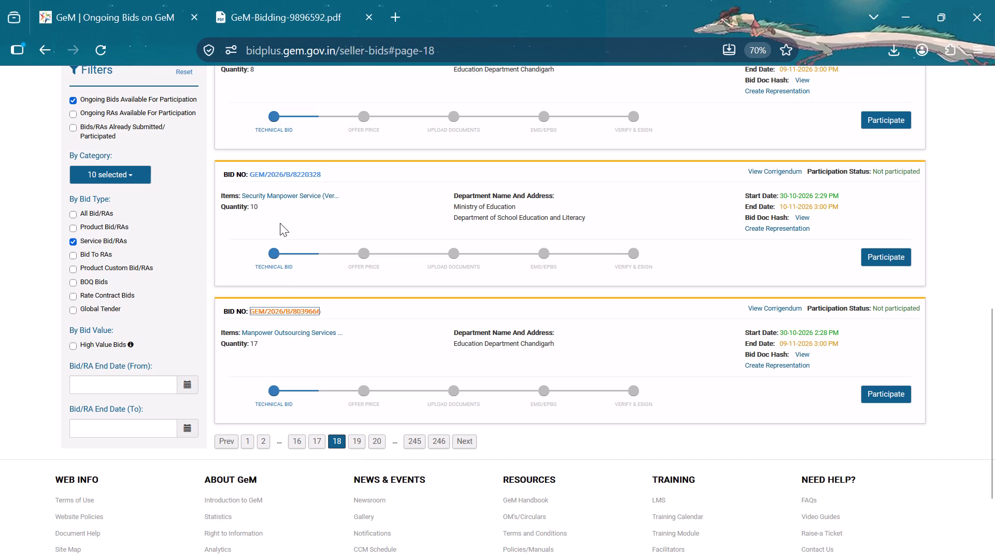
{"action": "left_click", "coordinate": [279, 177]}
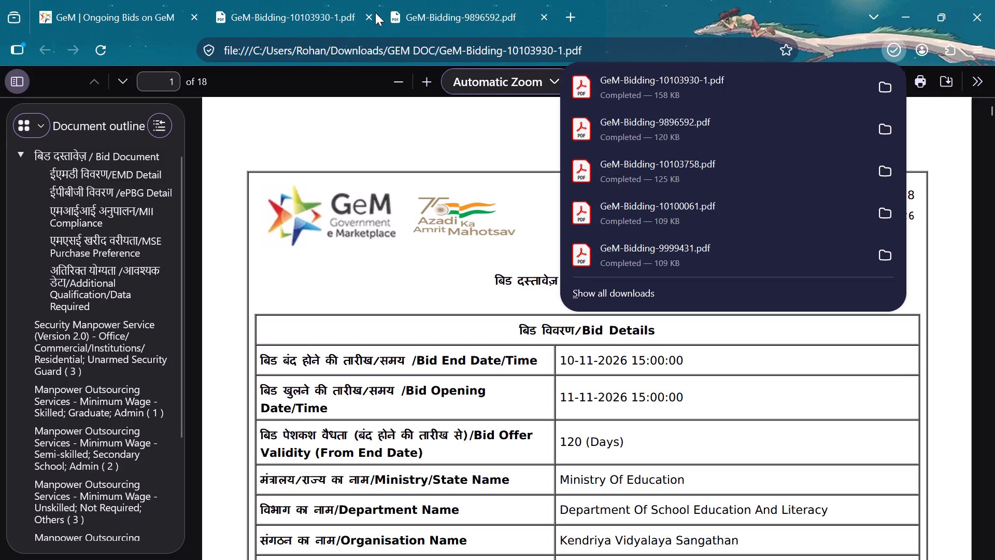
{"action": "left_click", "coordinate": [375, 11]}
{"action": "double_click", "coordinate": [371, 15]}
{"action": "key", "text": "alt+Tab"}
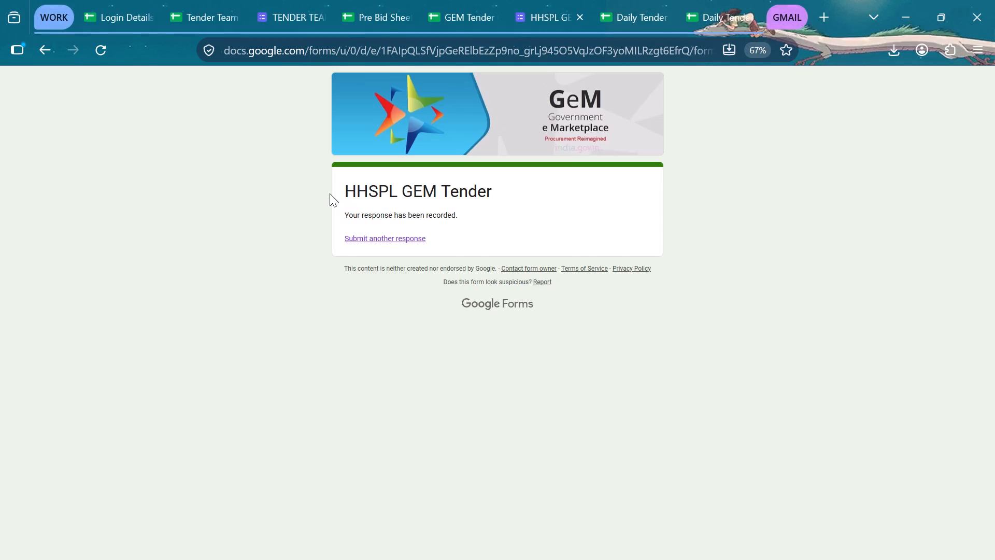
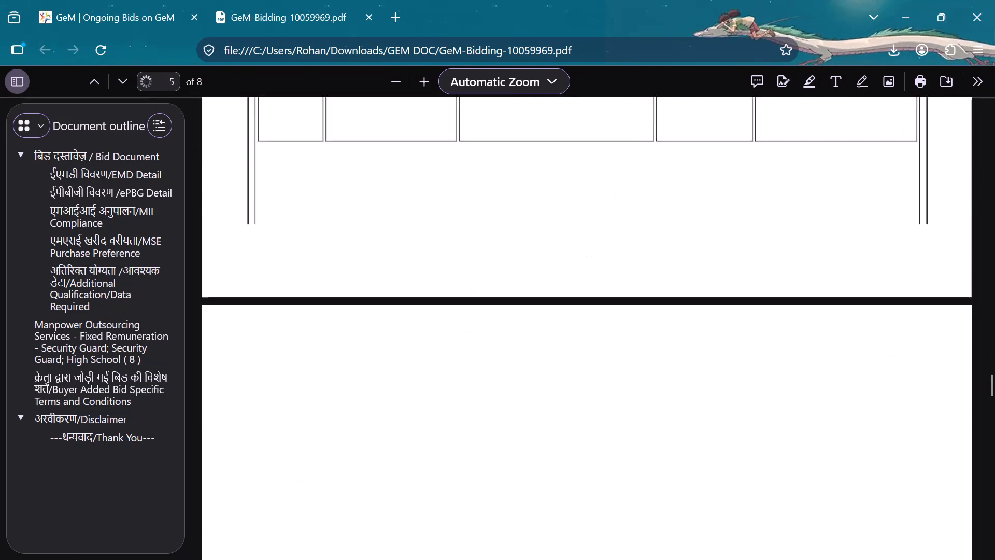
For GEM/2026/B/8182288, set State CH, City Chandigarh, Pasara N and Pre Bid Meeting N in the form.
{"action": "scroll", "coordinate": [386, 316], "scroll_direction": "down", "scroll_amount": 10}
{"action": "key", "text": "alt+Tab"}
{"action": "key", "text": "Tab"}
{"action": "type", "text": "ccc"}
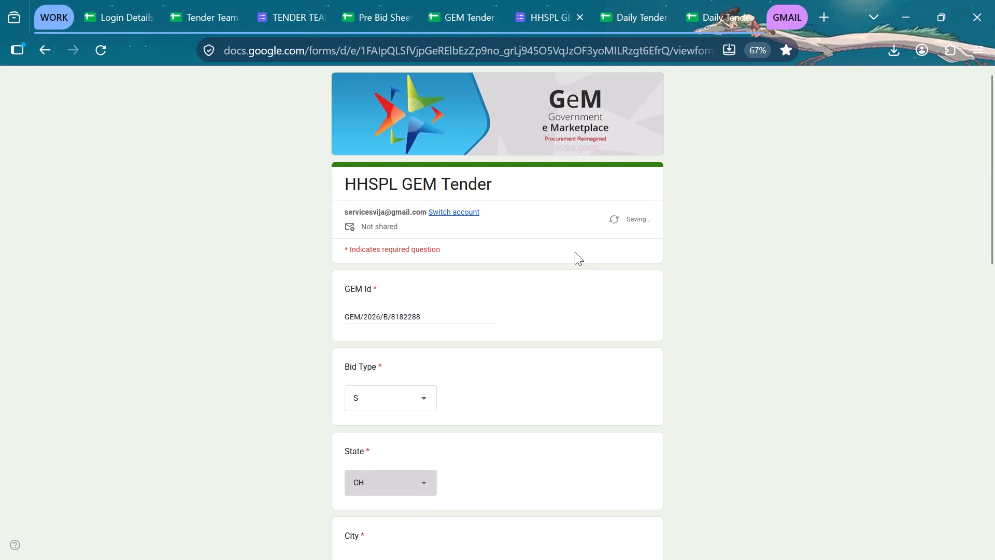
{"action": "key", "text": "Tab"}
{"action": "type", "text": "Chandigarh"}
{"action": "key", "text": "Tab"}
{"action": "key", "text": "n"}
{"action": "key", "text": "Tab"}
{"action": "key", "text": "n"}
Enter closing date 09/11/2026 and quantity 8 from the GeM listing, and submit the response for GEM/2026/B/8182288.
{"action": "key", "text": "alt+Tab"}
{"action": "left_click", "coordinate": [164, 0]}
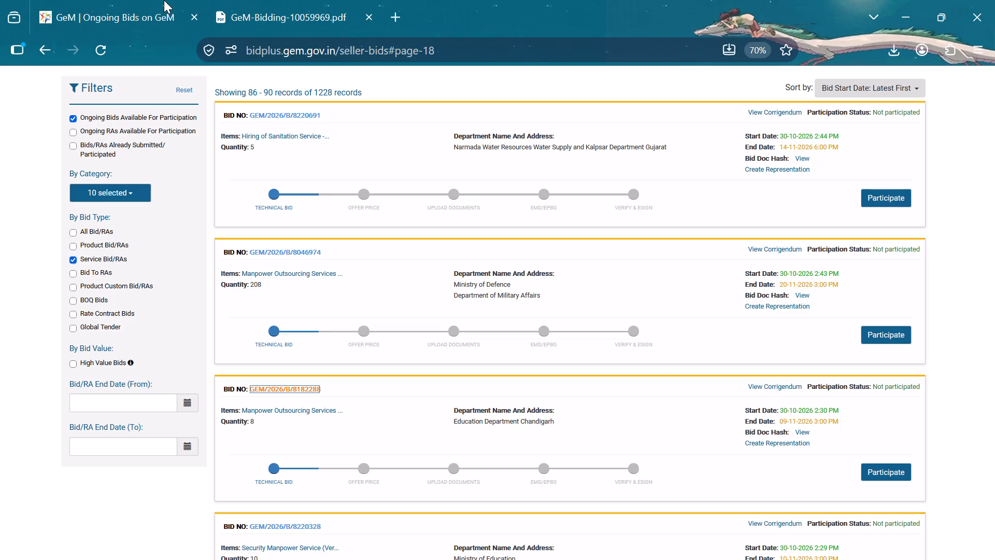
{"action": "key", "text": "alt+Tab"}
{"action": "key", "text": "Tab"}
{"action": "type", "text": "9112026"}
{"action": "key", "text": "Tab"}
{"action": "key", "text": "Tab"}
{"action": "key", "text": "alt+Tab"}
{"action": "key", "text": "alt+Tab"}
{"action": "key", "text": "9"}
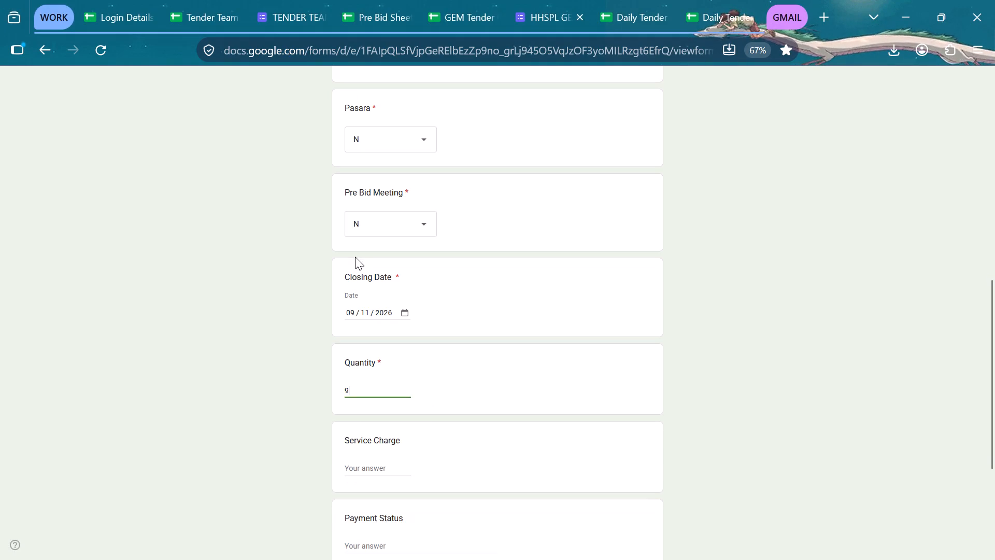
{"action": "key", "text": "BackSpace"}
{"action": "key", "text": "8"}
{"action": "scroll", "coordinate": [355, 257], "scroll_direction": "down", "scroll_amount": 7}
{"action": "left_click", "coordinate": [368, 458]}
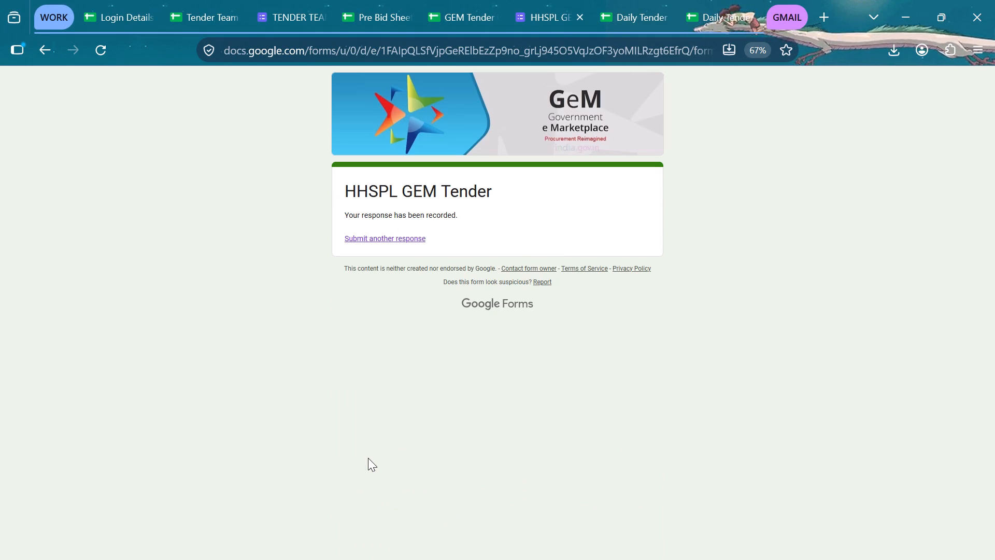
Open the bid document for GEM/2026/B/8046974, check its details and consignee location, and close the previous bid PDF.
{"action": "key", "text": "alt+Tab"}
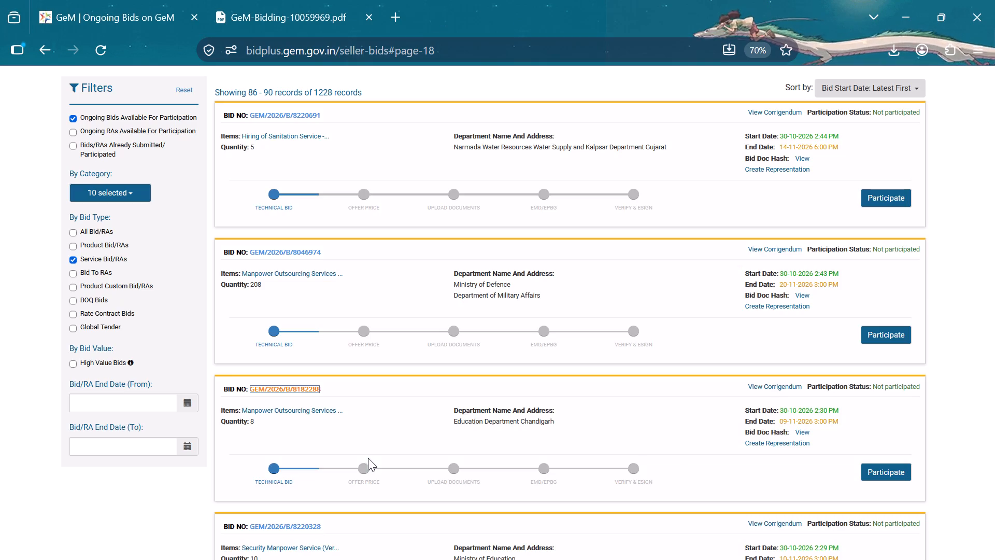
{"action": "scroll", "coordinate": [325, 323], "scroll_direction": "up", "scroll_amount": 1}
{"action": "left_click", "coordinate": [306, 282]}
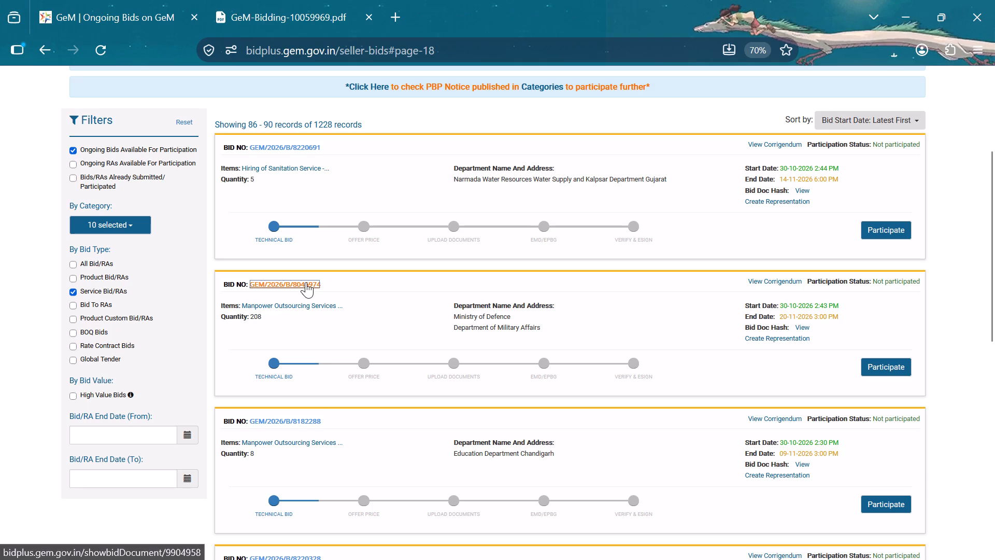
{"action": "left_click", "coordinate": [360, 285]}
{"action": "scroll", "coordinate": [538, 293], "scroll_direction": "down", "scroll_amount": 4}
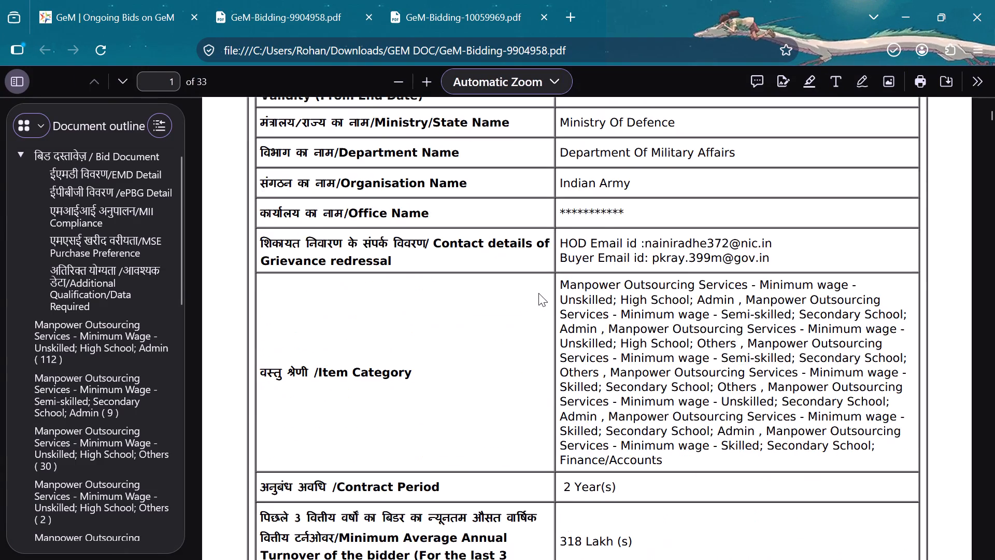
{"action": "scroll", "coordinate": [538, 293], "scroll_direction": "down", "scroll_amount": 18}
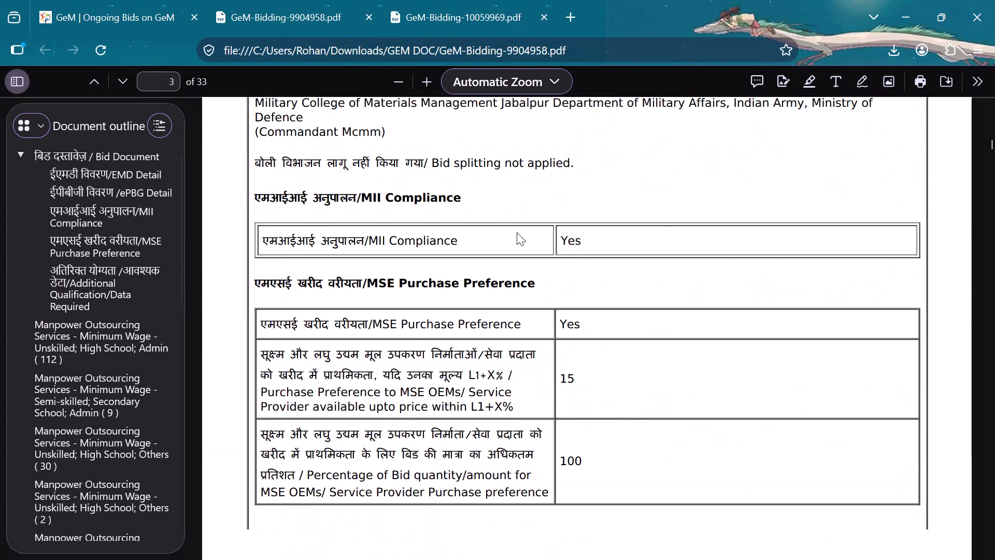
{"action": "scroll", "coordinate": [513, 229], "scroll_direction": "down", "scroll_amount": 20}
{"action": "scroll", "coordinate": [513, 229], "scroll_direction": "down", "scroll_amount": 6}
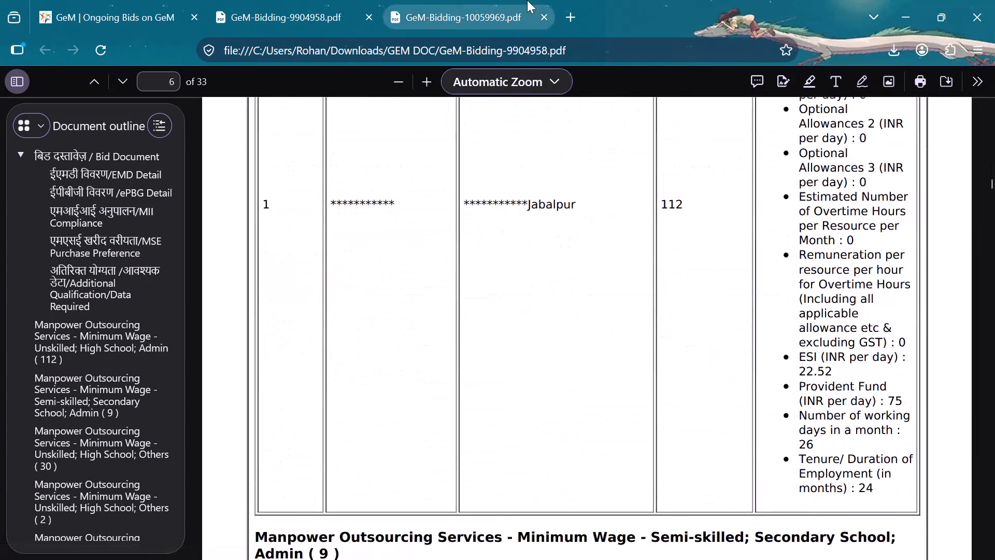
{"action": "left_click", "coordinate": [548, 12]}
{"action": "left_click", "coordinate": [607, 114]}
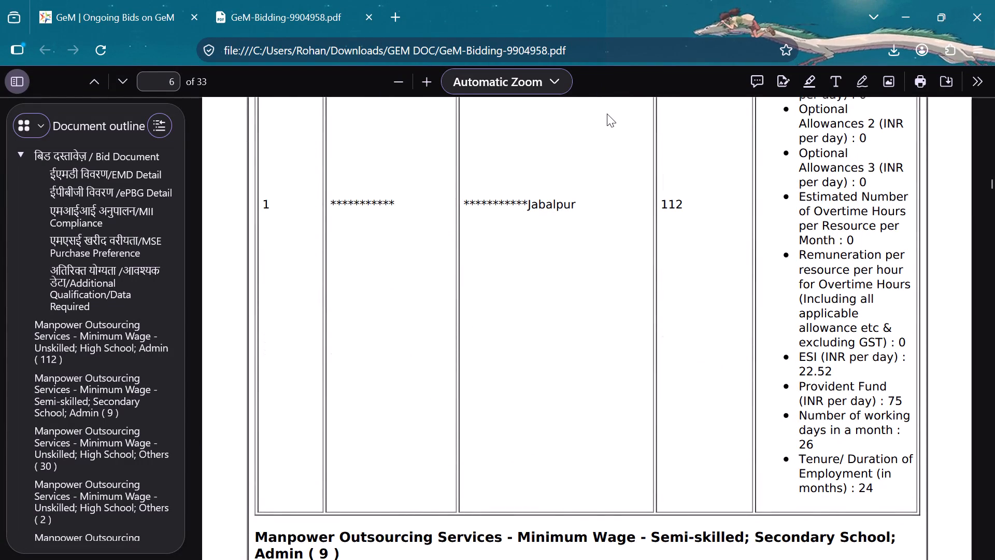
Copy the bid number GEM/2026/B/8046974 into the GEM Id of a new form response and set Bid Type M.
{"action": "key", "text": "ctrl+Up"}
{"action": "left_click", "coordinate": [789, 204]}
{"action": "double_click", "coordinate": [791, 194]}
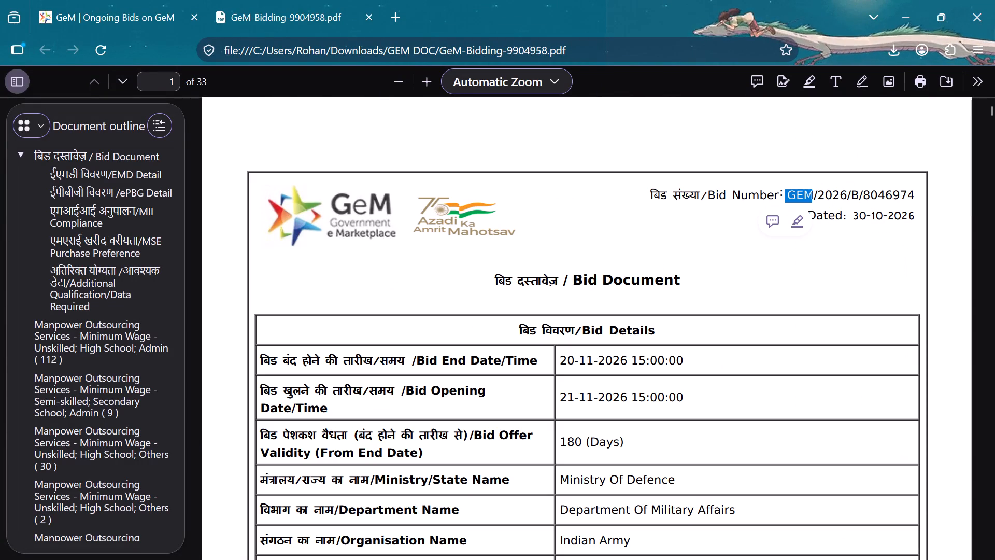
{"action": "key", "text": "ctrl+shift+Right"}
{"action": "key", "text": "ctrl+shift+Right"}
{"action": "key", "text": "ctrl+shift+Right"}
{"action": "key", "text": "ctrl+c"}
{"action": "key", "text": "ctrl+c"}
{"action": "key", "text": "alt+Tab"}
{"action": "left_click", "coordinate": [372, 237]}
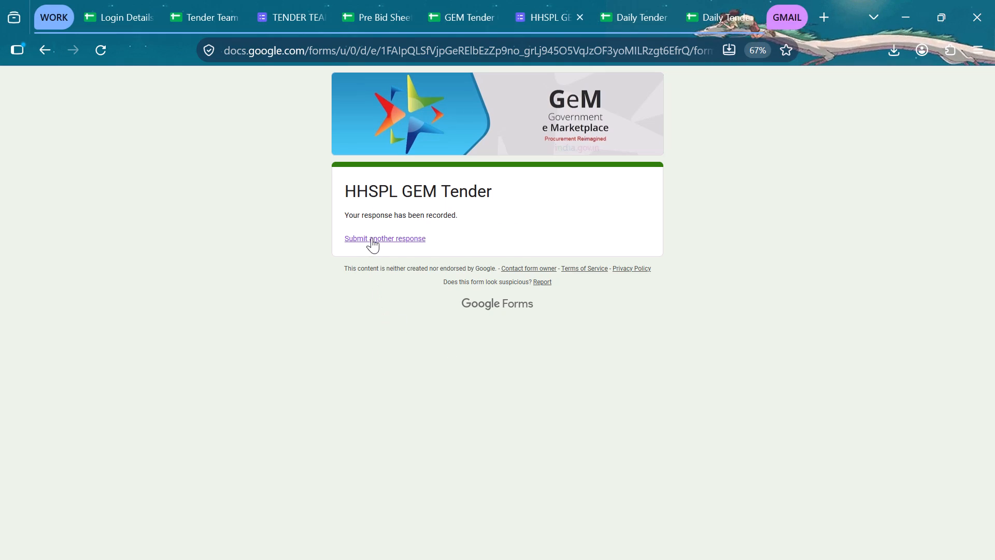
{"action": "key", "text": "alt+Tab"}
{"action": "key", "text": "alt+Tab"}
{"action": "left_click", "coordinate": [362, 324]}
{"action": "key", "text": "ctrl+v"}
{"action": "left_click", "coordinate": [365, 314]}
{"action": "key", "text": "ctrl+v"}
{"action": "key", "text": "Tab"}
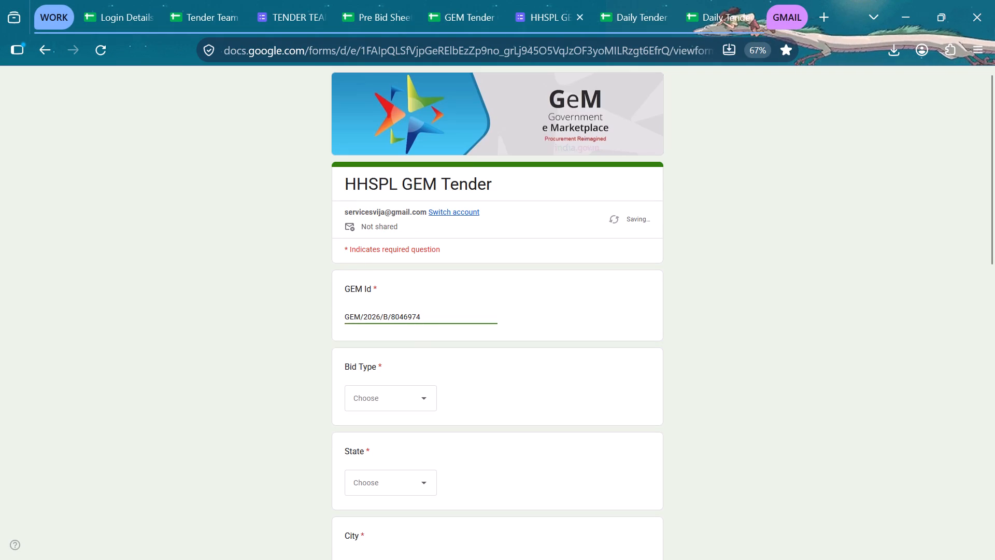
{"action": "key", "text": "m"}
Select the state beginning with M, enter City Jabalpur, and set Pasara N and Pre Bid Meeting N.
{"action": "key", "text": "Tab"}
{"action": "key", "text": "m"}
{"action": "key", "text": "Tab"}
{"action": "type", "text": "Jabalpurn"}
{"action": "key", "text": "BackSpace"}
{"action": "key", "text": "Tab"}
{"action": "key", "text": "n"}
{"action": "key", "text": "Tab"}
{"action": "key", "text": "n"}
Enter closing date 20/11/2026 and quantity 208 from the GeM listing, and submit the response for GEM/2026/B/8046974.
{"action": "key", "text": "alt+Tab"}
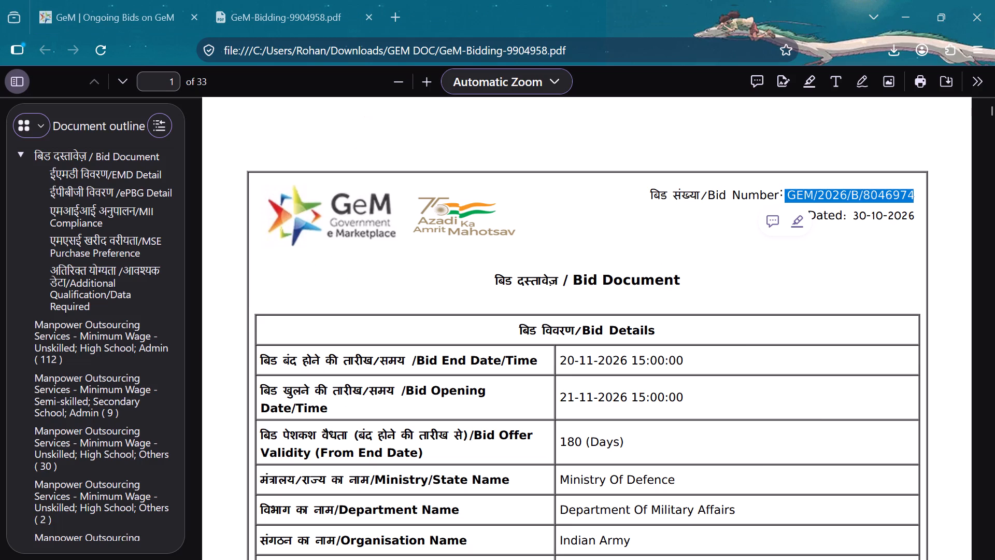
{"action": "left_click", "coordinate": [97, 0]}
{"action": "key", "text": "alt+Tab"}
{"action": "key", "text": "Tab"}
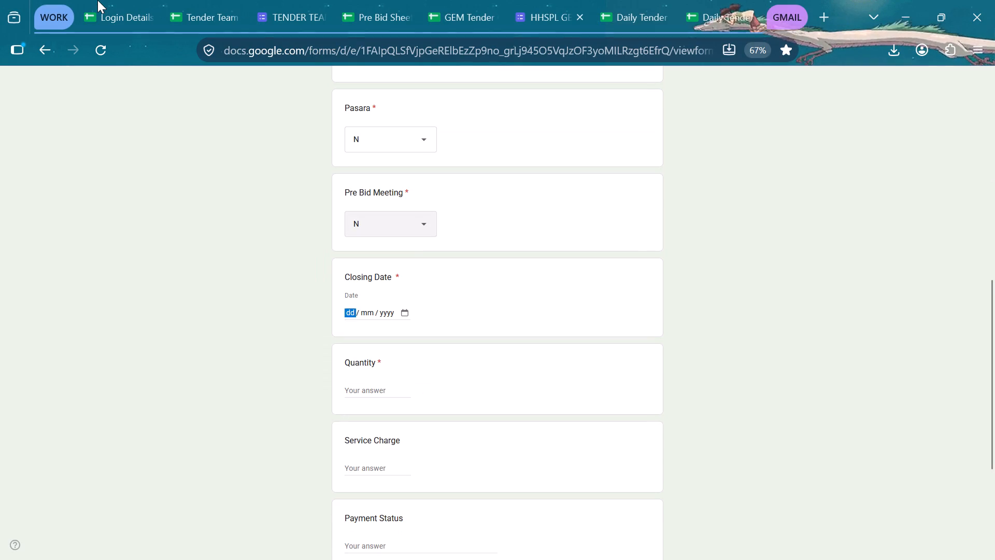
{"action": "key", "text": "0"}
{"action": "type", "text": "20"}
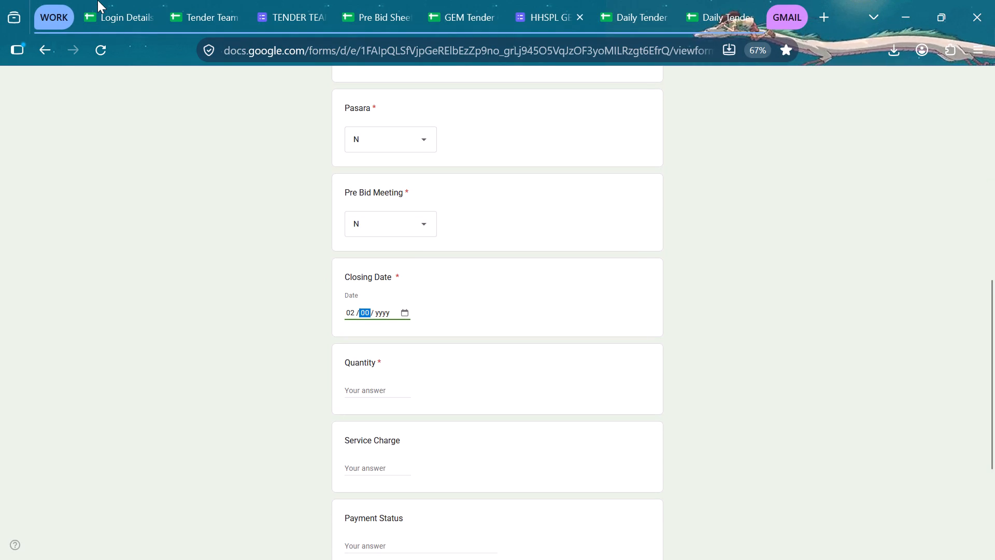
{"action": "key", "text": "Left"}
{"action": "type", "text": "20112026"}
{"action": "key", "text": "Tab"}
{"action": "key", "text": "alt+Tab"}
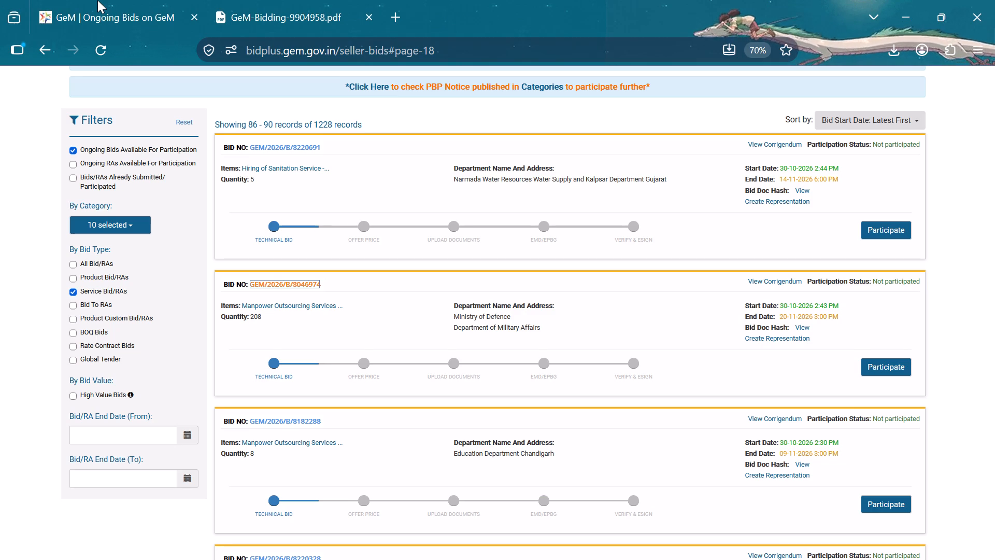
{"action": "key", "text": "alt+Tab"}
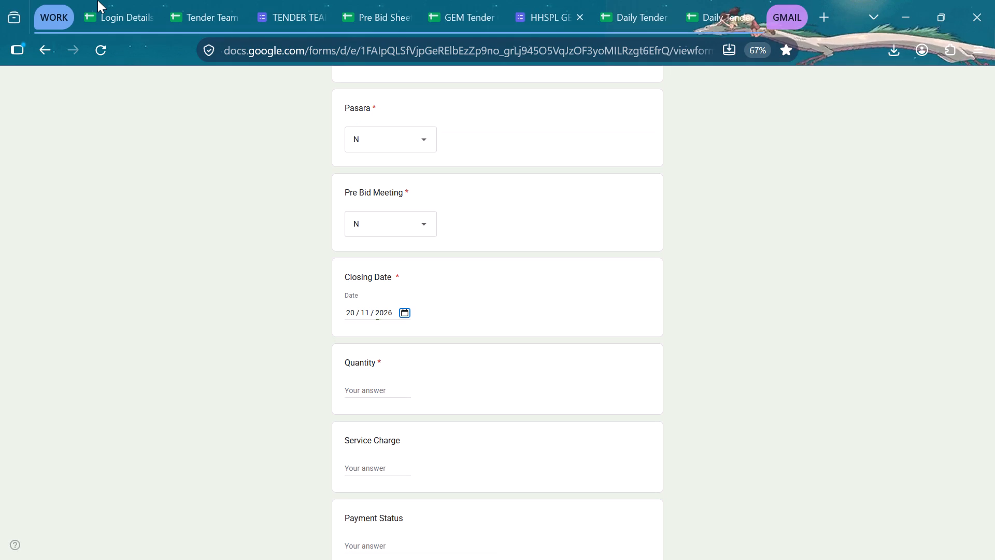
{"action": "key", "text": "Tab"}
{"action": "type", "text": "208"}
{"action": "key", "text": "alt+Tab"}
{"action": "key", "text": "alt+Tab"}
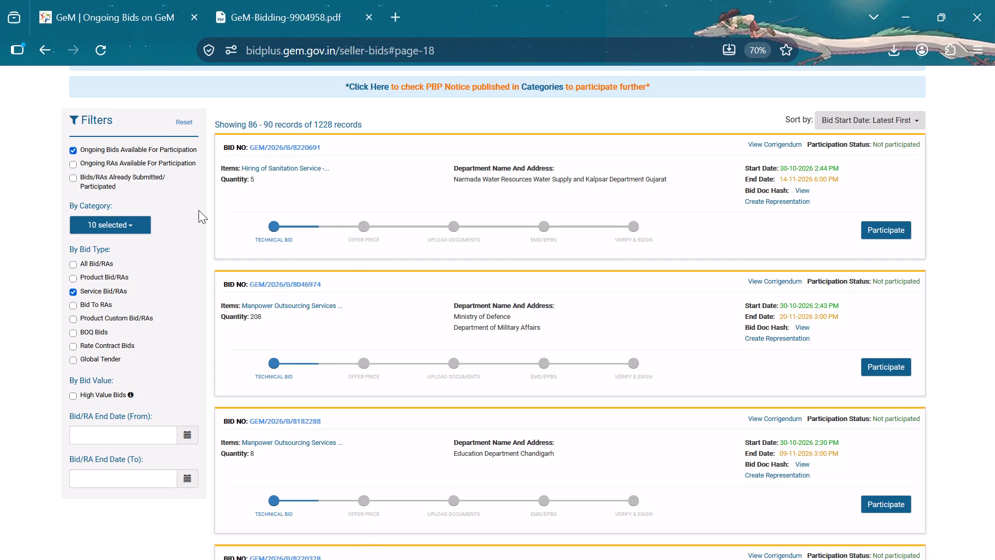
{"action": "scroll", "coordinate": [241, 295], "scroll_direction": "down", "scroll_amount": 8}
{"action": "left_click", "coordinate": [344, 459]}
Return to the GeM bid listing and go to page 17.
{"action": "key", "text": "alt+Tab"}
{"action": "scroll", "coordinate": [322, 339], "scroll_direction": "down", "scroll_amount": 7}
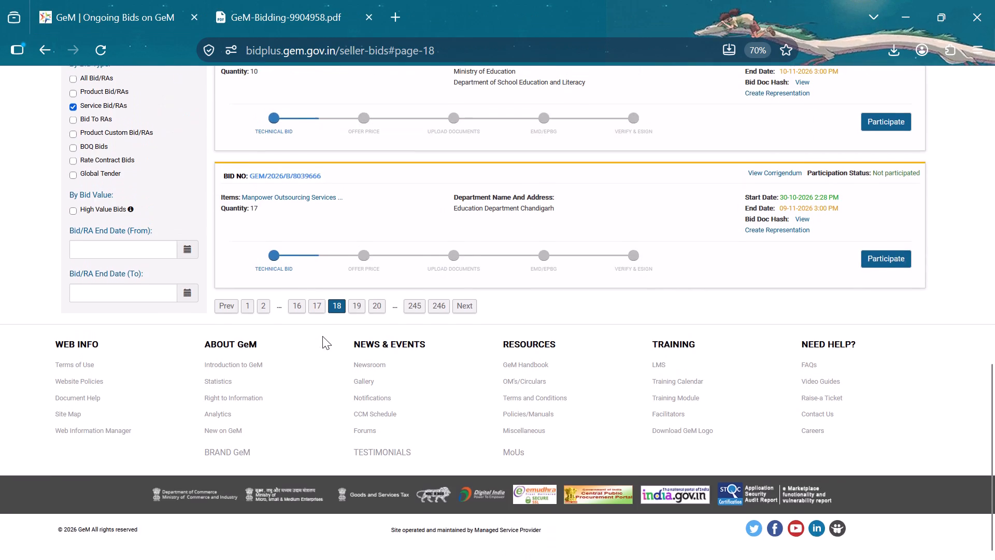
{"action": "left_click", "coordinate": [319, 318]}
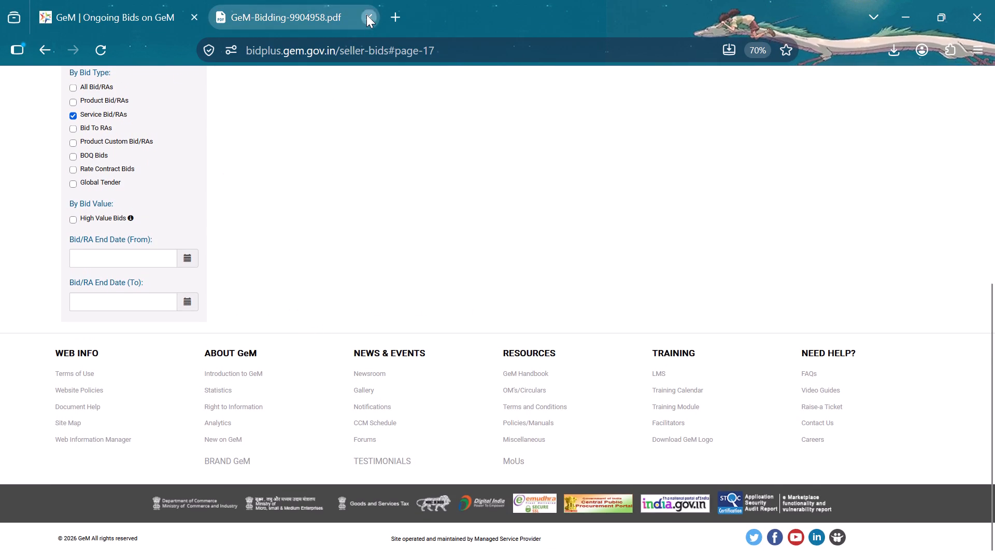
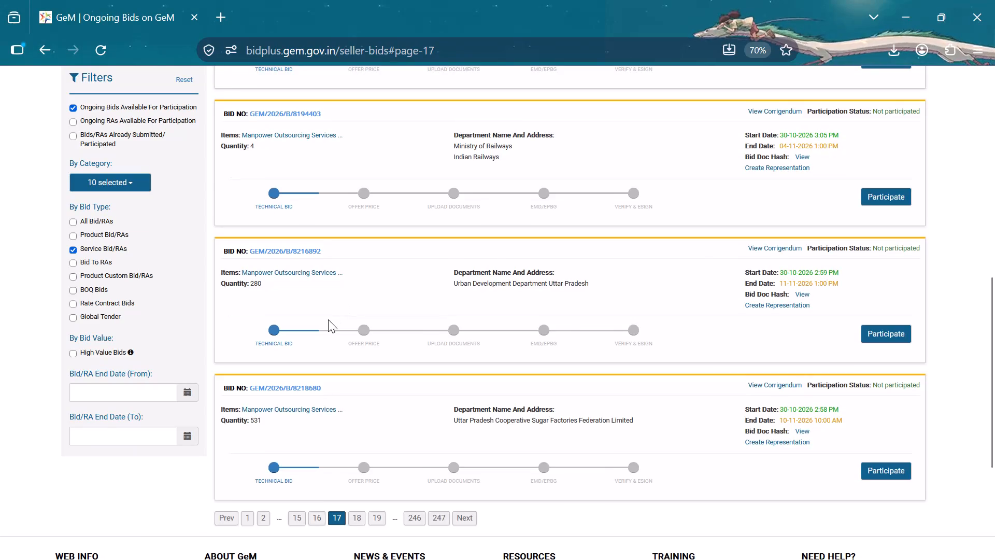
Go back to page 16 of the bid listing and open the bid document for GEM/2026/B/8216405.
{"action": "scroll", "coordinate": [328, 319], "scroll_direction": "up", "scroll_amount": 2}
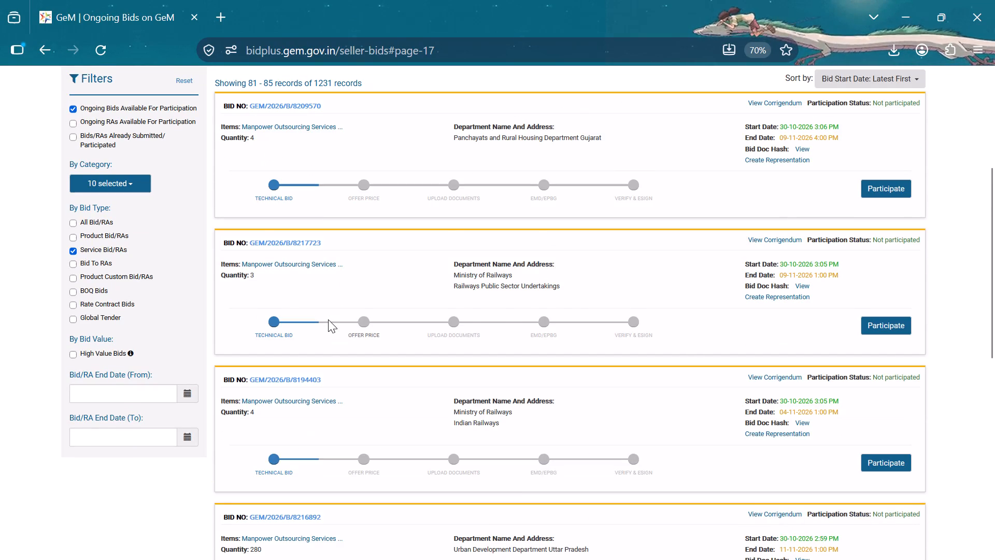
{"action": "scroll", "coordinate": [316, 350], "scroll_direction": "down", "scroll_amount": 4}
{"action": "left_click", "coordinate": [314, 315]}
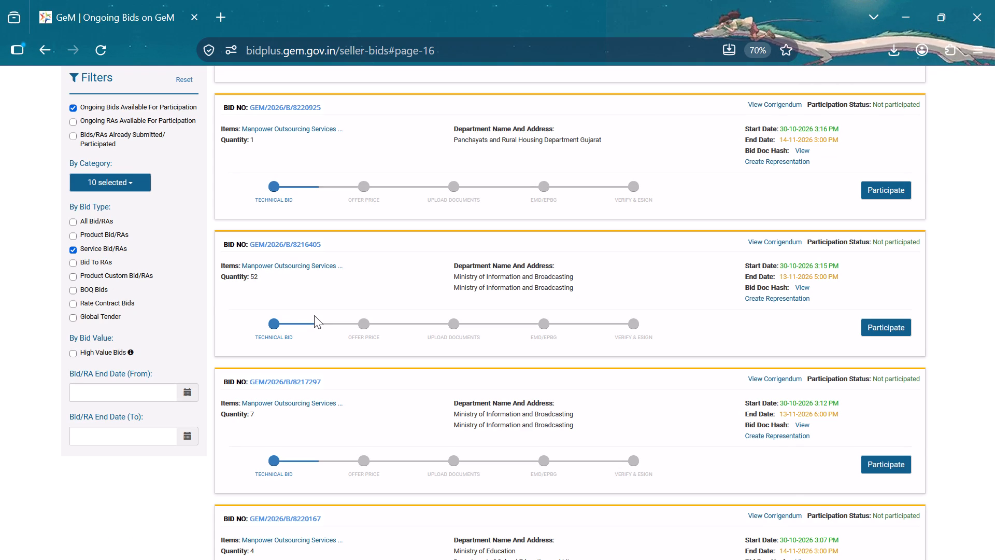
{"action": "scroll", "coordinate": [314, 315], "scroll_direction": "down", "scroll_amount": 1}
{"action": "scroll", "coordinate": [314, 315], "scroll_direction": "up", "scroll_amount": 1}
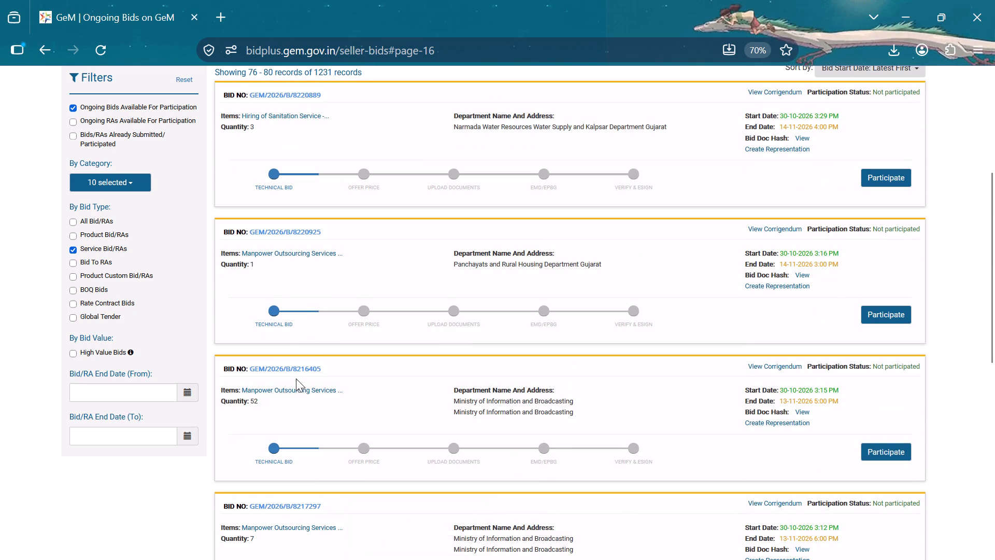
{"action": "left_click", "coordinate": [291, 370]}
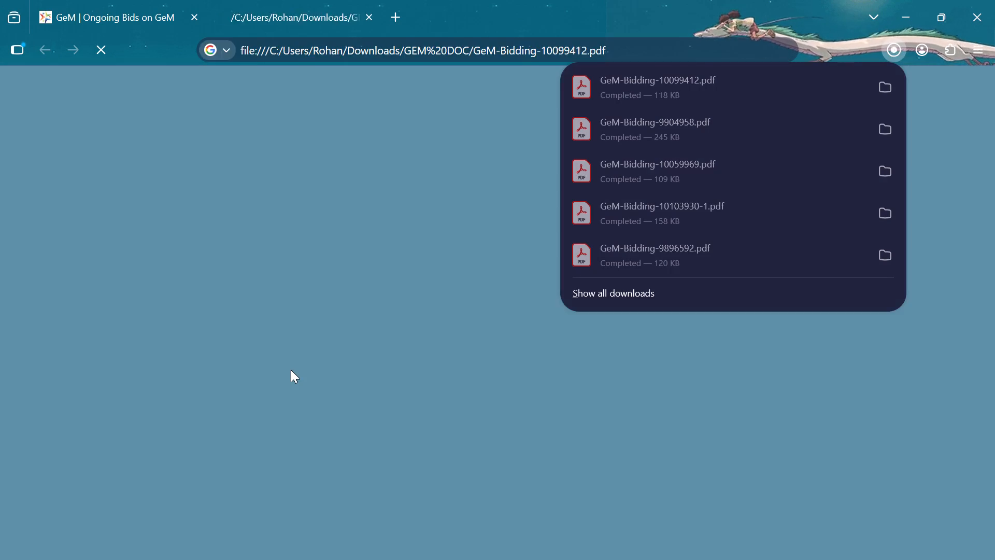
{"action": "left_click", "coordinate": [329, 360]}
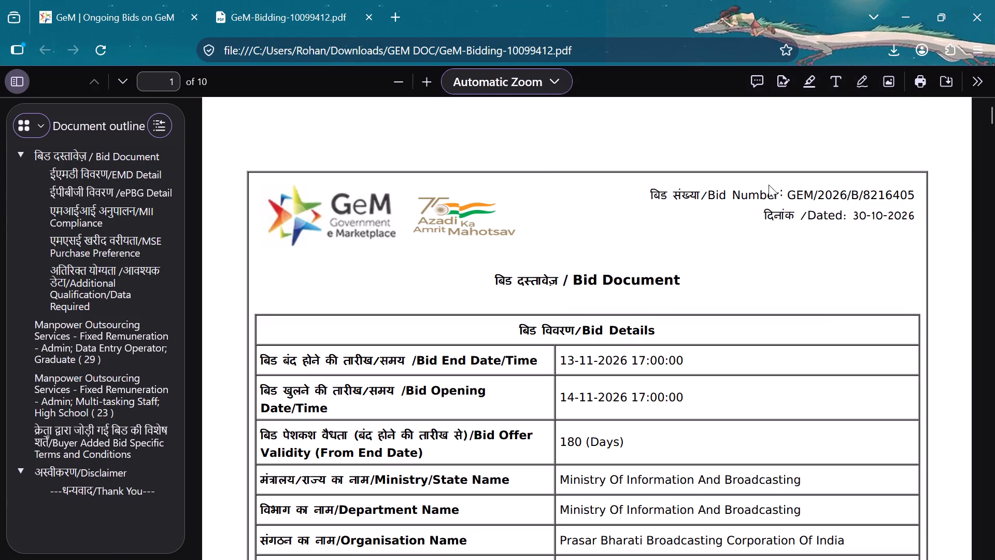
Select the bid number GEM/2026/B/8216405 in the header of the bid document.
{"action": "left_click", "coordinate": [801, 192]}
{"action": "key", "text": "ctrl+shift+Right"}
{"action": "left_click", "coordinate": [801, 192]}
{"action": "key", "text": "ctrl+shift+Right"}
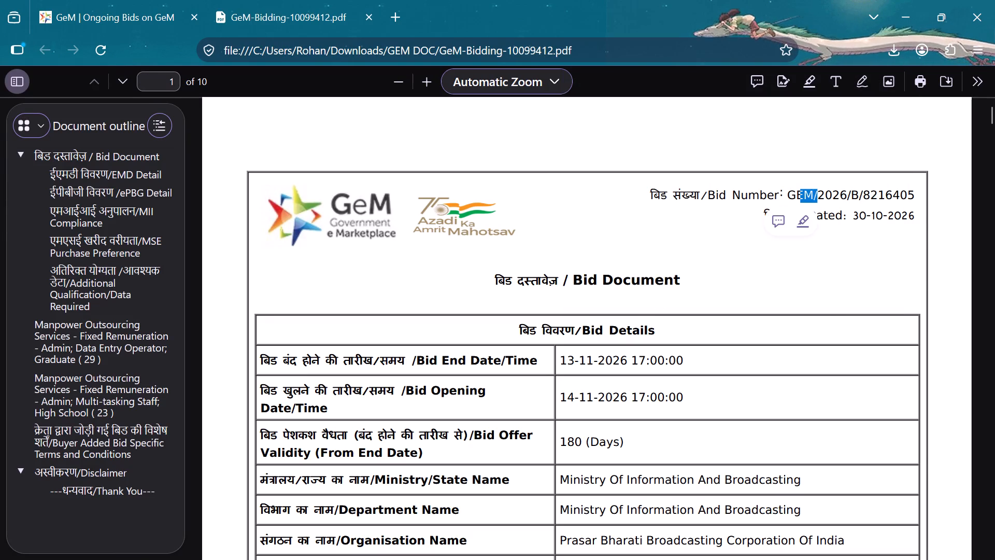
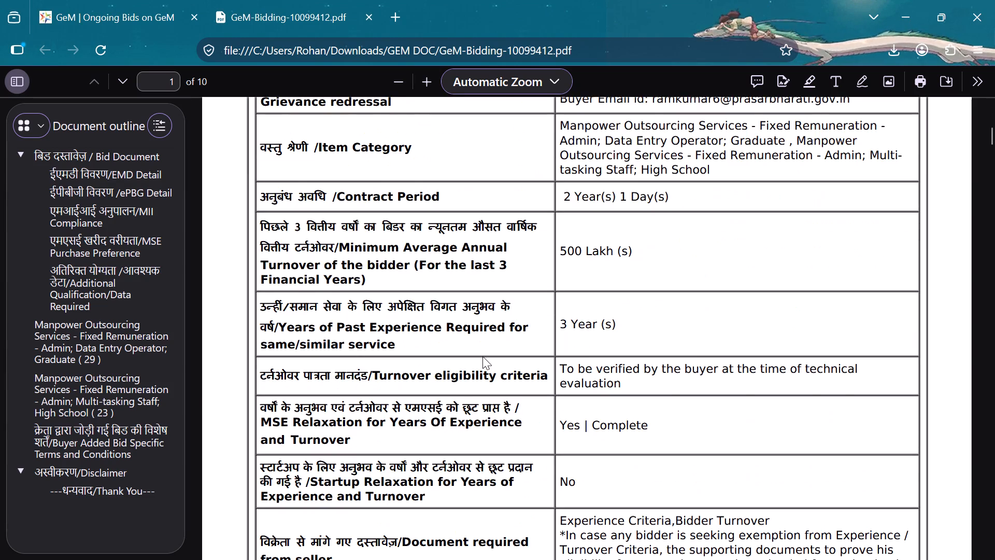
In the HHSPL GEM Tender form, set the Bid Type to S for GEM/2026/B/8216405.
{"action": "scroll", "coordinate": [482, 356], "scroll_direction": "down", "scroll_amount": 7}
{"action": "key", "text": "alt+Tab"}
{"action": "key", "text": "Tab"}
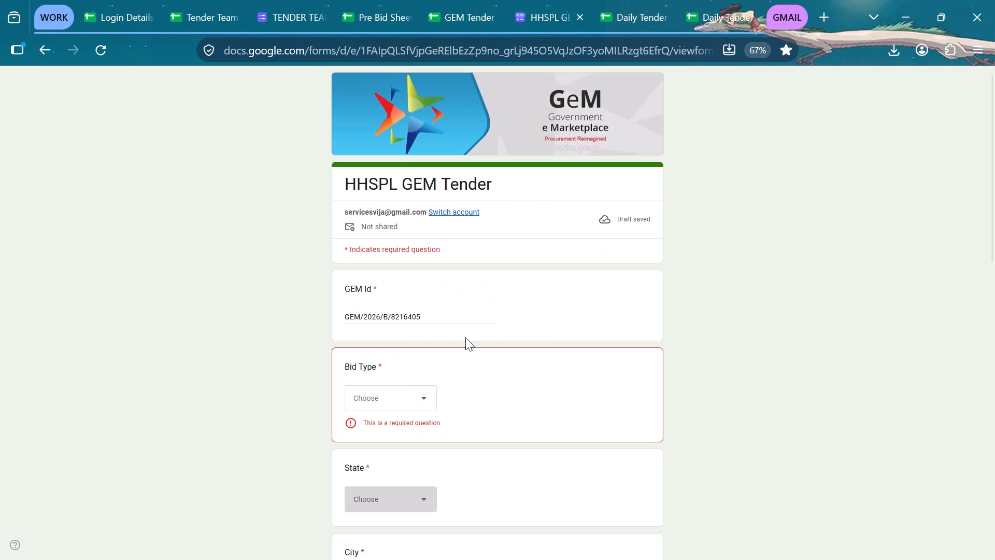
{"action": "left_click", "coordinate": [452, 317]}
{"action": "key", "text": "Tab"}
{"action": "key", "text": "s"}
{"action": "key", "text": "Tab"}
Check the consignee address in the bid document and enter state DL, city Delhi, Pasara N and Pre Bid Meeting N.
{"action": "key", "text": "alt+Tab"}
{"action": "scroll", "coordinate": [452, 317], "scroll_direction": "down", "scroll_amount": 19}
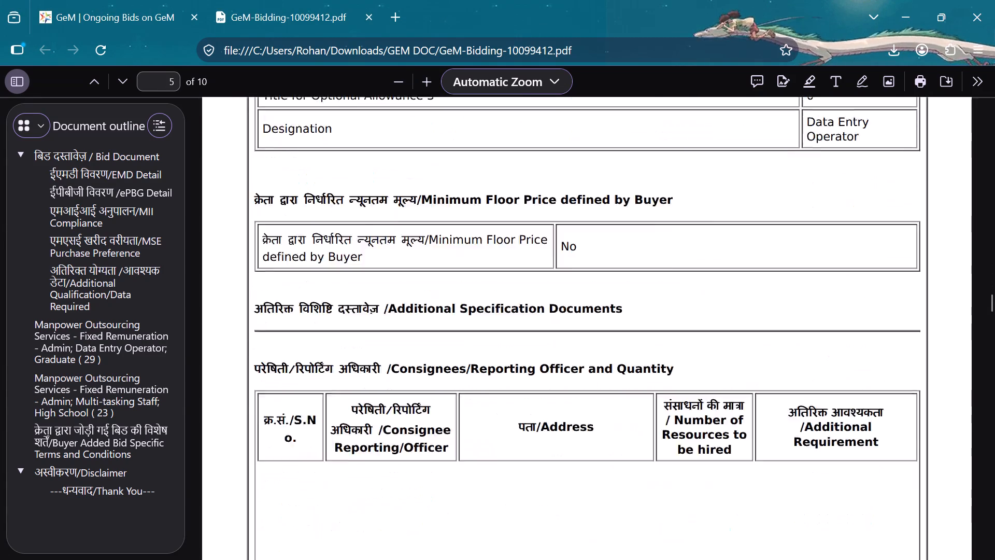
{"action": "scroll", "coordinate": [452, 317], "scroll_direction": "down", "scroll_amount": 15}
{"action": "key", "text": "alt+Tab"}
{"action": "type", "text": "dl"}
{"action": "key", "text": "Tab"}
{"action": "type", "text": "delhi"}
{"action": "key", "text": "Tab"}
{"action": "key", "text": "n"}
{"action": "key", "text": "Tab"}
{"action": "key", "text": "n"}
Look up the bid in the GeM listing and enter its closing date 13/11/2026 and quantity 52 in the form.
{"action": "key", "text": "alt+Tab"}
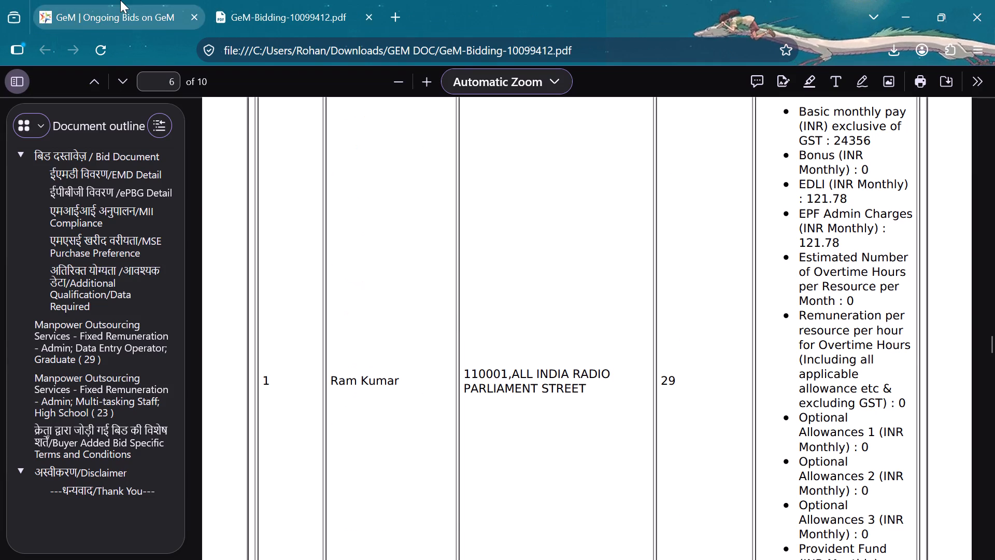
{"action": "left_click", "coordinate": [120, 0]}
{"action": "key", "text": "alt+Tab"}
{"action": "key", "text": "Tab"}
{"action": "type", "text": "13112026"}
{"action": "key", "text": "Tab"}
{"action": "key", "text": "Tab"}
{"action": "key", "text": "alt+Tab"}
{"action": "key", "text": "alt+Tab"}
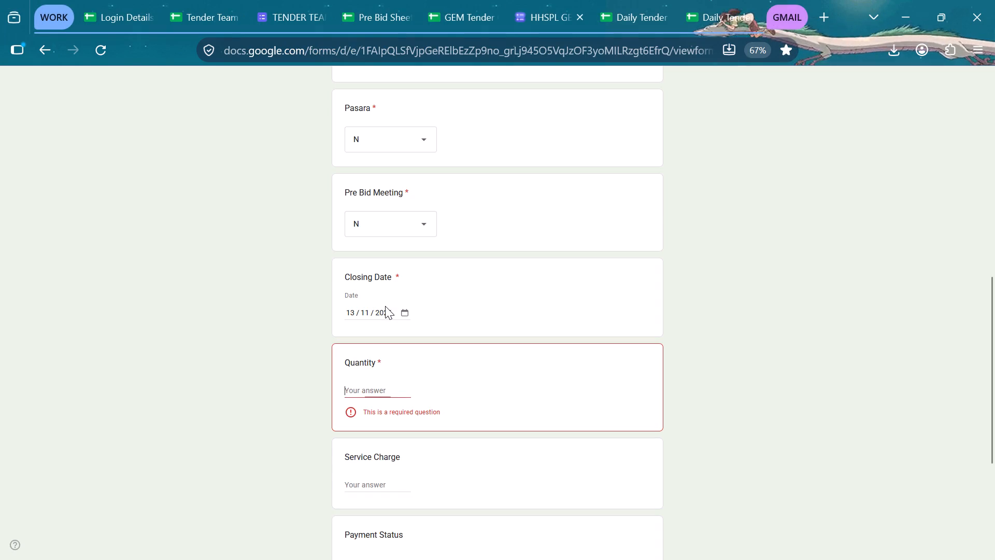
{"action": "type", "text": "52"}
Submit the HHSPL GEM Tender form entry for GEM/2026/B/8216405.
{"action": "scroll", "coordinate": [385, 306], "scroll_direction": "down", "scroll_amount": 6}
{"action": "left_click", "coordinate": [354, 449]}
{"action": "key", "text": "alt+Tab"}
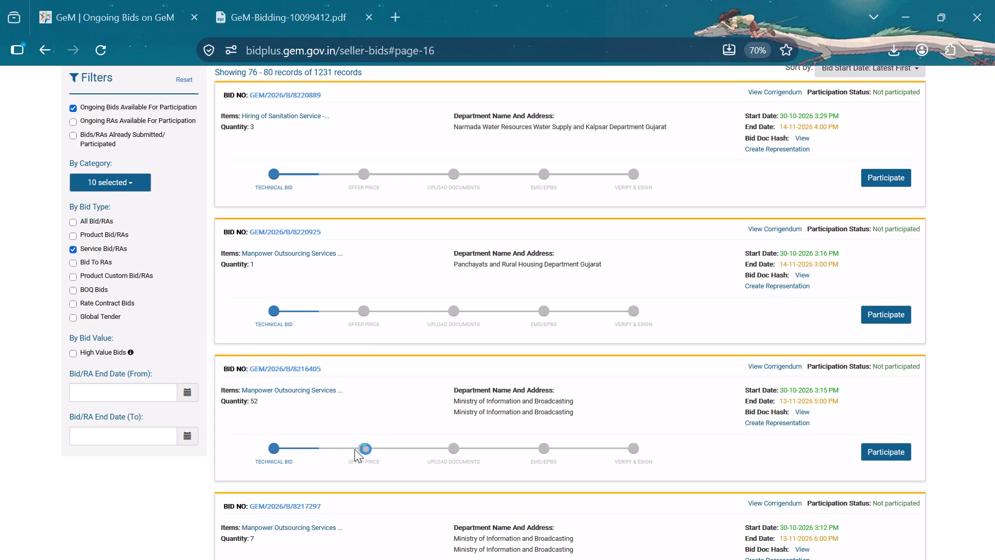
{"action": "key", "text": "alt+Tab"}
{"action": "left_click", "coordinate": [352, 455]}
Go to page 15 of the GeM bid listing.
{"action": "key", "text": "alt+Tab"}
{"action": "scroll", "coordinate": [344, 333], "scroll_direction": "down", "scroll_amount": 6}
{"action": "left_click", "coordinate": [313, 313]}
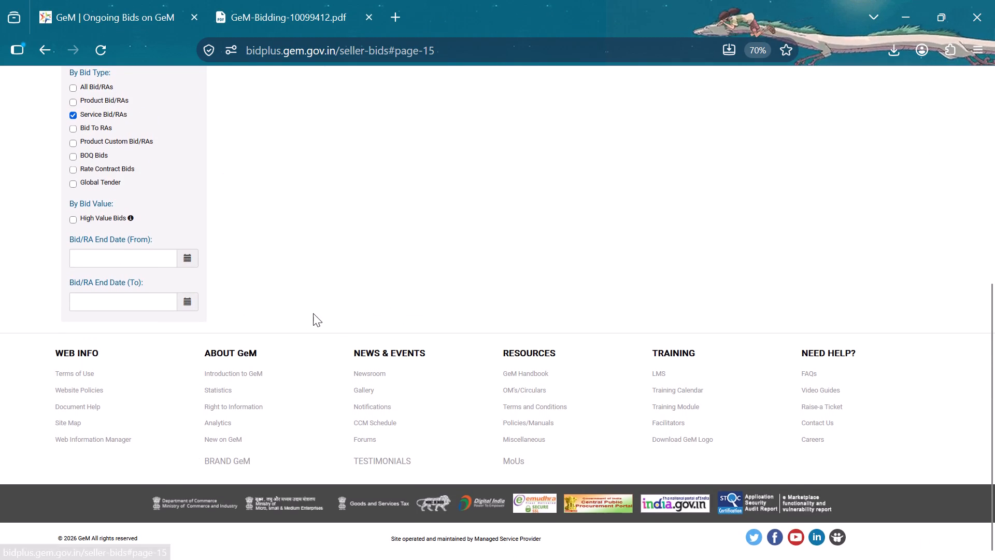
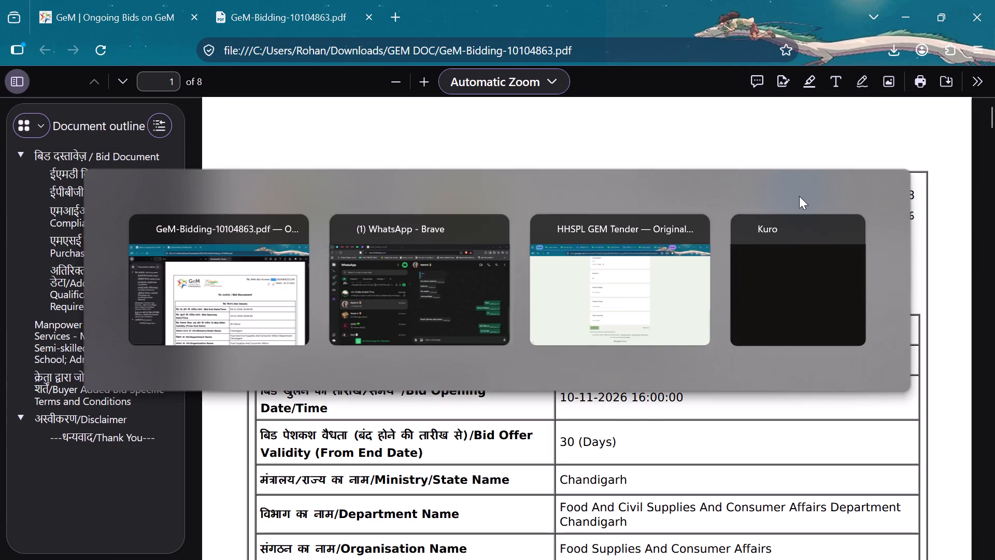
Switch from the GeM-Bidding-10104863 bid document to the HHSPL GEM Tender form window.
{"action": "key", "text": "alt+Tab"}
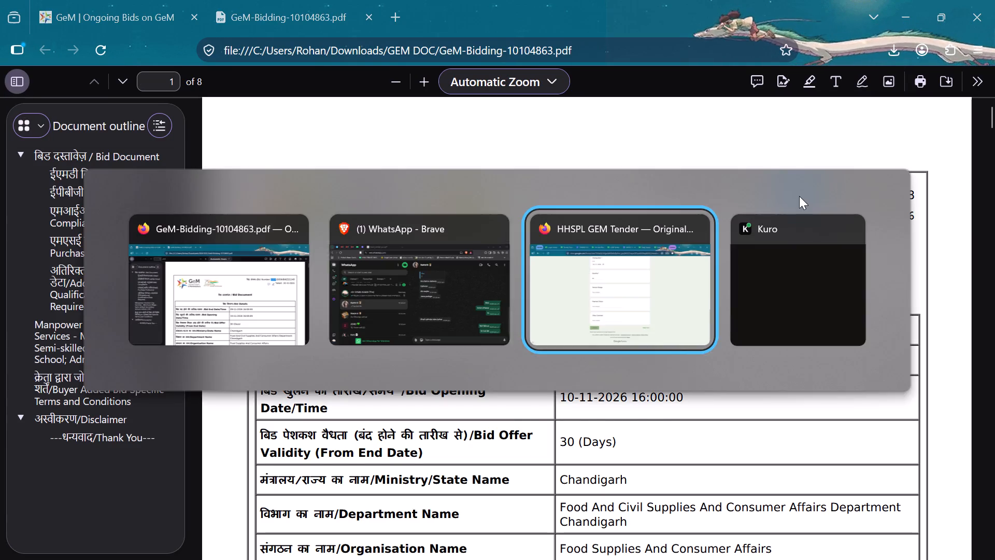
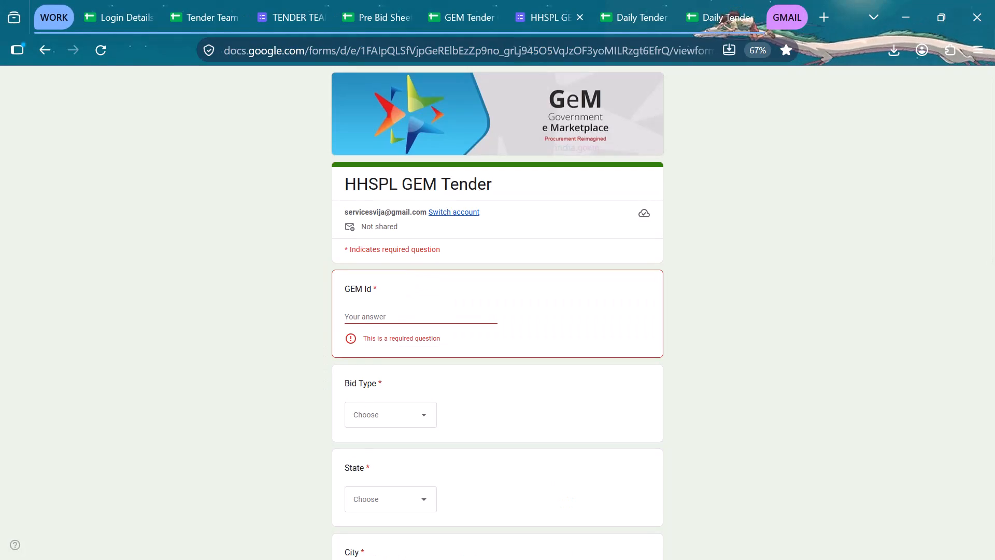
Paste the copied bid number as the GEM Id and set the Bid Type to S.
{"action": "key", "text": "ctrl+v"}
{"action": "key", "text": "Tab"}
{"action": "key", "text": "s"}
{"action": "key", "text": "Tab"}
Recopy bid number GEM/2026/B/8221148 from the bid document and replace the form's GEM Id with it.
{"action": "key", "text": "alt+Tab"}
{"action": "key", "text": "ctrl+Up"}
{"action": "scroll", "coordinate": [416, 319], "scroll_direction": "down", "scroll_amount": 3}
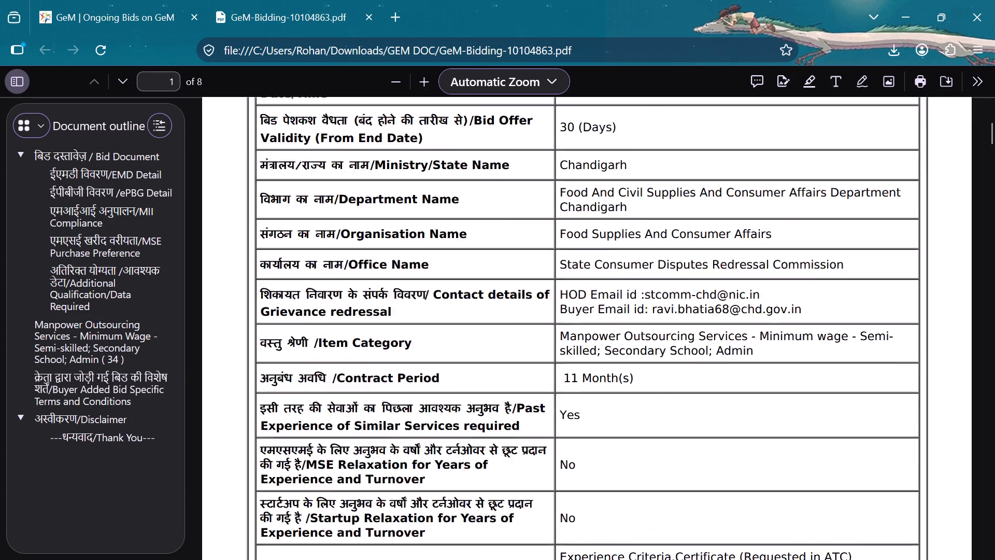
{"action": "scroll", "coordinate": [416, 319], "scroll_direction": "down", "scroll_amount": 7}
{"action": "key", "text": "alt+Tab"}
{"action": "key", "text": "alt+Tab"}
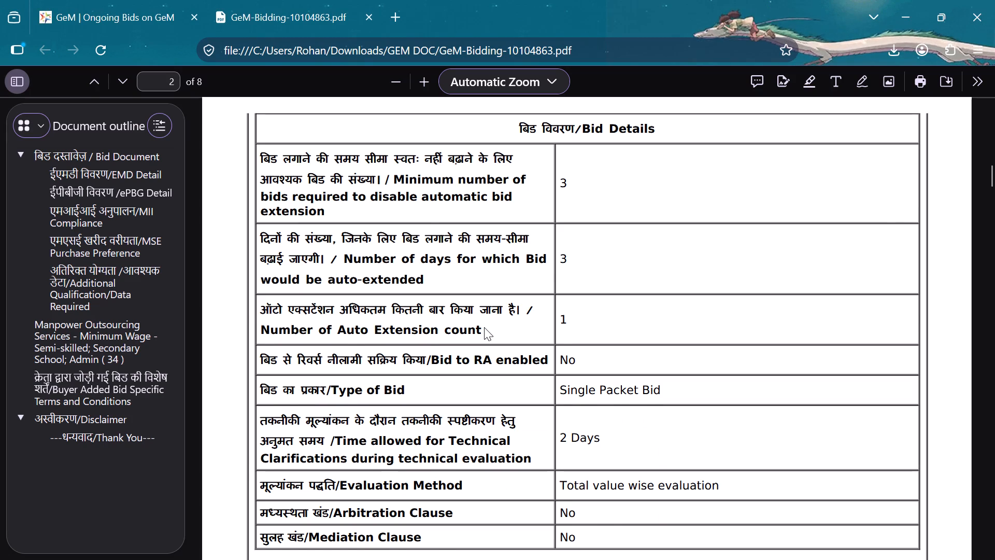
{"action": "key", "text": "ctrl+Up"}
{"action": "double_click", "coordinate": [793, 197]}
{"action": "key", "text": "ctrl+shift+Right"}
{"action": "key", "text": "ctrl+shift+Right"}
{"action": "key", "text": "ctrl+shift+Right"}
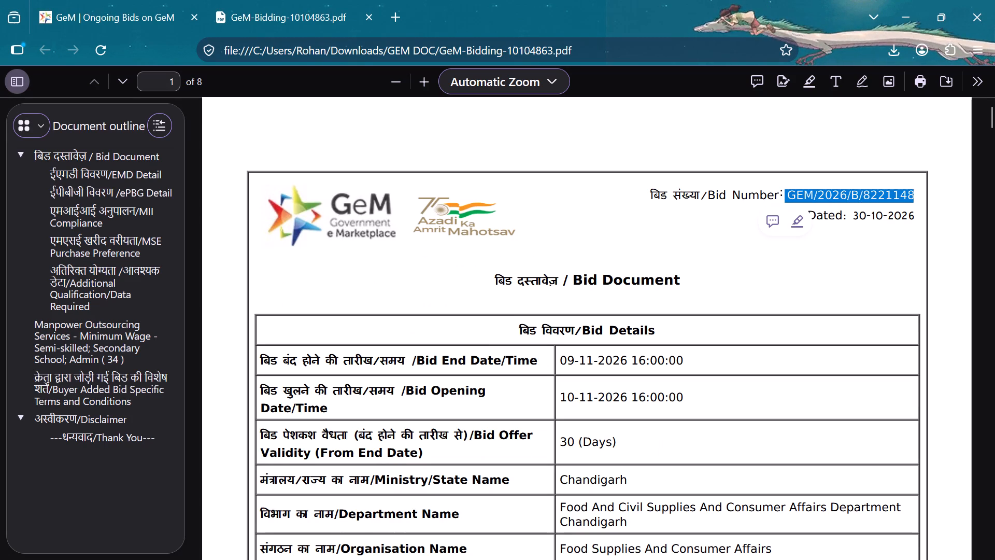
{"action": "key", "text": "ctrl+shift+Right"}
{"action": "key", "text": "ctrl+c"}
{"action": "key", "text": "ctrl+c"}
{"action": "key", "text": "alt+Tab"}
{"action": "left_click", "coordinate": [413, 316]}
{"action": "key", "text": "ctrl+a"}
{"action": "key", "text": "ctrl+v"}
Set the form's State to CH.
{"action": "key", "text": "Tab"}
{"action": "key", "text": "Tab"}
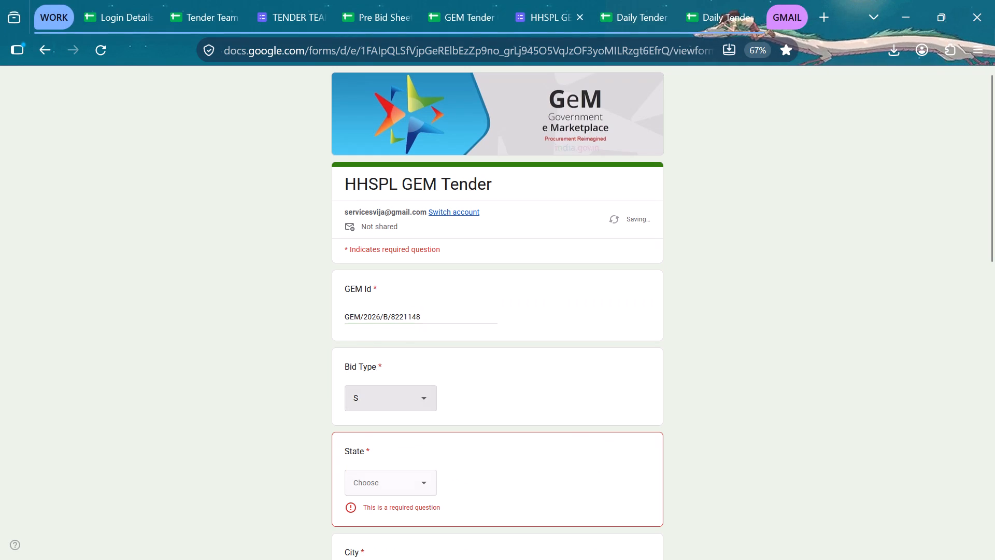
{"action": "type", "text": "ccc"}
{"action": "key", "text": "Tab"}
Copy the city name from the bid document and paste it into the form's City answer.
{"action": "key", "text": "alt+Tab"}
{"action": "scroll", "coordinate": [413, 316], "scroll_direction": "down", "scroll_amount": 20}
{"action": "scroll", "coordinate": [413, 316], "scroll_direction": "down", "scroll_amount": 12}
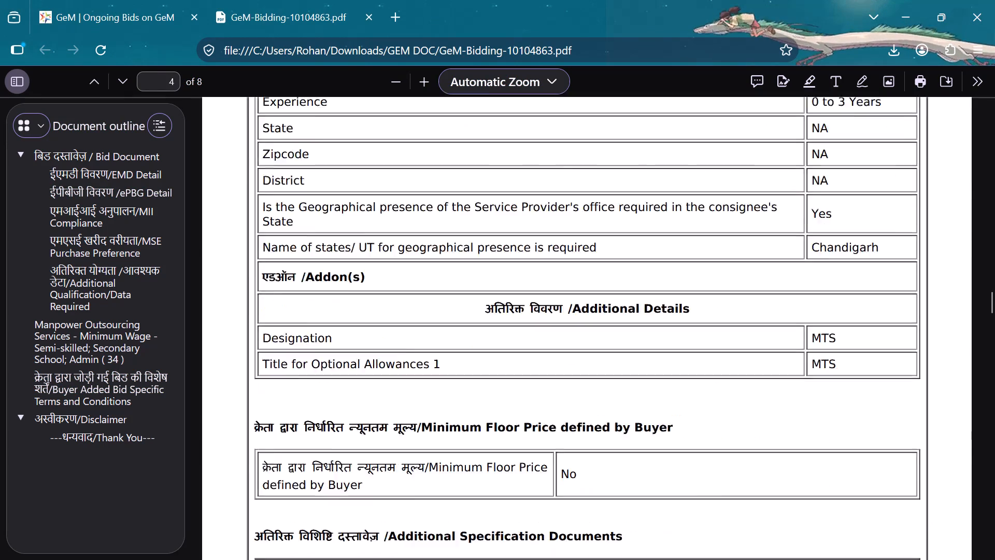
{"action": "scroll", "coordinate": [413, 316], "scroll_direction": "down", "scroll_amount": 10}
{"action": "double_click", "coordinate": [533, 461]}
{"action": "key", "text": "ctrl+c"}
{"action": "key", "text": "alt+Tab"}
{"action": "key", "text": "ctrl+v"}
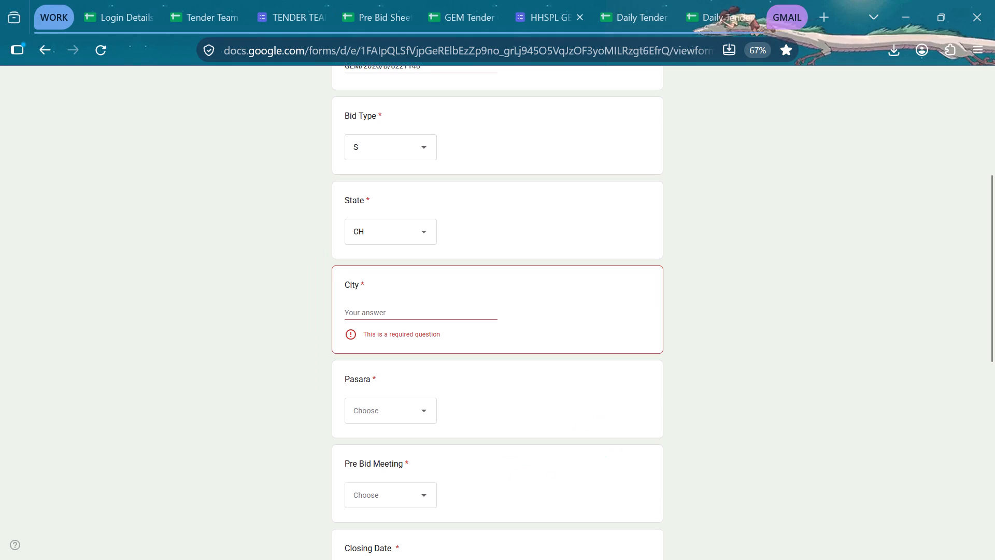
Set both Pasara and Pre Bid Meeting to N in the form.
{"action": "key", "text": "Tab"}
{"action": "key", "text": "n"}
{"action": "key", "text": "Tab"}
{"action": "key", "text": "n"}
Check bid GEM/2026/B/8221148's end date in the GeM listing and enter 09/11/2026 as the form's Closing Date.
{"action": "key", "text": "alt+Tab"}
{"action": "left_click", "coordinate": [123, 0]}
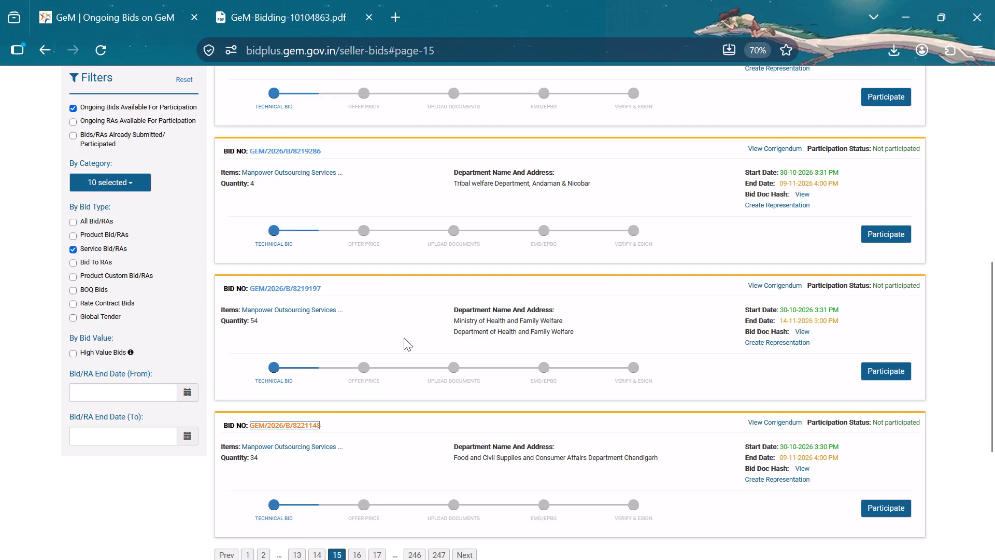
{"action": "key", "text": "alt+Tab"}
{"action": "key", "text": "Tab"}
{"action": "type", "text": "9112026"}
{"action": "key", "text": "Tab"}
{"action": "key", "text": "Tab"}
Check the bid's quantity in the GeM listing and enter 34 as the form's Quantity.
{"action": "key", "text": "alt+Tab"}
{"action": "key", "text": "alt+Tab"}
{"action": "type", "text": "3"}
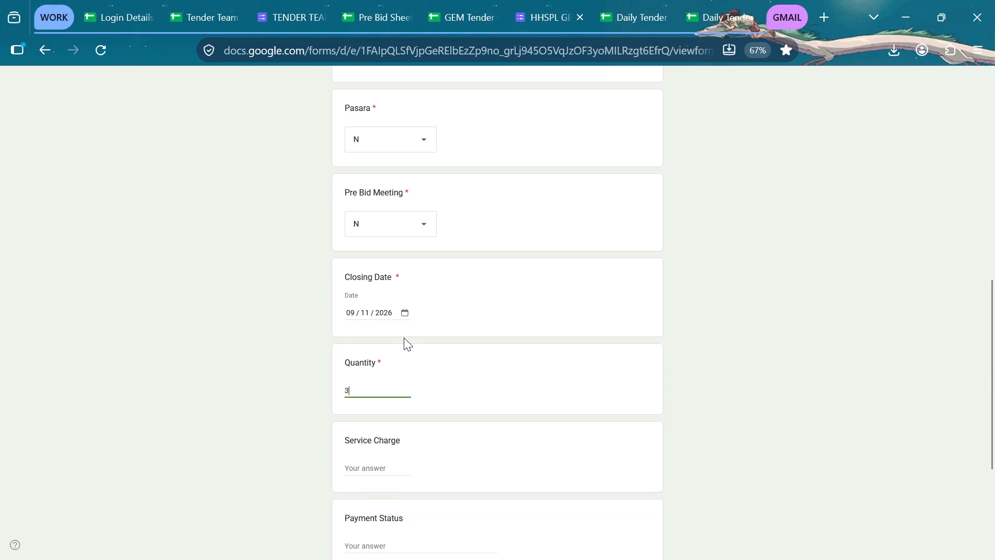
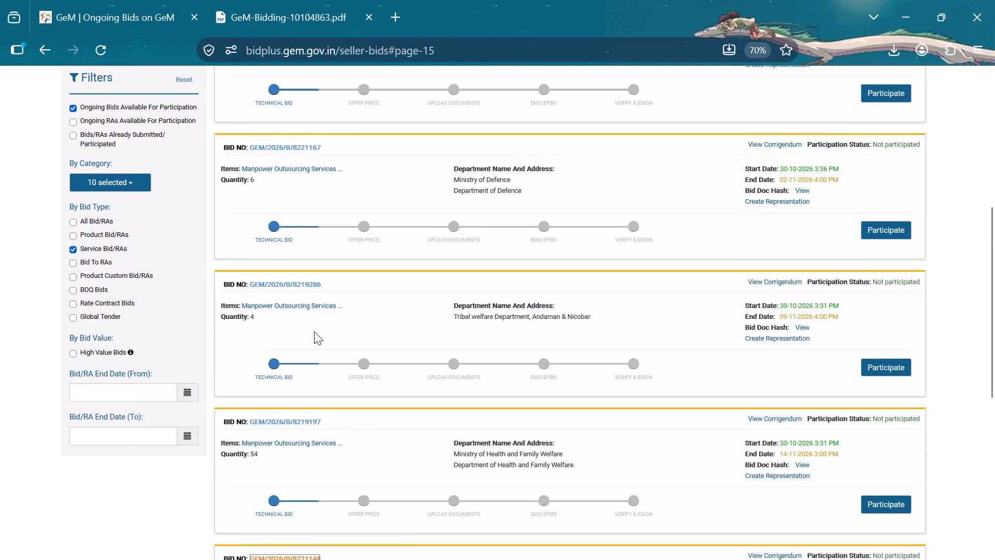
Open bid GEM/2026/B/8219197's document from the GeM listing and close the previous bid's document.
{"action": "scroll", "coordinate": [314, 331], "scroll_direction": "right", "scroll_amount": 1}
{"action": "left_click", "coordinate": [303, 307]}
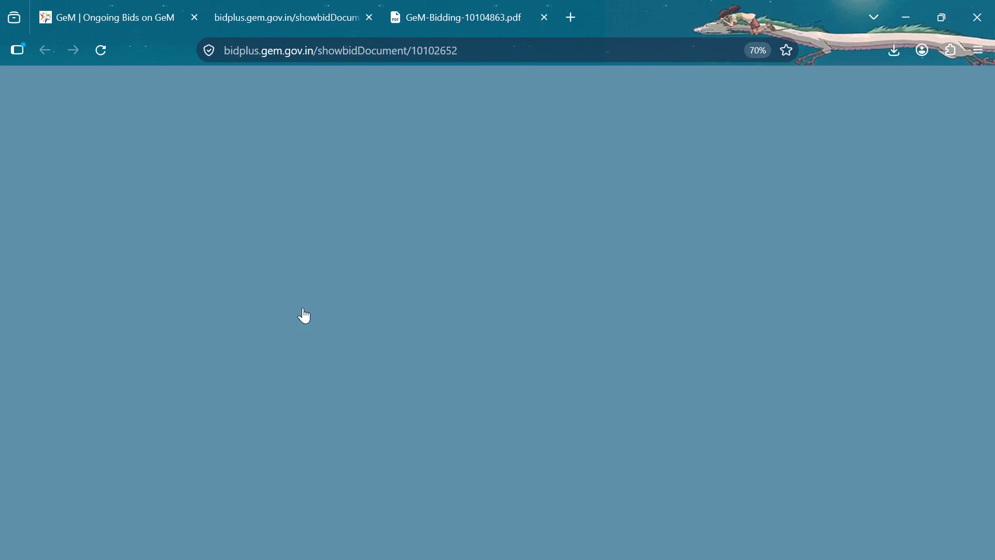
{"action": "double_click", "coordinate": [541, 26]}
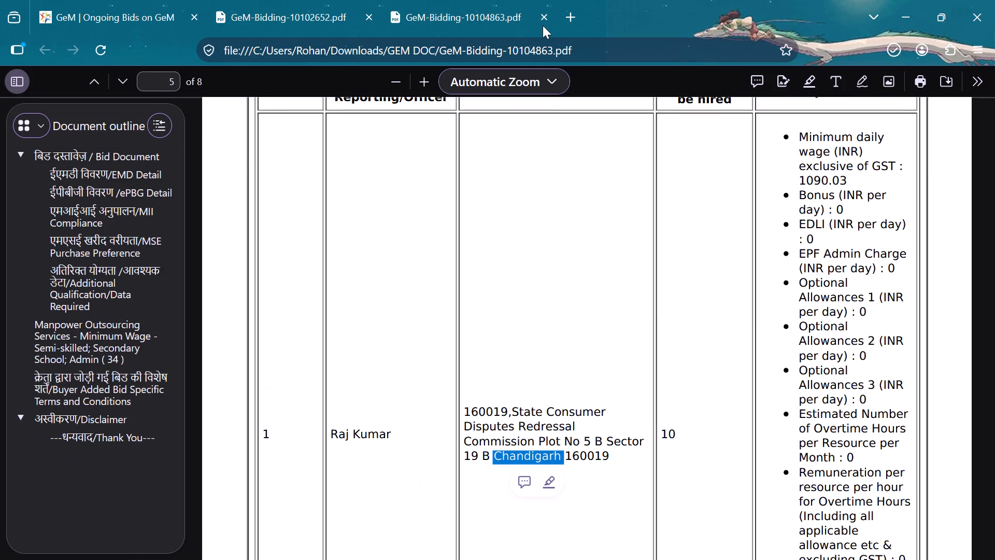
{"action": "left_click", "coordinate": [543, 20]}
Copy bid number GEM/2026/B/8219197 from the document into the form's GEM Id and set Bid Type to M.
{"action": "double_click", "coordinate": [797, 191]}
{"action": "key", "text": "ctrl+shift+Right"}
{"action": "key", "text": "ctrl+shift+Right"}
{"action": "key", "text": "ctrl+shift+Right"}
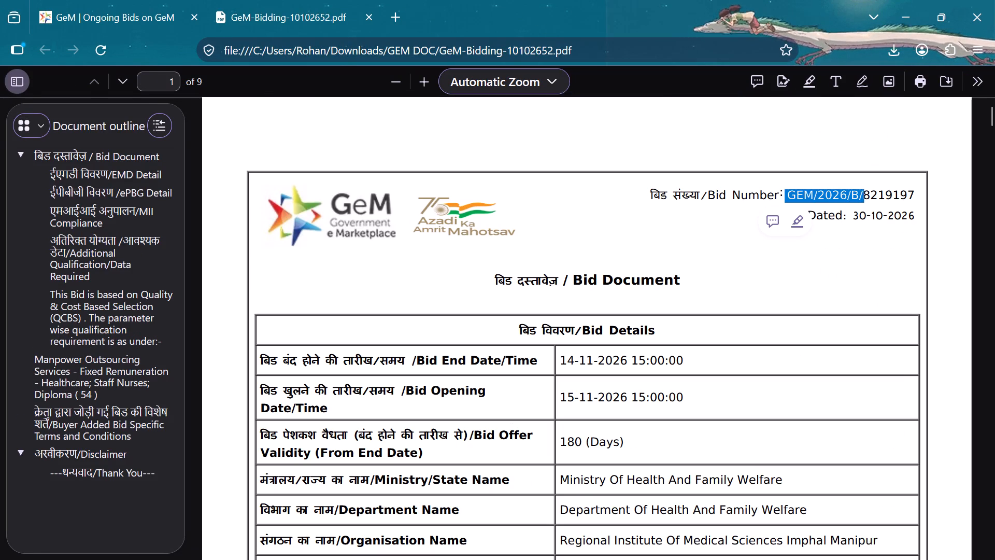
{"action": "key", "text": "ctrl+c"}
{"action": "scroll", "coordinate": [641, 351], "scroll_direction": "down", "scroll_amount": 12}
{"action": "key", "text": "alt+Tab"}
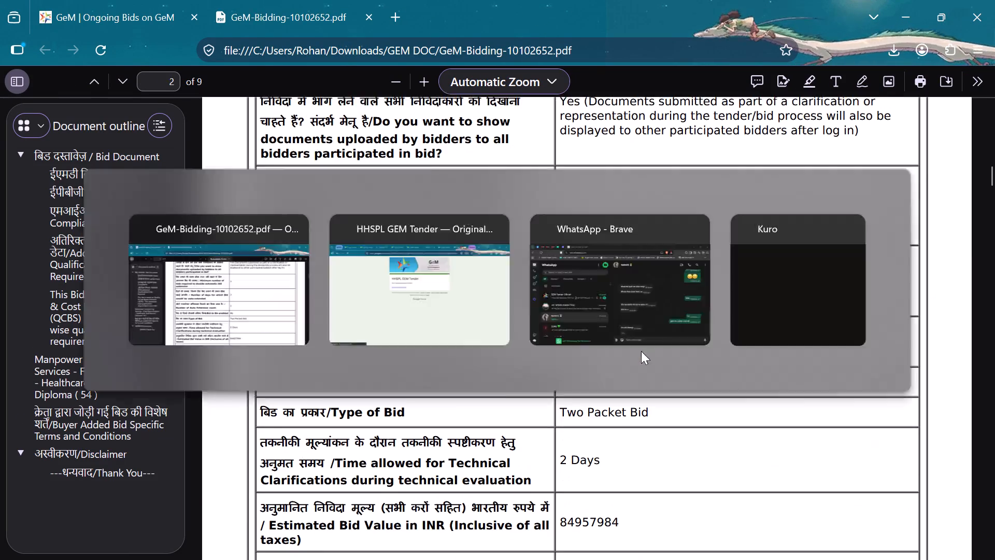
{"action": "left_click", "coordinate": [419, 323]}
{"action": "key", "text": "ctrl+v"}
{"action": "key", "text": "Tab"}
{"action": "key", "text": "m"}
Search Google for the postal code in the bid document's consignee address, and close the search and the document.
{"action": "key", "text": "alt+Tab"}
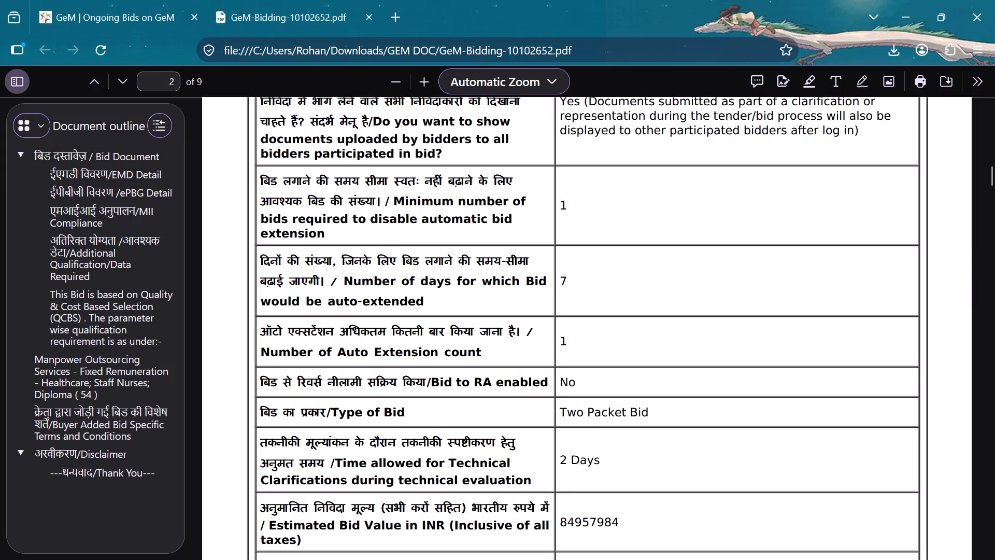
{"action": "key", "text": "alt+Tab"}
{"action": "key", "text": "alt+Tab"}
{"action": "scroll", "coordinate": [419, 322], "scroll_direction": "down", "scroll_amount": 20}
{"action": "scroll", "coordinate": [419, 322], "scroll_direction": "down", "scroll_amount": 14}
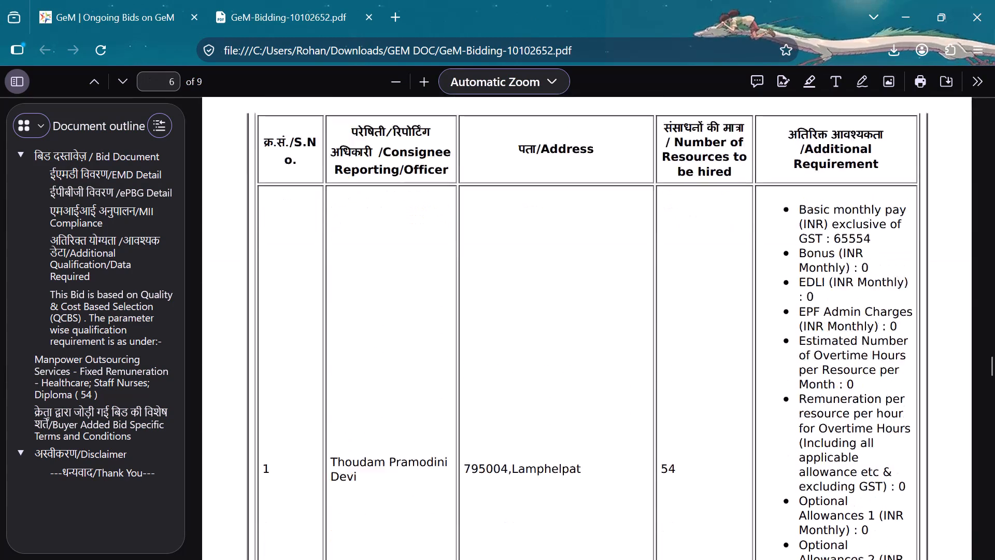
{"action": "scroll", "coordinate": [419, 322], "scroll_direction": "down", "scroll_amount": 3}
{"action": "double_click", "coordinate": [490, 361]}
{"action": "right_click", "coordinate": [490, 361]}
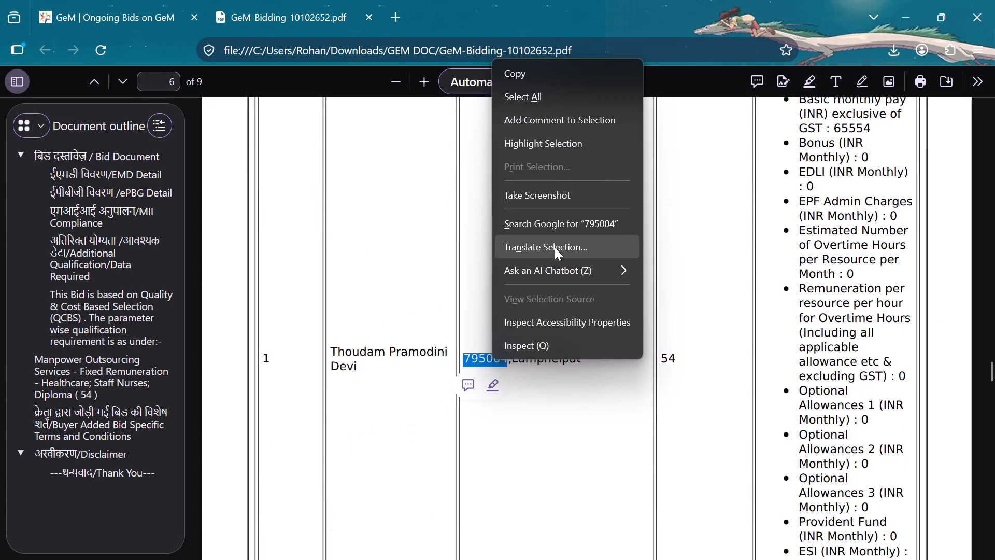
{"action": "left_click", "coordinate": [559, 230]}
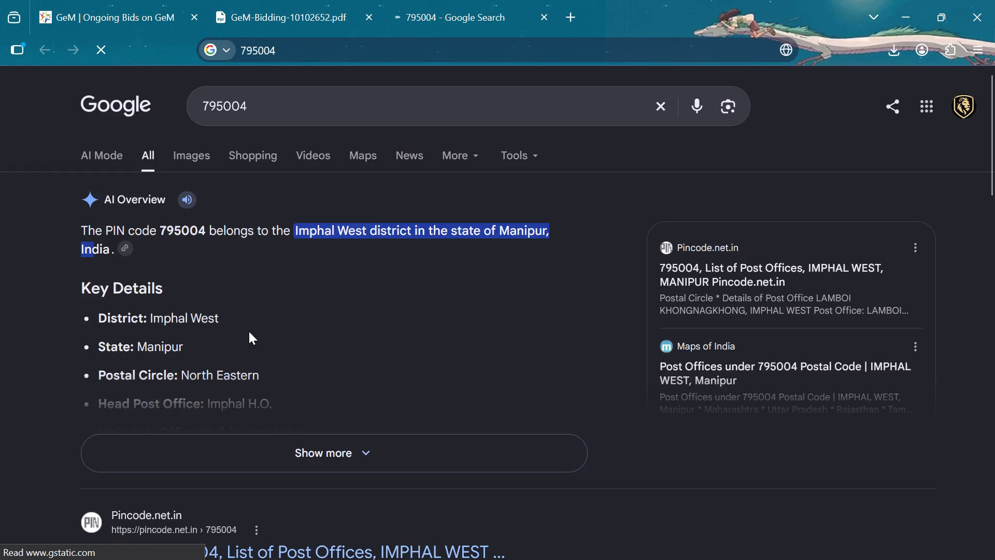
{"action": "double_click", "coordinate": [368, 9]}
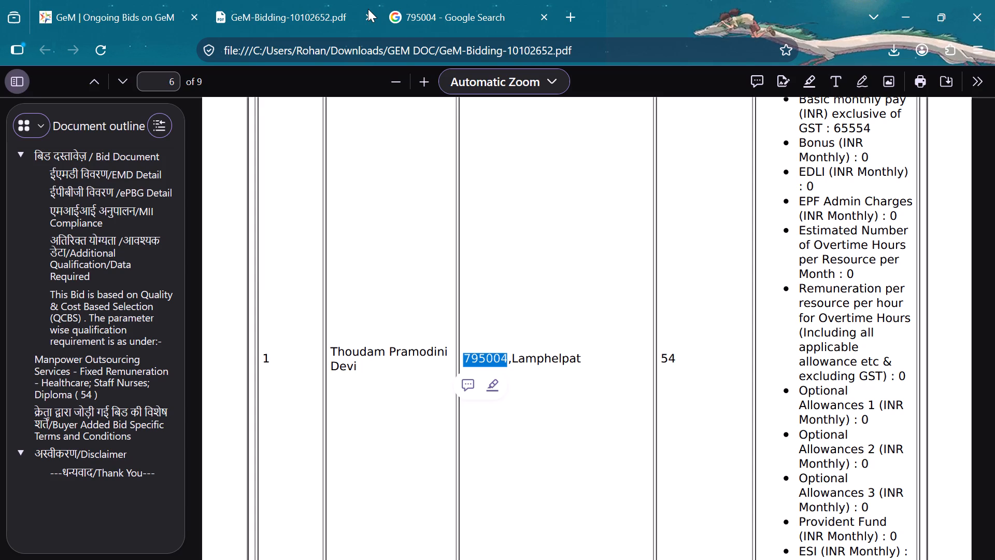
{"action": "double_click", "coordinate": [370, 12]}
Open bid GEM/2026/B/8219715's document from higher up the GeM listing.
{"action": "scroll", "coordinate": [342, 190], "scroll_direction": "up", "scroll_amount": 1}
{"action": "scroll", "coordinate": [298, 165], "scroll_direction": "up", "scroll_amount": 1}
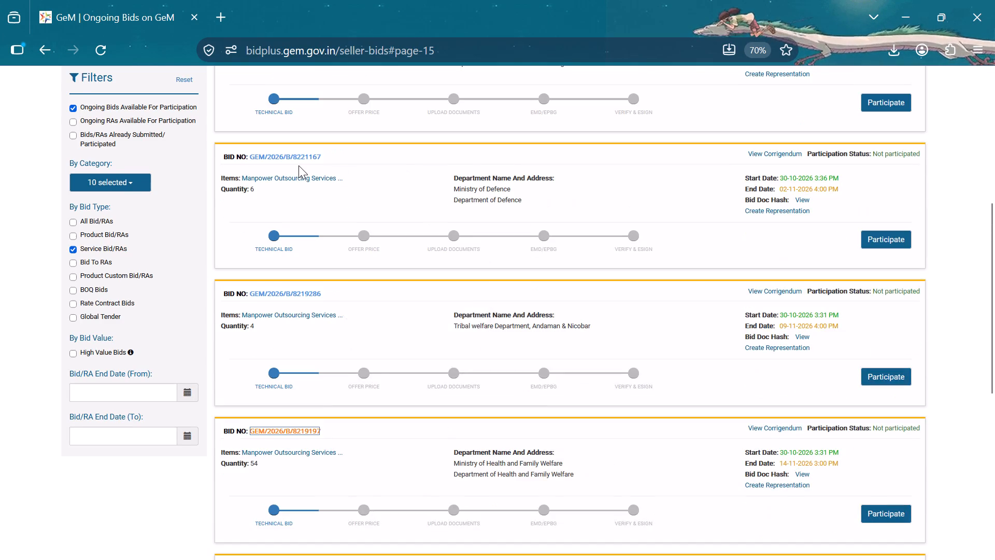
{"action": "scroll", "coordinate": [298, 165], "scroll_direction": "up", "scroll_amount": 1}
{"action": "left_click", "coordinate": [296, 158]}
{"action": "left_click", "coordinate": [338, 191]}
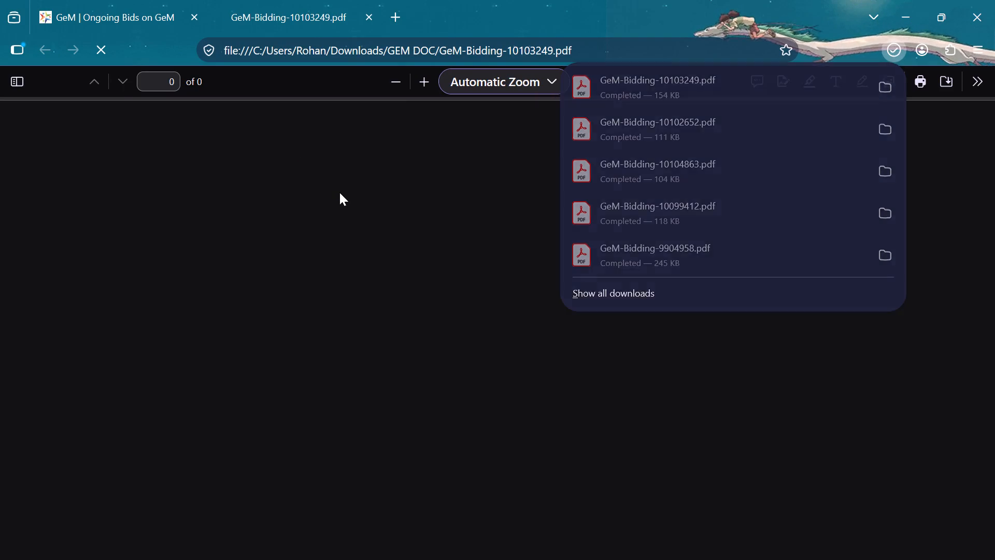
Copy bid number GEM/2026/B/8219715 from the document and paste it over the form's GEM Id.
{"action": "double_click", "coordinate": [794, 200]}
{"action": "key", "text": "ctrl+shift+Right"}
{"action": "key", "text": "ctrl+shift+Right"}
{"action": "key", "text": "ctrl+shift+Right"}
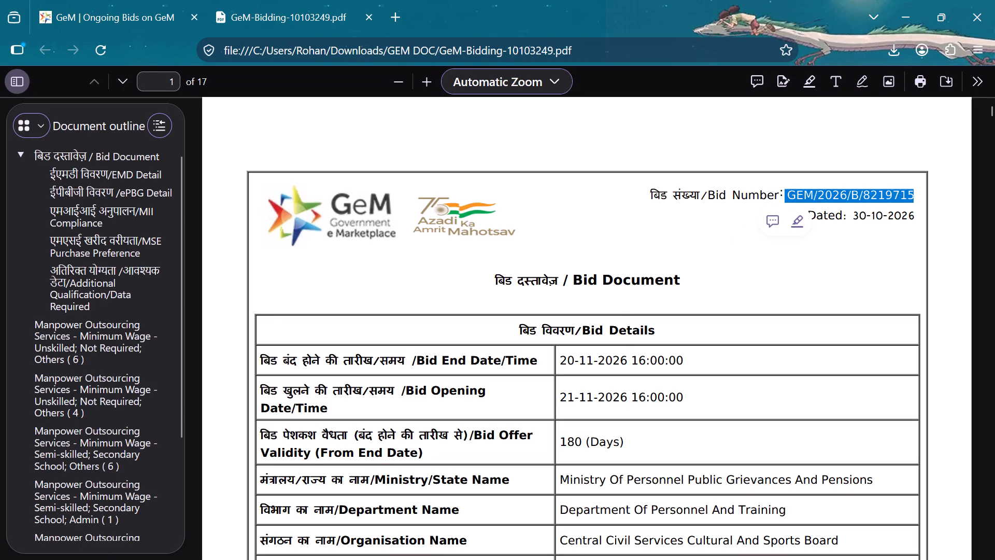
{"action": "key", "text": "ctrl+c"}
{"action": "scroll", "coordinate": [614, 305], "scroll_direction": "down", "scroll_amount": 13}
{"action": "key", "text": "alt+Tab"}
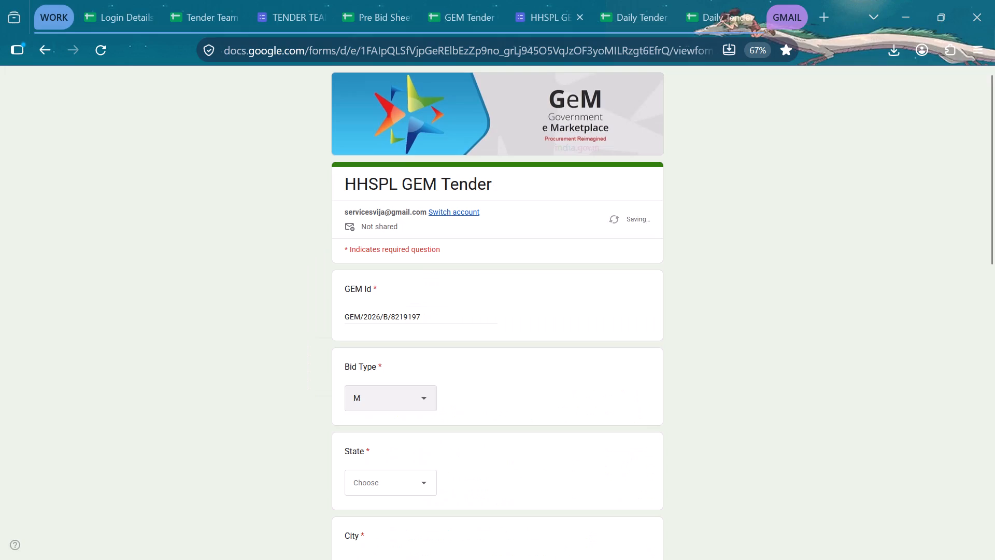
{"action": "left_click", "coordinate": [425, 319]}
{"action": "key", "text": "ctrl+a"}
{"action": "key", "text": "ctrl+v"}
Set the form's Bid Type to S.
{"action": "key", "text": "Tab"}
{"action": "key", "text": "alt+s"}
{"action": "key", "text": "alt+Tab"}
{"action": "key", "text": "alt+Tab"}
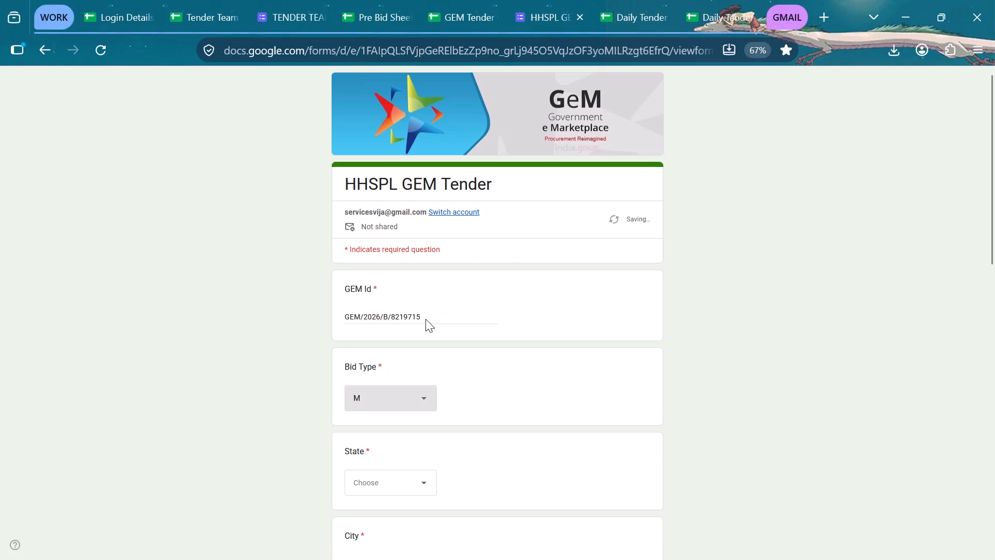
{"action": "key", "text": "s"}
{"action": "key", "text": "Tab"}
Check the consignee address in the bid document and set the form's State to DL.
{"action": "key", "text": "alt+Tab"}
{"action": "scroll", "coordinate": [425, 319], "scroll_direction": "down", "scroll_amount": 20}
{"action": "scroll", "coordinate": [425, 319], "scroll_direction": "down", "scroll_amount": 15}
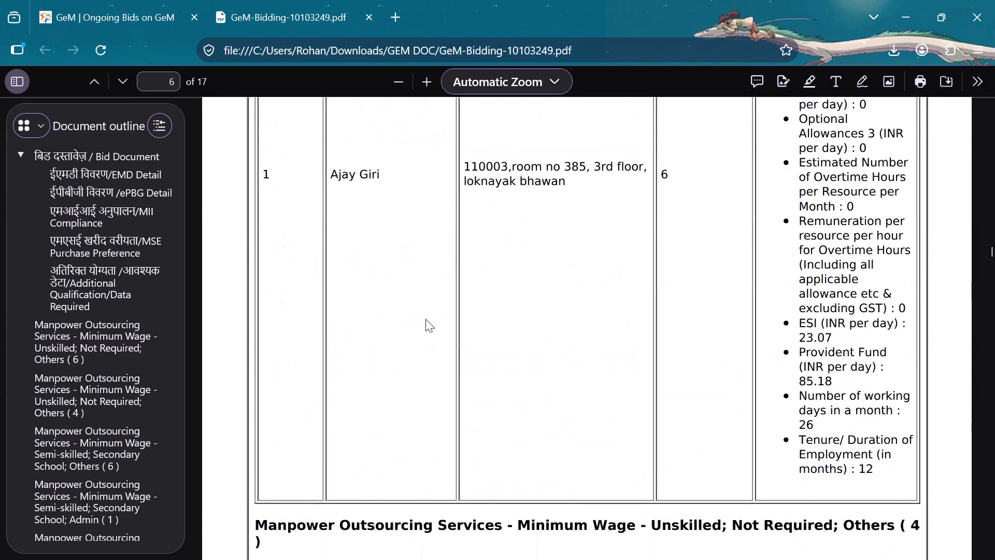
{"action": "key", "text": "alt+Tab"}
{"action": "key", "text": "Tab"}
{"action": "type", "text": "dl"}
{"action": "key", "text": "Tab"}
{"action": "key", "text": "d"}
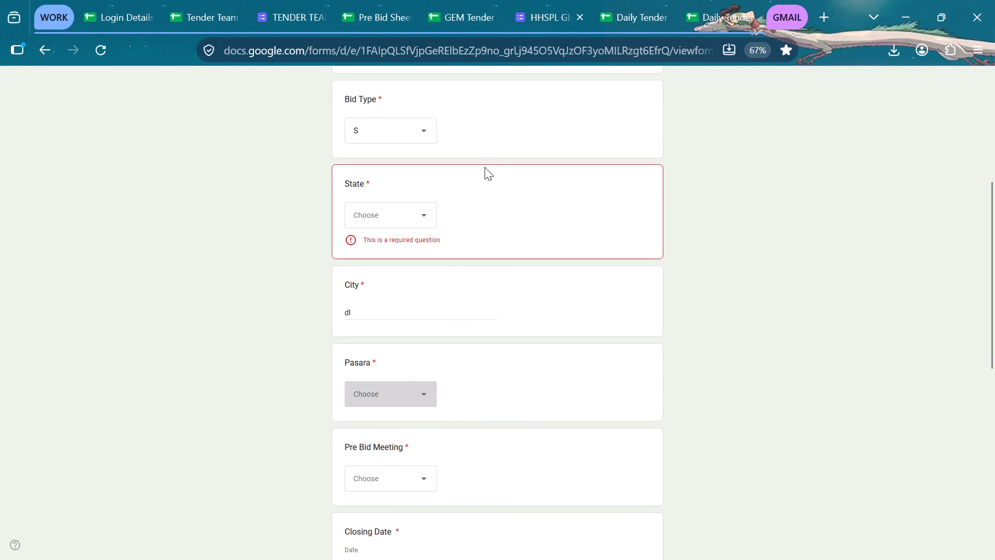
{"action": "left_click", "coordinate": [477, 124]}
{"action": "key", "text": "Tab"}
{"action": "key", "text": "Tab"}
{"action": "type", "text": "dl"}
Enter delhi as the form's City, replacing the existing text.
{"action": "key", "text": "Tab"}
{"action": "type", "text": "delhu"}
{"action": "key", "text": "Tab"}
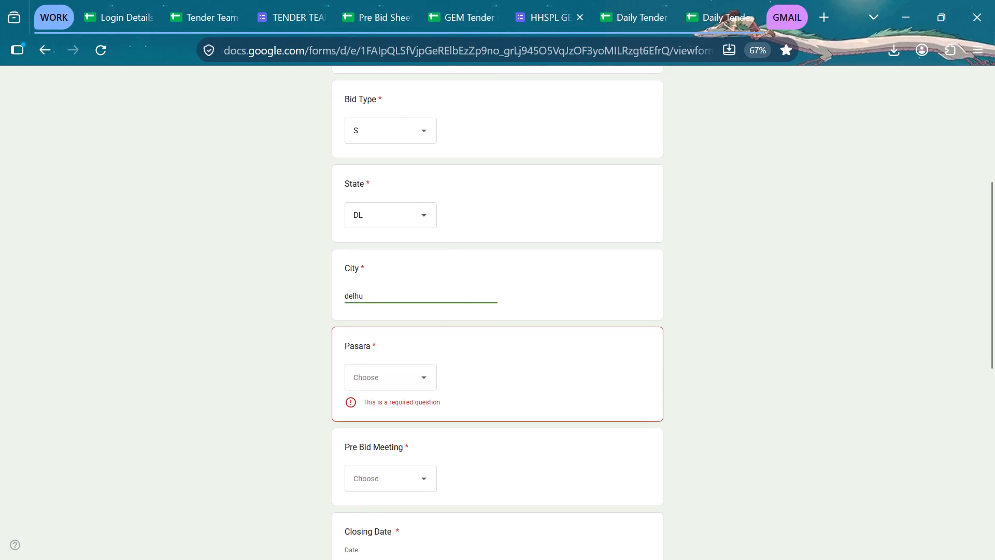
{"action": "left_click", "coordinate": [374, 295]}
{"action": "key", "text": "BackSpace"}
{"action": "key", "text": "i"}
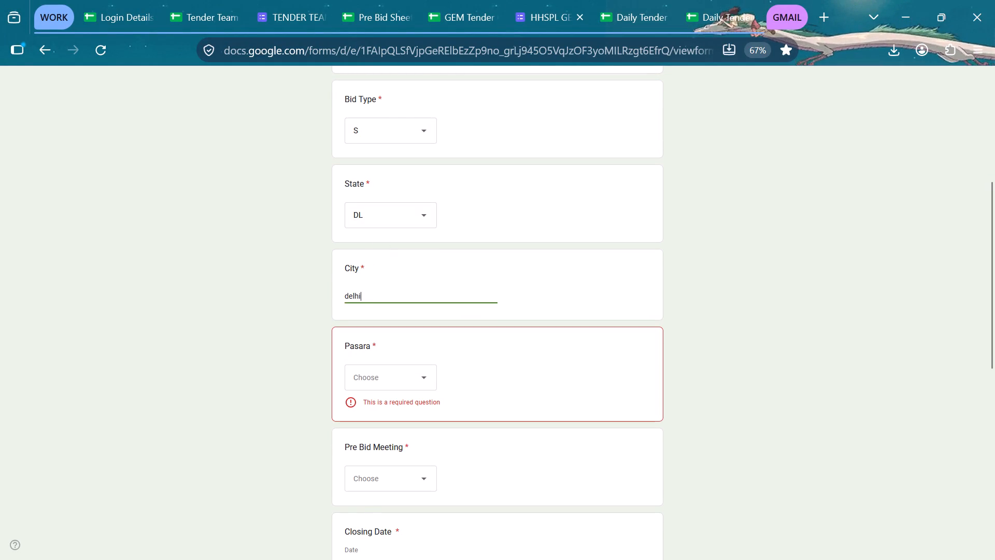
Set both Pasara and Pre Bid Meeting to N in the form.
{"action": "key", "text": "Tab"}
{"action": "key", "text": "Tab"}
{"action": "key", "text": "n"}
{"action": "left_click", "coordinate": [373, 297]}
{"action": "key", "text": "Tab"}
{"action": "key", "text": "n"}
{"action": "key", "text": "Tab"}
Check the bid's end date in the GeM listing and enter 20/11/2026 as the form's Closing Date.
{"action": "key", "text": "alt+Tab"}
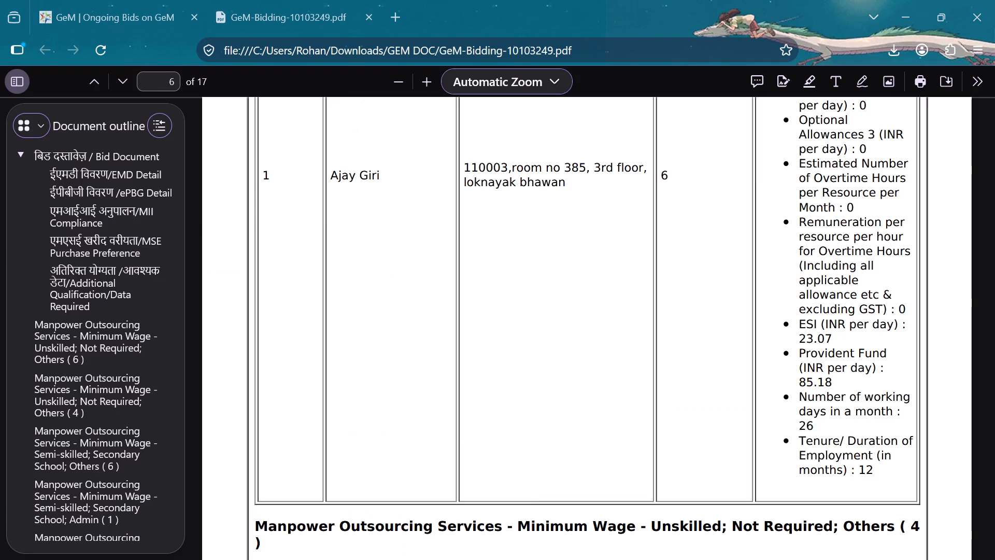
{"action": "left_click", "coordinate": [144, 0]}
{"action": "key", "text": "alt+Tab"}
{"action": "key", "text": "Tab"}
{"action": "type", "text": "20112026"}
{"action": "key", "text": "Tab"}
Check the bid's quantity in the GeM listing and enter 18 as the form's Quantity.
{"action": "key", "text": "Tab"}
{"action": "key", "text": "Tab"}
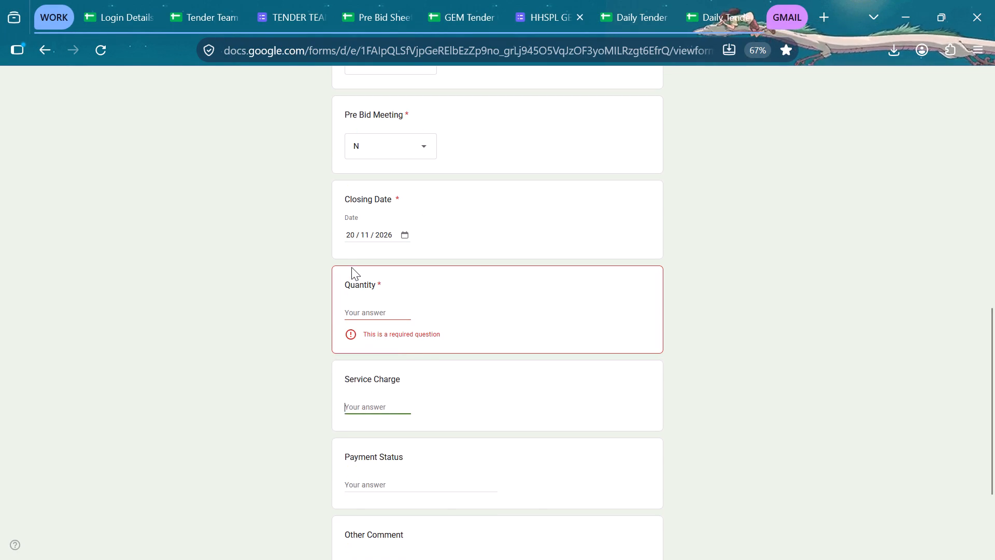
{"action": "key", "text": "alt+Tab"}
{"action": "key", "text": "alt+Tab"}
{"action": "left_click", "coordinate": [357, 306]}
{"action": "left_click", "coordinate": [355, 315]}
{"action": "type", "text": "198"}
{"action": "key", "text": "BackSpace"}
{"action": "key", "text": "BackSpace"}
{"action": "key", "text": "8"}
Submit the completed HHSPL GEM Tender form.
{"action": "scroll", "coordinate": [355, 315], "scroll_direction": "down", "scroll_amount": 5}
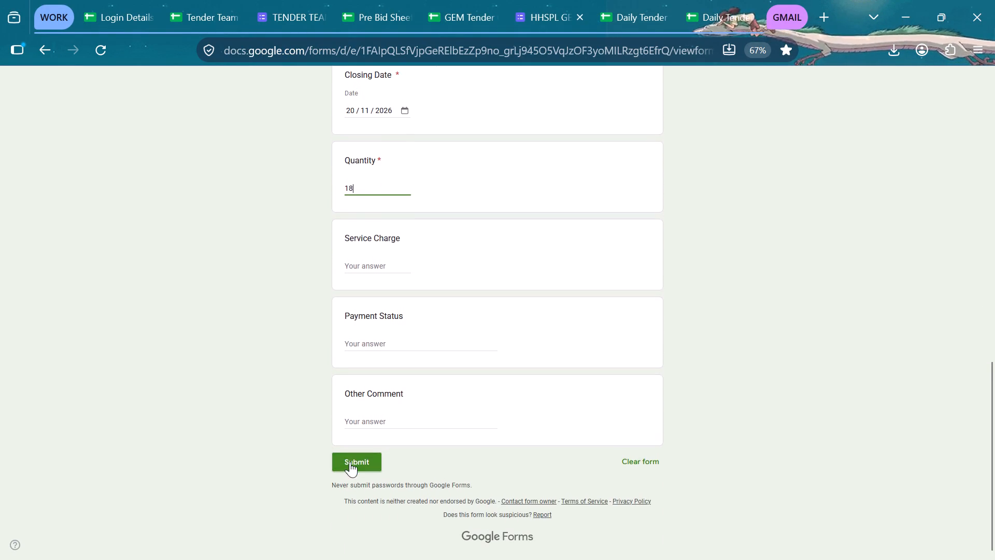
{"action": "left_click", "coordinate": [353, 458]}
Go to page 14 of the GeM bid listing and close the previous bid's document.
{"action": "key", "text": "alt+Tab"}
{"action": "scroll", "coordinate": [305, 275], "scroll_direction": "down", "scroll_amount": 7}
{"action": "left_click", "coordinate": [314, 310]}
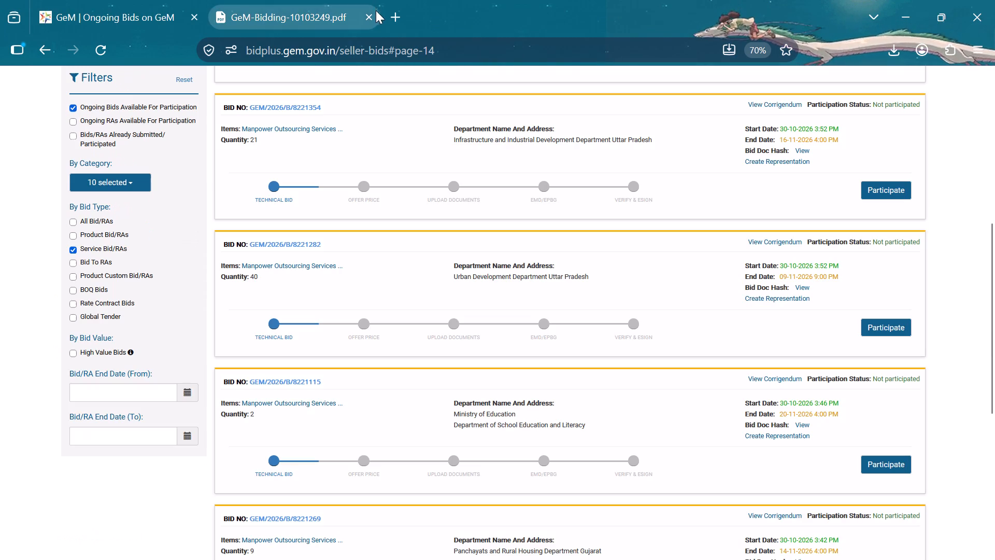
{"action": "left_click", "coordinate": [373, 15]}
Open bid GEM/2026/B/8221269's document and copy its bid number.
{"action": "scroll", "coordinate": [350, 229], "scroll_direction": "down", "scroll_amount": 2}
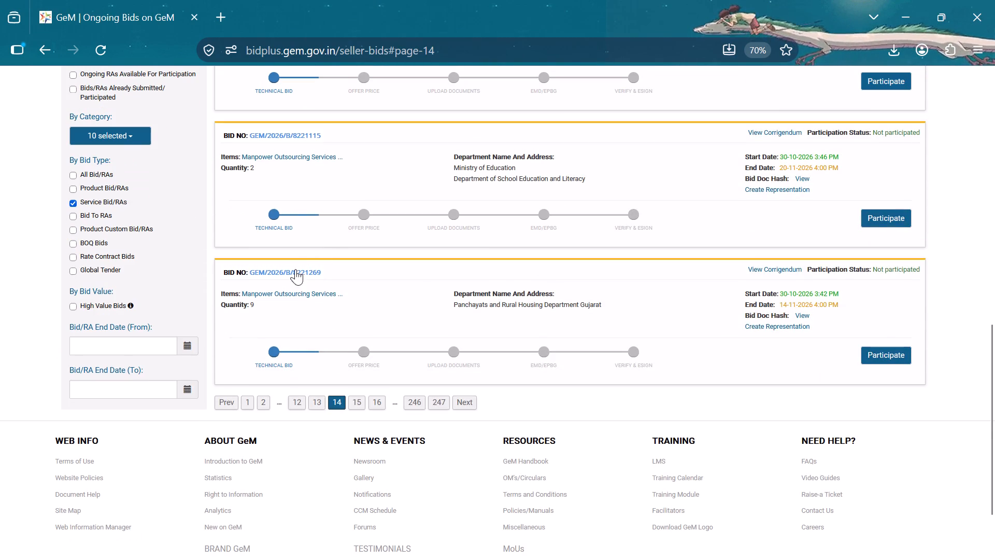
{"action": "left_click", "coordinate": [295, 269]}
{"action": "left_click", "coordinate": [322, 269]}
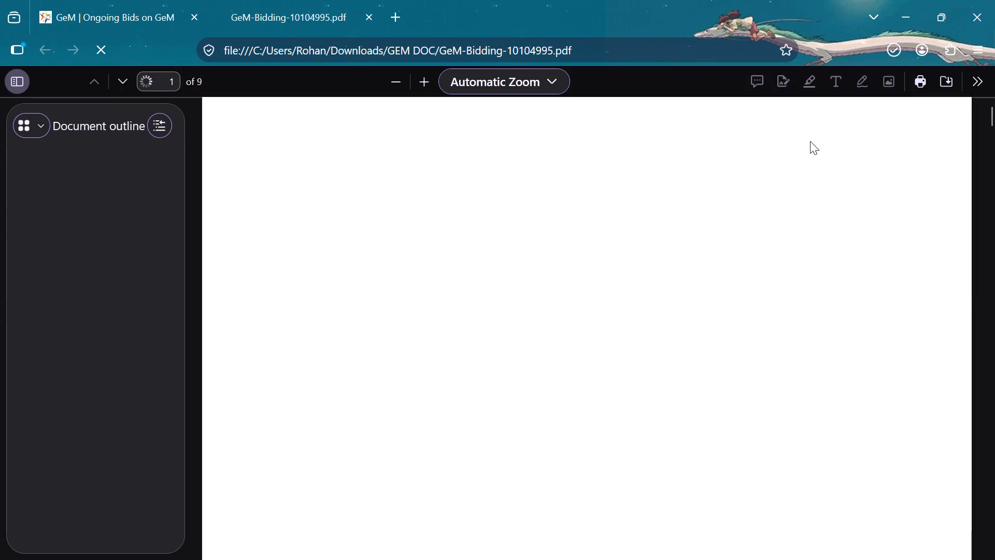
{"action": "double_click", "coordinate": [799, 191]}
{"action": "key", "text": "ctrl+shift+Right"}
{"action": "key", "text": "ctrl+shift+Right"}
{"action": "key", "text": "ctrl+shift+Right"}
{"action": "key", "text": "ctrl+c"}
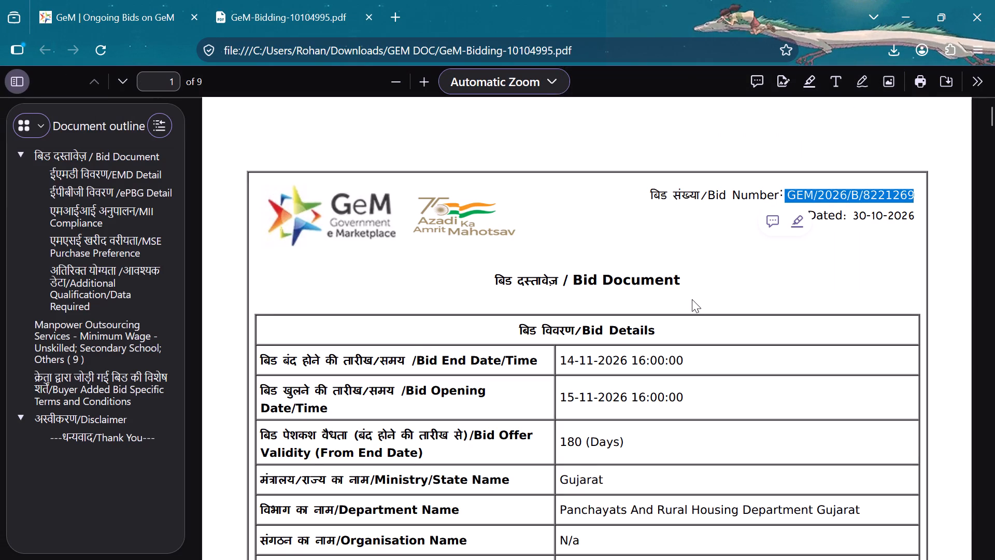
Start another form response and paste GEM/2026/B/8221269 into its GEM Id answer.
{"action": "scroll", "coordinate": [692, 299], "scroll_direction": "down", "scroll_amount": 3}
{"action": "scroll", "coordinate": [564, 327], "scroll_direction": "down", "scroll_amount": 8}
{"action": "key", "text": "alt+Tab"}
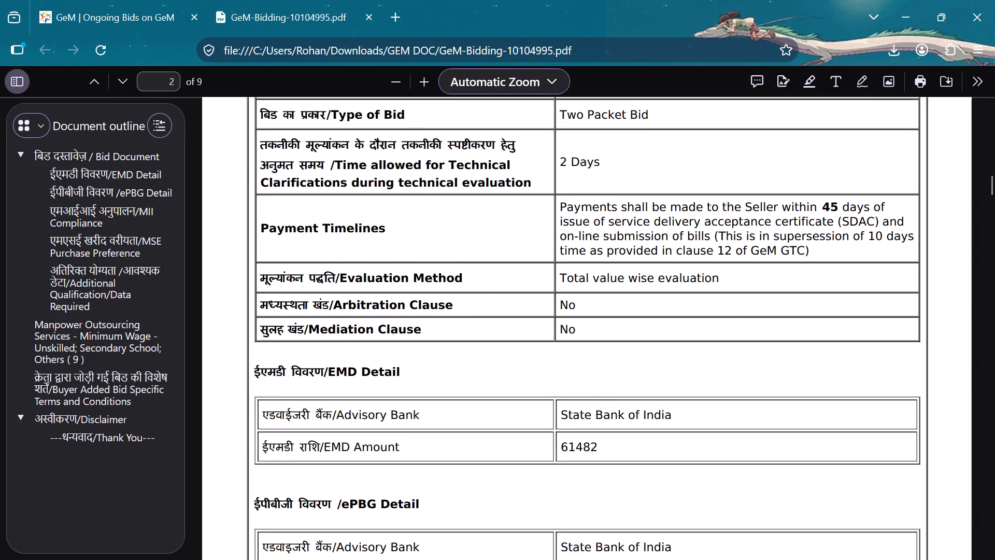
{"action": "left_click", "coordinate": [420, 233]}
{"action": "left_click", "coordinate": [419, 240]}
{"action": "key", "text": "alt+Tab"}
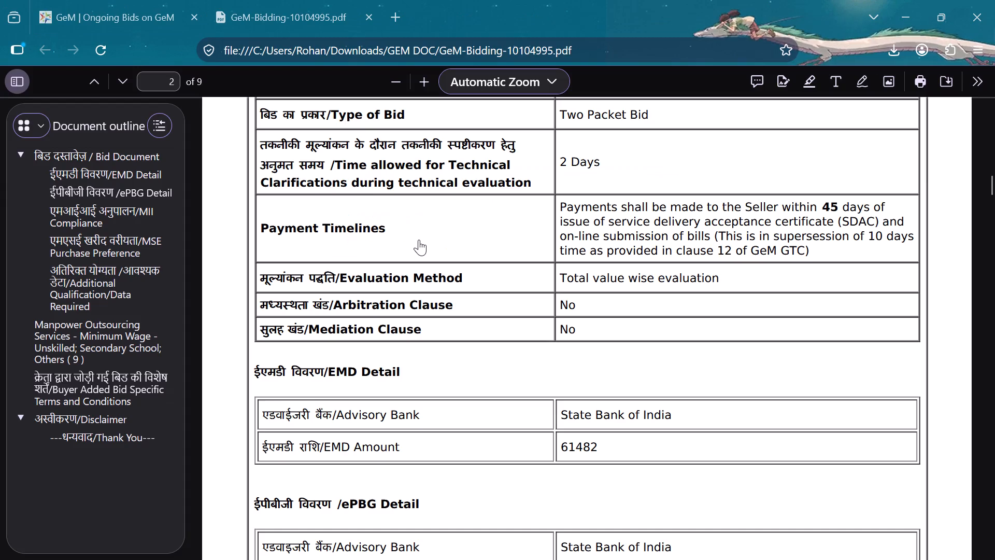
{"action": "key", "text": "alt+Tab"}
{"action": "left_click", "coordinate": [381, 308], "text": "ctrl"}
{"action": "key", "text": "ctrl+v"}
{"action": "left_click", "coordinate": [382, 312]}
{"action": "key", "text": "ctrl+v"}
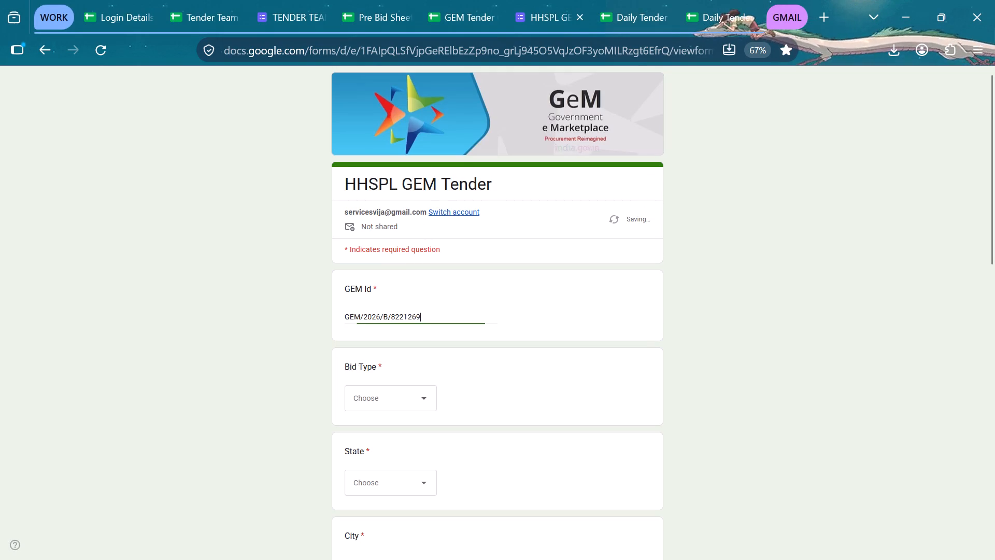
Set the form's Bid Type to M.
{"action": "key", "text": "Tab"}
{"action": "key", "text": "m"}
Copy the city SURENDRANAGAR from the bid document's consignee address, set State to GJ and paste the city into City.
{"action": "key", "text": "alt+Tab"}
{"action": "scroll", "coordinate": [382, 312], "scroll_direction": "down", "scroll_amount": 20}
{"action": "scroll", "coordinate": [382, 312], "scroll_direction": "down", "scroll_amount": 13}
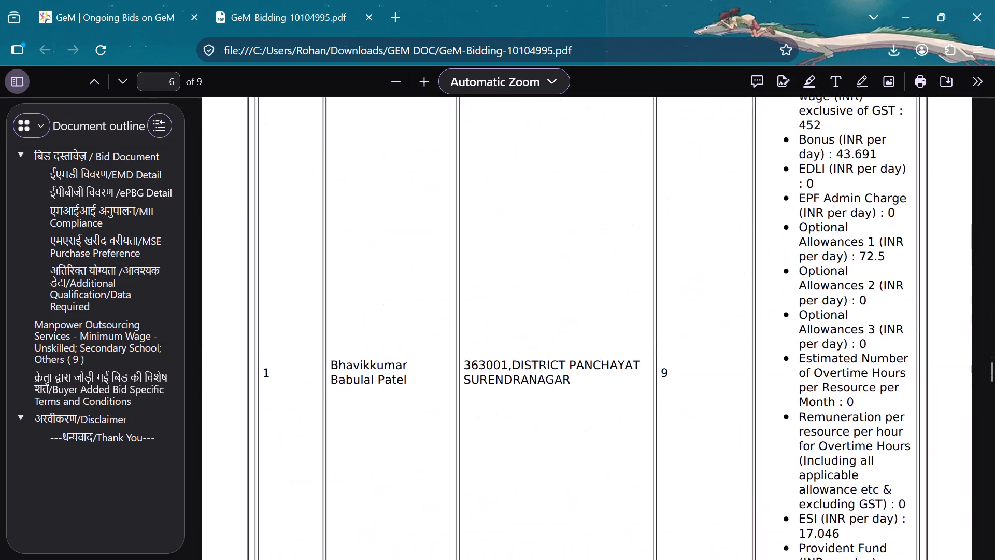
{"action": "scroll", "coordinate": [382, 312], "scroll_direction": "down", "scroll_amount": 1}
{"action": "double_click", "coordinate": [517, 243]}
{"action": "key", "text": "ctrl+c"}
{"action": "key", "text": "alt+Tab"}
{"action": "key", "text": "Tab"}
{"action": "type", "text": "gj"}
{"action": "key", "text": "Tab"}
{"action": "key", "text": "ctrl+v"}
Set both Pasara and Pre Bid Meeting to N in the form.
{"action": "key", "text": "Tab"}
{"action": "key", "text": "n"}
{"action": "key", "text": "Tab"}
{"action": "key", "text": "n"}
Check bid GEM/2026/B/8221269's end date in the GeM listing and enter 14/11/2026 as the form's Closing Date.
{"action": "key", "text": "alt+Tab"}
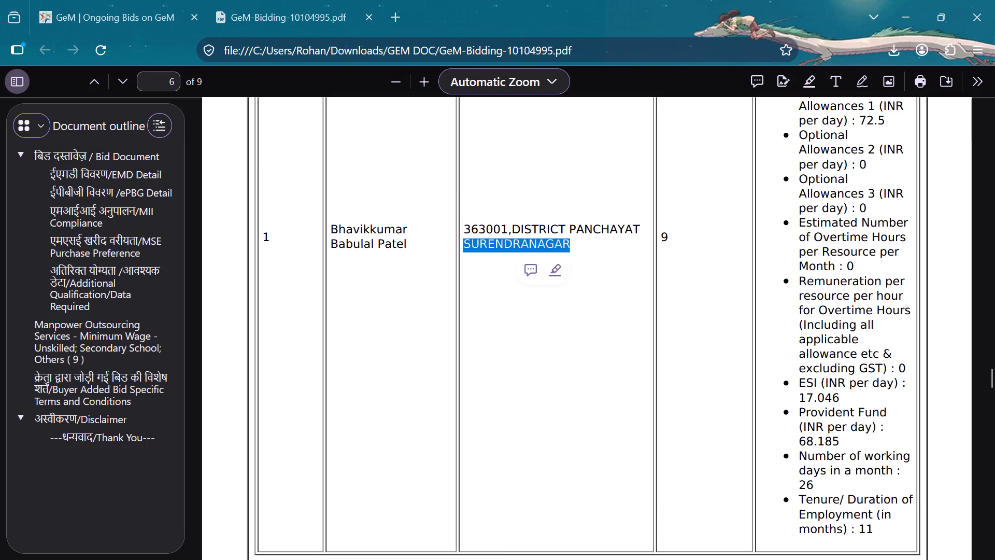
{"action": "left_click", "coordinate": [204, 0]}
{"action": "key", "text": "alt+Tab"}
{"action": "key", "text": "Tab"}
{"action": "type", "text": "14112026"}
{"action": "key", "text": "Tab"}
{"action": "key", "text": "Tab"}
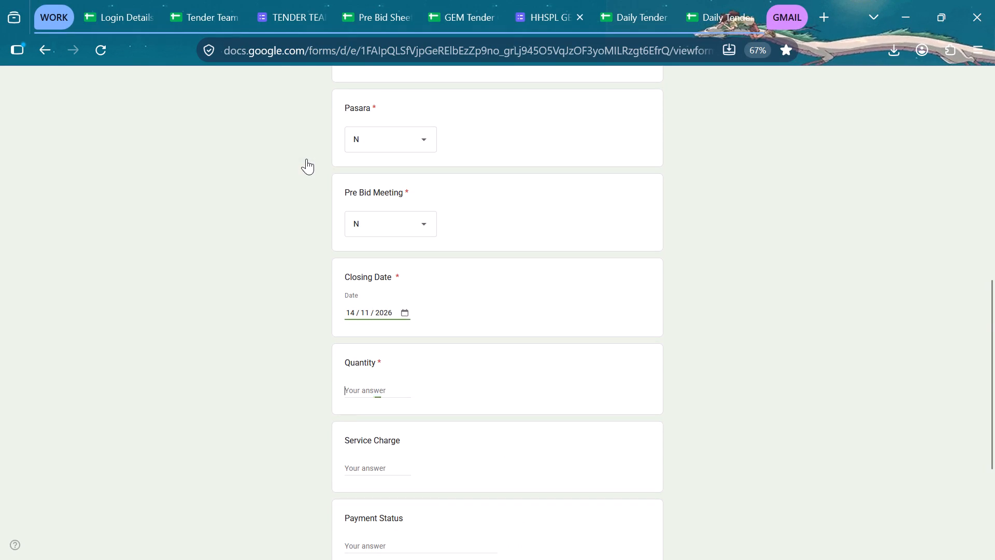
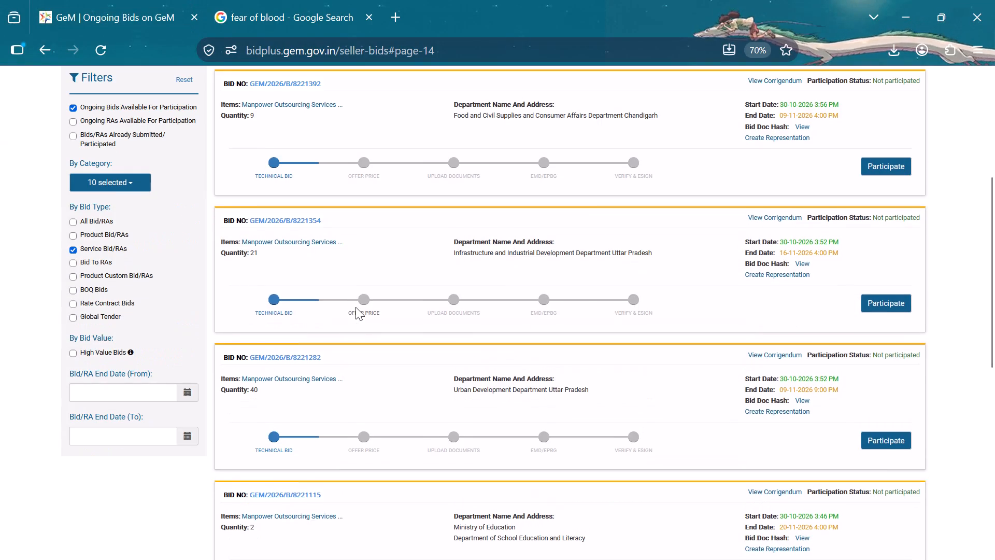
Open the document for bid GEM/2026/B/8221392 and close the leftover "fear of blood" Google Search tab.
{"action": "left_click", "coordinate": [301, 96]}
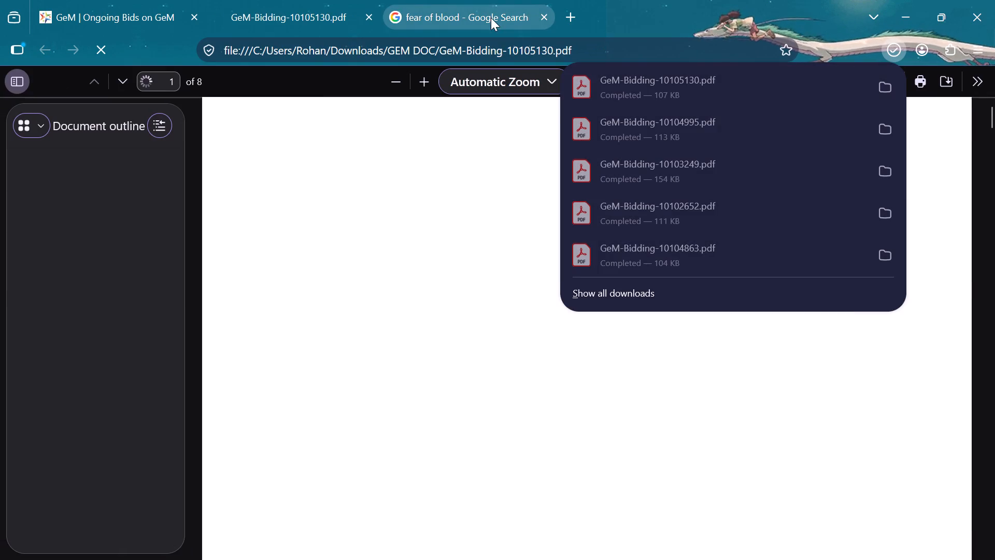
{"action": "left_click", "coordinate": [539, 16]}
Copy the full bid number GEM/2026/B/8221392 from the top of the bid document.
{"action": "double_click", "coordinate": [802, 193]}
{"action": "key", "text": "ctrl+shift+Right"}
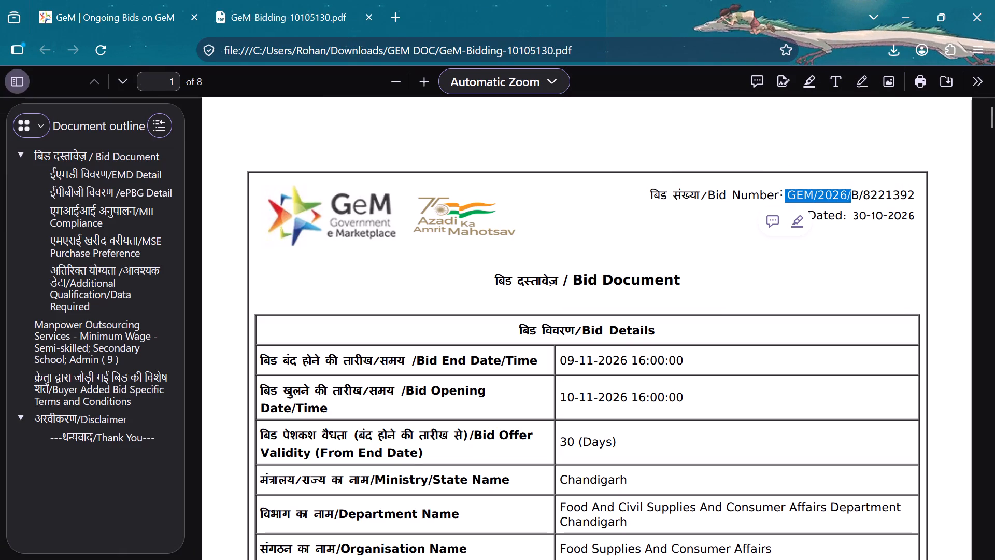
{"action": "key", "text": "ctrl+shift+Right"}
{"action": "key", "text": "ctrl+shift+Right"}
{"action": "key", "text": "ctrl+c"}
Review the bid document's requirements, including the EMD, ePBG and MSE preference sections.
{"action": "scroll", "coordinate": [566, 389], "scroll_direction": "down", "scroll_amount": 13}
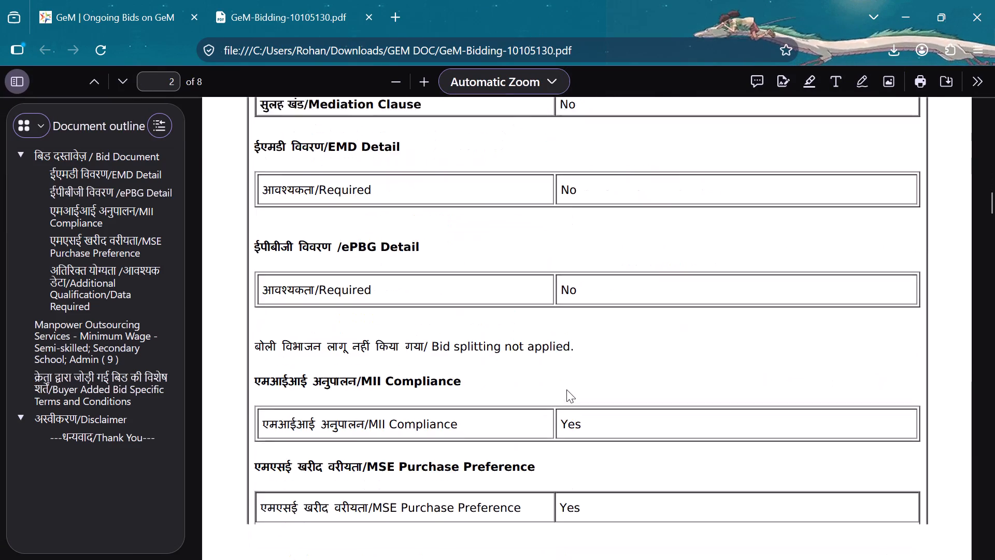
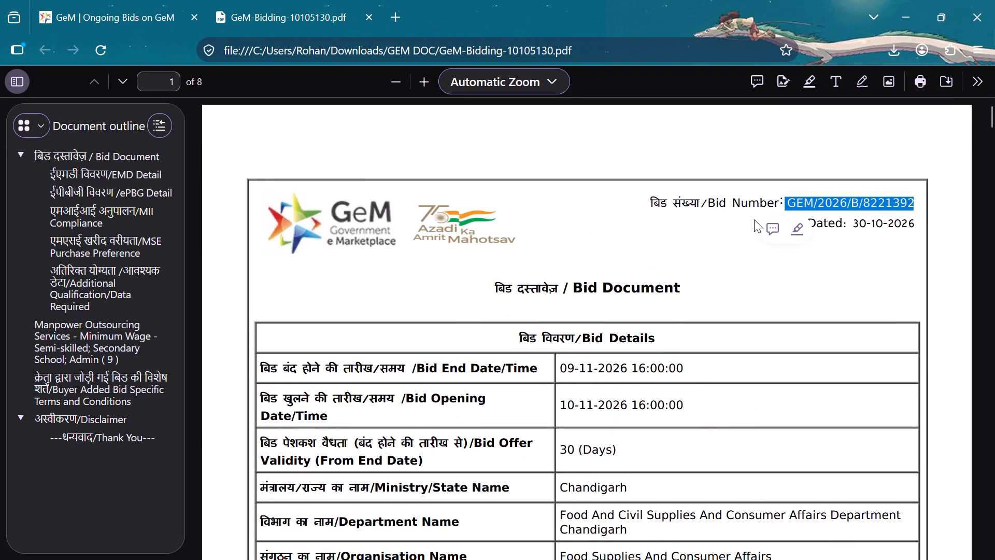
Enter the copied bid number GEM/2026/B/8221392 in the HHSPL form.
{"action": "key", "text": "ctrl+v"}
{"action": "key", "text": "Tab"}
{"action": "key", "text": "Tab"}
Find the consignee location in the bid document and set the form's State to CH and City to chandigarh.
{"action": "key", "text": "alt+Tab"}
{"action": "scroll", "coordinate": [511, 281], "scroll_direction": "down", "scroll_amount": 19}
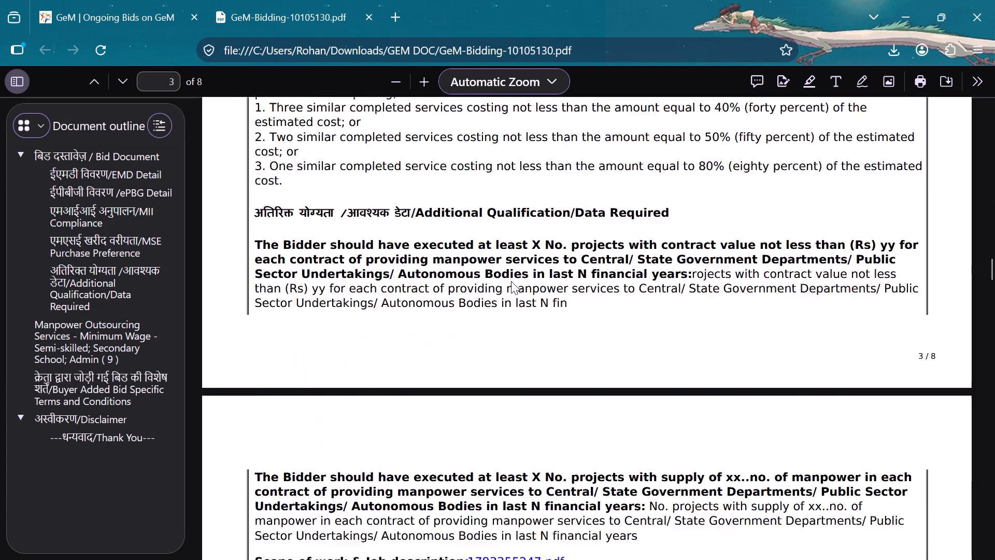
{"action": "scroll", "coordinate": [511, 281], "scroll_direction": "down", "scroll_amount": 20}
{"action": "double_click", "coordinate": [512, 379]}
{"action": "key", "text": "ctrl+c"}
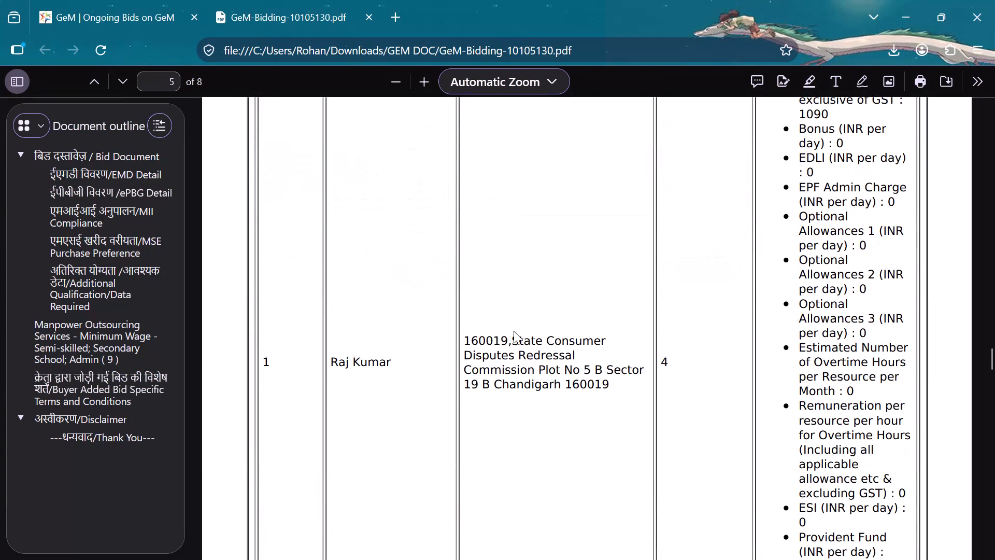
{"action": "key", "text": "alt+Tab"}
{"action": "key", "text": "Tab"}
{"action": "left_click", "coordinate": [473, 111]}
{"action": "key", "text": "Tab"}
{"action": "key", "text": "Tab"}
{"action": "type", "text": "ccc"}
{"action": "key", "text": "Tab"}
{"action": "type", "text": "chandigarh"}
Set both Pasara and Pre Bid Meeting to N in the form.
{"action": "key", "text": "Tab"}
{"action": "key", "text": "n"}
{"action": "key", "text": "Tab"}
{"action": "key", "text": "n"}
Check the bid's end date in the GeM bid list and set the form's Closing Date to 09/11/2026.
{"action": "key", "text": "alt+Tab"}
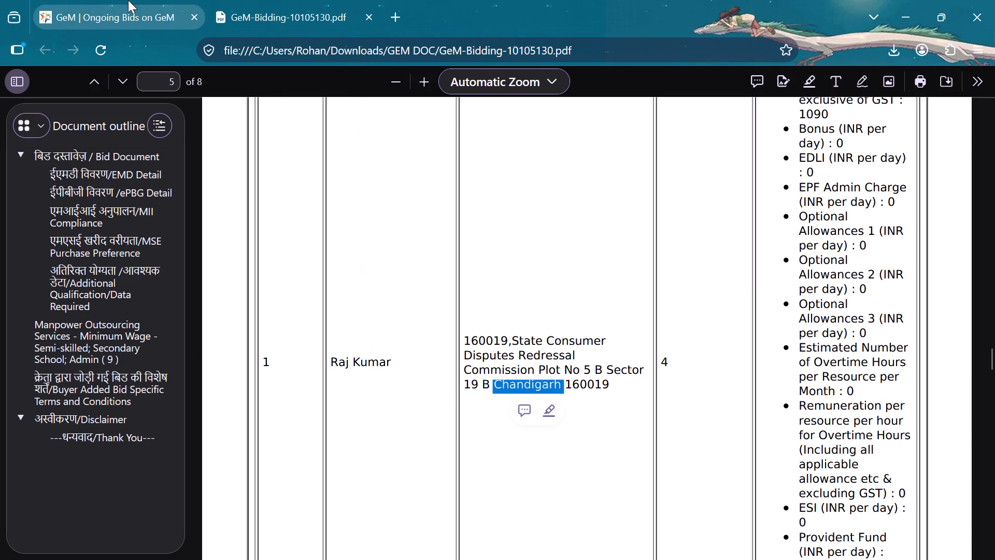
{"action": "left_click", "coordinate": [128, 0]}
{"action": "key", "text": "alt+Tab"}
{"action": "key", "text": "Tab"}
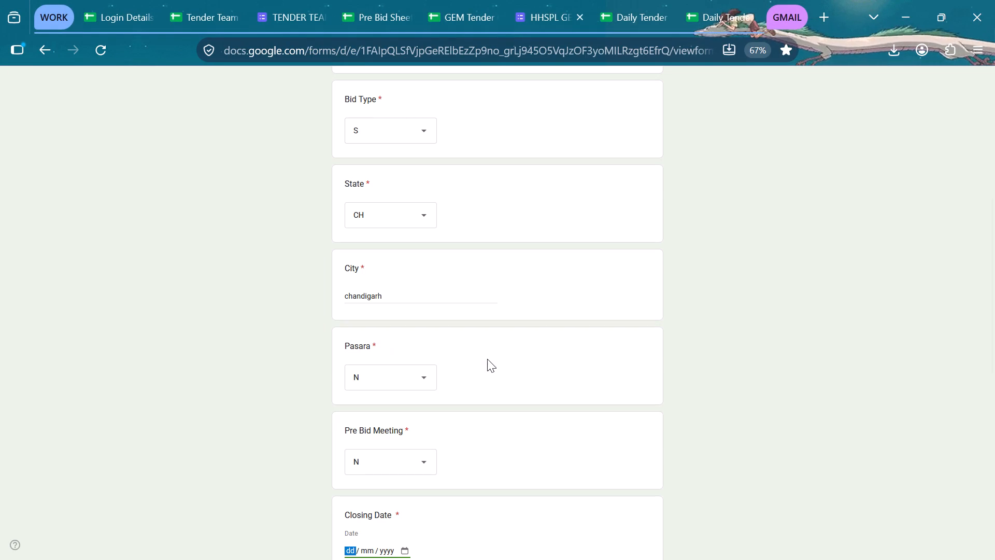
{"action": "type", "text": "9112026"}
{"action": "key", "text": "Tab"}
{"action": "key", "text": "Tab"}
Check the bid's quantity in the GeM bid list, enter 9 in the HHSPL form, and submit the entry.
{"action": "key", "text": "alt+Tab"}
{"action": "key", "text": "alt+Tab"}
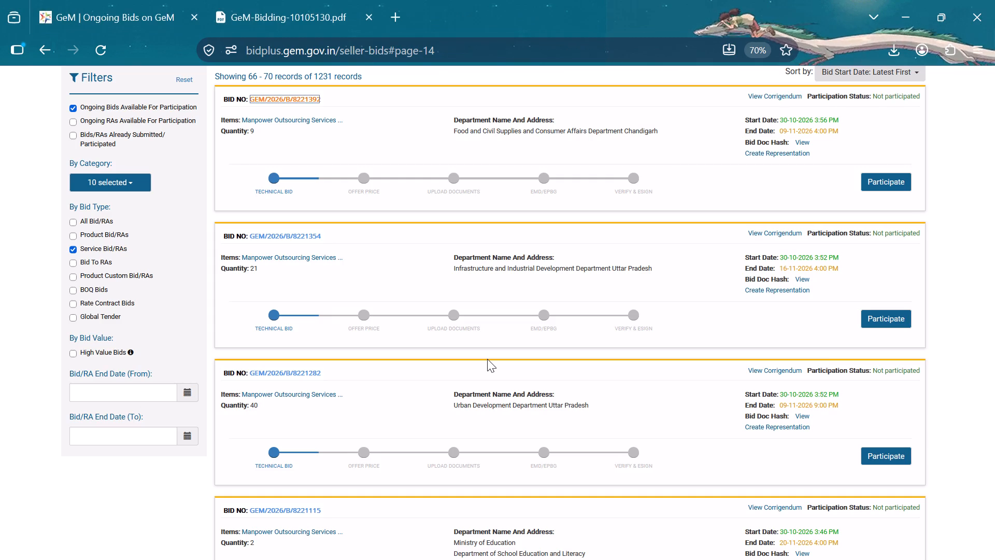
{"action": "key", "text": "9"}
{"action": "scroll", "coordinate": [487, 359], "scroll_direction": "down", "scroll_amount": 8}
{"action": "left_click", "coordinate": [368, 467]}
Return to the GeM ongoing bids list and go to the page links at the end of page 14.
{"action": "key", "text": "alt+Tab"}
{"action": "scroll", "coordinate": [368, 467], "scroll_direction": "down", "scroll_amount": 7}
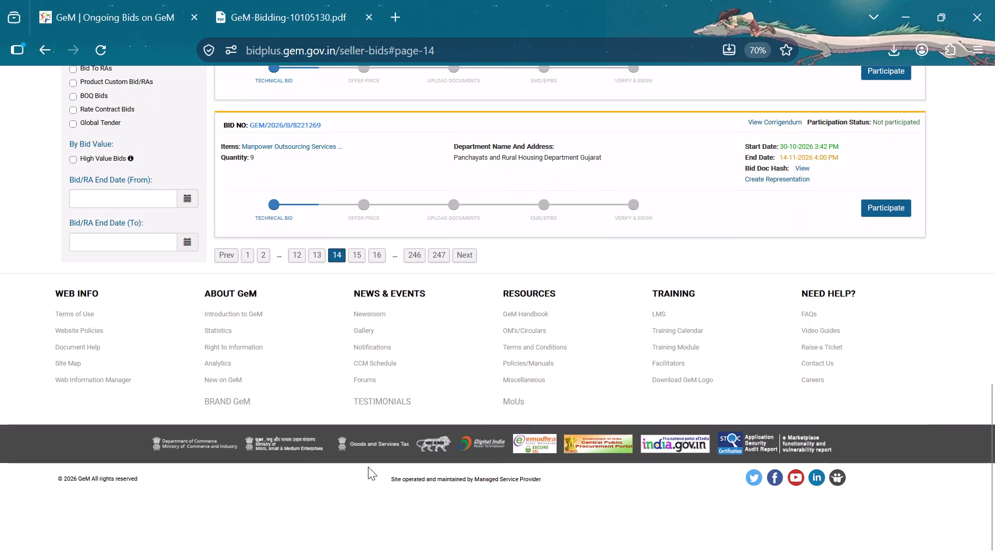
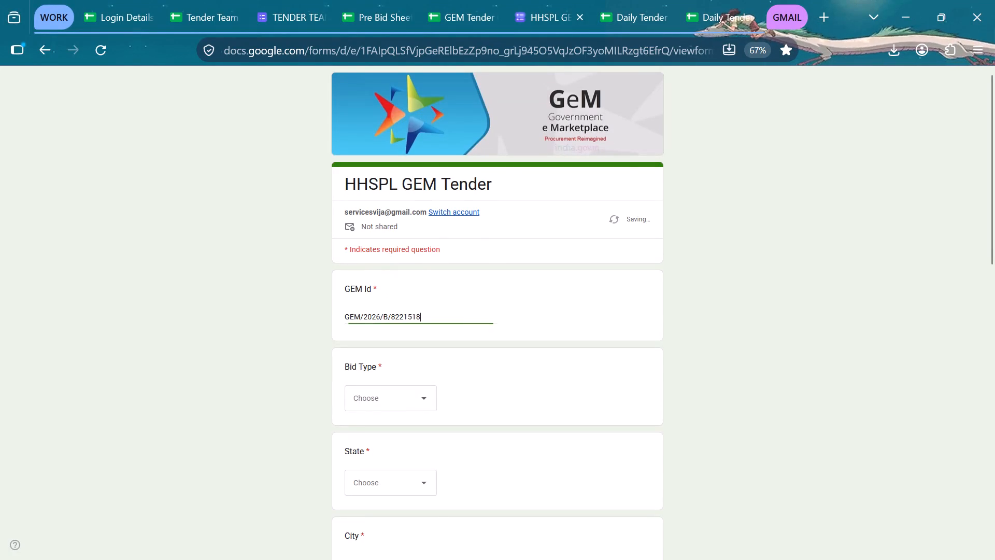
Check the bid document and set the Bid Type to M in the HHSPL form.
{"action": "key", "text": "alt+Tab"}
{"action": "key", "text": "alt+Tab"}
{"action": "key", "text": "m"}
{"action": "key", "text": "Tab"}
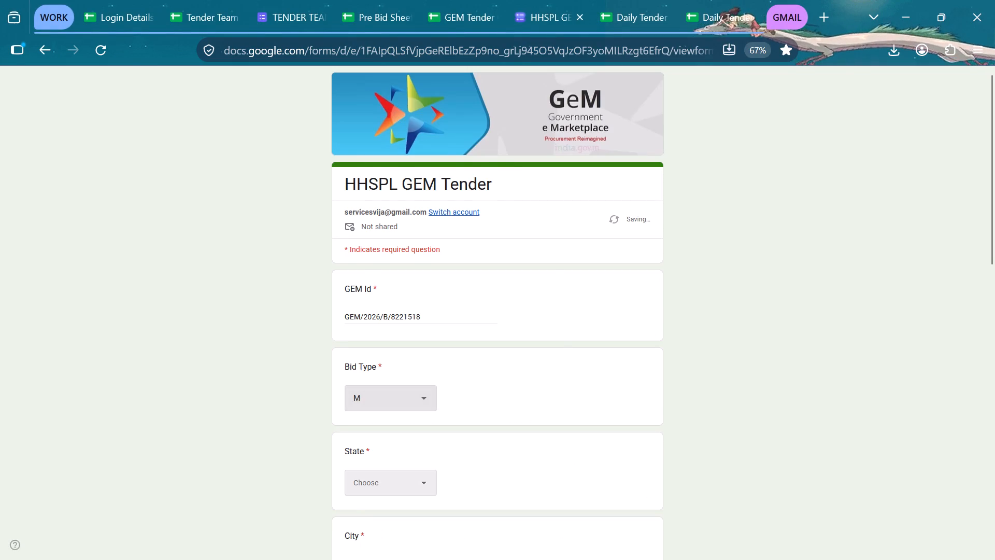
Copy SURENDRANAGAR from the consignee address in the bid document, and fill in the form's State as GJ and City as SURENDRANAGAR.
{"action": "key", "text": "alt+Tab"}
{"action": "scroll", "coordinate": [382, 319], "scroll_direction": "down", "scroll_amount": 20}
{"action": "scroll", "coordinate": [382, 319], "scroll_direction": "down", "scroll_amount": 8}
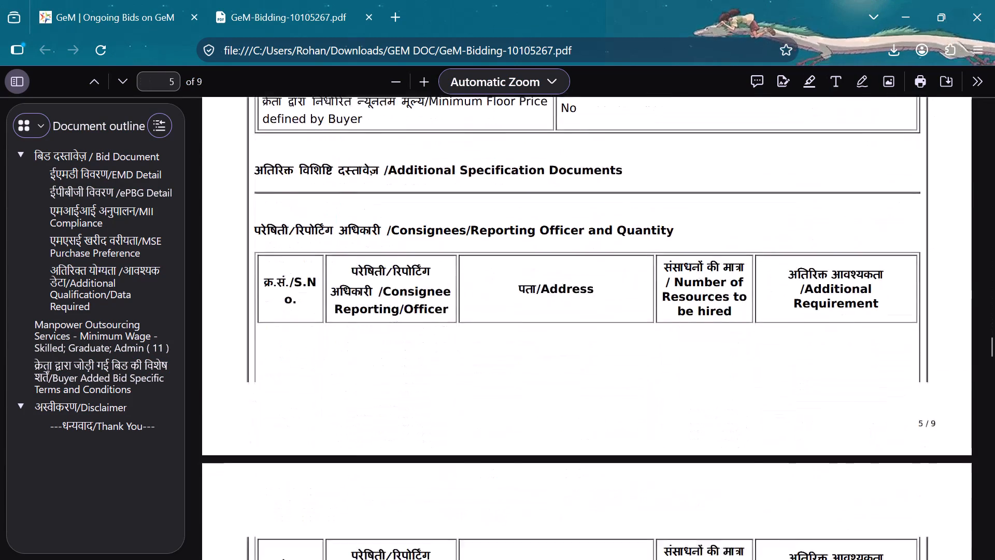
{"action": "scroll", "coordinate": [382, 319], "scroll_direction": "down", "scroll_amount": 10}
{"action": "double_click", "coordinate": [487, 262]}
{"action": "key", "text": "ctrl+c"}
{"action": "key", "text": "alt+Tab"}
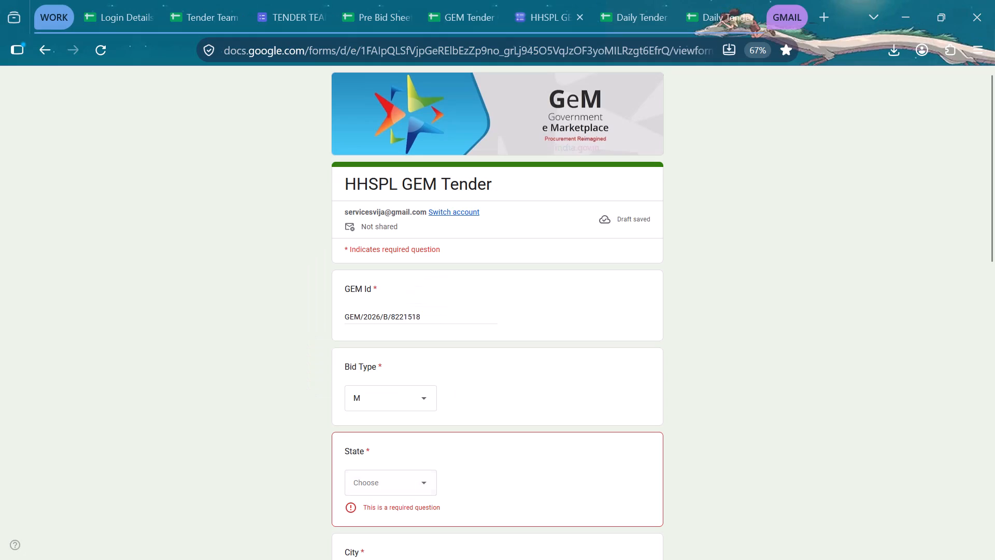
{"action": "type", "text": "gj"}
{"action": "key", "text": "Tab"}
{"action": "key", "text": "ctrl+v"}
Set both Pasara and Pre Bid Meeting to N in the form.
{"action": "key", "text": "Tab"}
{"action": "key", "text": "n"}
{"action": "key", "text": "Tab"}
{"action": "key", "text": "n"}
Check the bid's end date in the GeM bid list and set the form's Closing Date to 14/11/2026.
{"action": "key", "text": "alt+Tab"}
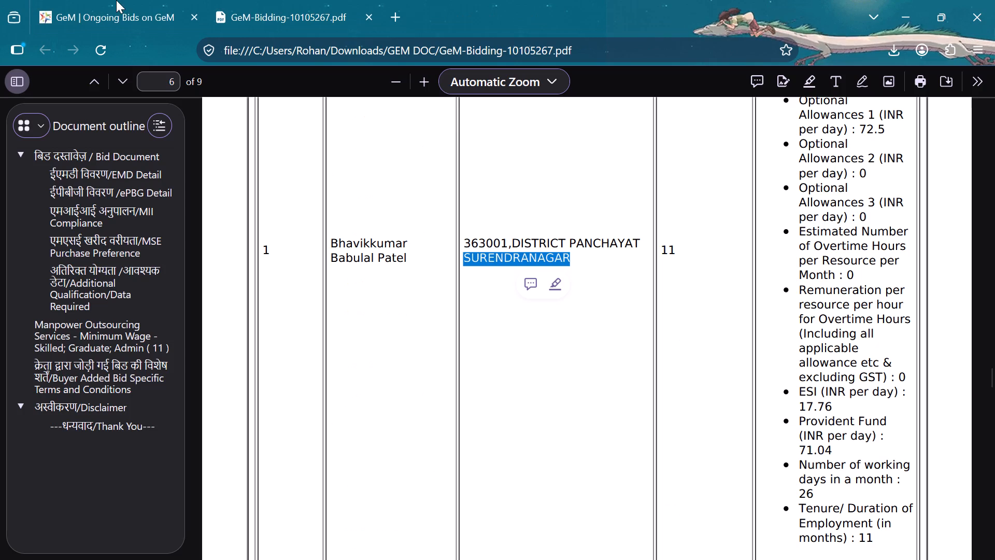
{"action": "left_click", "coordinate": [113, 0]}
{"action": "key", "text": "alt+Tab"}
{"action": "key", "text": "Tab"}
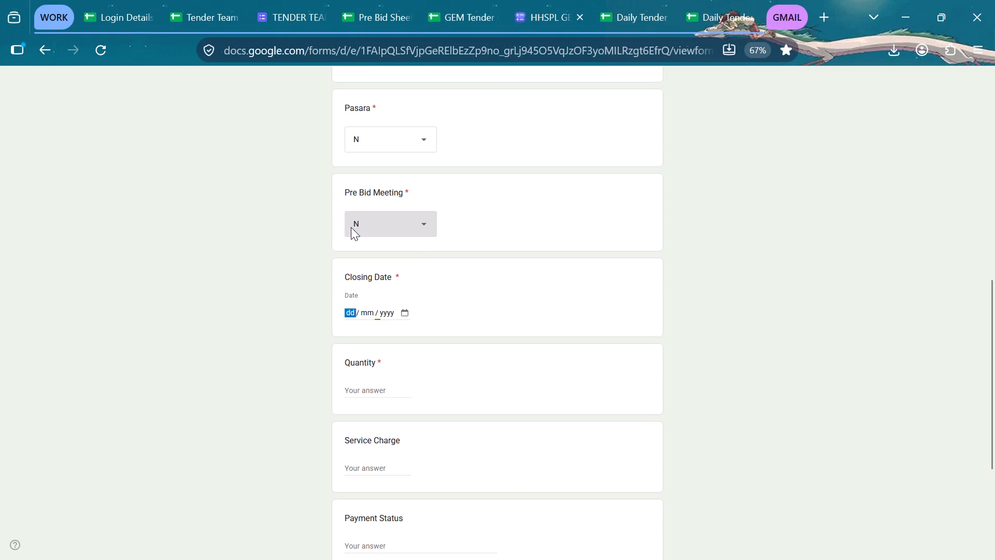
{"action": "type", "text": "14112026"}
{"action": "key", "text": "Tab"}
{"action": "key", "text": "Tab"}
Check the quantity of bid GEM/2026/B/8221518 in the GeM bid list.
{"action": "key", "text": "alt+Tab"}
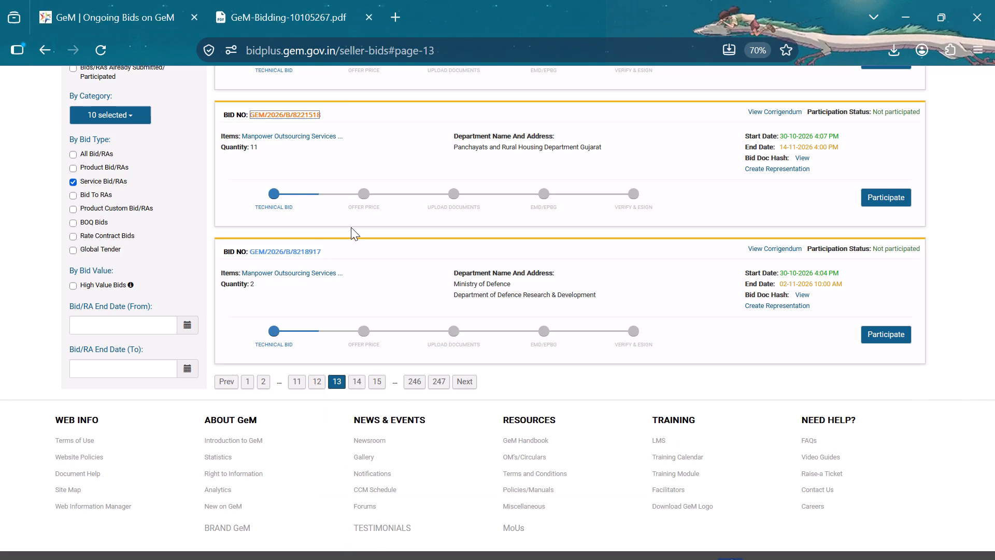
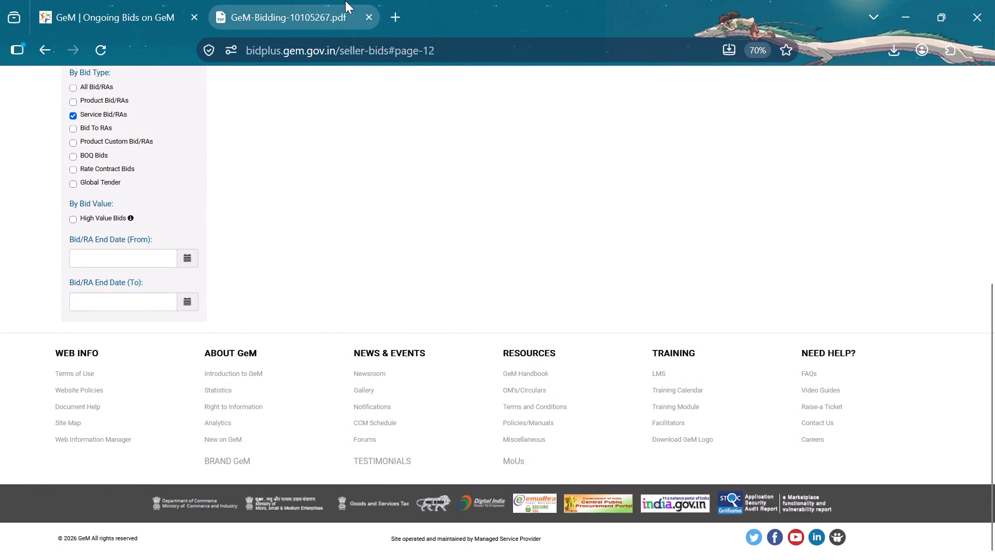
Close the previous bid document and open the document for bid GEM/2026/B/8193944 from the GeM bid list.
{"action": "left_click", "coordinate": [367, 17]}
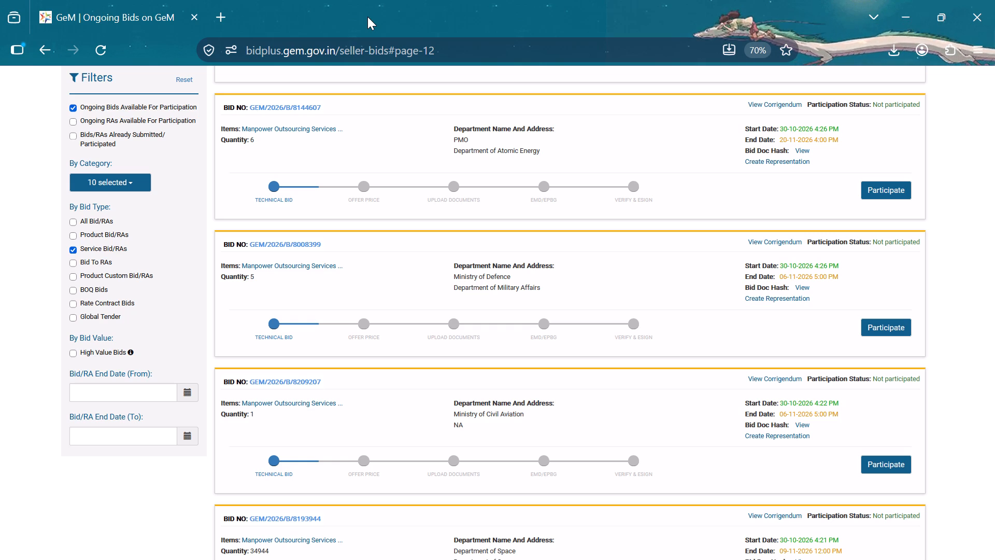
{"action": "scroll", "coordinate": [324, 257], "scroll_direction": "down", "scroll_amount": 1}
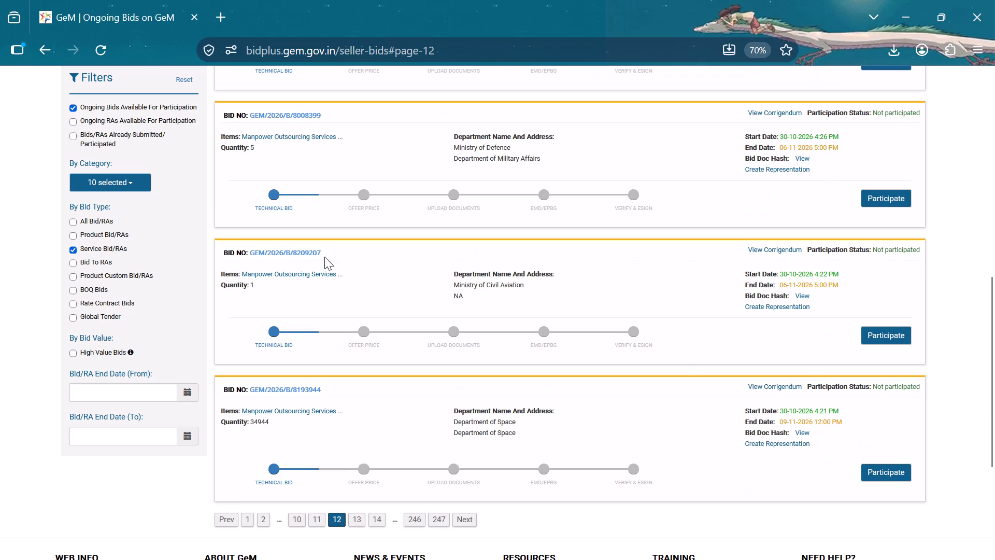
{"action": "scroll", "coordinate": [324, 257], "scroll_direction": "down", "scroll_amount": 1}
{"action": "left_click", "coordinate": [288, 388]}
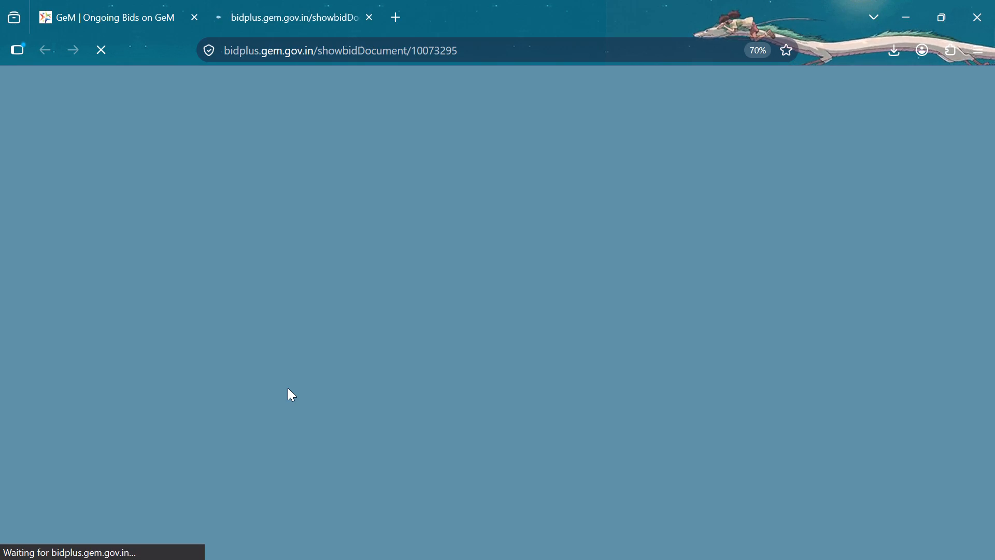
{"action": "left_click", "coordinate": [287, 387]}
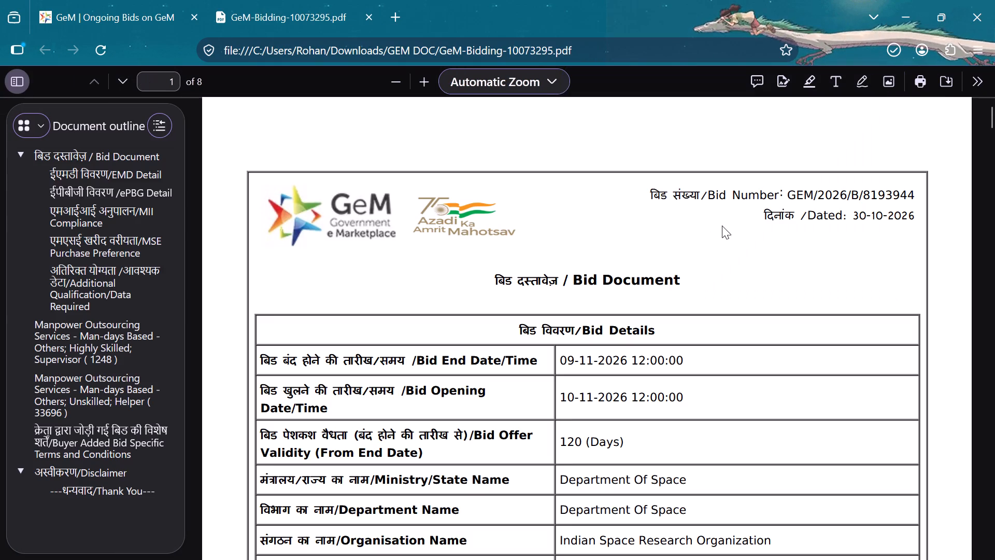
Select the full bid number GEM/2026/B/8193944 in the header of the bid document.
{"action": "double_click", "coordinate": [798, 197]}
{"action": "key", "text": "ctrl+shift+Right"}
{"action": "key", "text": "ctrl+shift+Right"}
{"action": "key", "text": "ctrl+shift+Right"}
{"action": "key", "text": "ctrl+shift+Right"}
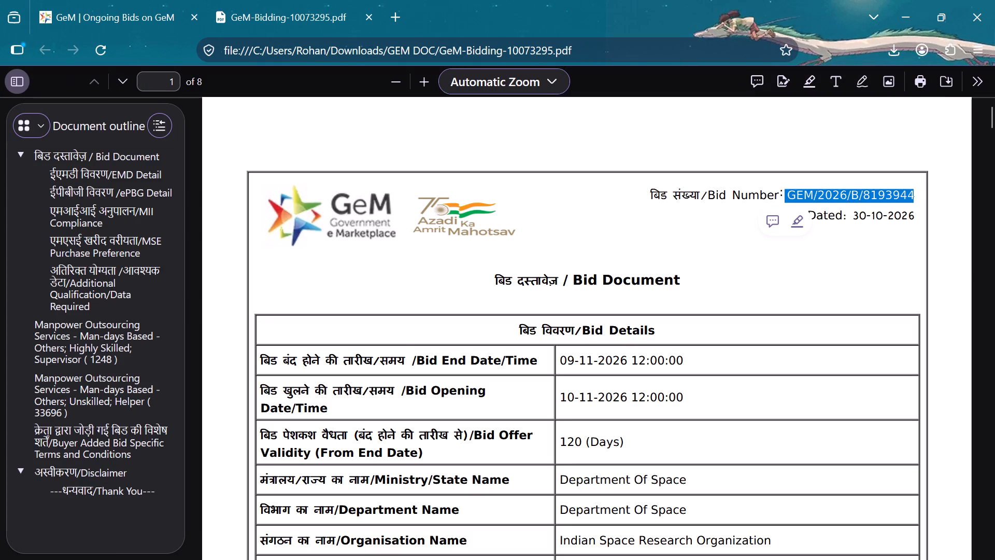
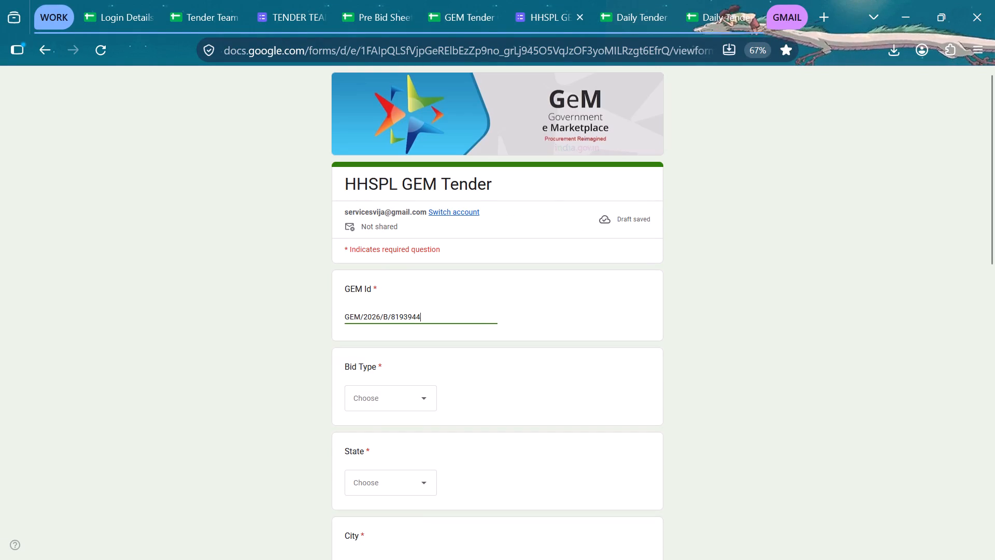
Set the Bid Type to S in the HHSPL GEM Tender form.
{"action": "key", "text": "Tab"}
{"action": "key", "text": "s"}
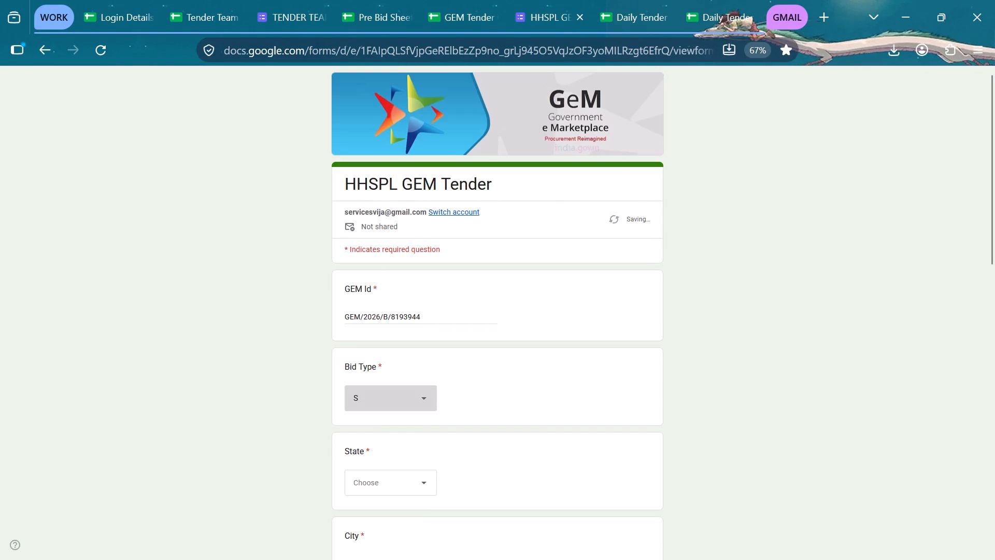
{"action": "key", "text": "Tab"}
Examine the scope of work and the consignee and man-days table in the bid document for GEM/2026/B/8193944.
{"action": "key", "text": "alt+Tab"}
{"action": "scroll", "coordinate": [387, 317], "scroll_direction": "down", "scroll_amount": 7}
{"action": "scroll", "coordinate": [556, 382], "scroll_direction": "down", "scroll_amount": 8}
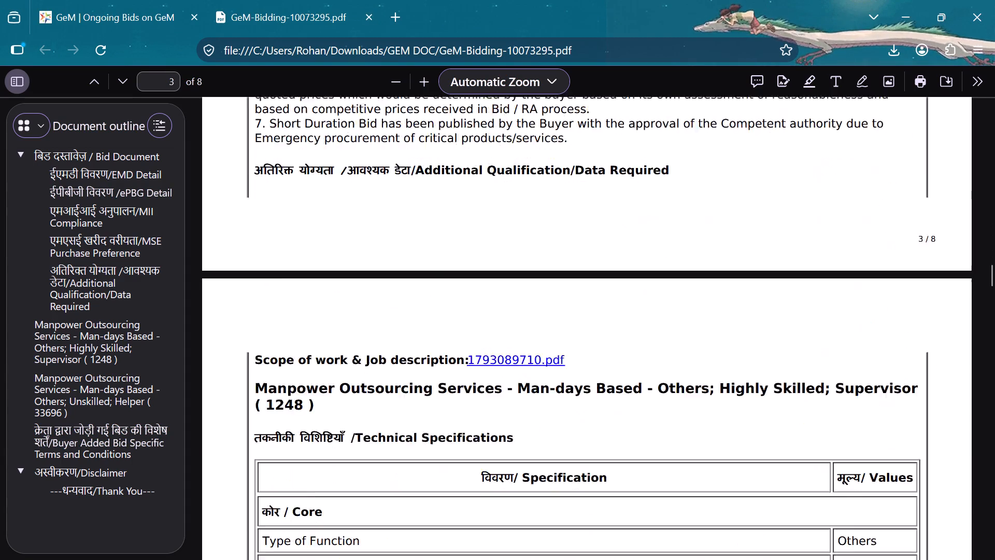
{"action": "scroll", "coordinate": [556, 382], "scroll_direction": "down", "scroll_amount": 10}
{"action": "left_click", "coordinate": [481, 304]}
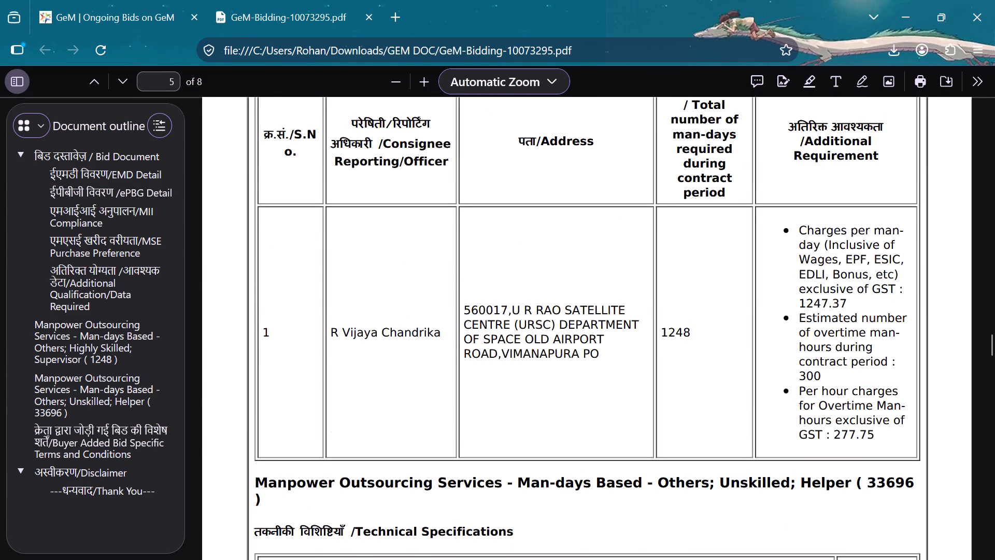
{"action": "scroll", "coordinate": [481, 304], "scroll_direction": "up", "scroll_amount": 2}
{"action": "scroll", "coordinate": [417, 321], "scroll_direction": "up", "scroll_amount": 17}
Select the quantity of bid GEM/2026/B/8193944 in the GeM bid list and check the contract period in its document.
{"action": "left_click", "coordinate": [44, 0]}
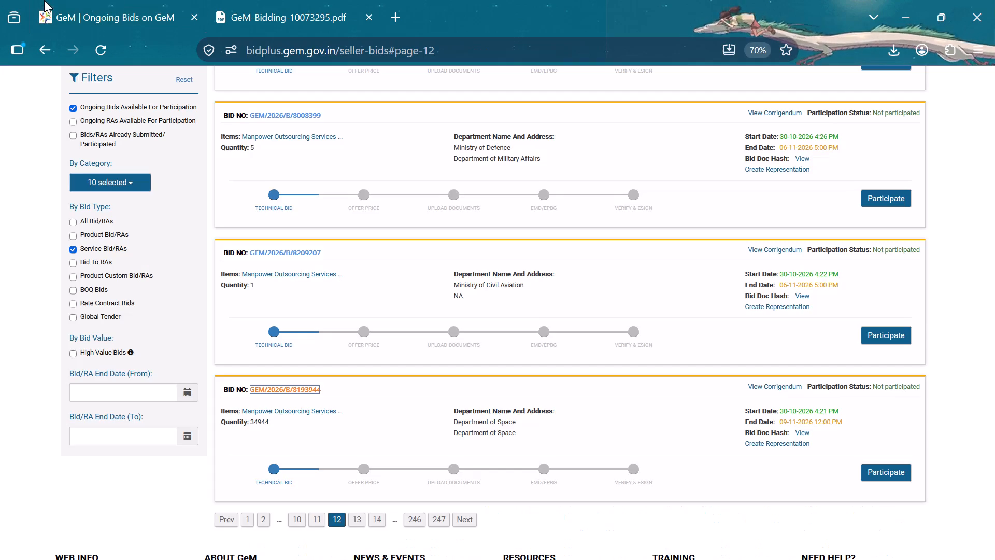
{"action": "double_click", "coordinate": [259, 425]}
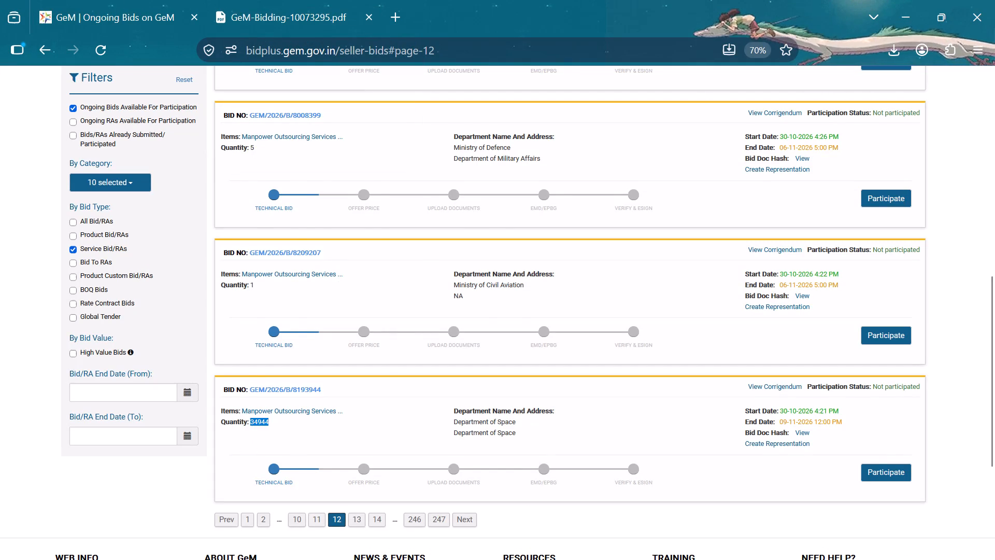
{"action": "left_click", "coordinate": [230, 0]}
{"action": "scroll", "coordinate": [325, 188], "scroll_direction": "up", "scroll_amount": 20}
{"action": "scroll", "coordinate": [325, 188], "scroll_direction": "up", "scroll_amount": 6}
{"action": "scroll", "coordinate": [325, 188], "scroll_direction": "down", "scroll_amount": 1}
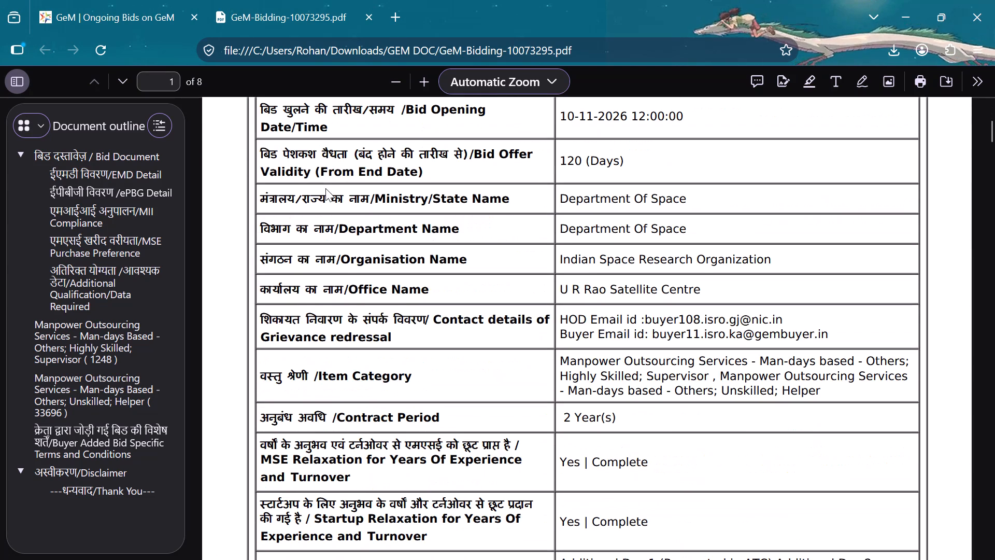
{"action": "scroll", "coordinate": [325, 188], "scroll_direction": "down", "scroll_amount": 1}
Open Calculator, multiply 312 by 2, copy the result and clear the display.
{"action": "type", "text": "ca"}
{"action": "left_click", "coordinate": [304, 185]}
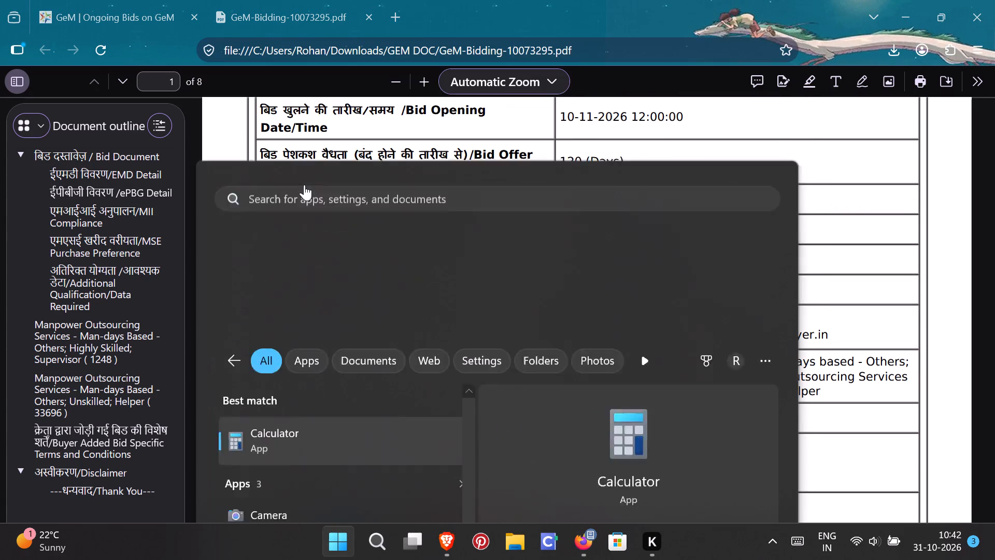
{"action": "type", "text": "312"}
{"action": "type", "text": "*2"}
{"action": "key", "text": "Return"}
{"action": "double_click", "coordinate": [417, 198]}
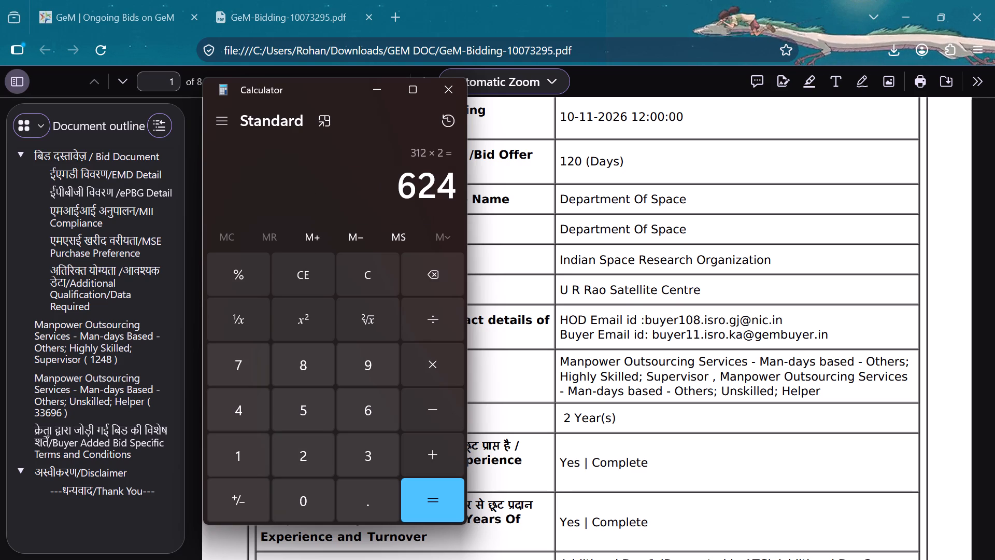
{"action": "key", "text": "ctrl+c"}
{"action": "key", "text": "ctrl+c"}
{"action": "key", "text": "ctrl+c"}
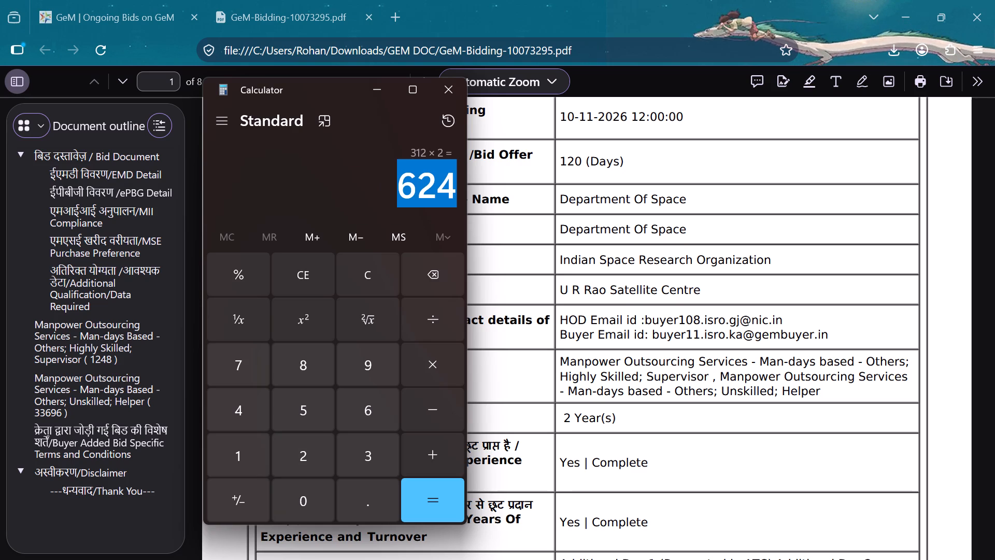
{"action": "key", "text": "Escape"}
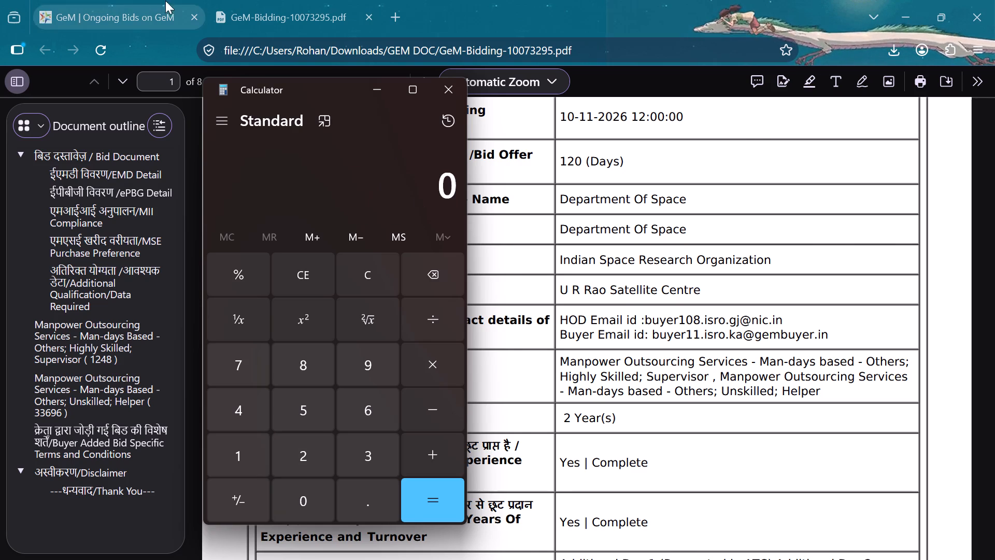
Copy the bid's quantity 34944 from the GeM list, divide it by 624 in Calculator and close Calculator.
{"action": "left_click", "coordinate": [151, 7]}
{"action": "key", "text": "ctrl+c"}
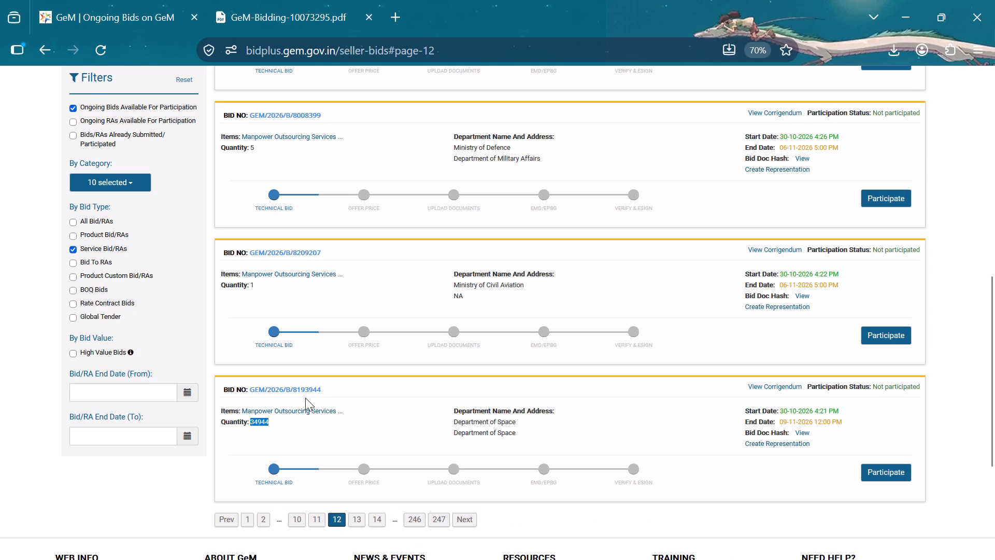
{"action": "key", "text": "alt+grave"}
{"action": "key", "text": "Escape"}
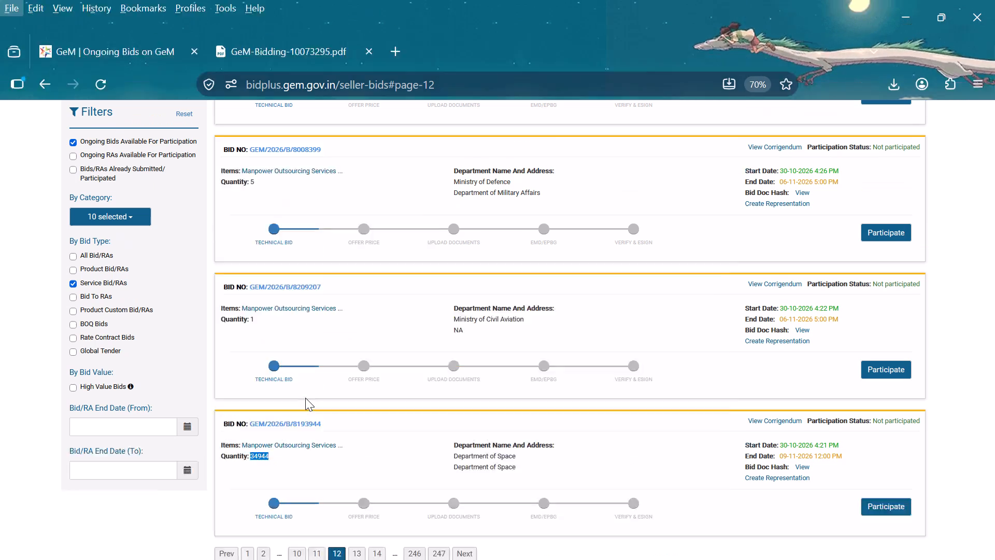
{"action": "key", "text": "alt+Tab"}
{"action": "key", "text": "ctrl+v"}
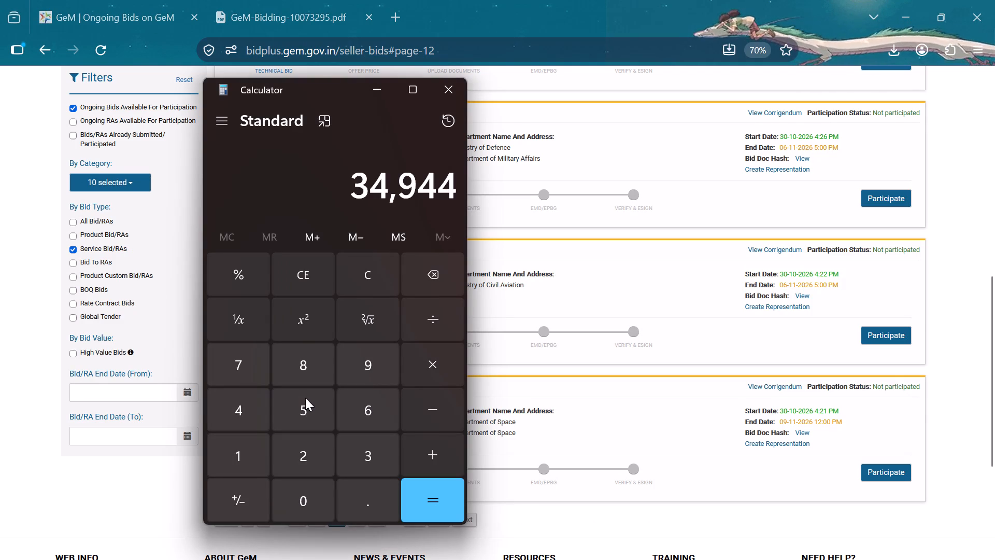
{"action": "key", "text": "alt+Tab"}
{"action": "key", "text": "alt+Tab"}
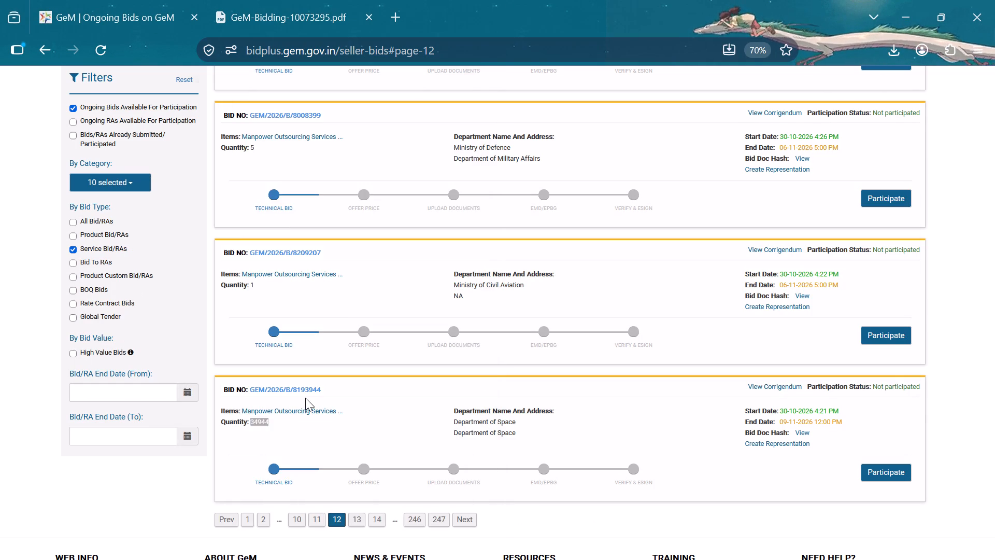
{"action": "key", "text": "slash"}
{"action": "key", "text": "super+v"}
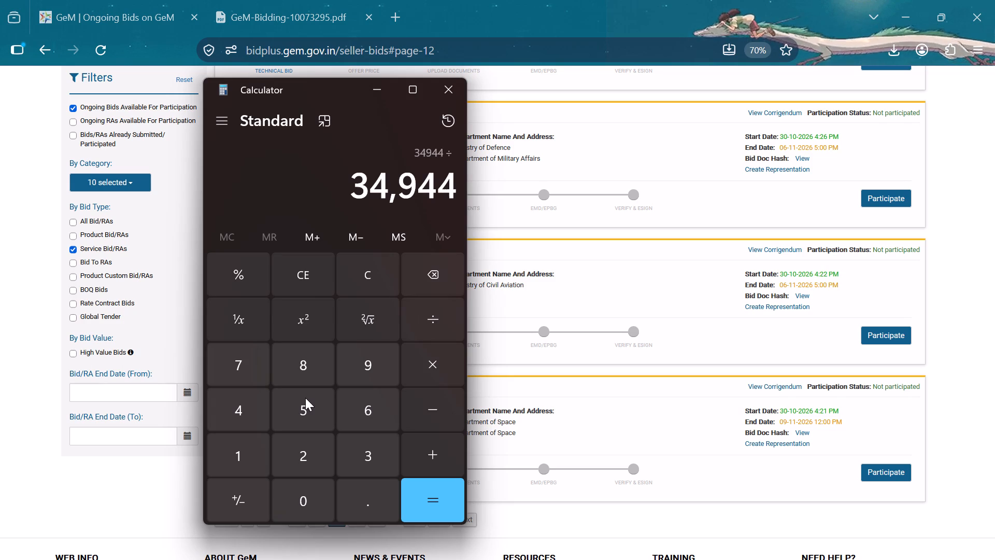
{"action": "key", "text": "Down"}
{"action": "key", "text": "Return"}
{"action": "key", "text": "ctrl+v"}
{"action": "key", "text": "Return"}
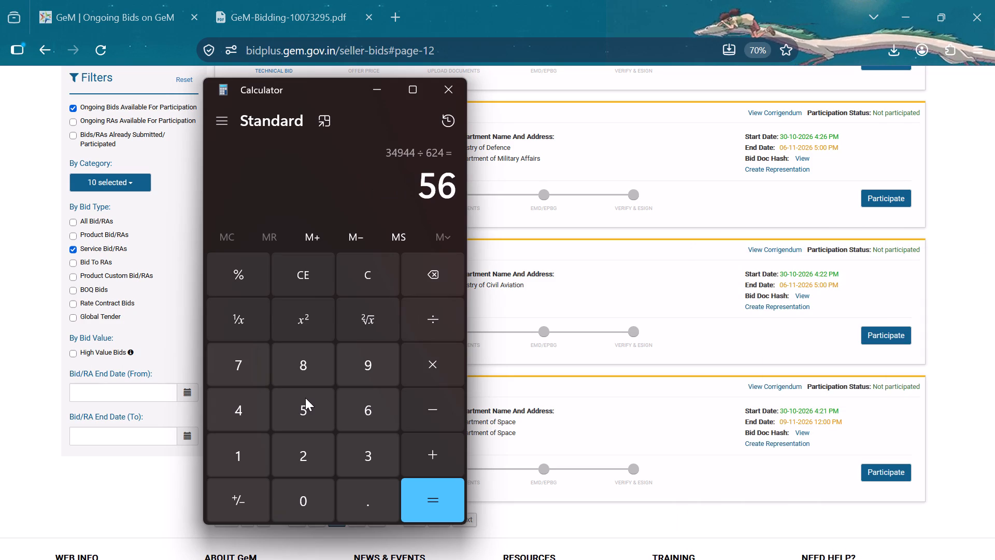
{"action": "left_click", "coordinate": [434, 87]}
Copy GEM/2026/B/8193944 from the bid document, replace the form's GEM Id with it and set Bid Type to S.
{"action": "left_click", "coordinate": [321, 0]}
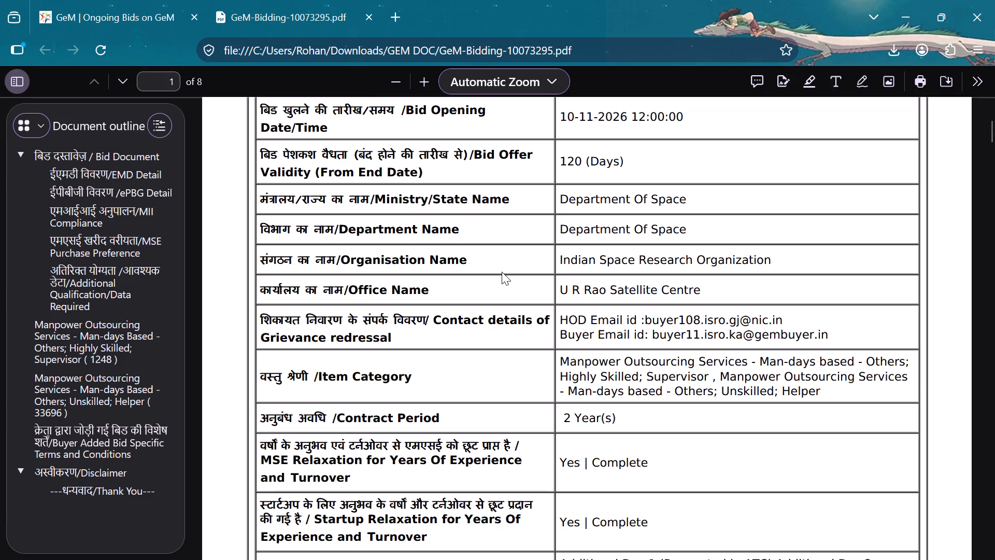
{"action": "scroll", "coordinate": [502, 272], "scroll_direction": "up", "scroll_amount": 5}
{"action": "double_click", "coordinate": [795, 206]}
{"action": "key", "text": "ctrl+shift+Right"}
{"action": "key", "text": "ctrl+shift+Right"}
{"action": "key", "text": "ctrl+shift+Right"}
{"action": "key", "text": "ctrl+c"}
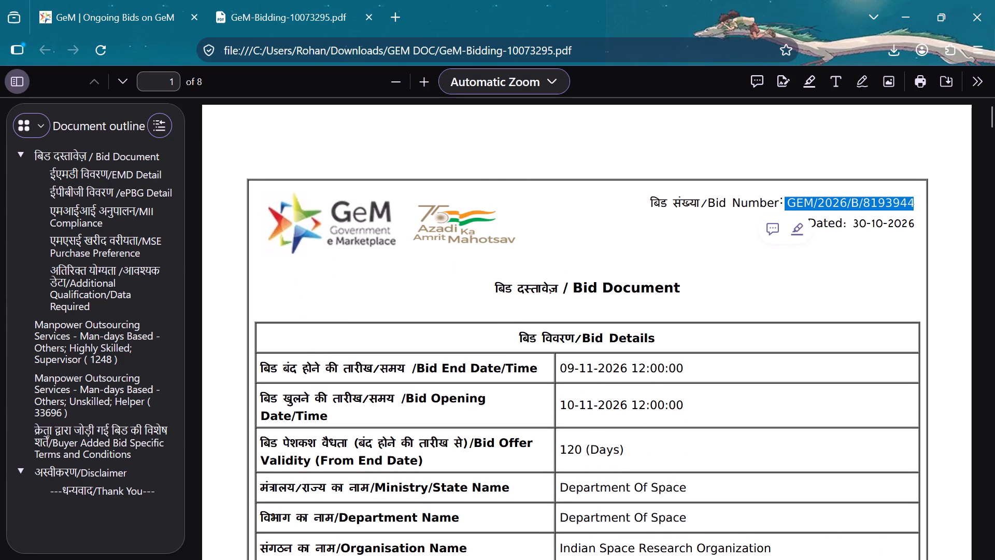
{"action": "scroll", "coordinate": [570, 310], "scroll_direction": "down", "scroll_amount": 14}
{"action": "scroll", "coordinate": [570, 310], "scroll_direction": "up", "scroll_amount": 2}
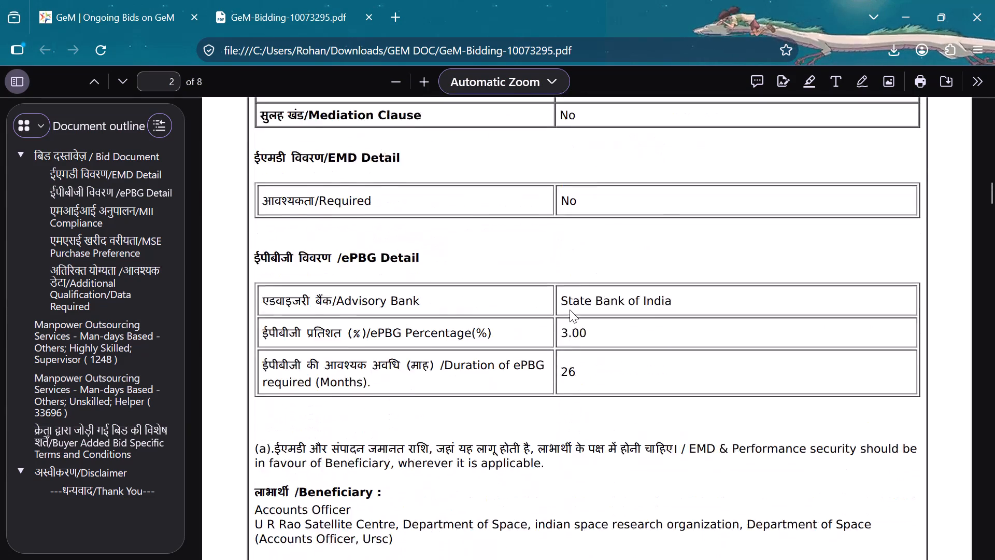
{"action": "scroll", "coordinate": [570, 310], "scroll_direction": "up", "scroll_amount": 2}
{"action": "key", "text": "alt+Tab"}
{"action": "double_click", "coordinate": [385, 320]}
{"action": "key", "text": "ctrl+a"}
{"action": "key", "text": "ctrl+v"}
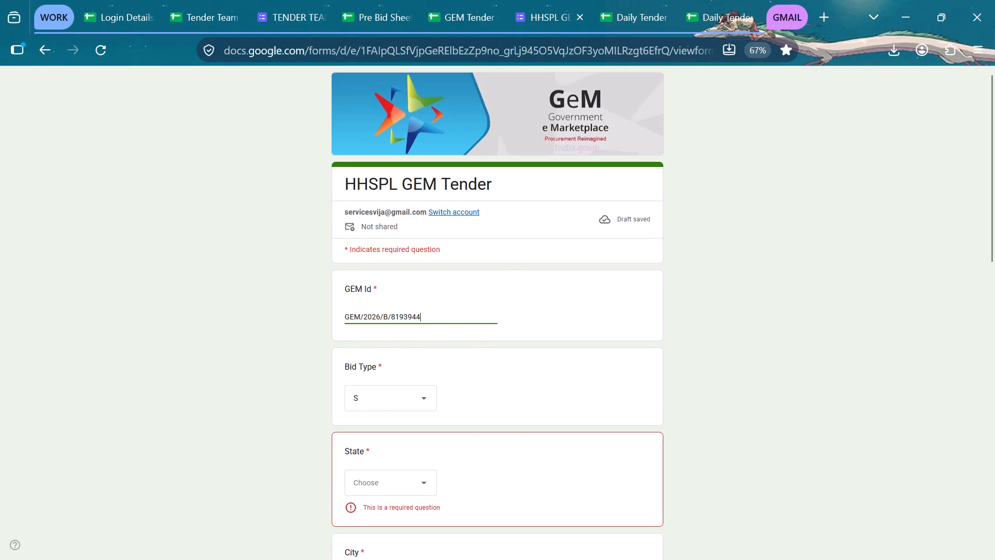
{"action": "key", "text": "Tab"}
{"action": "key", "text": "s"}
Search the web for the consignee's PIN code 560017 from the bid document.
{"action": "key", "text": "alt+Tab"}
{"action": "scroll", "coordinate": [385, 320], "scroll_direction": "down", "scroll_amount": 20}
{"action": "scroll", "coordinate": [385, 320], "scroll_direction": "down", "scroll_amount": 10}
{"action": "scroll", "coordinate": [385, 320], "scroll_direction": "up", "scroll_amount": 1}
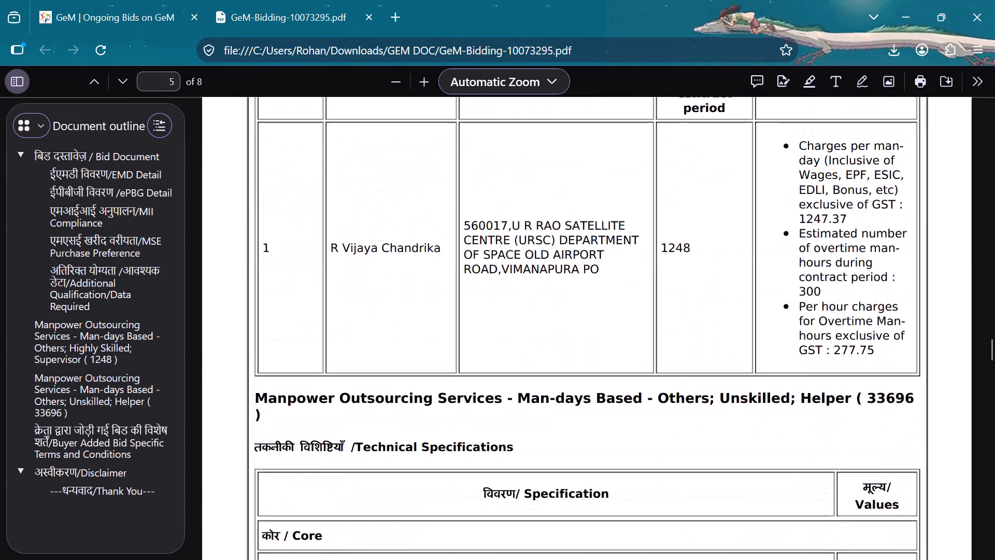
{"action": "left_click_drag", "start_coordinate": [474, 219], "coordinate": [466, 225]}
{"action": "left_click", "coordinate": [466, 225]}
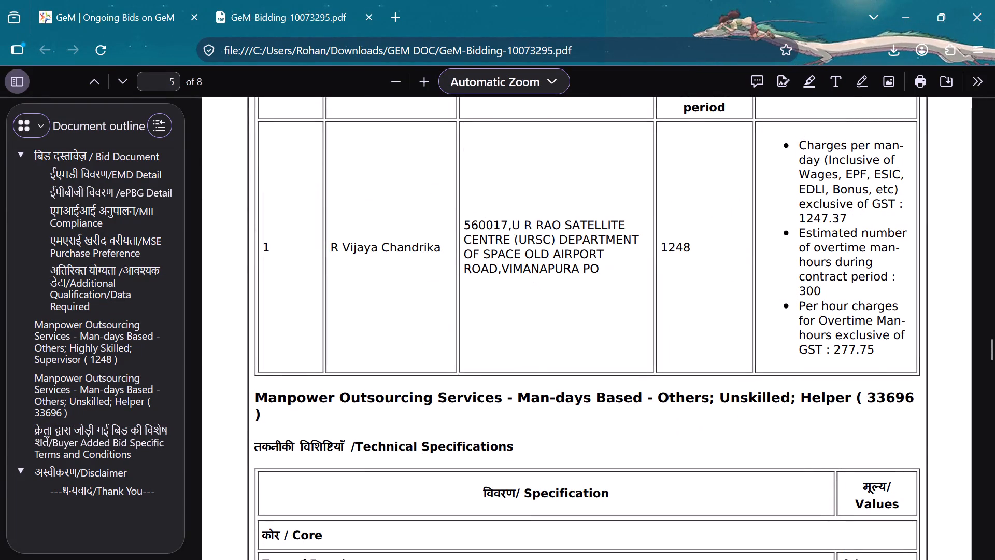
{"action": "right_click", "coordinate": [466, 225]}
{"action": "double_click", "coordinate": [466, 225]}
{"action": "right_click", "coordinate": [466, 225]}
{"action": "left_click", "coordinate": [542, 390]}
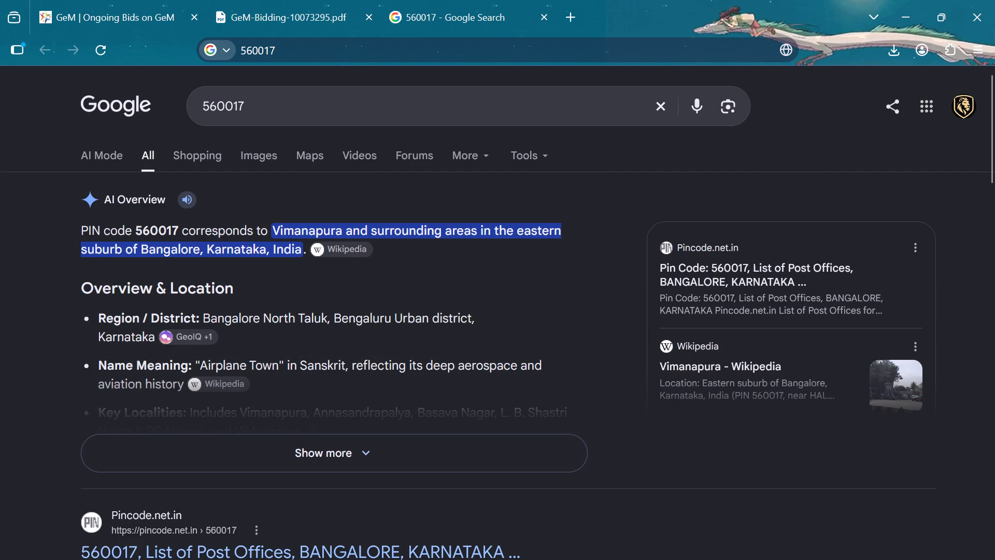
Copy Bengaluru from the search result, set the form's State to Karnataka and enter Bengaluru as the City.
{"action": "double_click", "coordinate": [353, 319]}
{"action": "key", "text": "ctrl+c"}
{"action": "key", "text": "alt+Tab"}
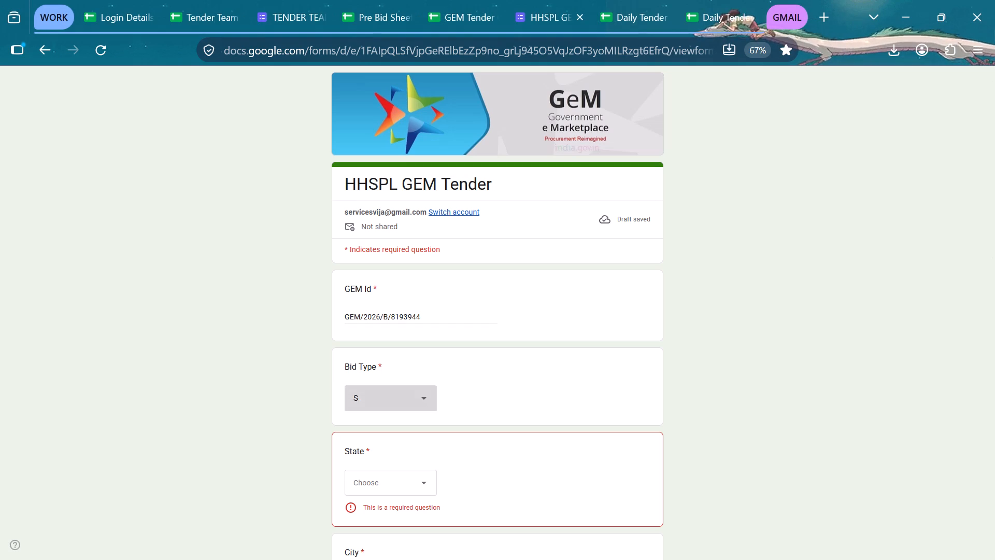
{"action": "key", "text": "Tab"}
{"action": "key", "text": "k"}
{"action": "key", "text": "Tab"}
{"action": "key", "text": "ctrl+v"}
Set Pasara to N and Pre Bid Meeting to N in the form.
{"action": "key", "text": "Tab"}
{"action": "key", "text": "n"}
{"action": "key", "text": "Tab"}
{"action": "key", "text": "n"}
Check the bid's end date in the GeM list and enter 09/11/2026 as the Closing Date in the form.
{"action": "key", "text": "alt+Tab"}
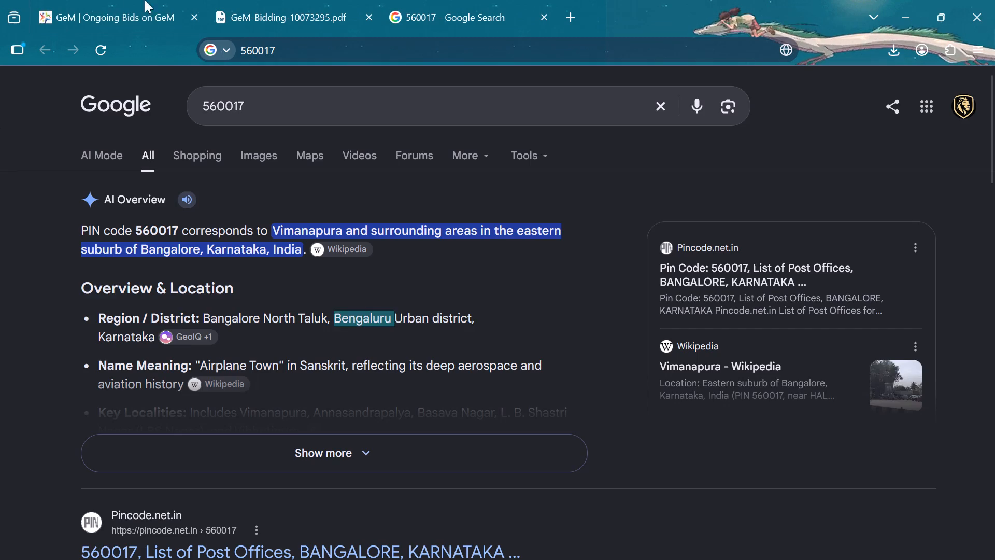
{"action": "left_click", "coordinate": [106, 0]}
{"action": "key", "text": "alt+Tab"}
{"action": "key", "text": "Tab"}
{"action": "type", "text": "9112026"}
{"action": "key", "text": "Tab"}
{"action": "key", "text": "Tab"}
Copy the bid's quantity from the GeM list and enter 34944 as the Quantity in the form.
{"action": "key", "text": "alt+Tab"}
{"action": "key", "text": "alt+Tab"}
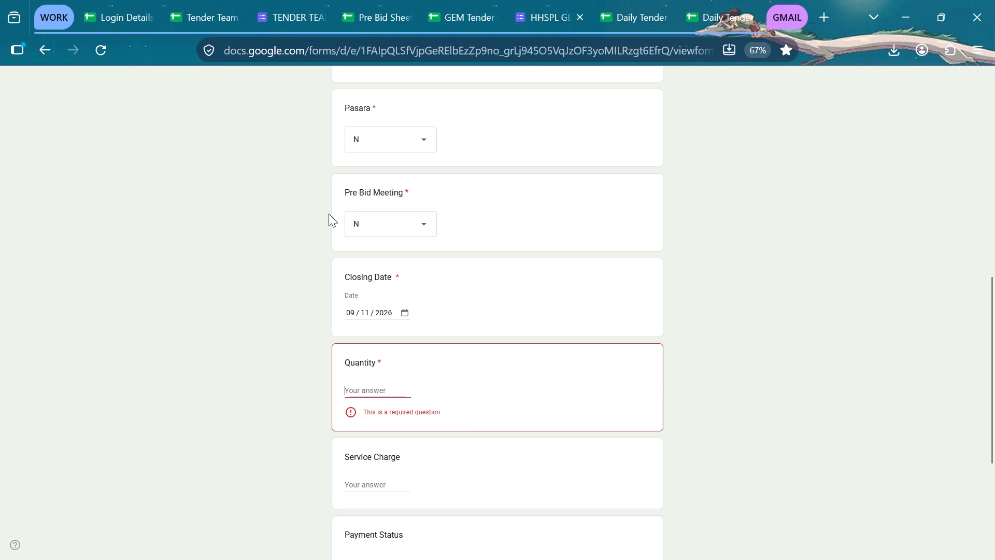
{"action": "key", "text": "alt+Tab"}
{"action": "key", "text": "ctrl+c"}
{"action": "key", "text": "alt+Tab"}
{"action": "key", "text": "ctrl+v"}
{"action": "scroll", "coordinate": [329, 214], "scroll_direction": "down", "scroll_amount": 6}
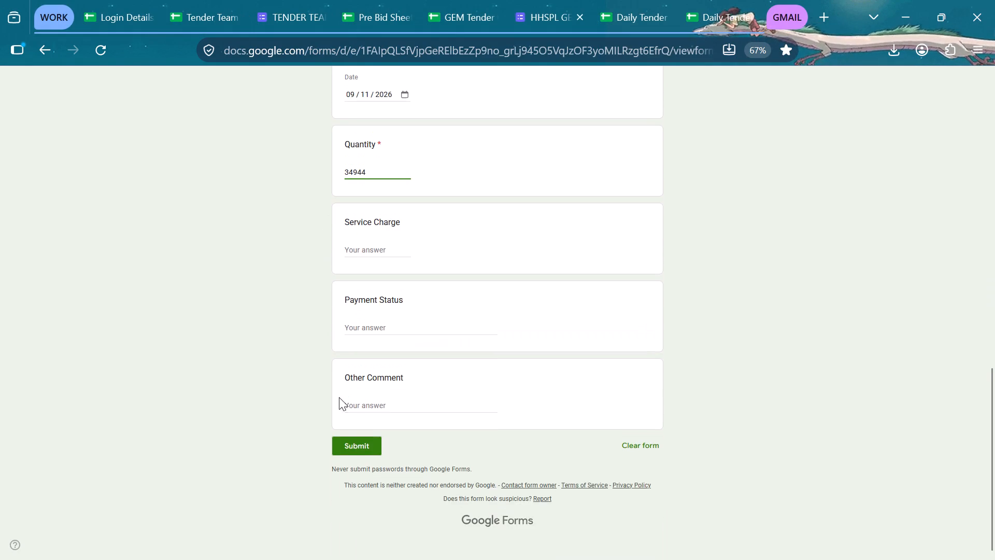
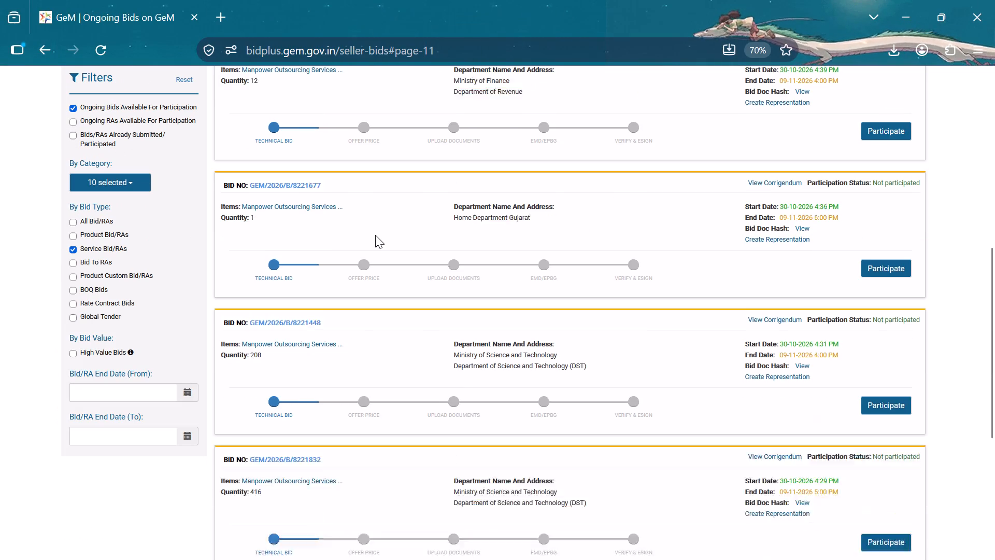
Open the next service bid's document from page 11 of the ongoing bids list to review its details.
{"action": "scroll", "coordinate": [375, 235], "scroll_direction": "down", "scroll_amount": 1}
{"action": "left_click", "coordinate": [272, 318]}
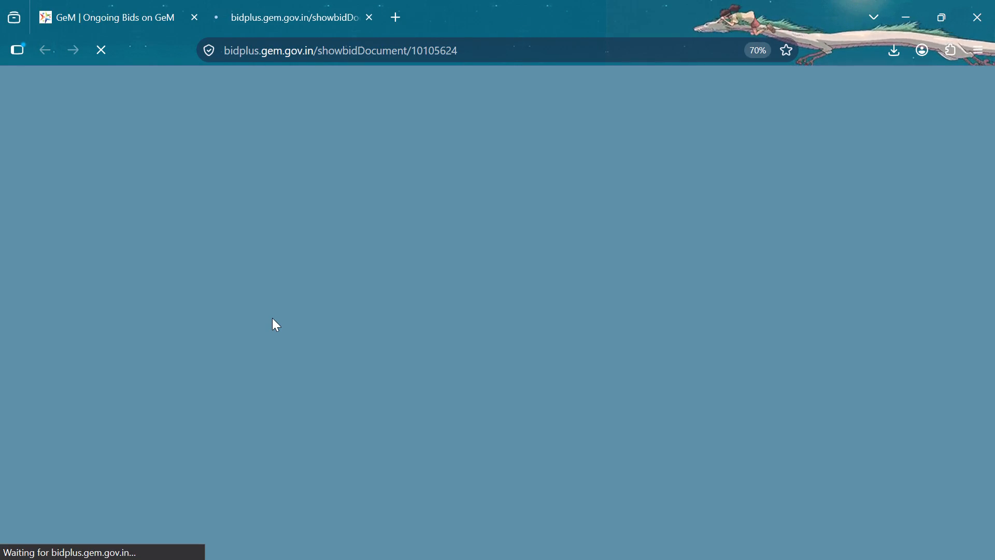
{"action": "left_click", "coordinate": [331, 315]}
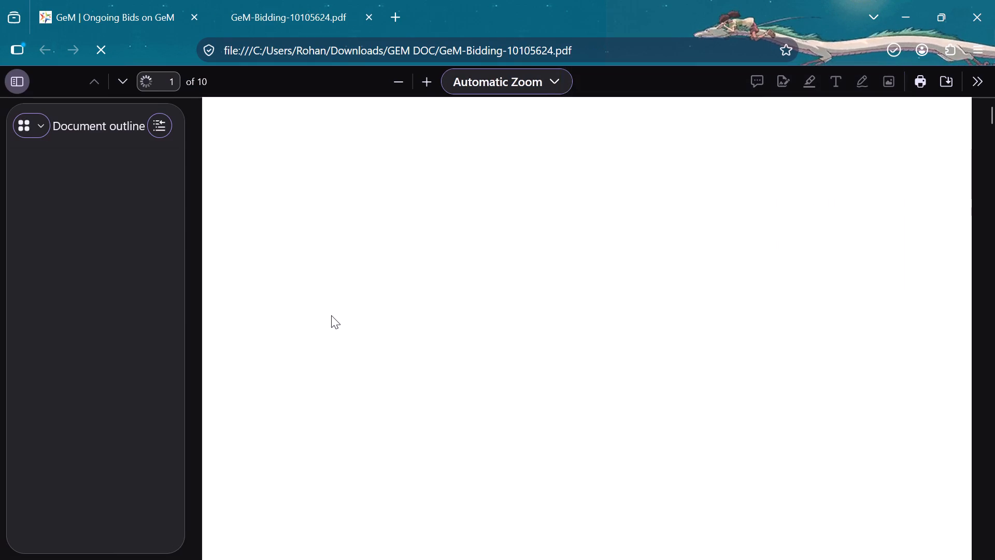
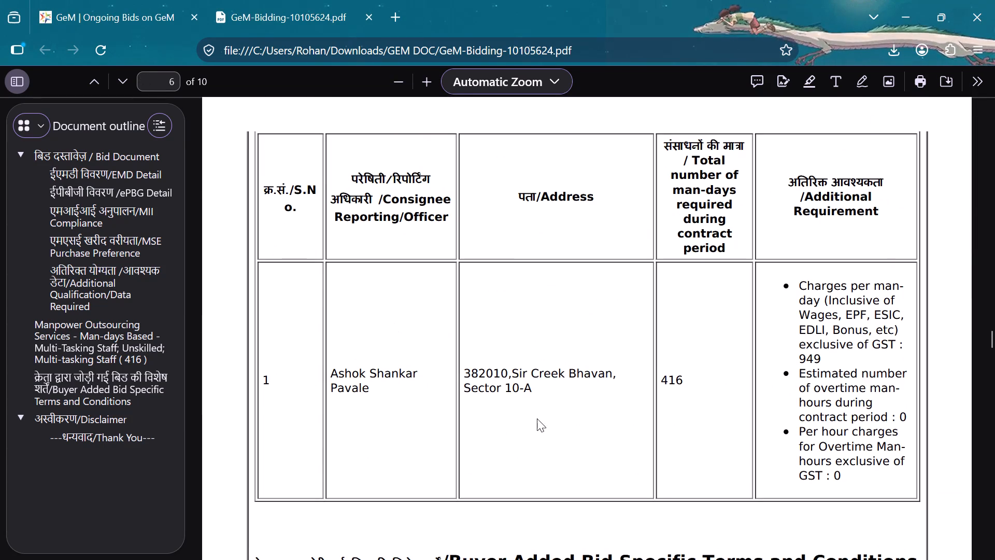
Search Google for the consignee's postal code 382010 from the bid document and copy the district name Gandhinagar.
{"action": "double_click", "coordinate": [489, 372]}
{"action": "right_click", "coordinate": [489, 372]}
{"action": "left_click", "coordinate": [541, 239]}
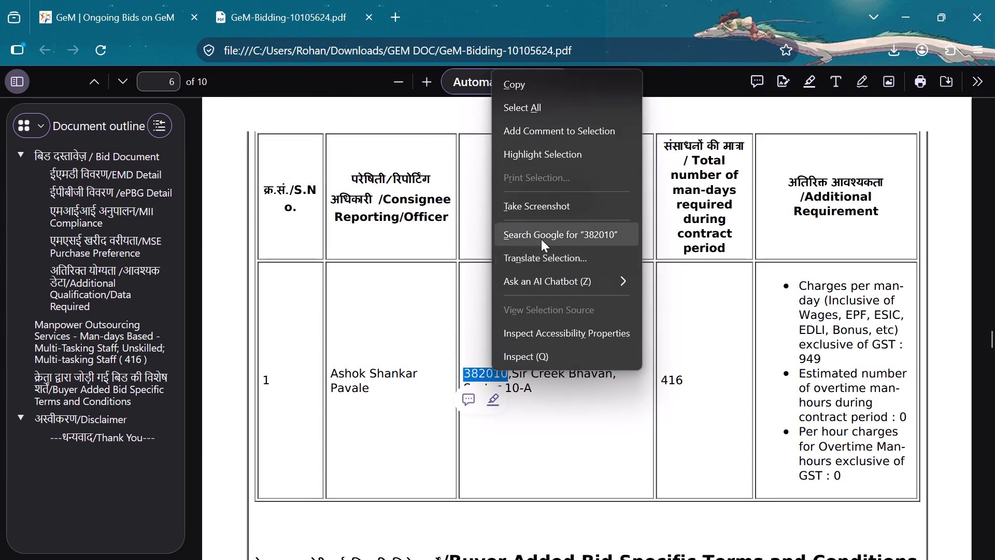
{"action": "double_click", "coordinate": [263, 237]}
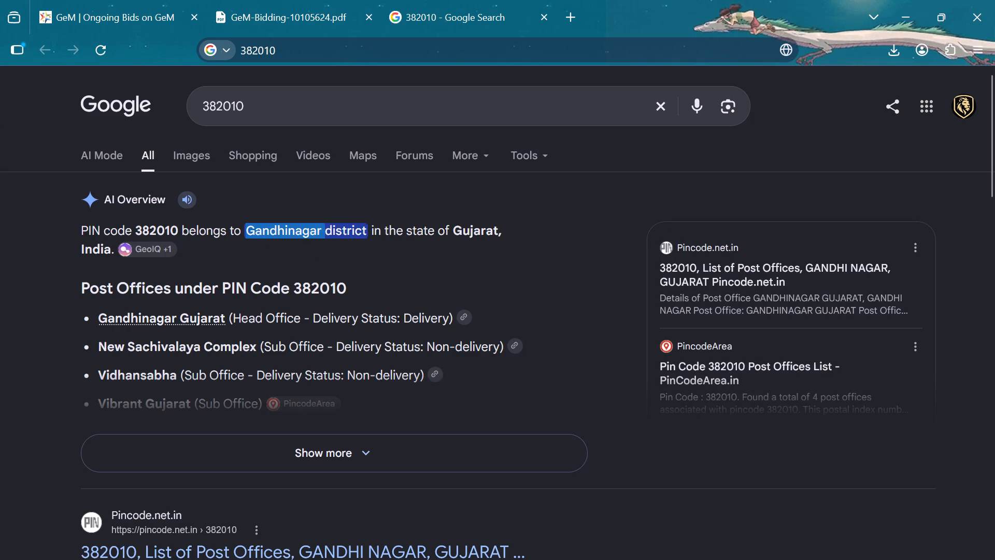
{"action": "key", "text": "ctrl+c"}
In the HHSPL GEM Tender form, set State to GJ, City to Gandhinagar, Pasara to N and Pre Bid Meeting to N.
{"action": "key", "text": "alt+Tab"}
{"action": "key", "text": "Tab"}
{"action": "type", "text": "gj"}
{"action": "key", "text": "Tab"}
{"action": "key", "text": "ctrl+v"}
{"action": "key", "text": "Tab"}
{"action": "key", "text": "n"}
{"action": "key", "text": "Tab"}
{"action": "key", "text": "n"}
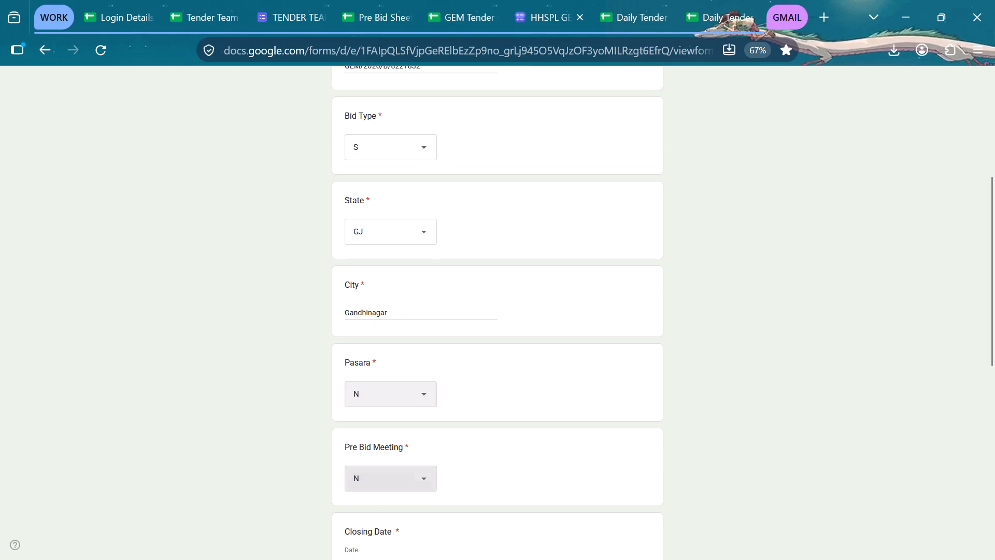
Check the bid document and enter closing date 09/11/2026 and quantity 416 in the form.
{"action": "key", "text": "alt+Tab"}
{"action": "left_click", "coordinate": [184, 0]}
{"action": "key", "text": "alt+Tab"}
{"action": "key", "text": "Tab"}
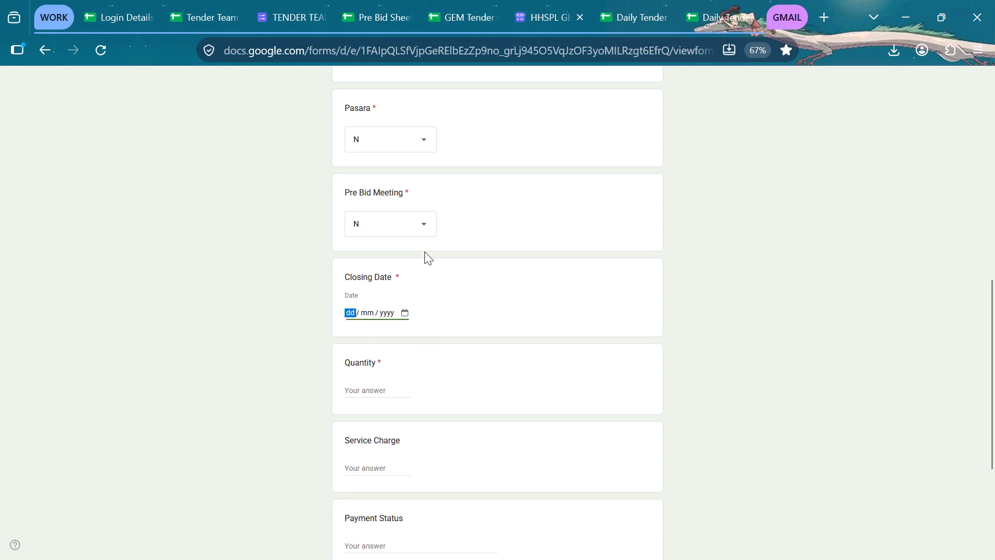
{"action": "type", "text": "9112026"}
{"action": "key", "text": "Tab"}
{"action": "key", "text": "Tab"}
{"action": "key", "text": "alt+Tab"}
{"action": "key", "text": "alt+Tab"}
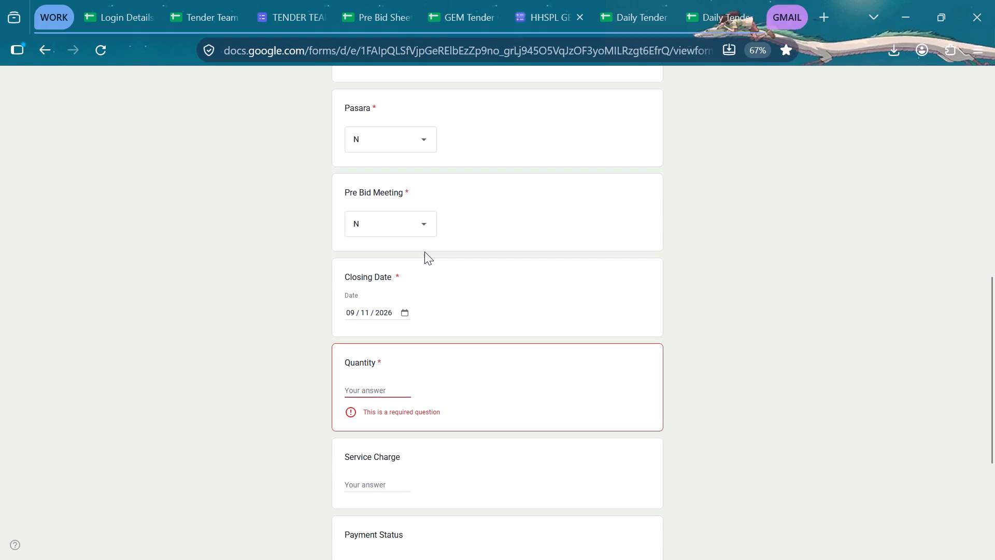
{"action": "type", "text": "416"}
Submit the completed tender form and start another blank response.
{"action": "scroll", "coordinate": [424, 251], "scroll_direction": "down", "scroll_amount": 3}
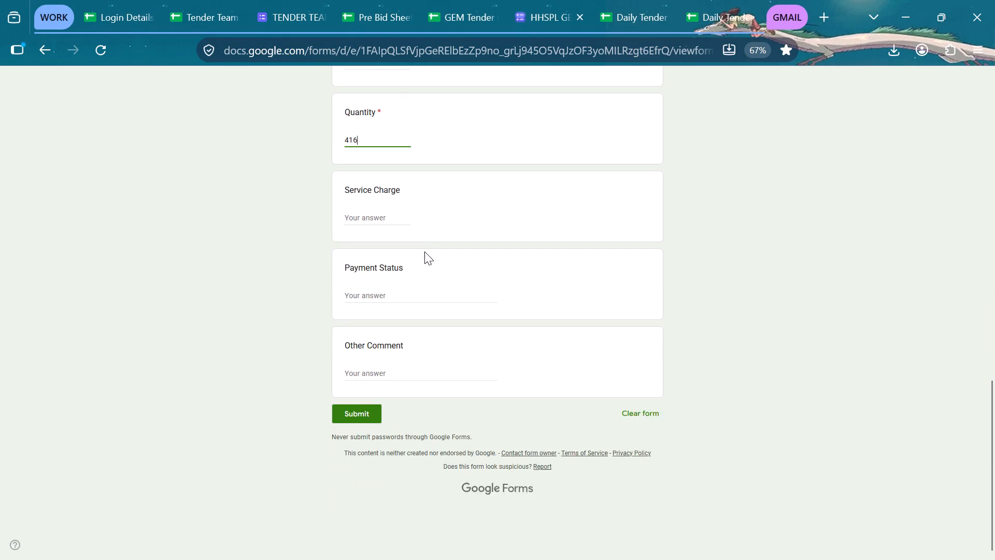
{"action": "left_click", "coordinate": [353, 474]}
{"action": "left_click", "coordinate": [353, 470]}
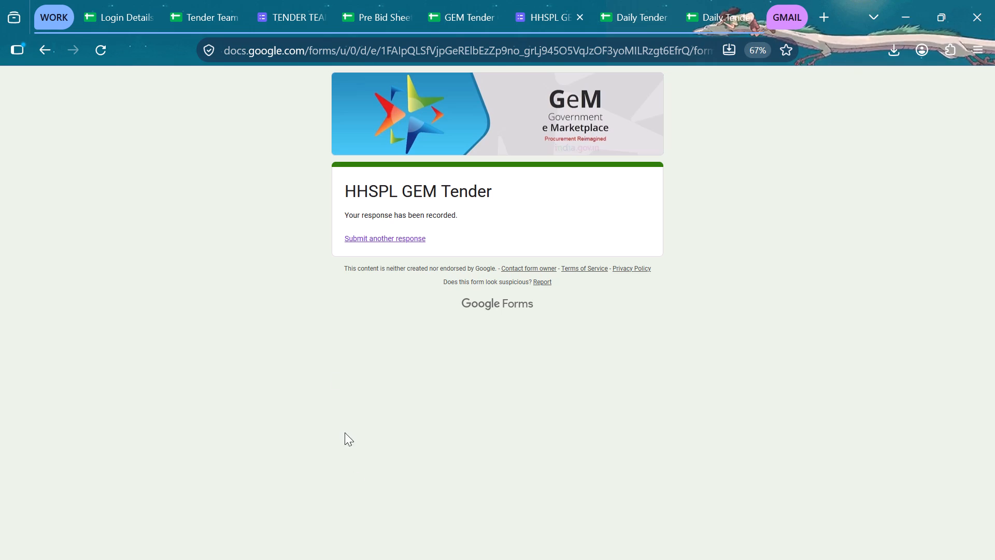
{"action": "left_click", "coordinate": [365, 239]}
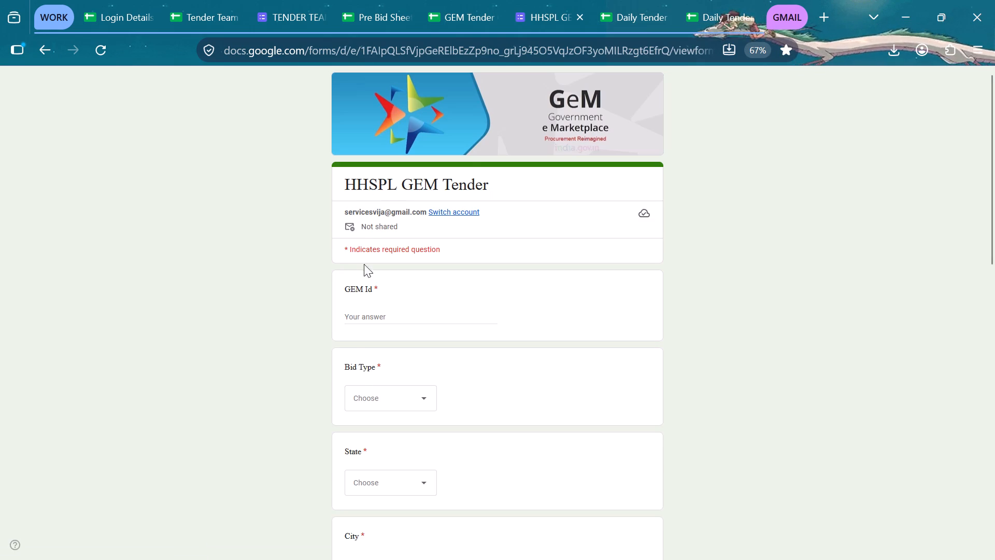
Open the document of bid GEM/2026/B/8221448 from the bids list and close the previous bid document and the Google search.
{"action": "key", "text": "alt+Tab"}
{"action": "scroll", "coordinate": [359, 372], "scroll_direction": "up", "scroll_amount": 1}
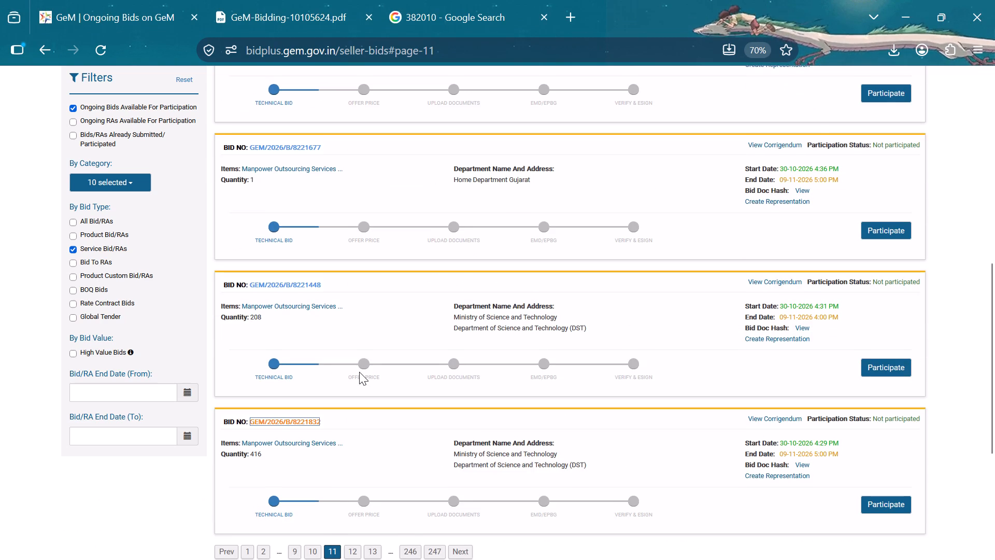
{"action": "left_click", "coordinate": [304, 288]}
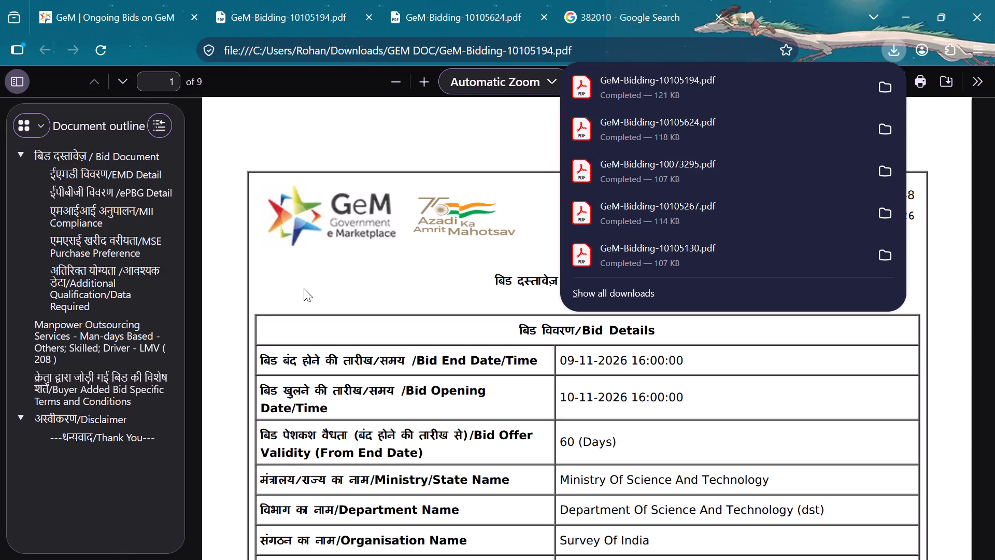
{"action": "left_click", "coordinate": [351, 270]}
{"action": "left_click", "coordinate": [432, 0]}
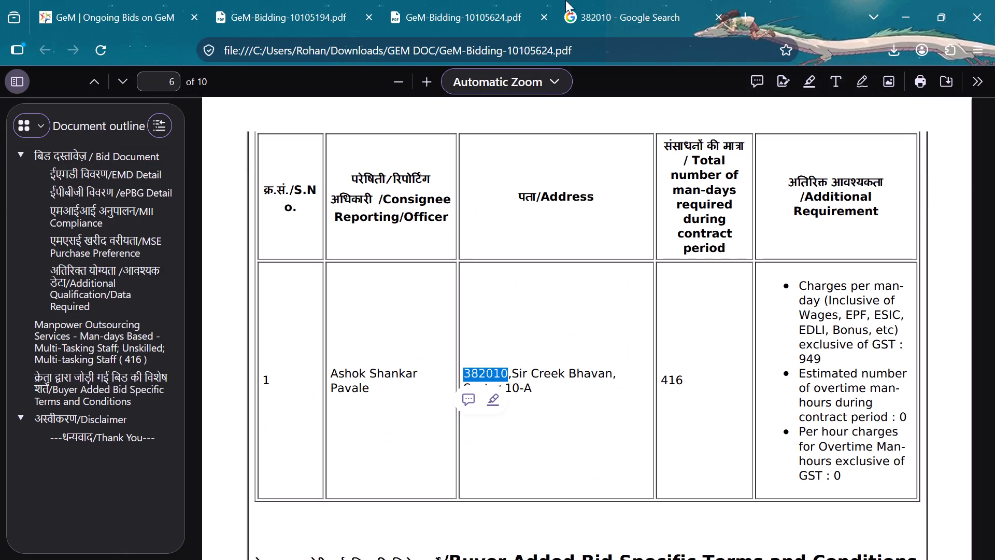
{"action": "double_click", "coordinate": [543, 11]}
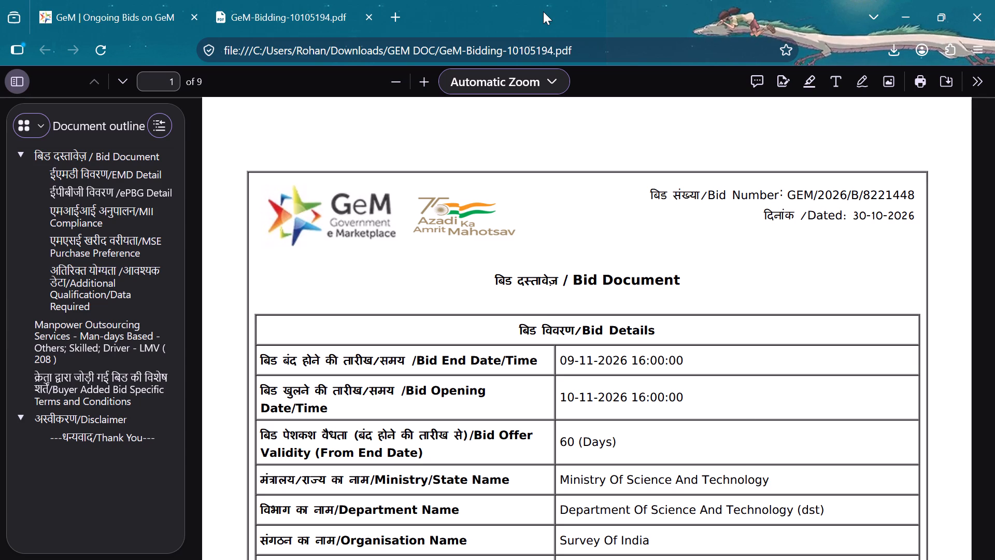
Open the Calculator app and return to the bid document.
{"action": "type", "text": "ca"}
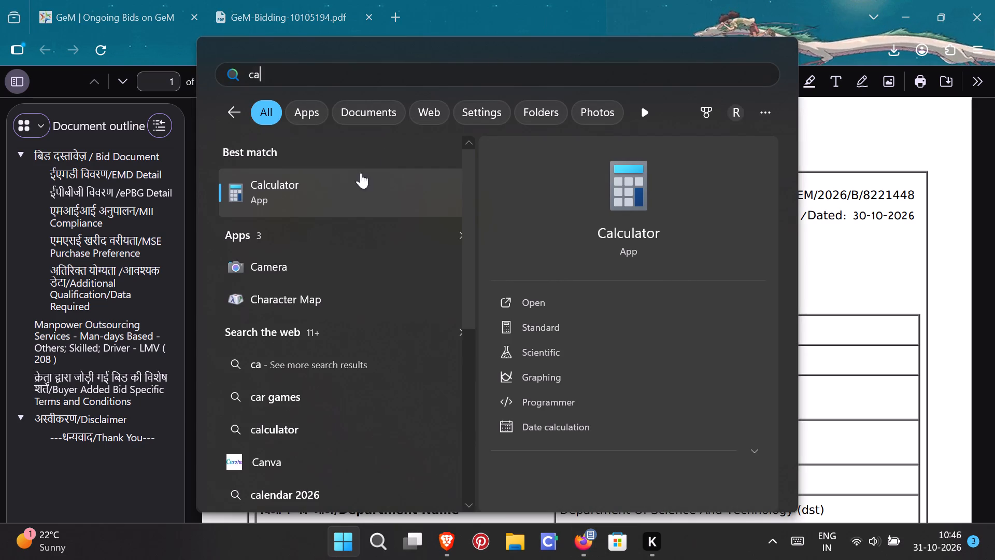
{"action": "left_click", "coordinate": [351, 182]}
{"action": "left_click", "coordinate": [520, 280]}
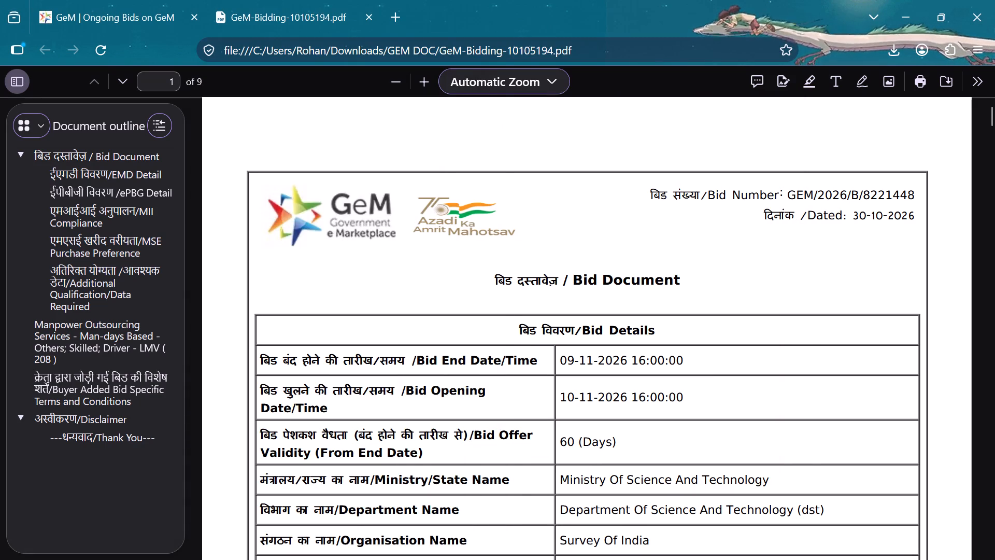
Review the bid document's EMD, specification and consignee details, glance at the bids list, and close the document.
{"action": "scroll", "coordinate": [520, 280], "scroll_direction": "down", "scroll_amount": 2}
{"action": "scroll", "coordinate": [520, 280], "scroll_direction": "down", "scroll_amount": 20}
{"action": "scroll", "coordinate": [520, 280], "scroll_direction": "down", "scroll_amount": 7}
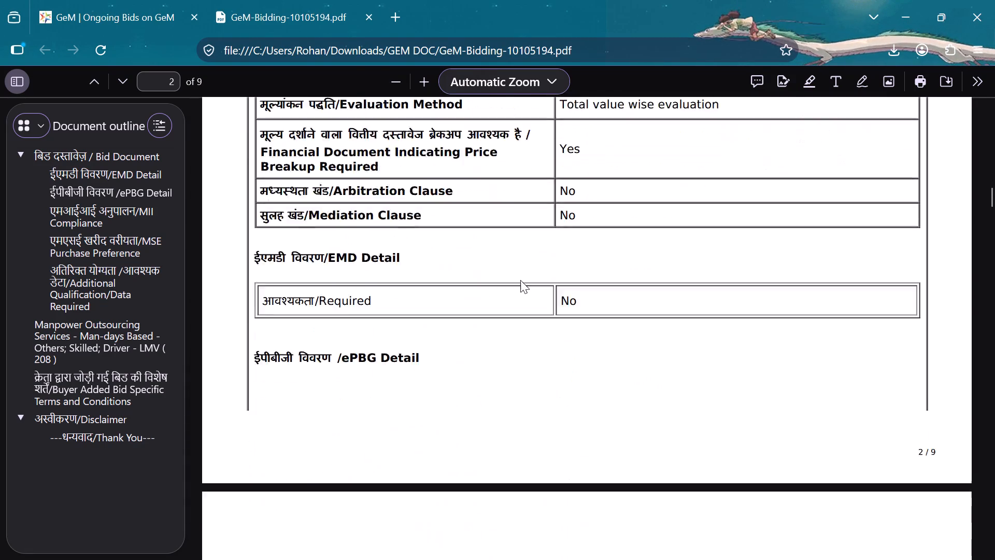
{"action": "scroll", "coordinate": [520, 280], "scroll_direction": "down", "scroll_amount": 19}
{"action": "scroll", "coordinate": [520, 280], "scroll_direction": "up", "scroll_amount": 6}
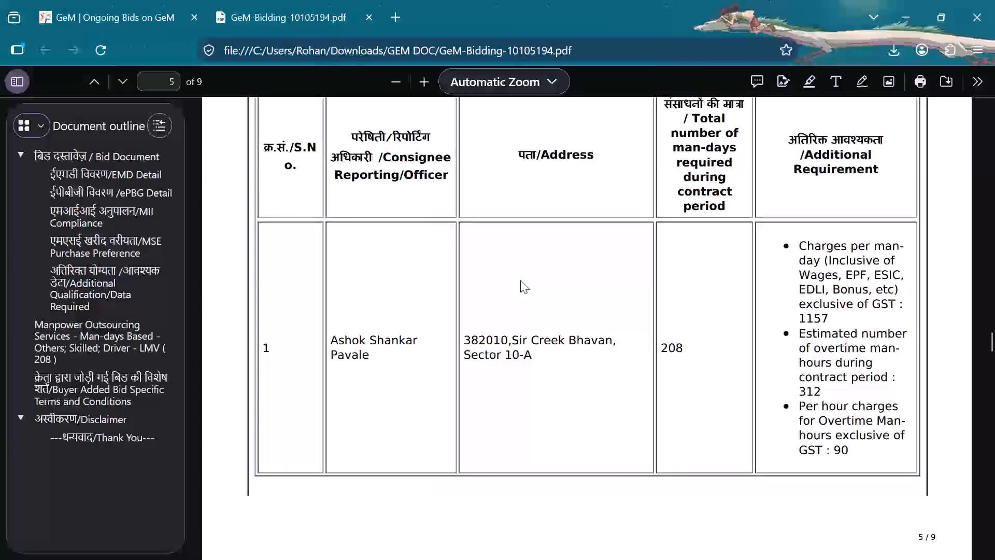
{"action": "scroll", "coordinate": [520, 280], "scroll_direction": "up", "scroll_amount": 7}
{"action": "left_click", "coordinate": [229, 0]}
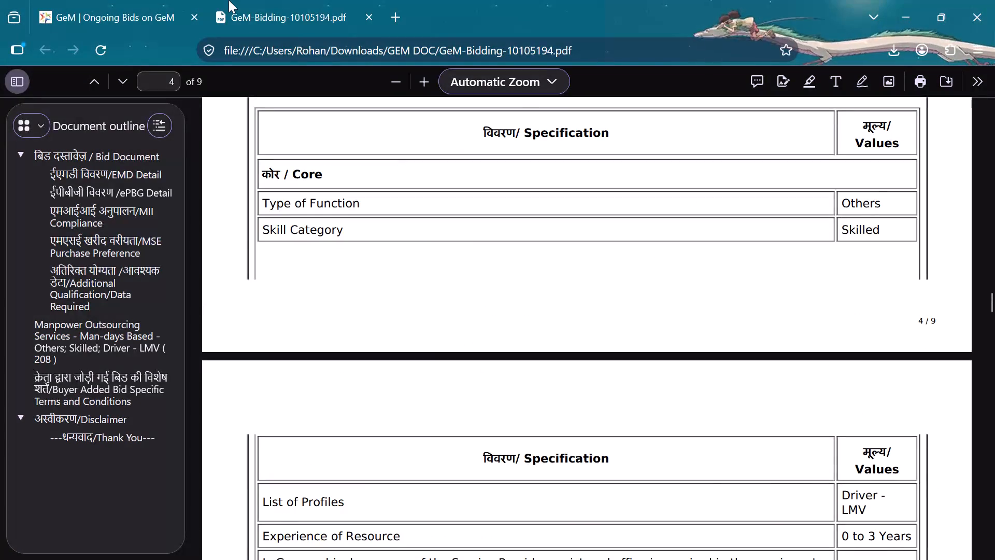
{"action": "left_click", "coordinate": [120, 0]}
{"action": "scroll", "coordinate": [300, 179], "scroll_direction": "up", "scroll_amount": 1}
{"action": "left_click", "coordinate": [266, 0]}
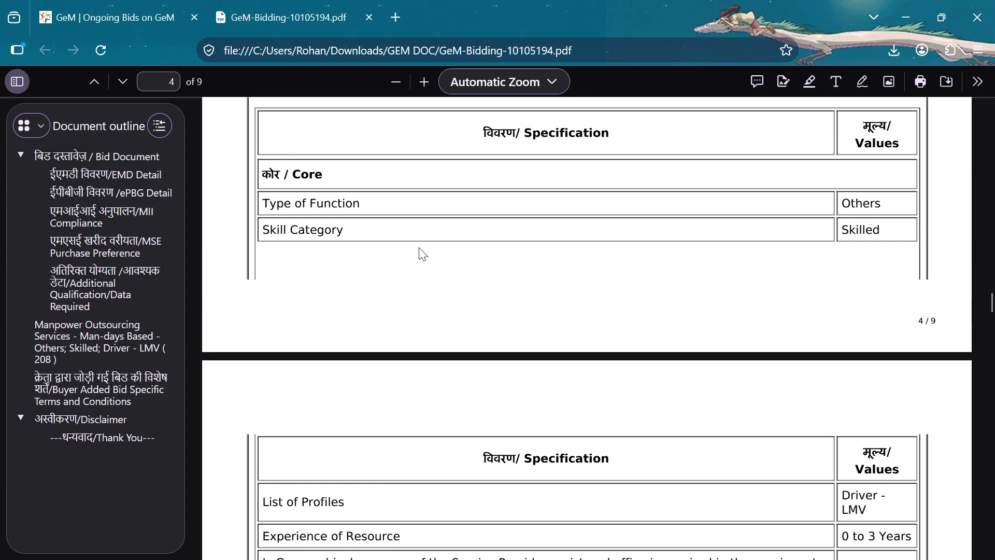
{"action": "scroll", "coordinate": [419, 247], "scroll_direction": "down", "scroll_amount": 6}
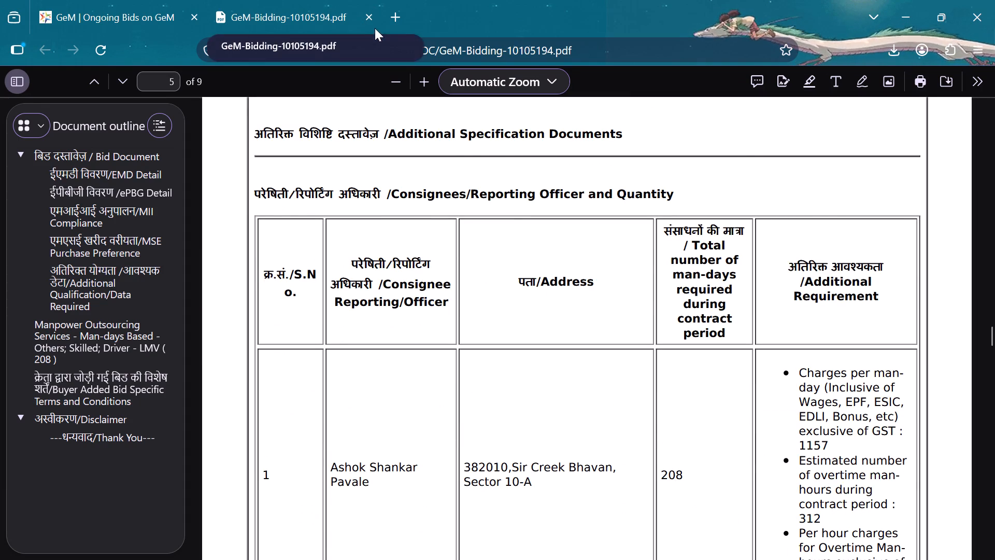
{"action": "left_click", "coordinate": [370, 21]}
Calculate 470 divided by 9 and 55 plus 60 in Calculator and close it.
{"action": "key", "text": "alt+Tab"}
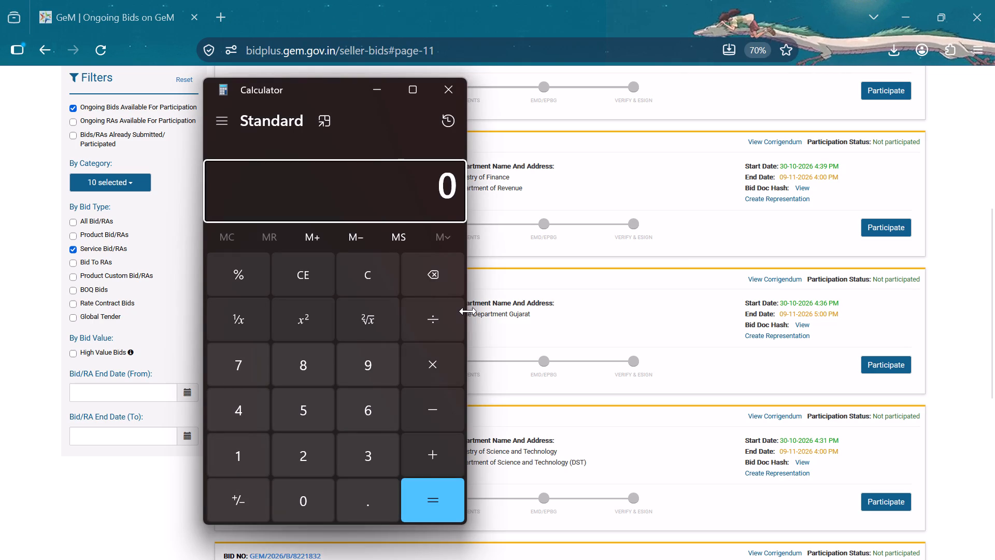
{"action": "key", "text": "4"}
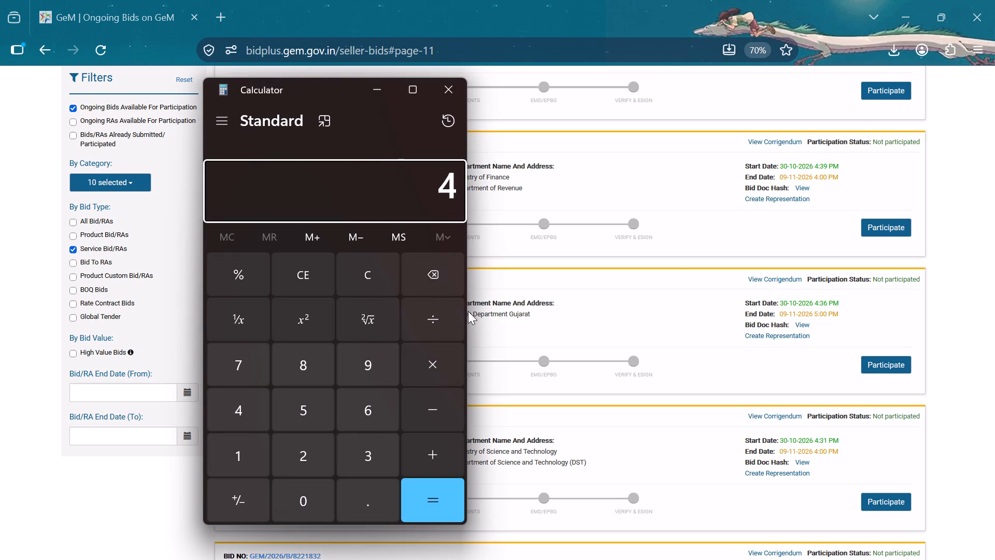
{"action": "type", "text": "70/9"}
{"action": "key", "text": "Return"}
{"action": "key", "text": "Escape"}
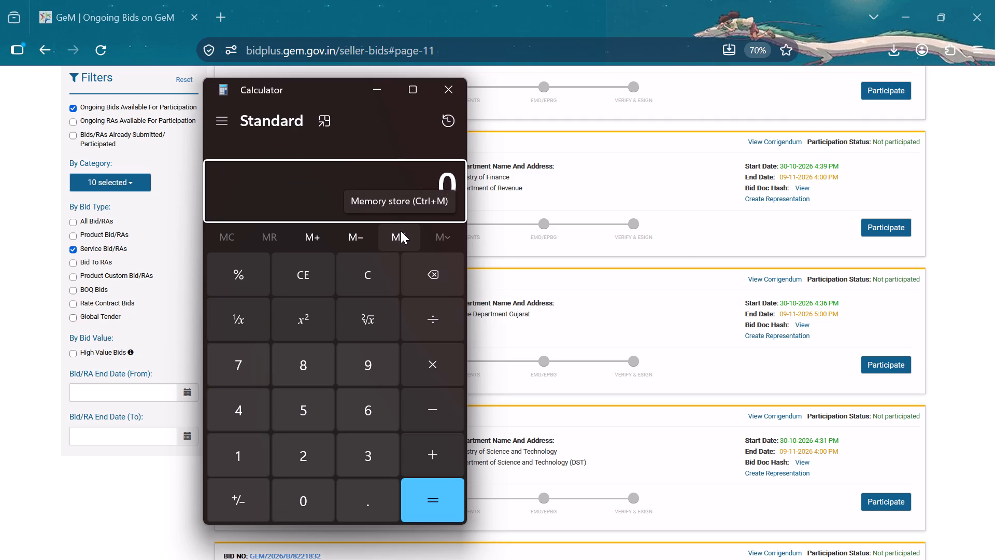
{"action": "type", "text": "55"}
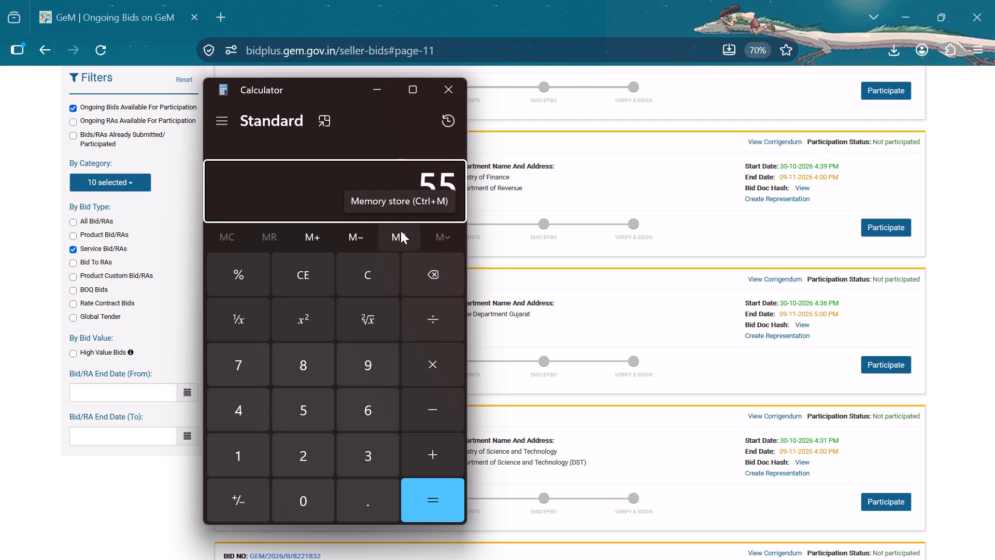
{"action": "key", "text": "shift+plus"}
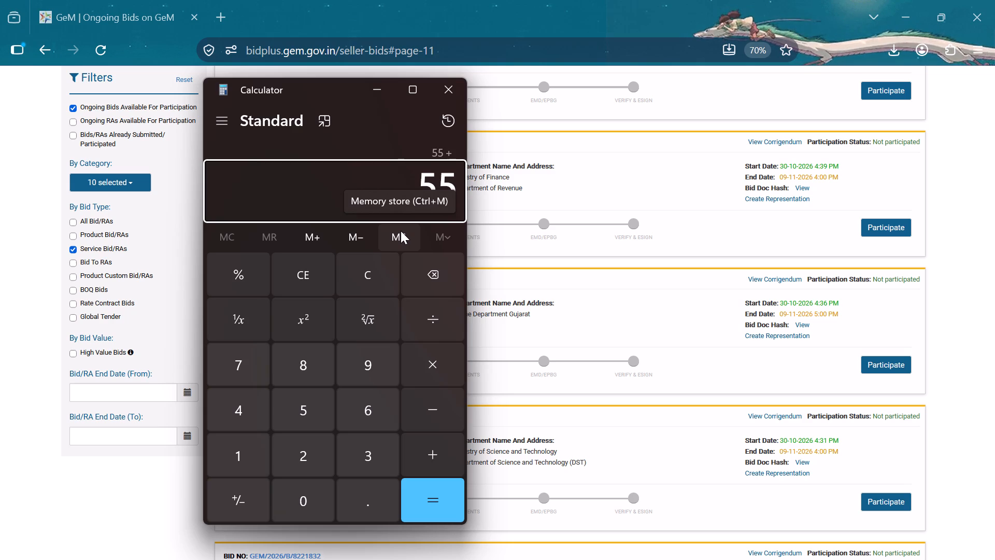
{"action": "type", "text": "60"}
{"action": "key", "text": "Return"}
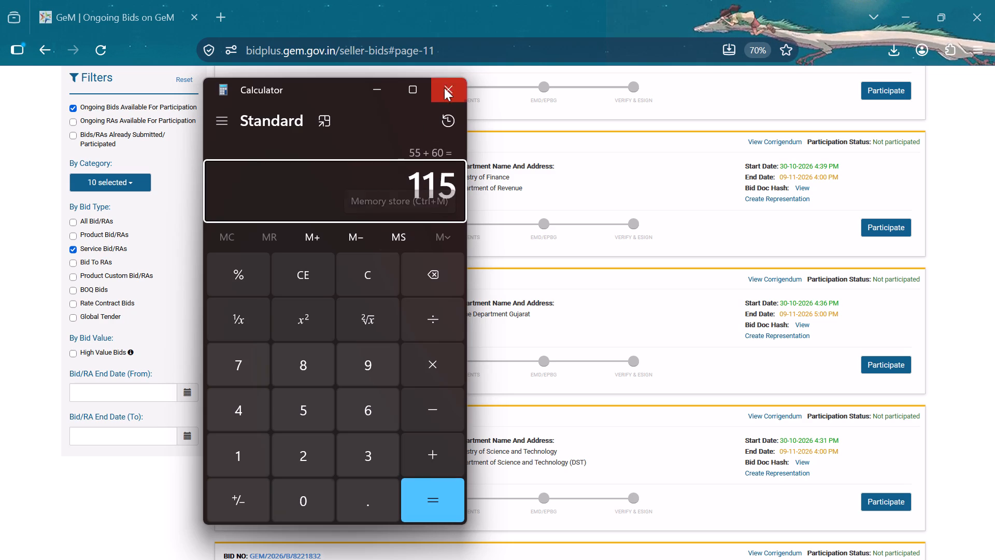
{"action": "left_click", "coordinate": [448, 88]}
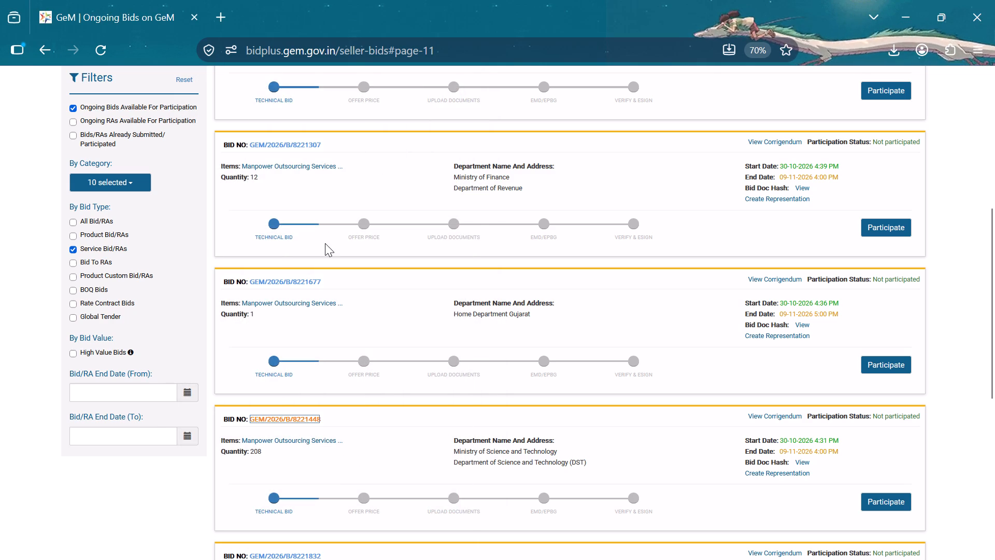
Open the document of bid GEM/2026/B/8221307 from page 11 of the ongoing bids list.
{"action": "scroll", "coordinate": [325, 243], "scroll_direction": "up", "scroll_amount": 2}
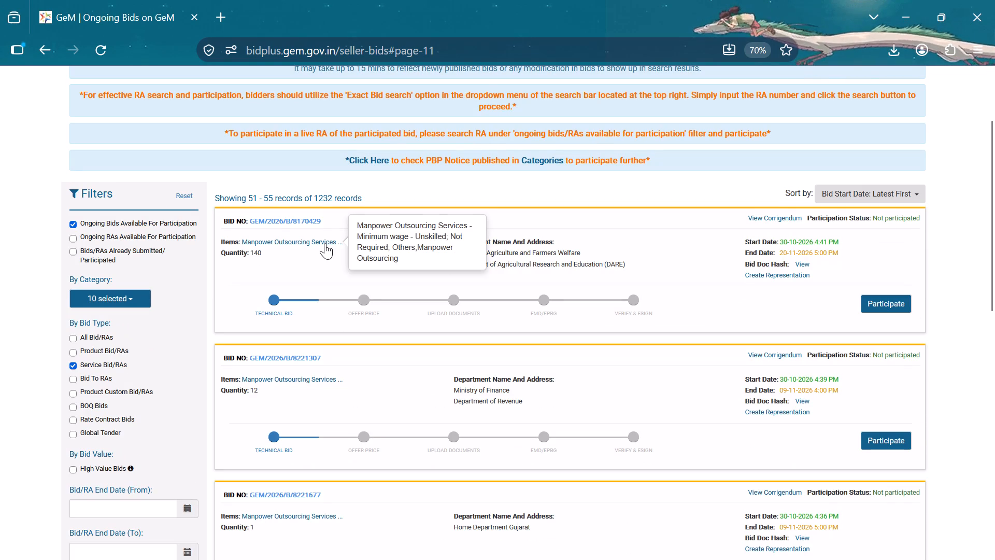
{"action": "left_click", "coordinate": [290, 359]}
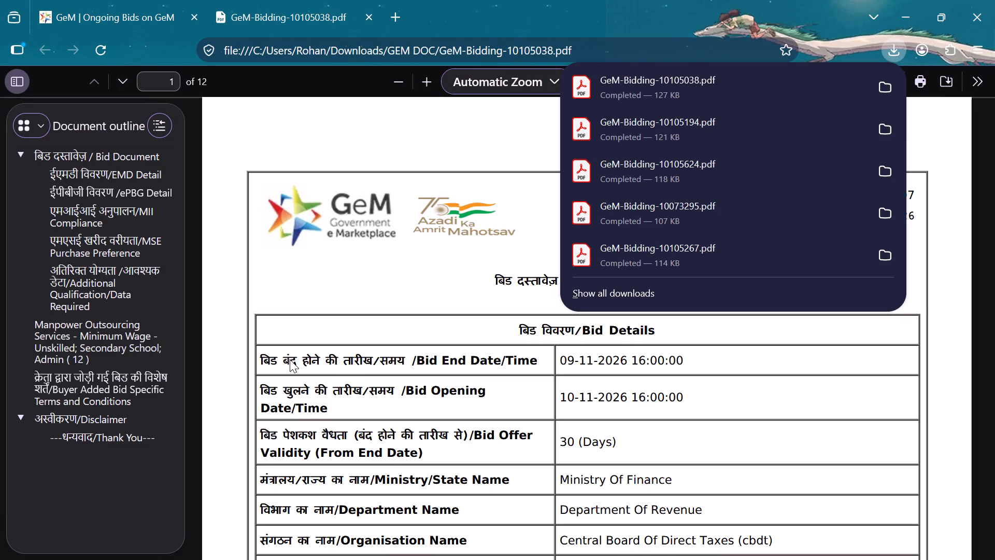
{"action": "left_click", "coordinate": [347, 370]}
Select the bid number GEM/2026/B/8221307 at the head of the bid document.
{"action": "double_click", "coordinate": [790, 196]}
{"action": "key", "text": "ctrl+shift+Right"}
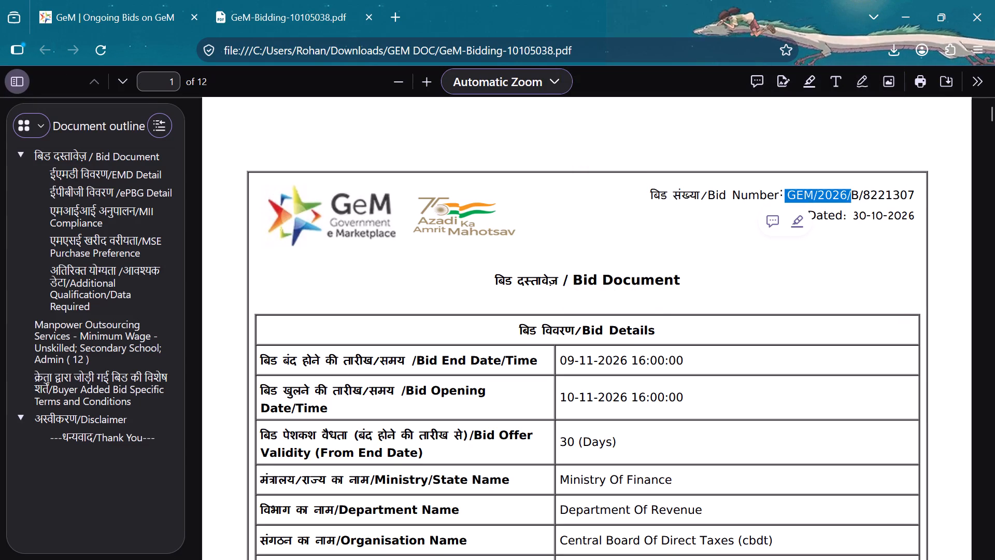
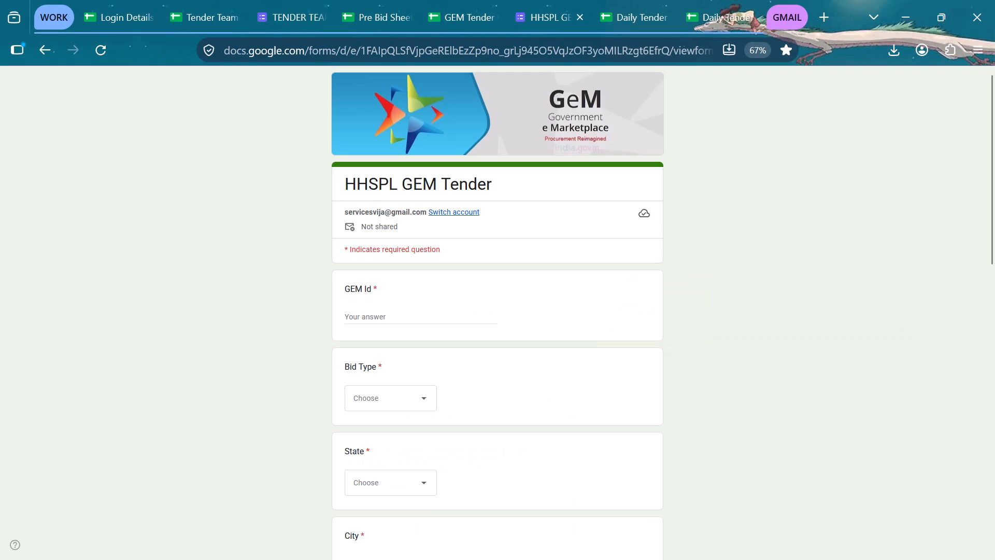
Enter GEM/2026/B/8221307 as the GEM Id in the HHSPL GEM Tender form and set the bid type to M.
{"action": "left_click", "coordinate": [437, 321]}
{"action": "key", "text": "ctrl+v"}
{"action": "key", "text": "Tab"}
{"action": "key", "text": "m"}
Set the form's state to GJ and fill the city with Ahmedabad, copied from the consignee address in the bid document.
{"action": "key", "text": "alt+Tab"}
{"action": "key", "text": "ctrl+Up"}
{"action": "scroll", "coordinate": [437, 321], "scroll_direction": "down", "scroll_amount": 10}
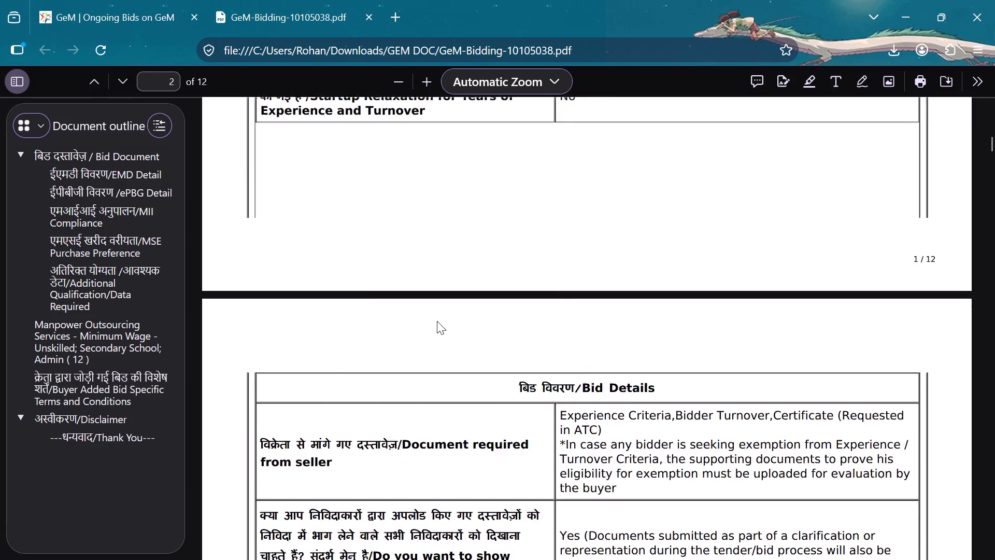
{"action": "scroll", "coordinate": [437, 321], "scroll_direction": "down", "scroll_amount": 20}
{"action": "scroll", "coordinate": [437, 321], "scroll_direction": "down", "scroll_amount": 11}
{"action": "scroll", "coordinate": [437, 321], "scroll_direction": "up", "scroll_amount": 1}
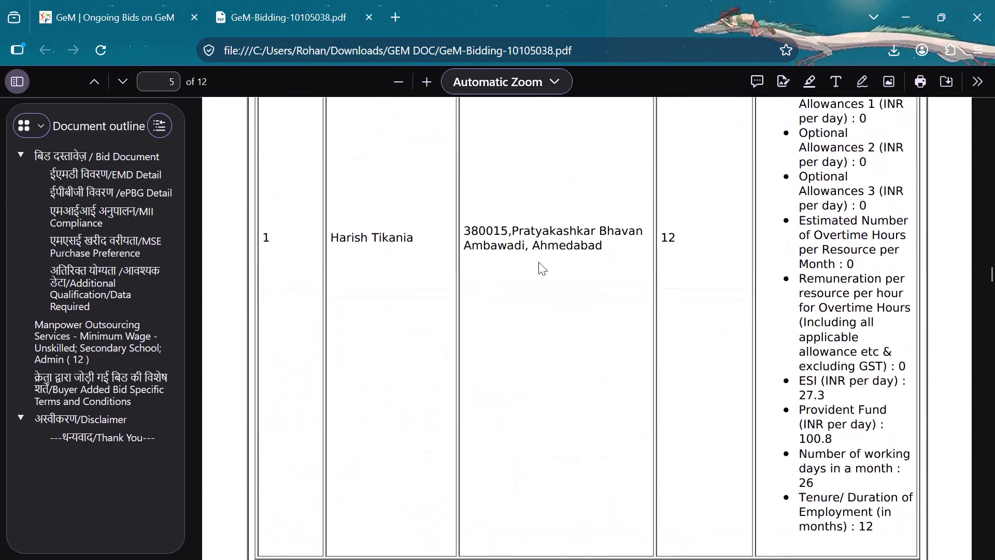
{"action": "double_click", "coordinate": [552, 251]}
{"action": "key", "text": "ctrl+c"}
{"action": "key", "text": "alt+Tab"}
{"action": "key", "text": "Tab"}
{"action": "type", "text": "gj"}
{"action": "key", "text": "Tab"}
{"action": "key", "text": "ctrl+v"}
Set both Pasara and Pre Bid Meeting to N in the form.
{"action": "key", "text": "Tab"}
{"action": "key", "text": "n"}
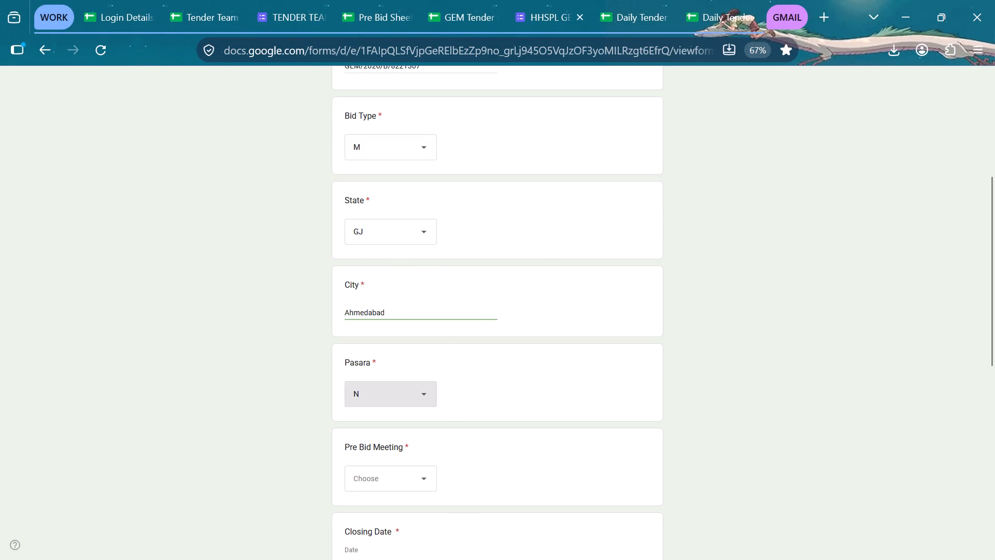
{"action": "key", "text": "Tab"}
{"action": "key", "text": "n"}
Consult the bid's entry in the ongoing bids list and enter closing date 09/11/2026 and quantity 12 in the form.
{"action": "key", "text": "alt+Tab"}
{"action": "left_click", "coordinate": [159, 0]}
{"action": "key", "text": "alt+Tab"}
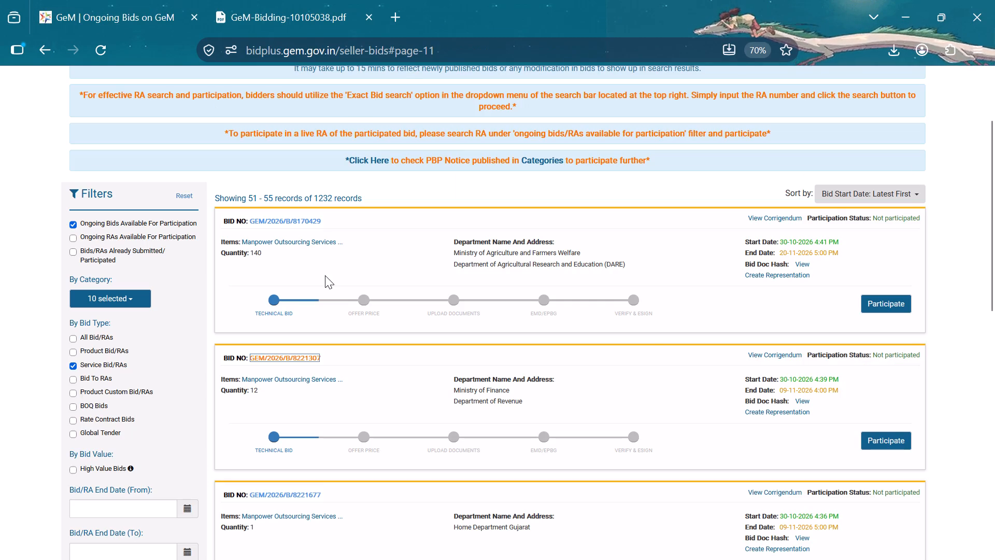
{"action": "key", "text": "Tab"}
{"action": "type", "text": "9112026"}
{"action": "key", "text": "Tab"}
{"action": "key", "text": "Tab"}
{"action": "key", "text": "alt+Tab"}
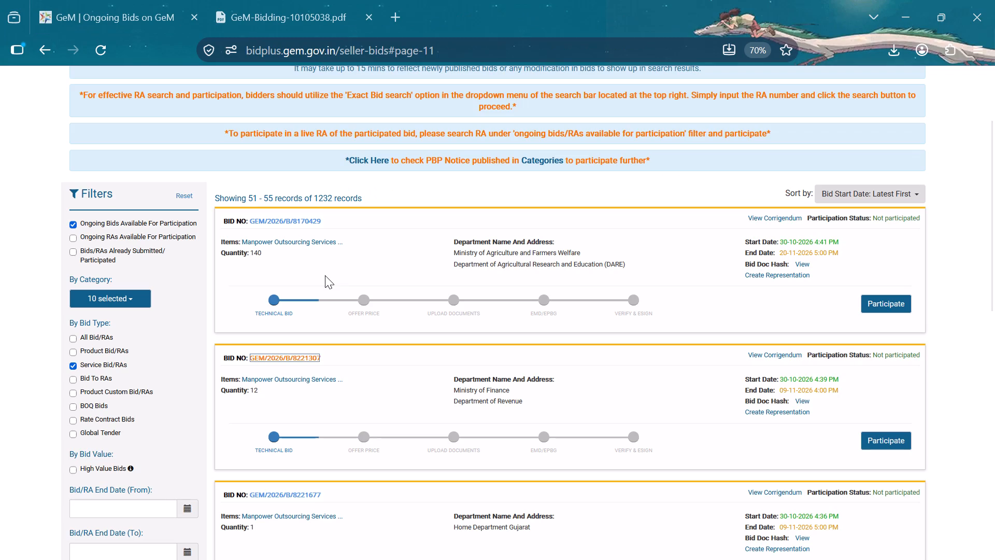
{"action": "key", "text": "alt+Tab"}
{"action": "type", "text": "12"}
Submit the completed HHSPL GEM Tender form, leaving service charge, payment status and other comment blank.
{"action": "scroll", "coordinate": [325, 275], "scroll_direction": "down", "scroll_amount": 5}
{"action": "left_click", "coordinate": [333, 445]}
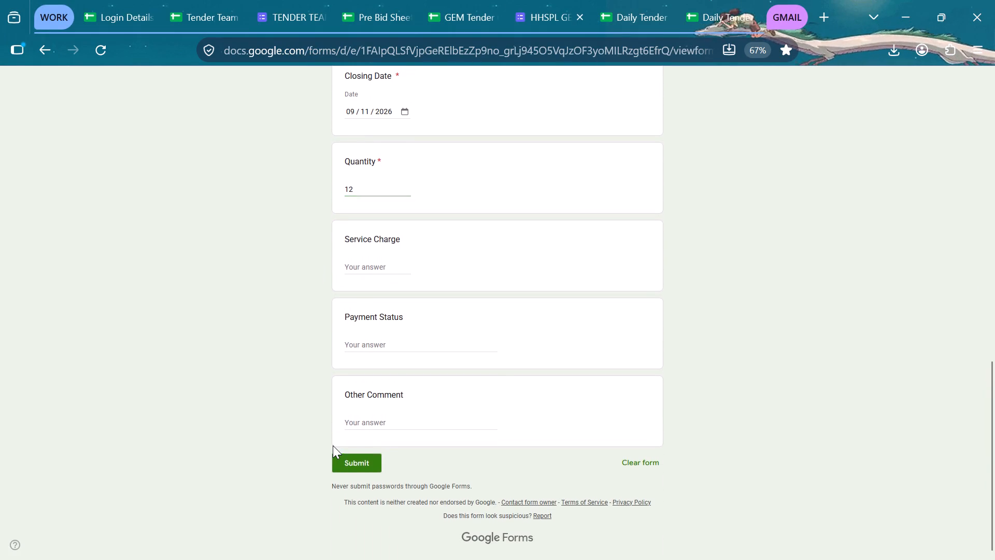
{"action": "left_click", "coordinate": [347, 466]}
Return to the GeM ongoing bids list and go to page 10.
{"action": "key", "text": "alt+Tab"}
{"action": "left_click", "coordinate": [297, 234]}
{"action": "scroll", "coordinate": [309, 316], "scroll_direction": "down", "scroll_amount": 5}
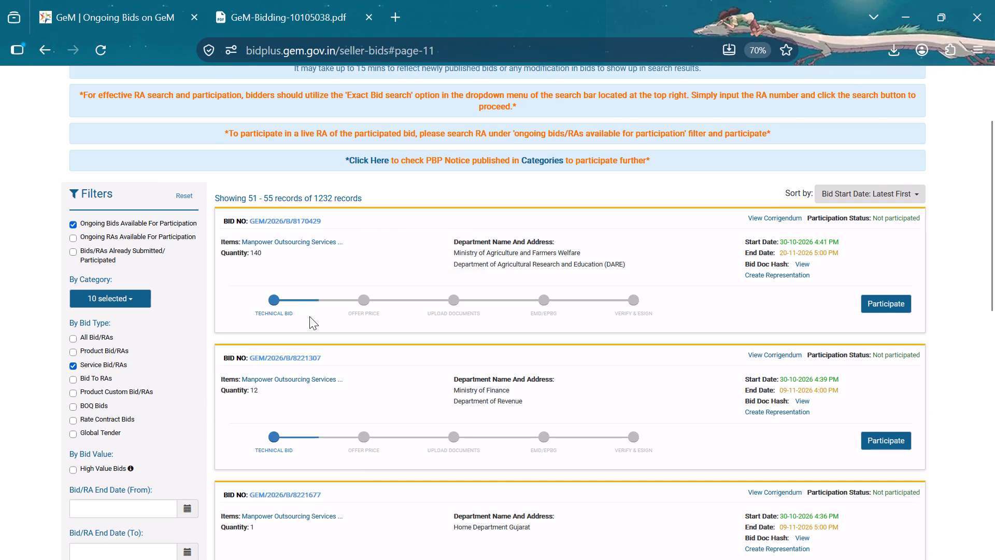
{"action": "scroll", "coordinate": [309, 316], "scroll_direction": "down", "scroll_amount": 3}
{"action": "left_click", "coordinate": [314, 312]}
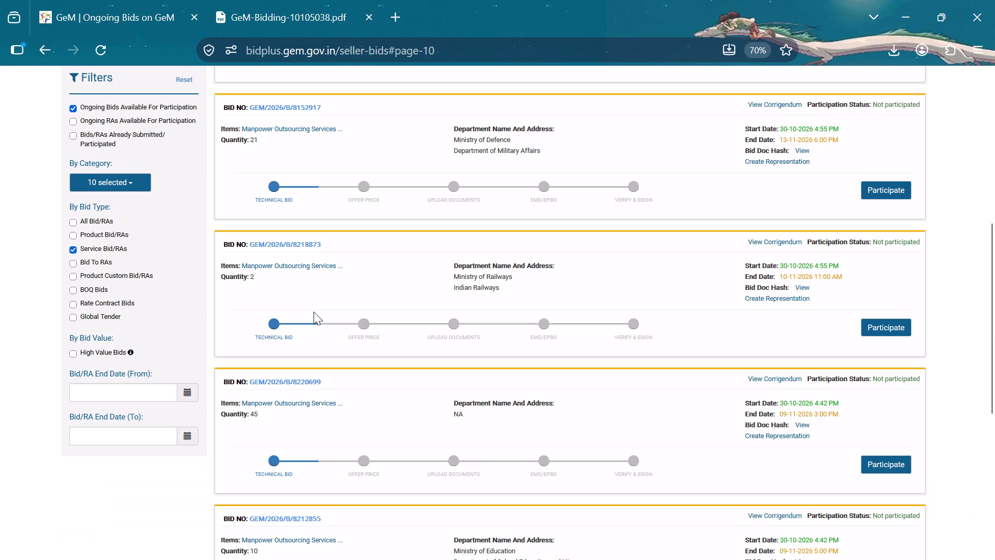
{"action": "left_click", "coordinate": [314, 312]}
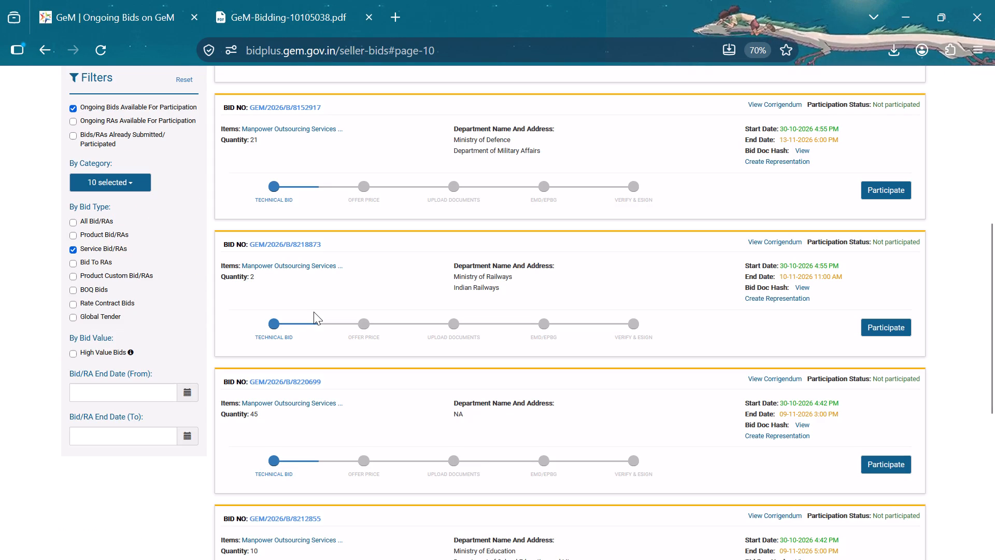
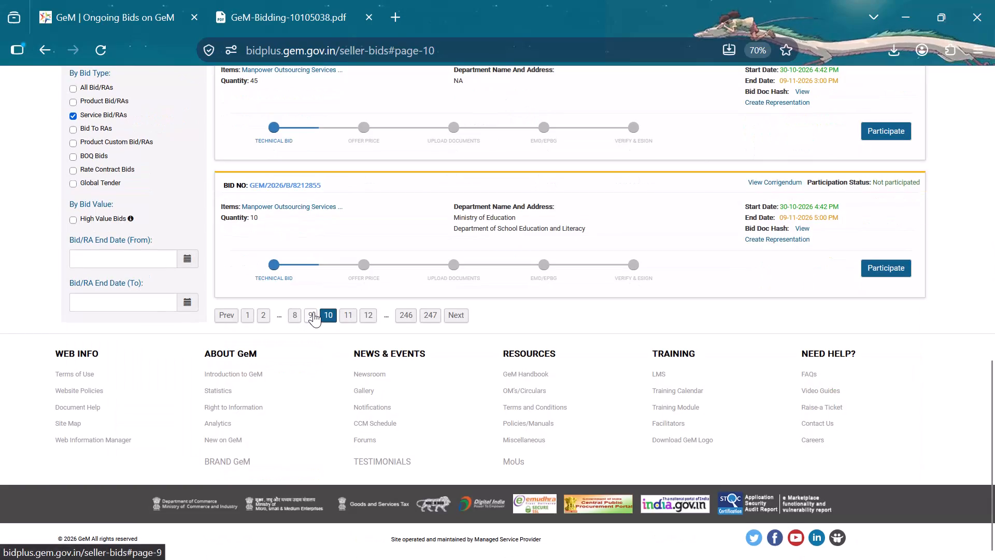
Open the bid document for GEM/2026/B/8212855 and examine its bid details, EMD, MSE preference and eligibility terms.
{"action": "scroll", "coordinate": [314, 312], "scroll_direction": "up", "scroll_amount": 1}
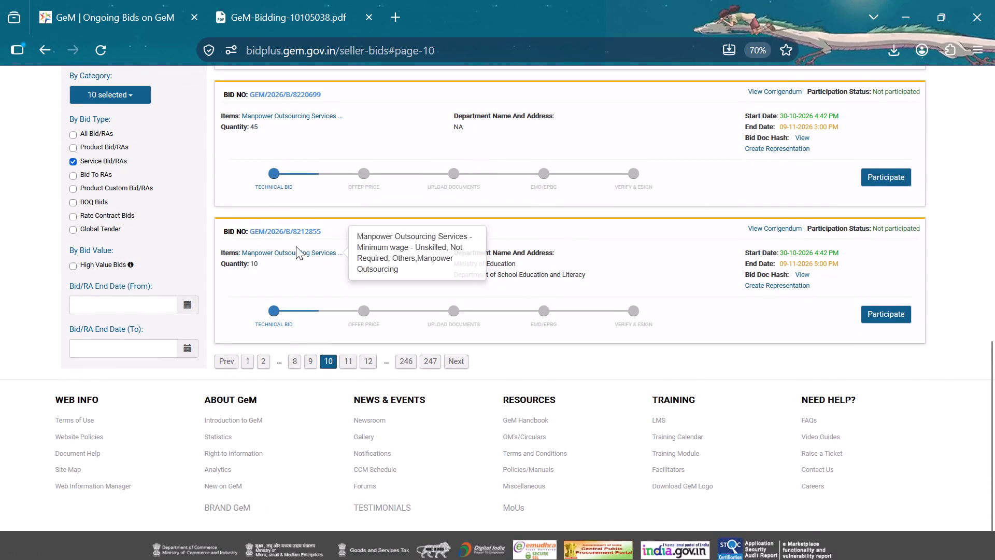
{"action": "left_click", "coordinate": [297, 232]}
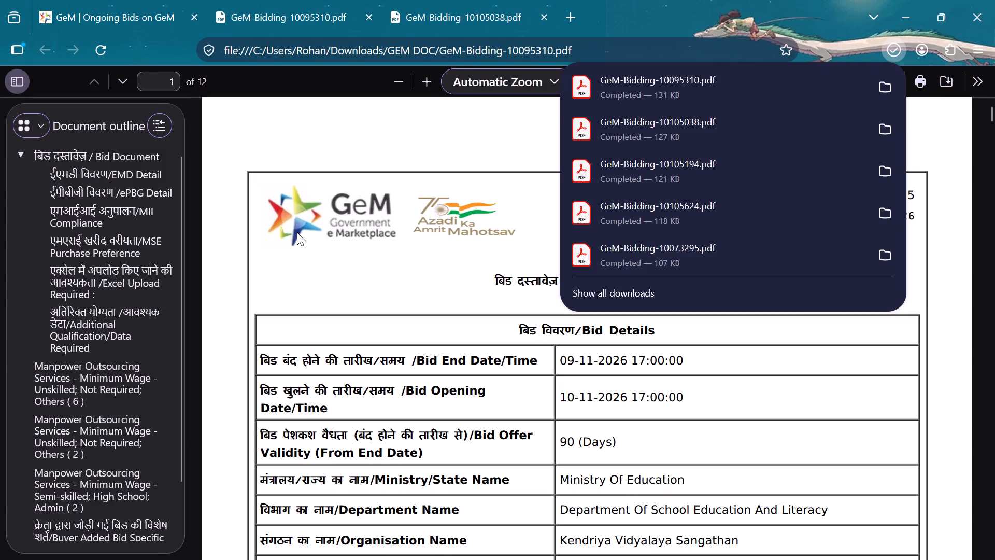
{"action": "left_click", "coordinate": [401, 168]}
{"action": "scroll", "coordinate": [483, 298], "scroll_direction": "down", "scroll_amount": 6}
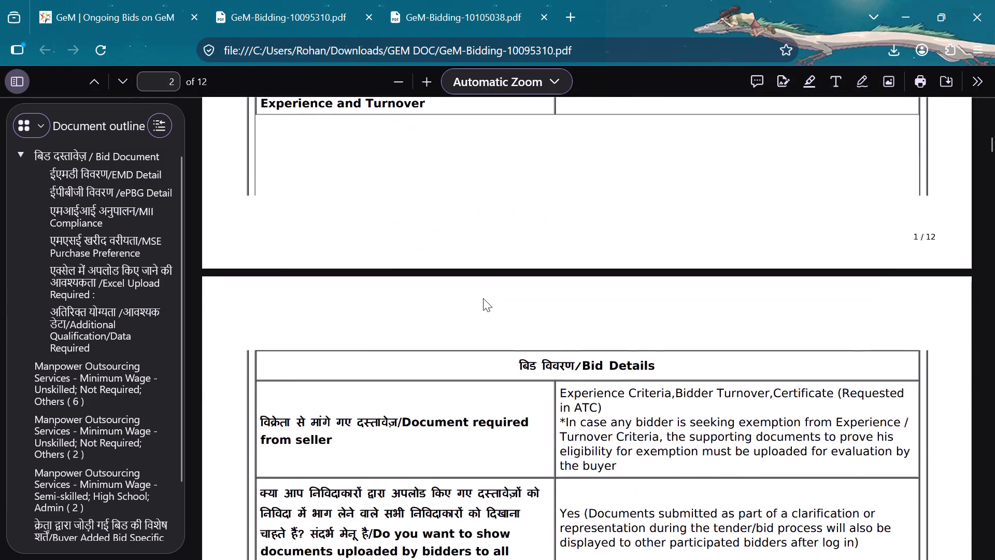
{"action": "scroll", "coordinate": [483, 298], "scroll_direction": "down", "scroll_amount": 9}
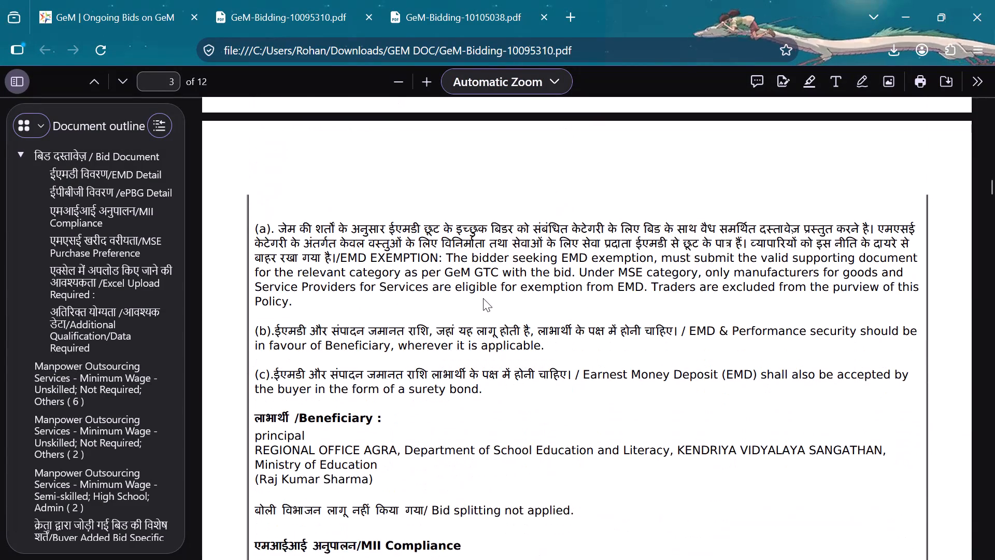
{"action": "scroll", "coordinate": [483, 298], "scroll_direction": "down", "scroll_amount": 7}
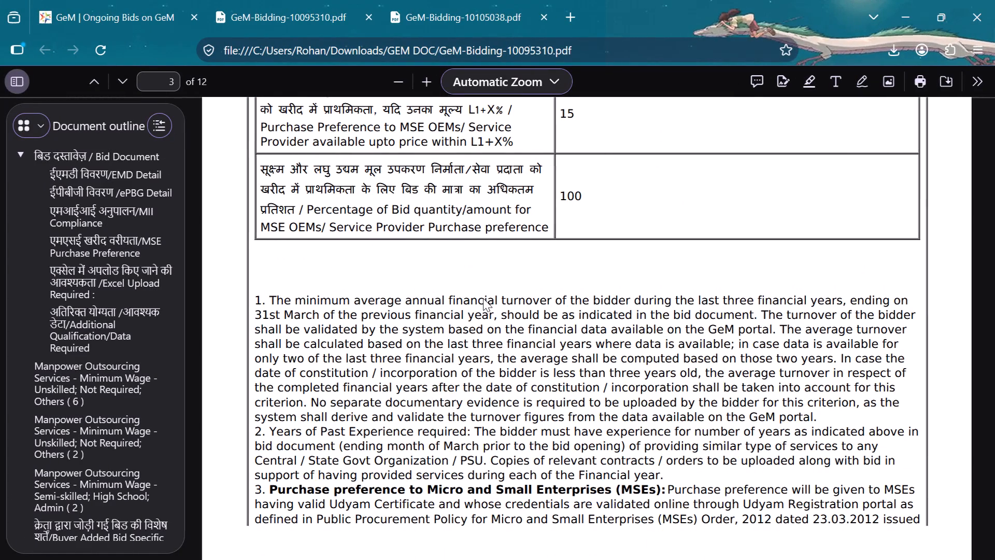
Close the previously reviewed bid document GeM-Bidding-10105038.
{"action": "left_click", "coordinate": [406, 0]}
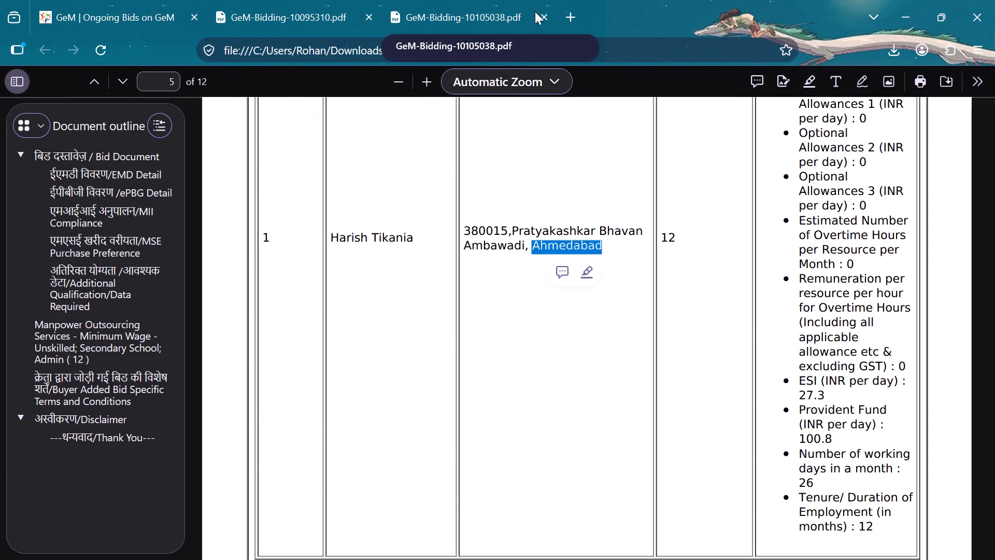
{"action": "left_click", "coordinate": [541, 14]}
Copy the full bid number GEM/2026/B/8212855 from the first page of the bid document.
{"action": "left_click", "coordinate": [635, 251]}
{"action": "key", "text": "ctrl+Up"}
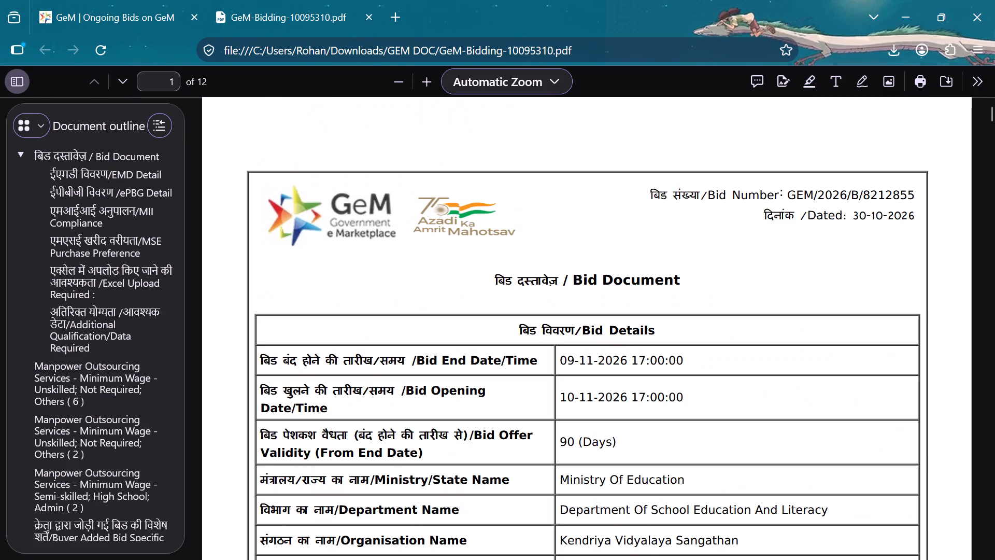
{"action": "double_click", "coordinate": [808, 195]}
{"action": "key", "text": "ctrl+shift+Right"}
{"action": "double_click", "coordinate": [795, 192]}
{"action": "key", "text": "ctrl+shift+Right"}
{"action": "key", "text": "ctrl+shift+Right"}
{"action": "key", "text": "ctrl+shift+Right"}
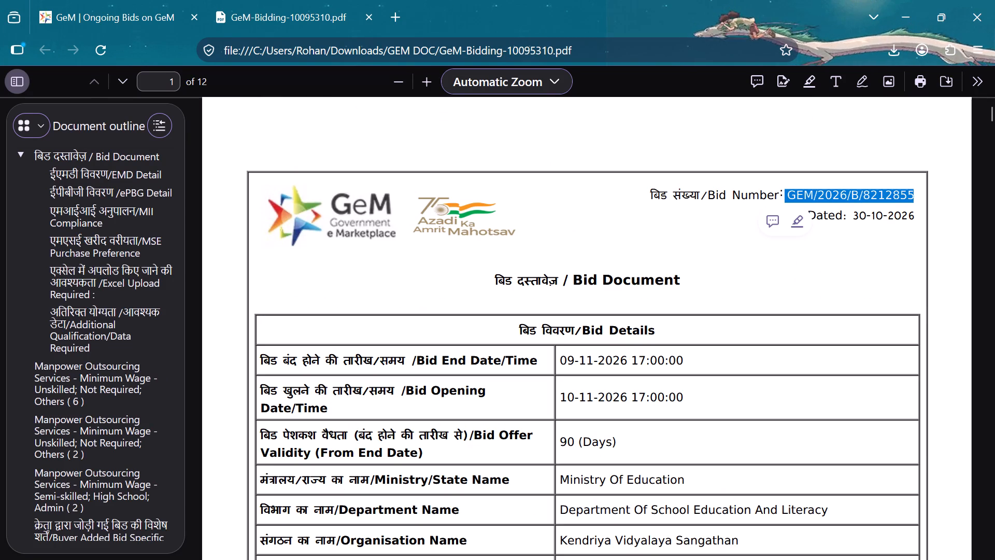
{"action": "key", "text": "ctrl+c"}
{"action": "key", "text": "ctrl+c"}
Start another HHSPL GEM Tender form response and enter GEM/2026/B/8212855 as the GEM Id.
{"action": "key", "text": "alt+Tab"}
{"action": "left_click", "coordinate": [413, 233]}
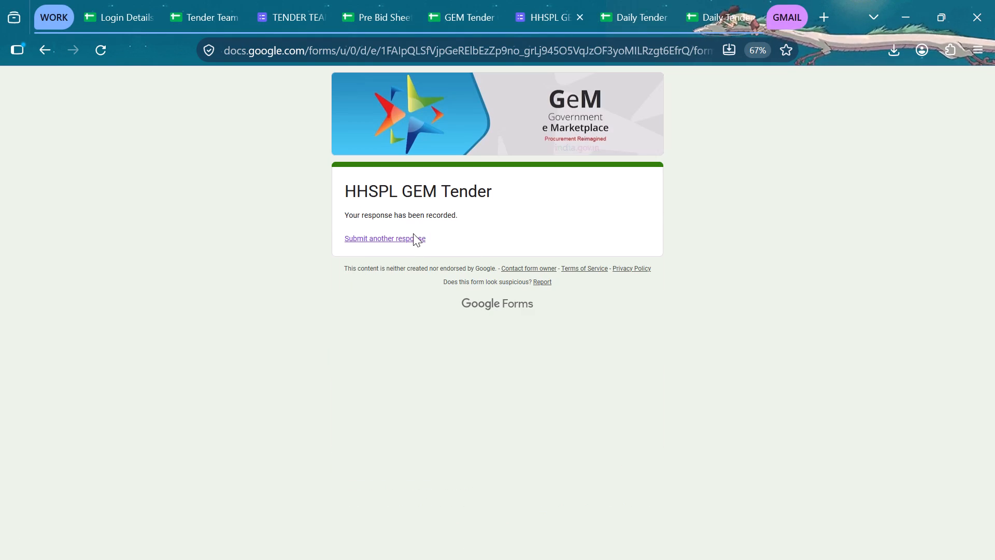
{"action": "left_click", "coordinate": [415, 234]}
{"action": "key", "text": "alt+Tab"}
{"action": "key", "text": "alt+Tab"}
{"action": "left_click", "coordinate": [414, 243]}
{"action": "left_click", "coordinate": [414, 236]}
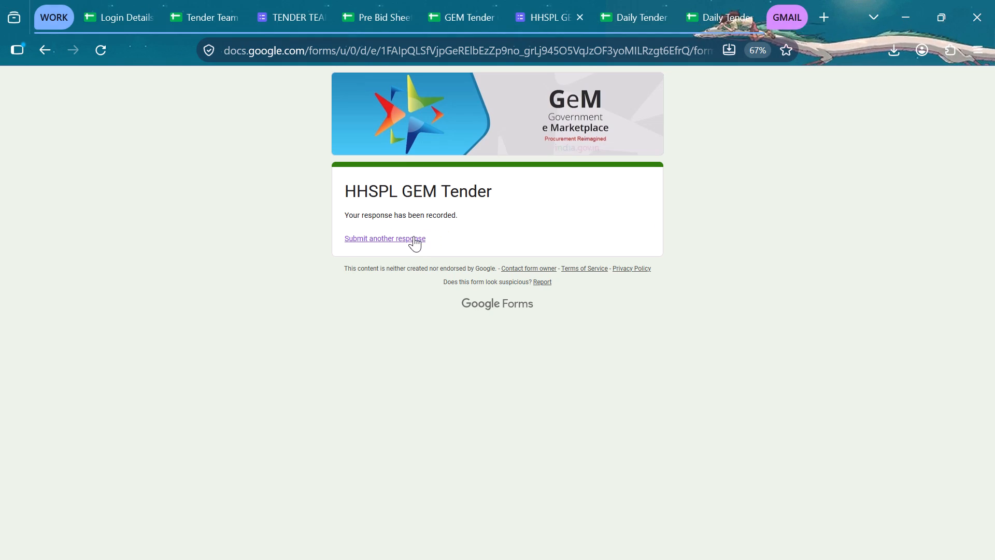
{"action": "key", "text": "alt+Tab"}
{"action": "key", "text": "alt+Tab"}
{"action": "left_click", "coordinate": [387, 321]}
{"action": "key", "text": "ctrl+v"}
{"action": "key", "text": "Tab"}
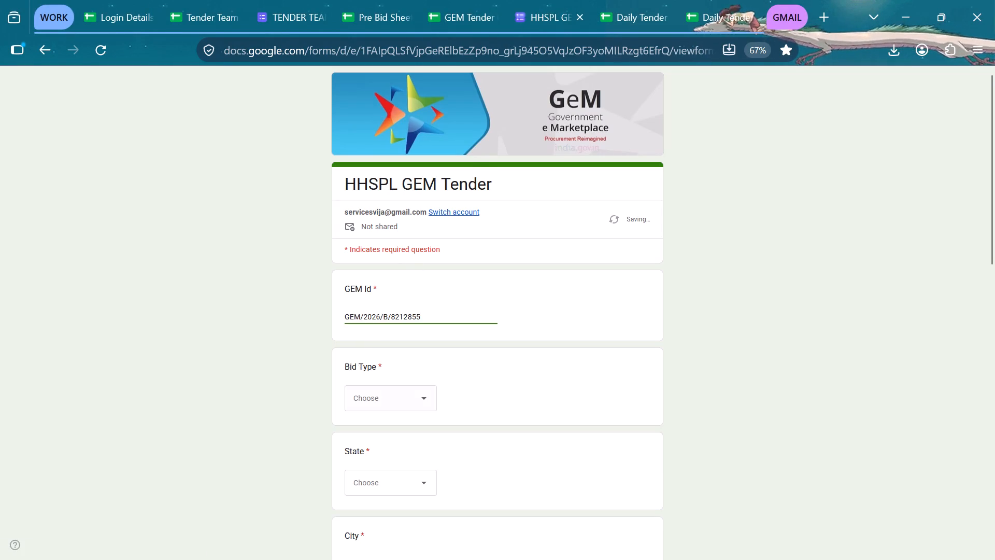
Check the type of bid in the bid document and set Bid Type to S in the form.
{"action": "key", "text": "alt+Tab"}
{"action": "scroll", "coordinate": [387, 321], "scroll_direction": "down", "scroll_amount": 13}
{"action": "key", "text": "alt+Tab"}
{"action": "key", "text": "s"}
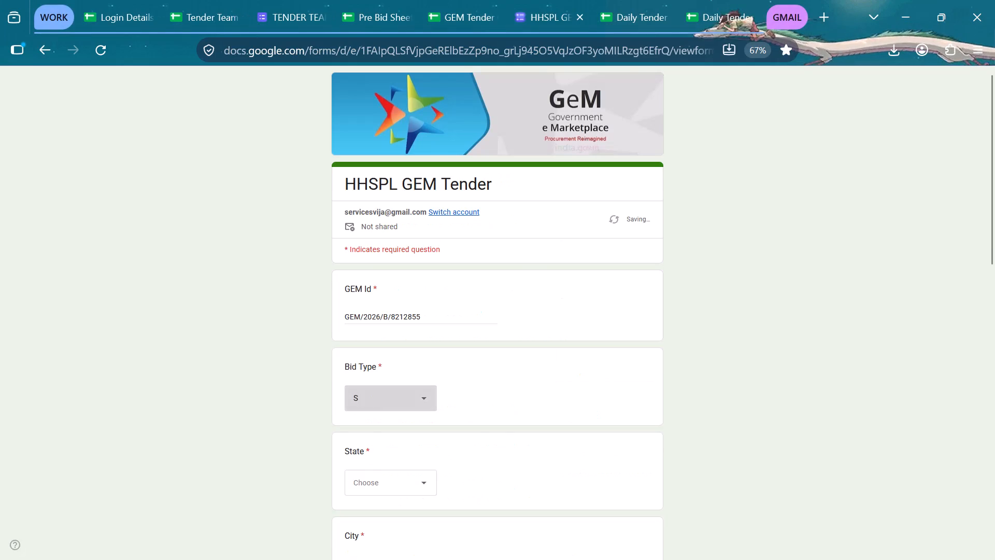
Move on to the form's State field and consult the bid document for its value.
{"action": "key", "text": "Tab"}
{"action": "key", "text": "alt+Tab"}
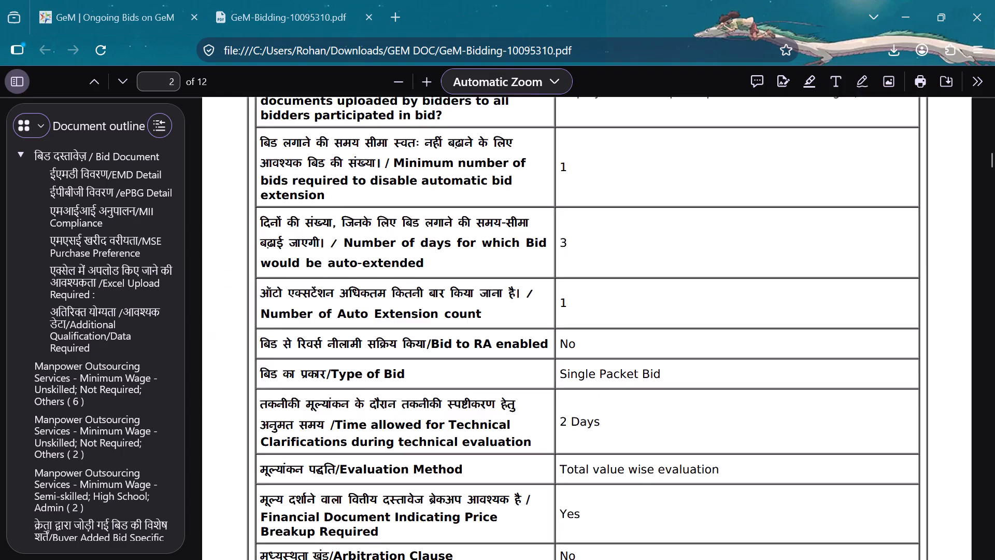
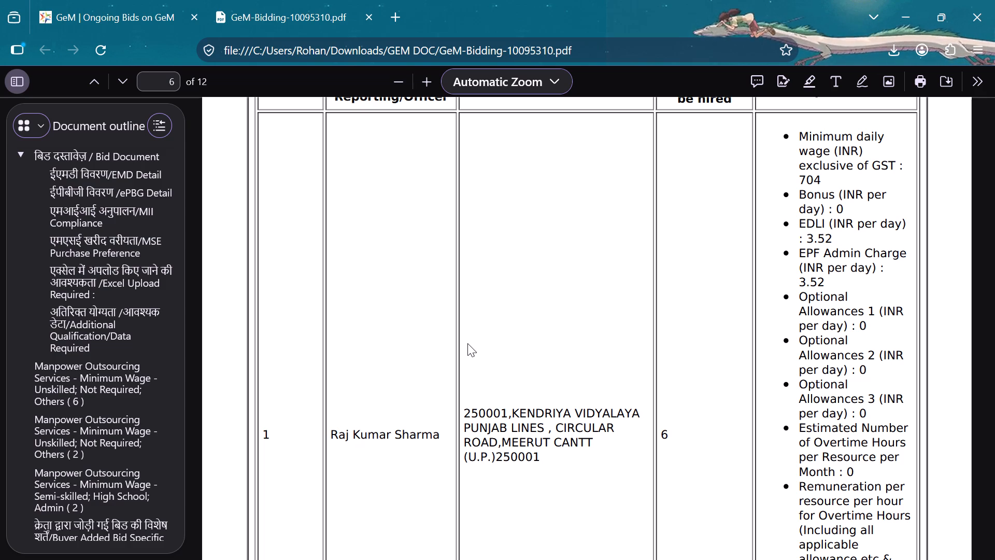
Return to the first page of the bid document to consult its Bid Details table.
{"action": "key", "text": "ctrl+Up"}
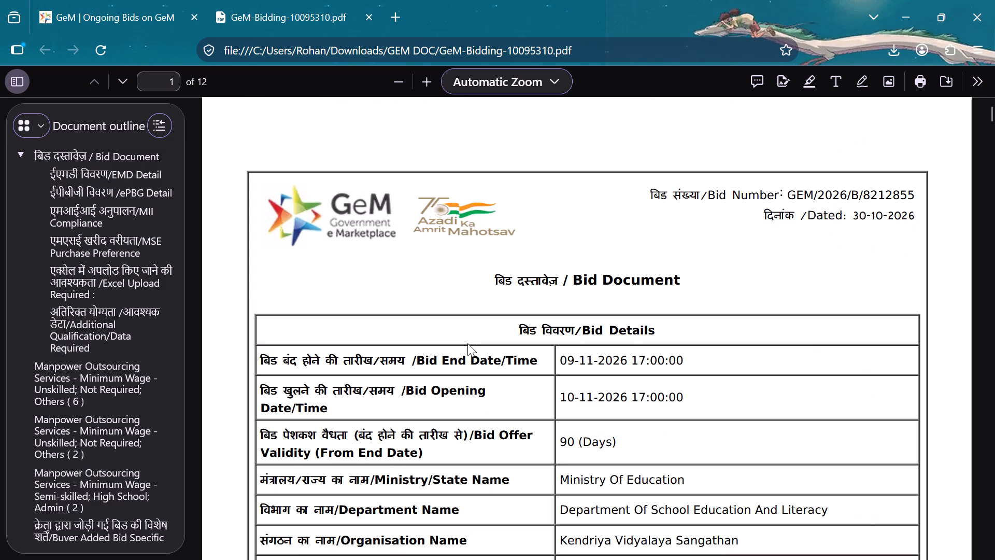
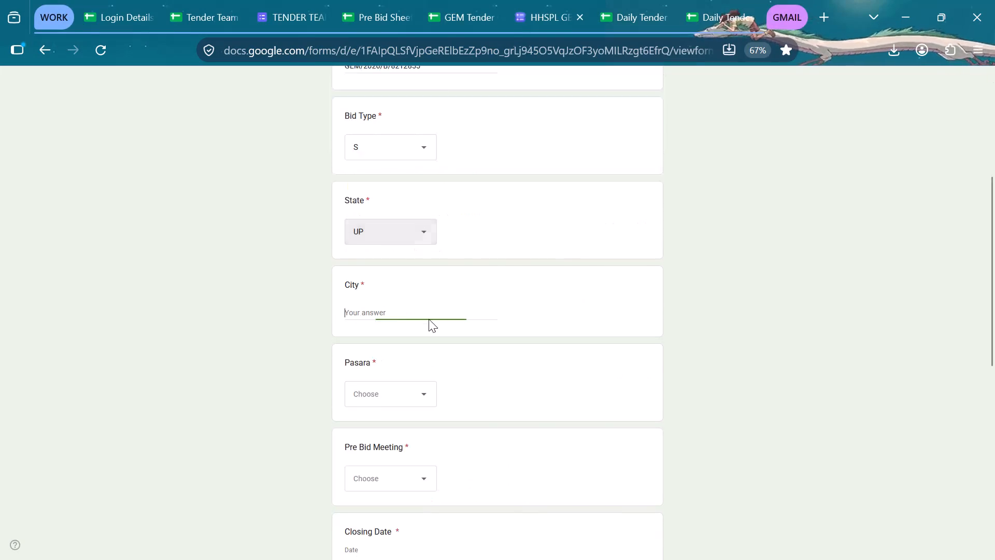
Copy the city MEERUT from the consignee address in the bid document into the form's City answer.
{"action": "key", "text": "alt+Tab"}
{"action": "scroll", "coordinate": [429, 319], "scroll_direction": "down", "scroll_amount": 15}
{"action": "scroll", "coordinate": [429, 319], "scroll_direction": "up", "scroll_amount": 2}
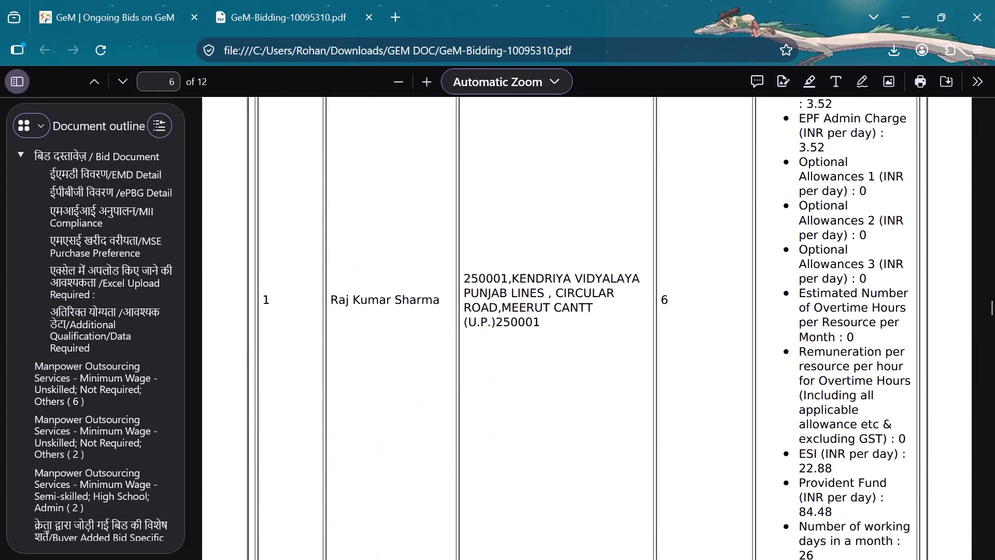
{"action": "double_click", "coordinate": [523, 303]}
{"action": "key", "text": "ctrl+c"}
{"action": "key", "text": "alt+Tab"}
{"action": "key", "text": "ctrl+v"}
Set both Pasara and Pre Bid Meeting to N in the form.
{"action": "key", "text": "Tab"}
{"action": "key", "text": "n"}
{"action": "key", "text": "Tab"}
{"action": "key", "text": "n"}
Consult the GeM listing for bid GEM/2026/B/8212855, enter closing date 09/11/2026 and quantity 10, and submit the form.
{"action": "key", "text": "alt+Tab"}
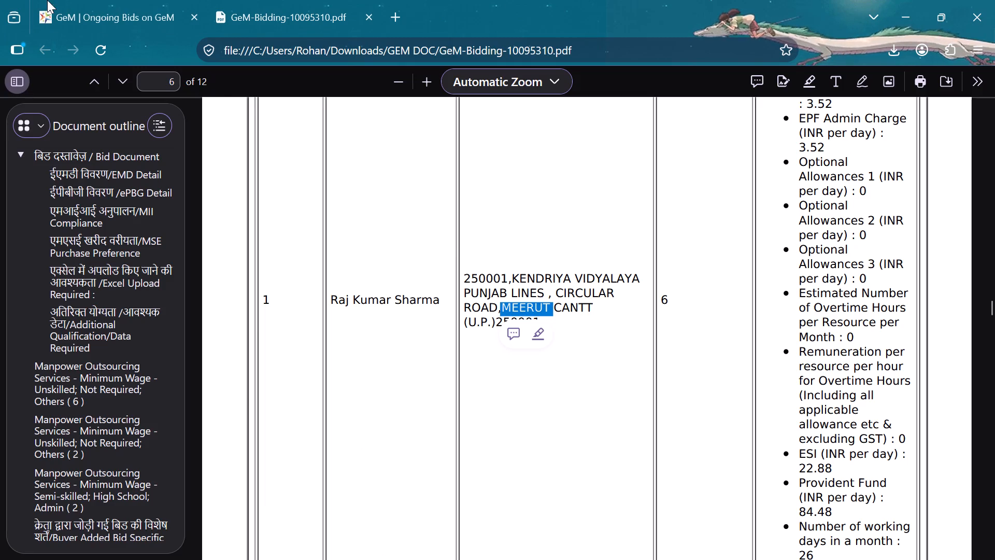
{"action": "left_click", "coordinate": [47, 0]}
{"action": "key", "text": "alt+Tab"}
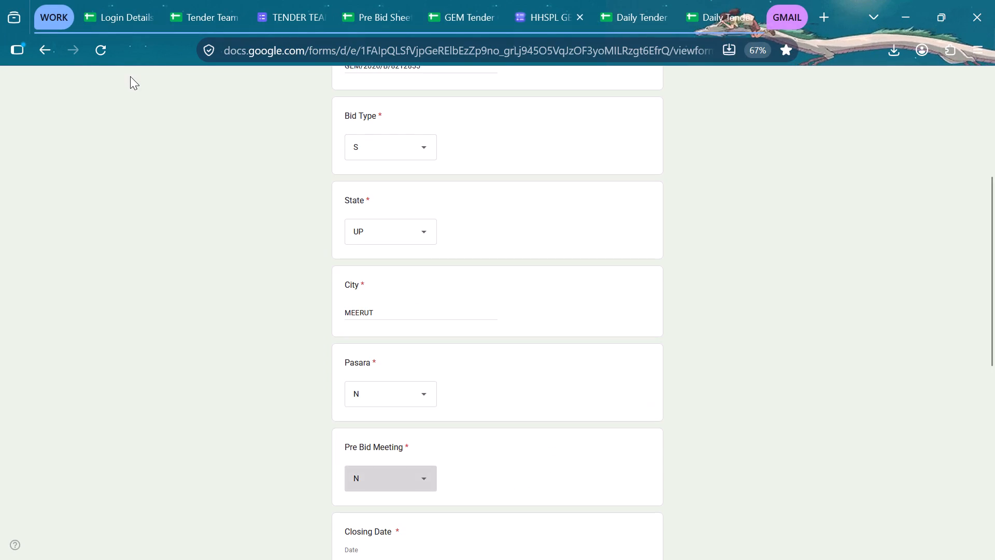
{"action": "key", "text": "Tab"}
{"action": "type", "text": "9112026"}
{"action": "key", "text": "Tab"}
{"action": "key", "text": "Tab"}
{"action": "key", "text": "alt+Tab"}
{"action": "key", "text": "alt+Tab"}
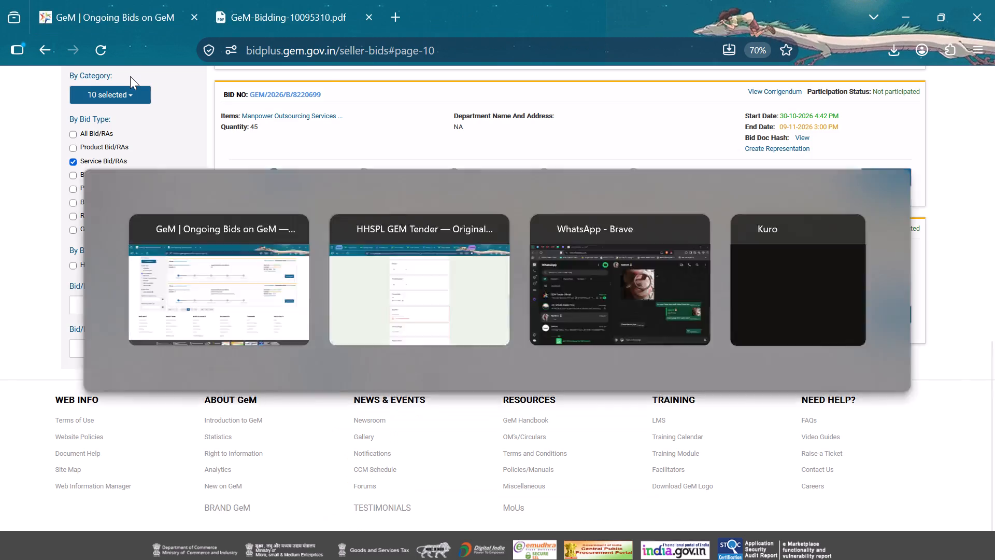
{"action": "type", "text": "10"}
{"action": "scroll", "coordinate": [369, 345], "scroll_direction": "down", "scroll_amount": 5}
{"action": "left_click", "coordinate": [360, 465]}
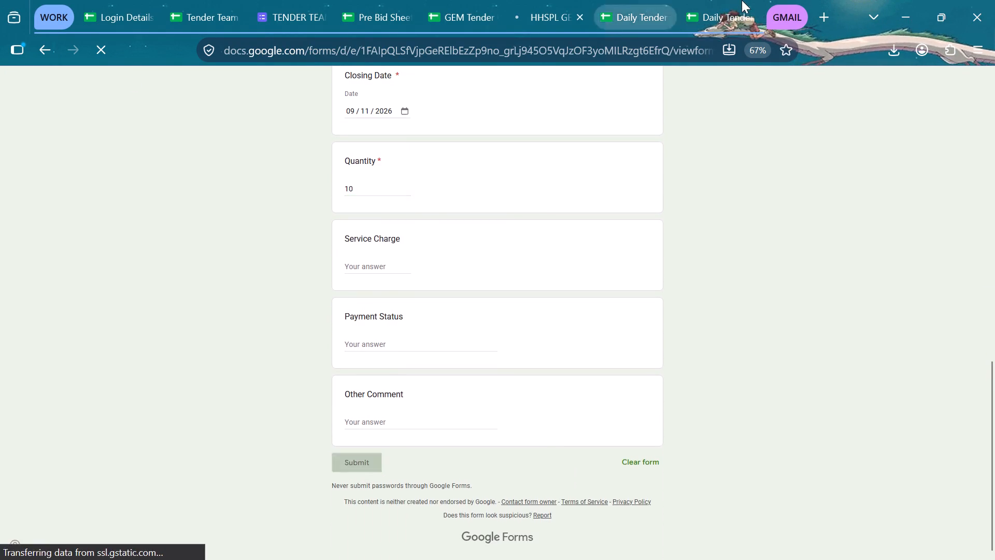
Close the duplicate Daily Tender Sheet tab, keeping one copy of Daily Tender Sheet 2026 open.
{"action": "left_click", "coordinate": [744, 0]}
{"action": "left_click", "coordinate": [647, 0]}
{"action": "left_click", "coordinate": [752, 18]}
{"action": "left_click", "coordinate": [752, 18]}
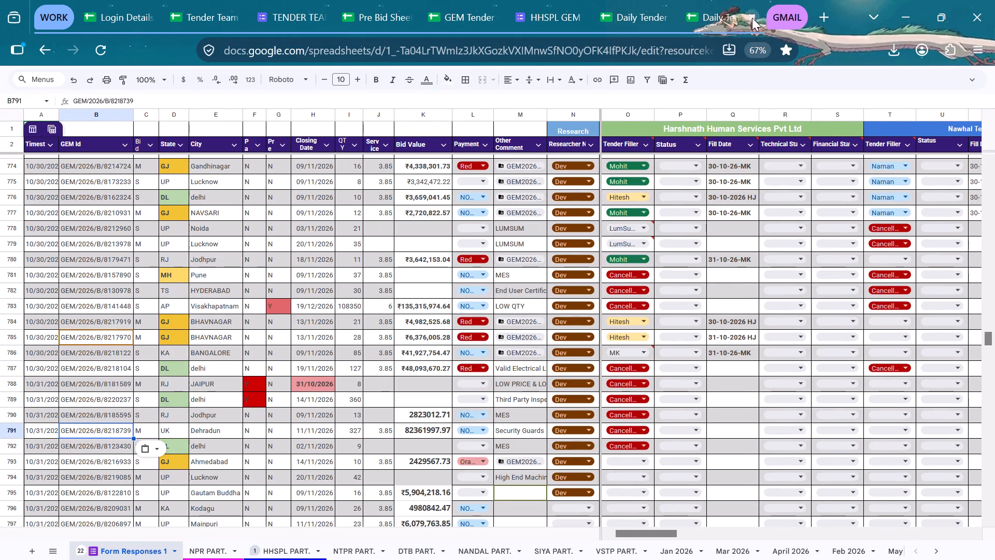
{"action": "left_click", "coordinate": [746, 17]}
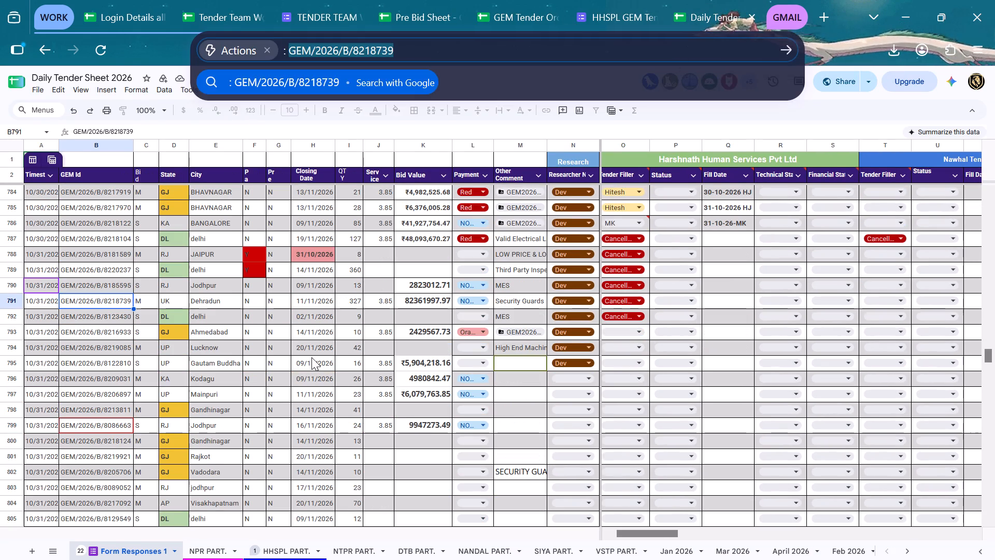
Select the pre-bid column from row 788 to the last entry and examine the latest bid rows in Form Responses 1.
{"action": "left_click", "coordinate": [311, 357]}
{"action": "left_click", "coordinate": [277, 257]}
{"action": "scroll", "coordinate": [277, 257], "scroll_direction": "down", "scroll_amount": 2}
{"action": "key", "text": "ctrl+shift+Down"}
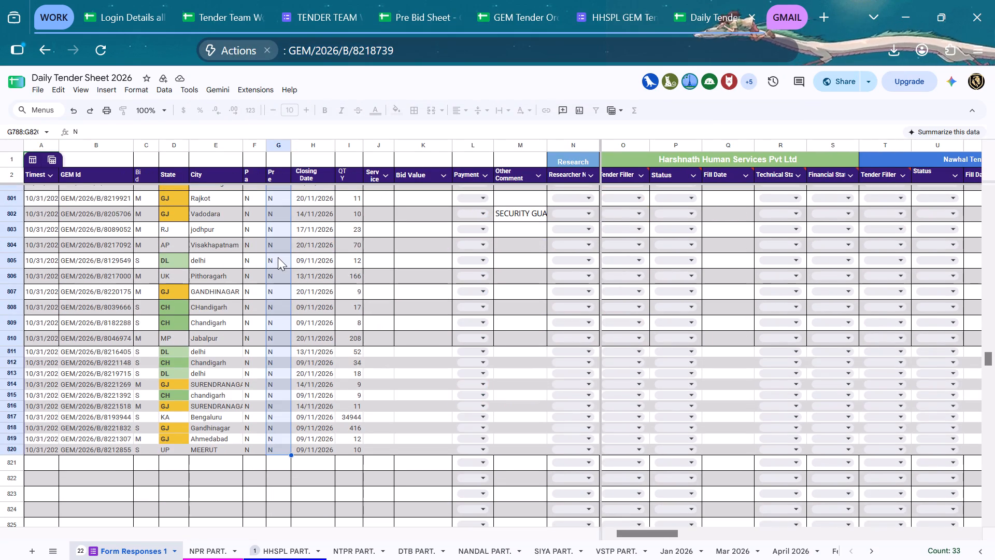
{"action": "scroll", "coordinate": [278, 257], "scroll_direction": "up", "scroll_amount": 3}
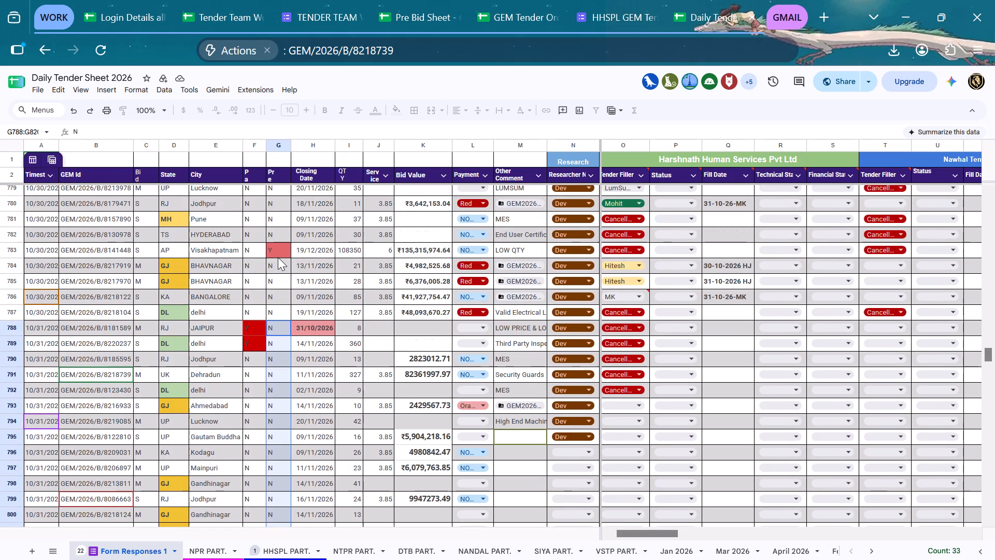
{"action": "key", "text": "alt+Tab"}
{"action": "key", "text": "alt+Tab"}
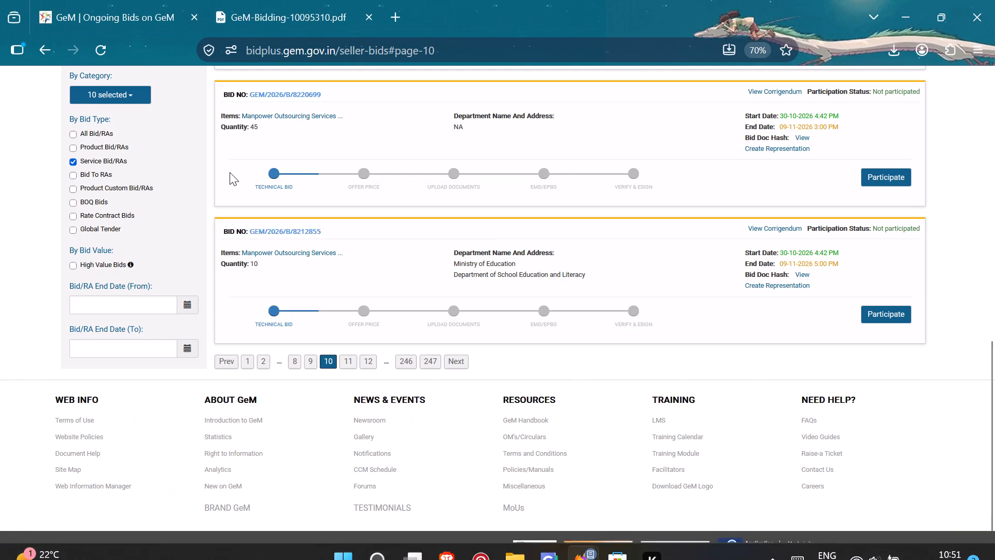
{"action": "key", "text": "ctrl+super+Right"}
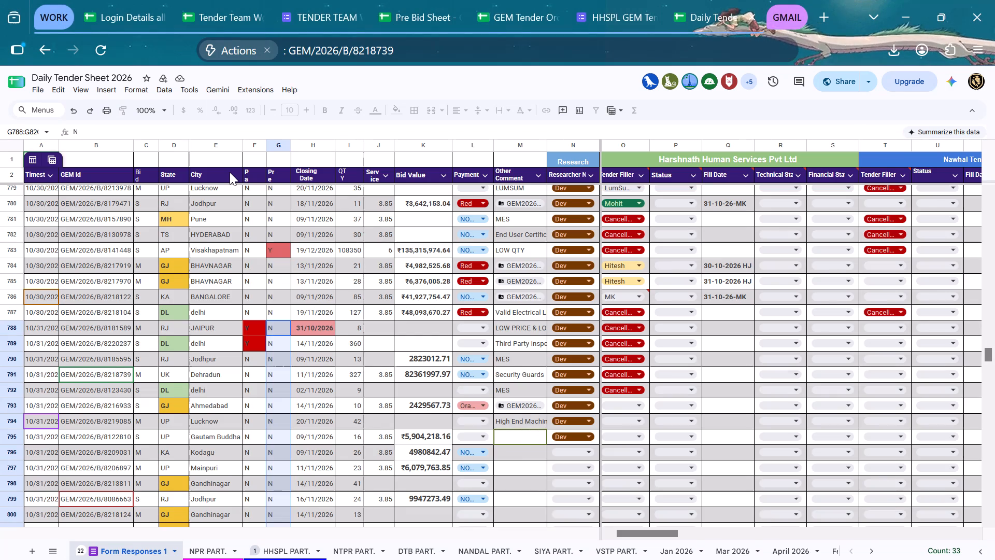
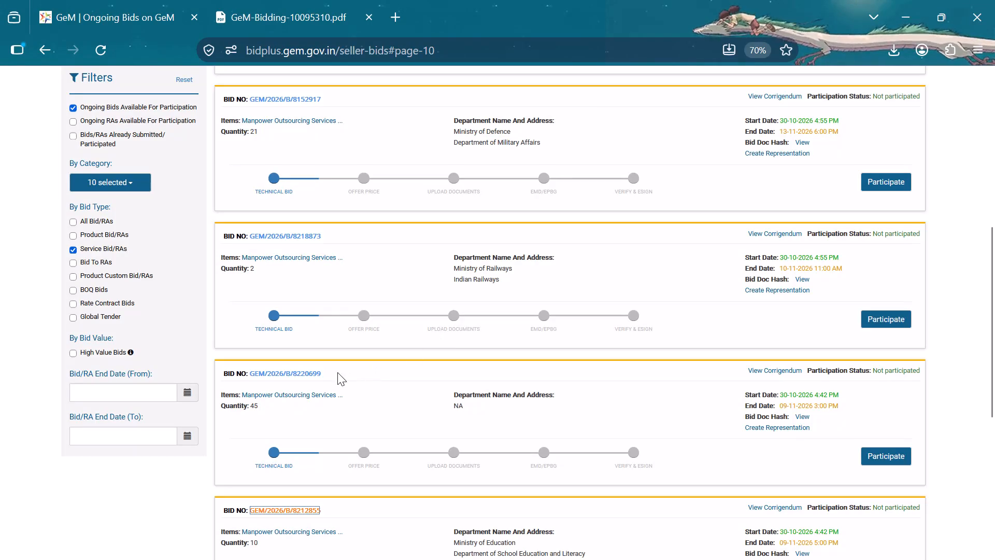
Open the bid document for GEM/2026/B/8220699 from the GeM listing.
{"action": "left_click", "coordinate": [317, 371]}
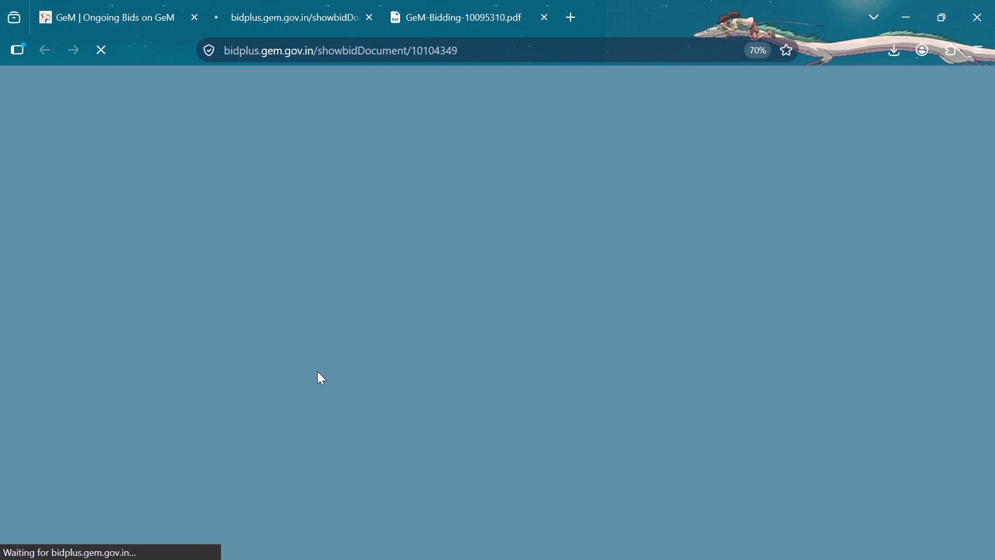
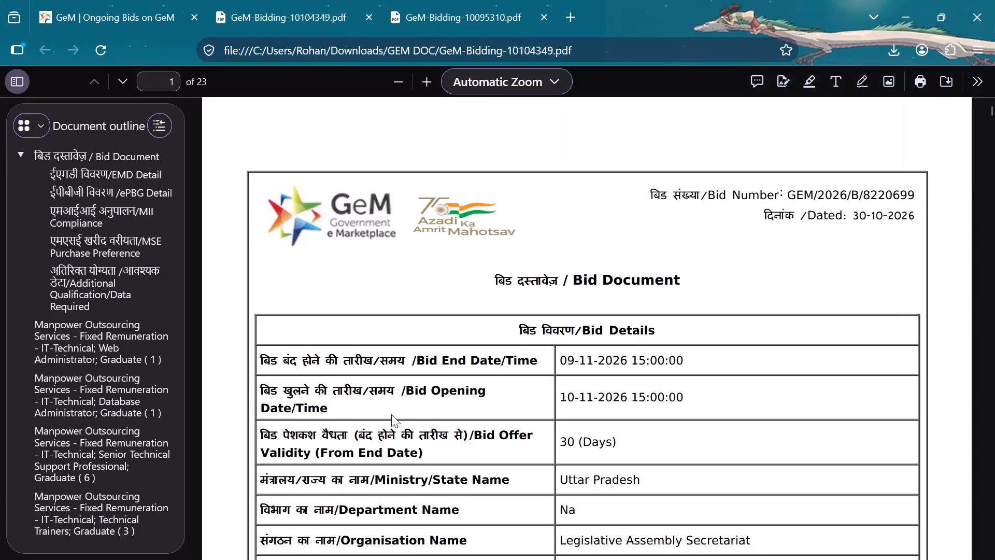
Skim the bid document for GEM/2026/B/8220699 and close both open bid documents to return to the GeM listing.
{"action": "scroll", "coordinate": [391, 414], "scroll_direction": "down", "scroll_amount": 1}
{"action": "left_click", "coordinate": [331, 0]}
{"action": "double_click", "coordinate": [362, 16]}
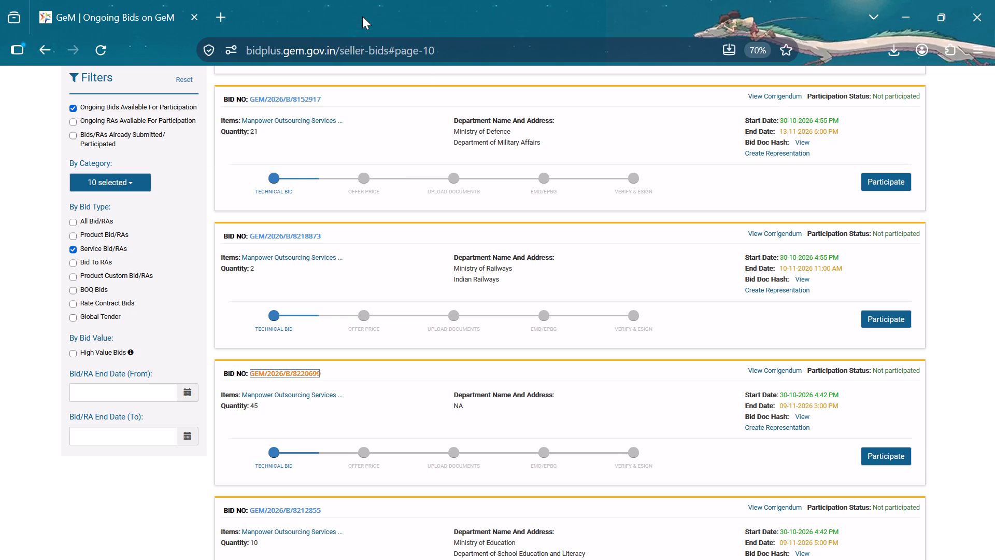
Open the bid document for GEM/2026/B/8152917 and review its bid details and qualification requirements.
{"action": "scroll", "coordinate": [367, 238], "scroll_direction": "up", "scroll_amount": 1}
{"action": "left_click", "coordinate": [318, 192]}
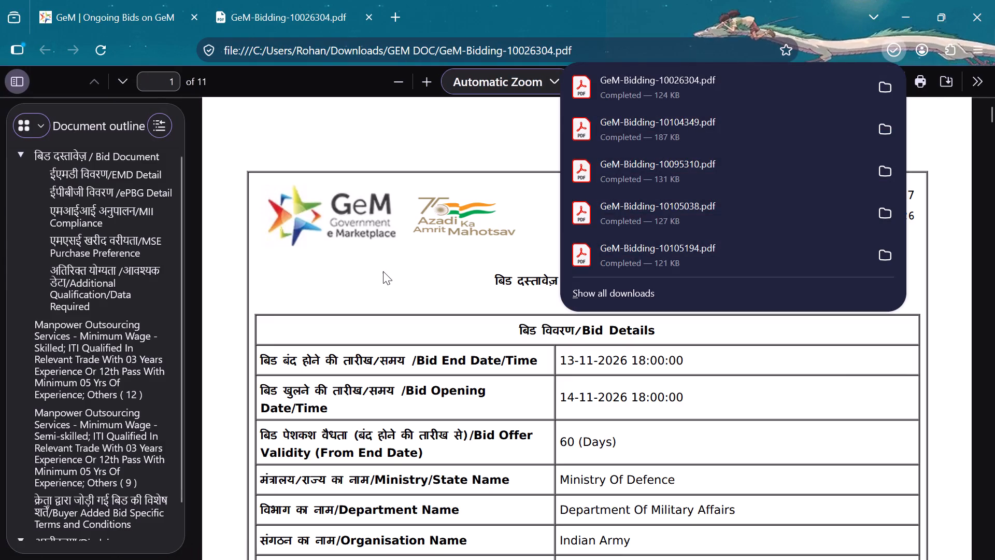
{"action": "left_click", "coordinate": [384, 317]}
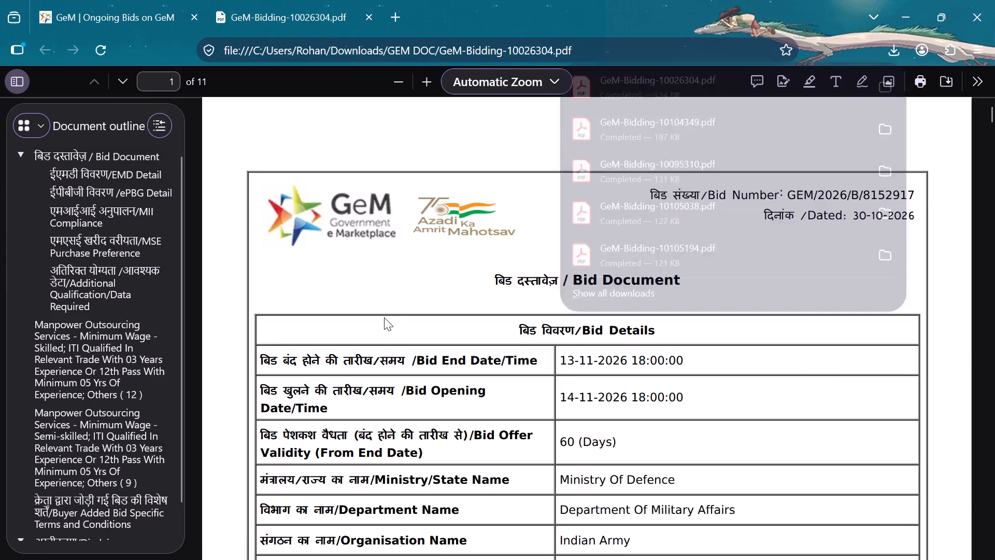
{"action": "scroll", "coordinate": [526, 391], "scroll_direction": "down", "scroll_amount": 16}
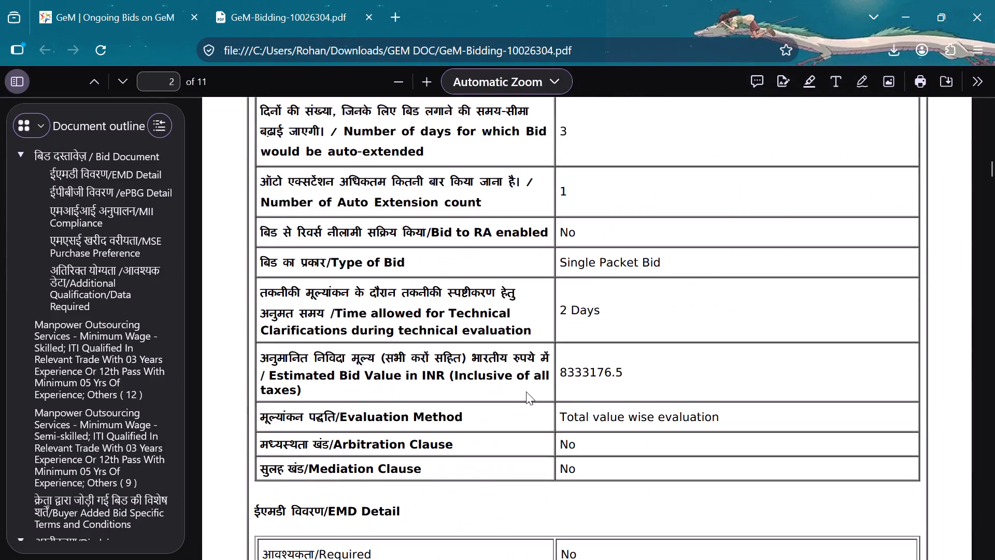
{"action": "scroll", "coordinate": [526, 391], "scroll_direction": "down", "scroll_amount": 13}
Open the Scope of work & Job description attachment and search it for "mes".
{"action": "left_click", "coordinate": [509, 313]}
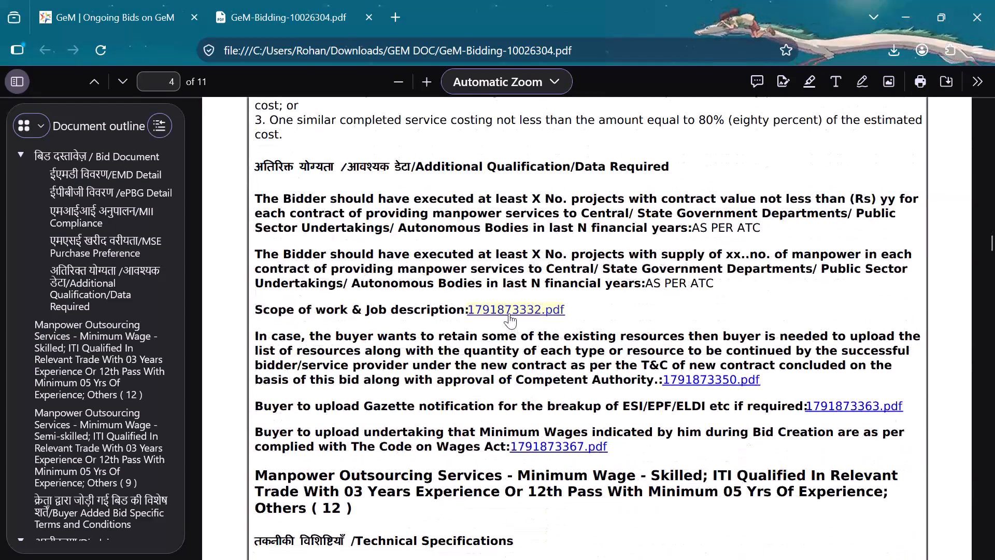
{"action": "left_click", "coordinate": [427, 221]}
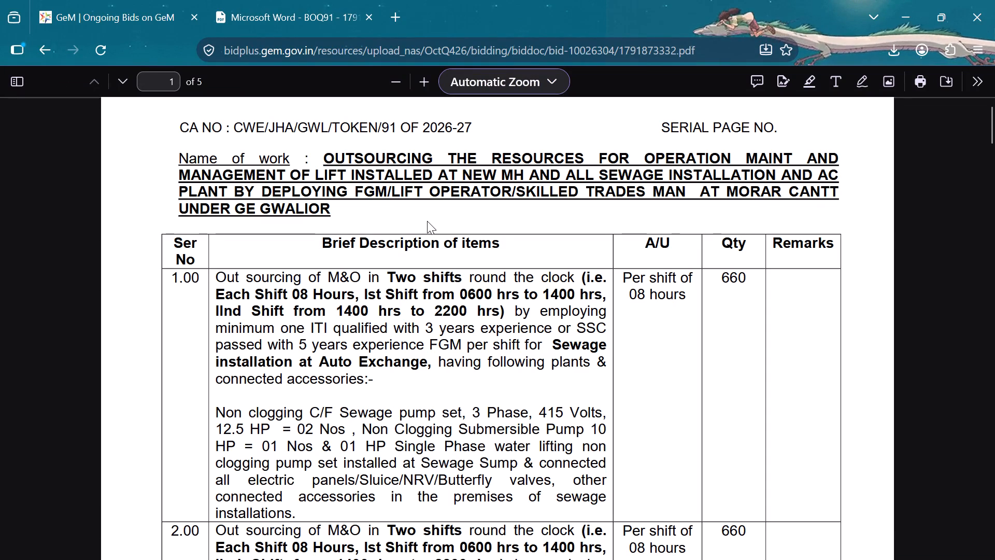
{"action": "key", "text": "ctrl+f"}
{"action": "type", "text": "mes"}
{"action": "key", "text": "Return"}
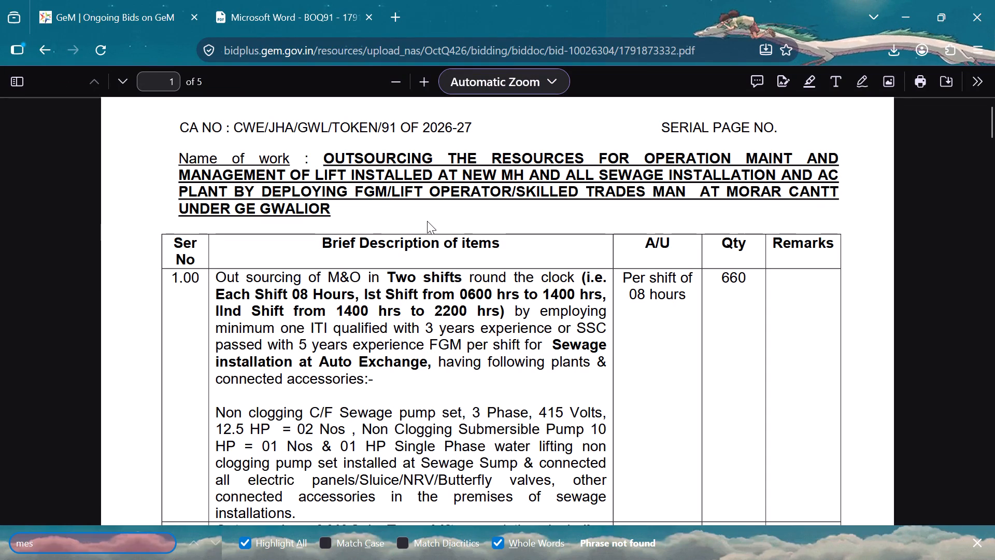
Return to the bid document and open the buyer uploaded ATC document from the Buyer Added Bid Specific ATC clause.
{"action": "left_click", "coordinate": [47, 50]}
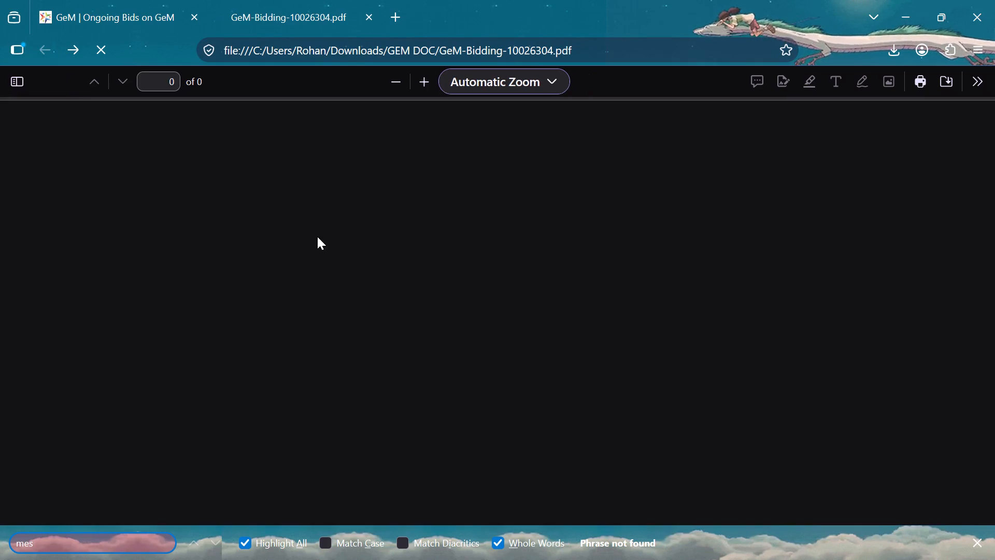
{"action": "key", "text": "ctrl+Down"}
{"action": "left_click", "coordinate": [317, 236]}
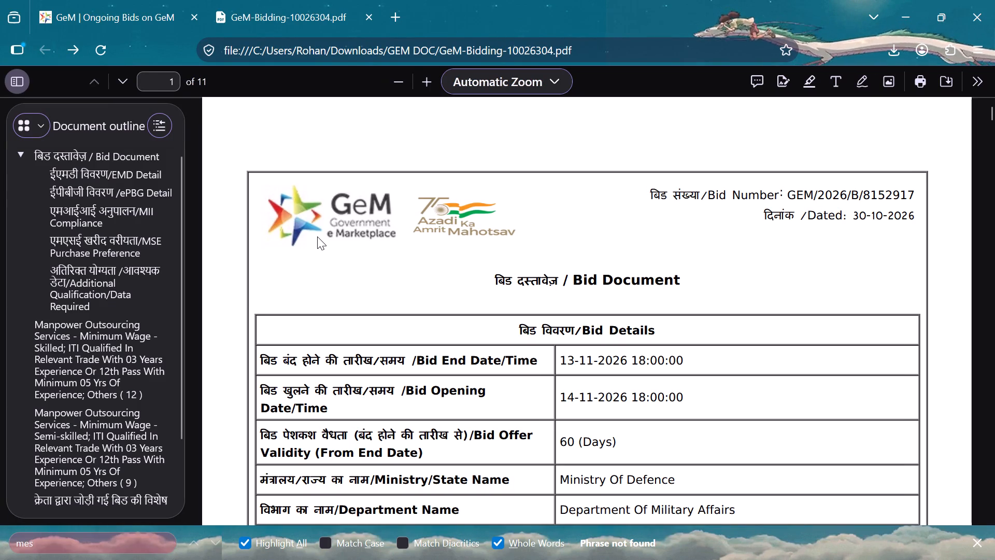
{"action": "key", "text": "ctrl+alt+Down"}
{"action": "scroll", "coordinate": [317, 236], "scroll_direction": "down", "scroll_amount": 2}
{"action": "key", "text": "ctrl+Down"}
{"action": "scroll", "coordinate": [317, 236], "scroll_direction": "up", "scroll_amount": 2}
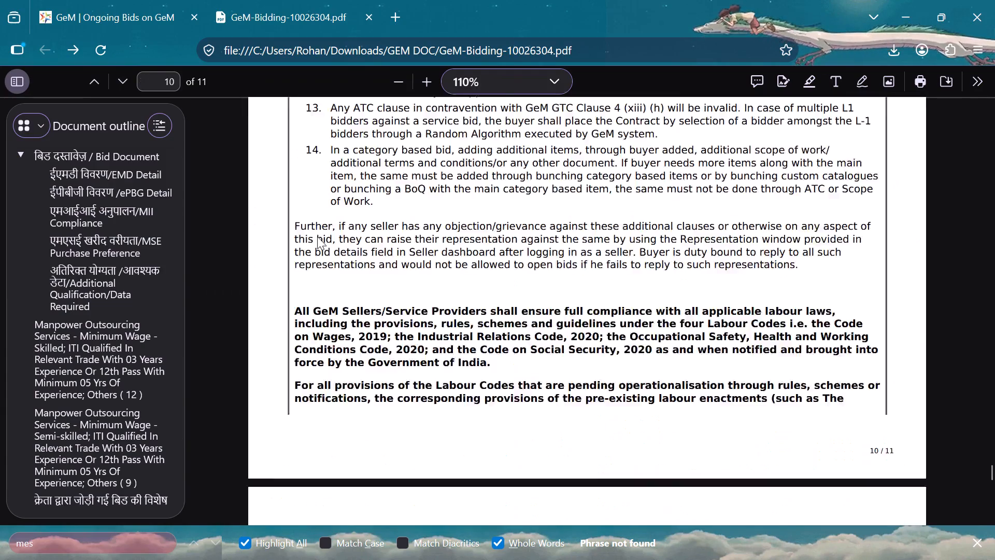
{"action": "scroll", "coordinate": [317, 236], "scroll_direction": "up", "scroll_amount": 11}
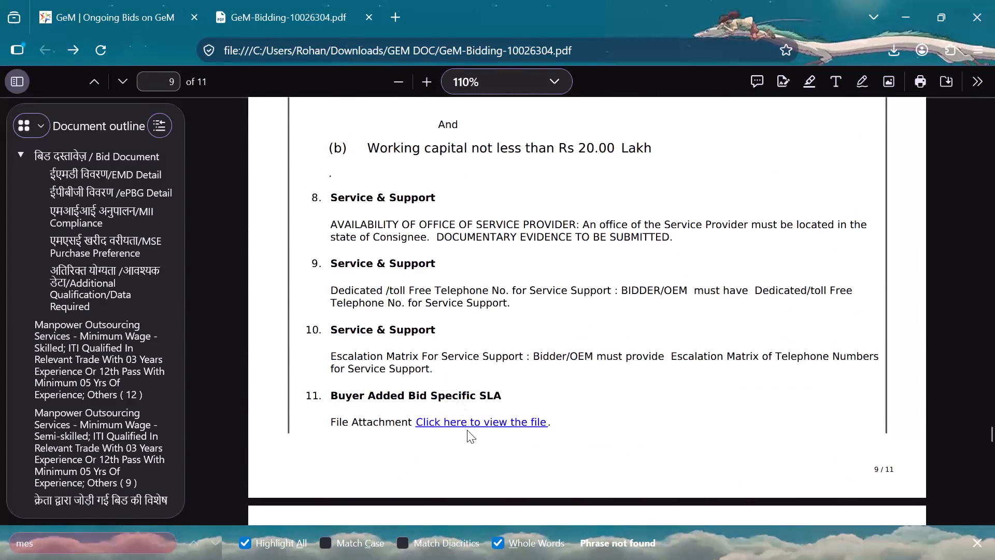
{"action": "scroll", "coordinate": [467, 430], "scroll_direction": "up", "scroll_amount": 2}
{"action": "left_click", "coordinate": [507, 213]}
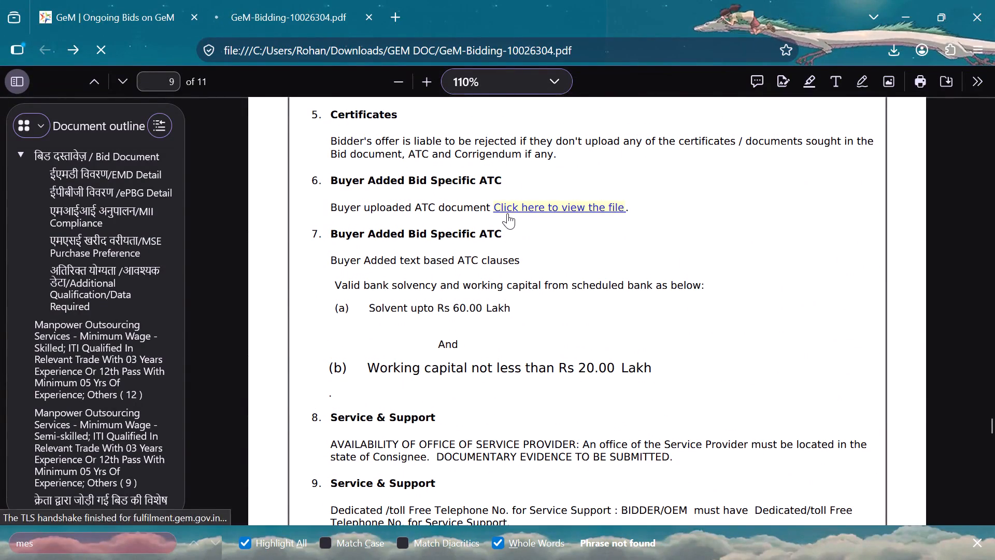
{"action": "left_click", "coordinate": [500, 228]}
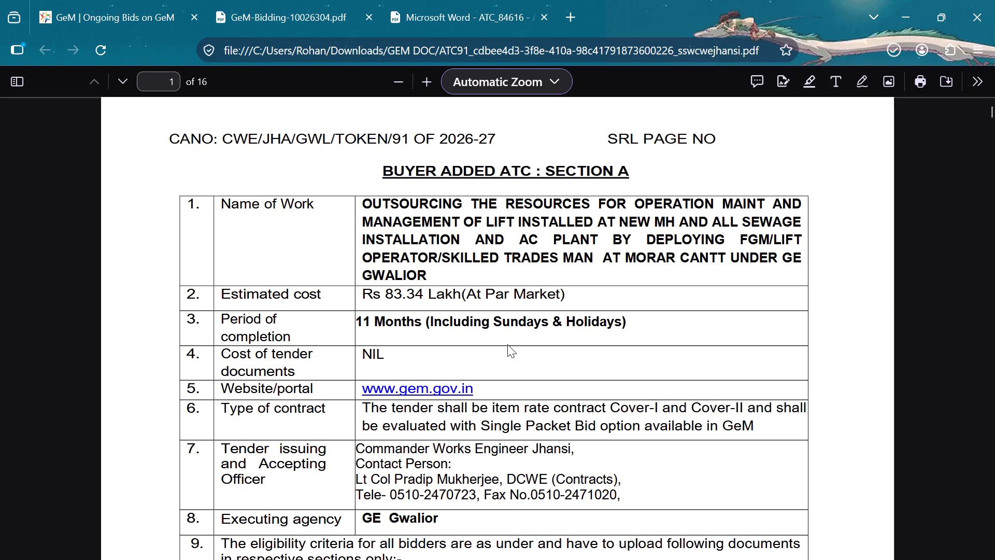
Search the ATC document for "mes", and close it together with the GEM/2026/B/8152917 bid document.
{"action": "key", "text": "ctrl+f"}
{"action": "type", "text": "mes"}
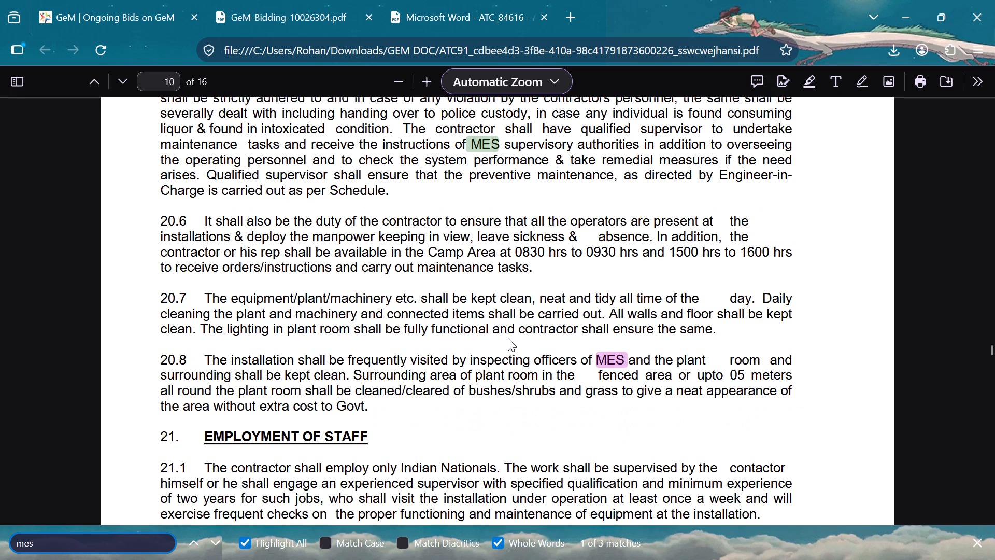
{"action": "left_click", "coordinate": [372, 17]}
{"action": "left_click", "coordinate": [372, 17]}
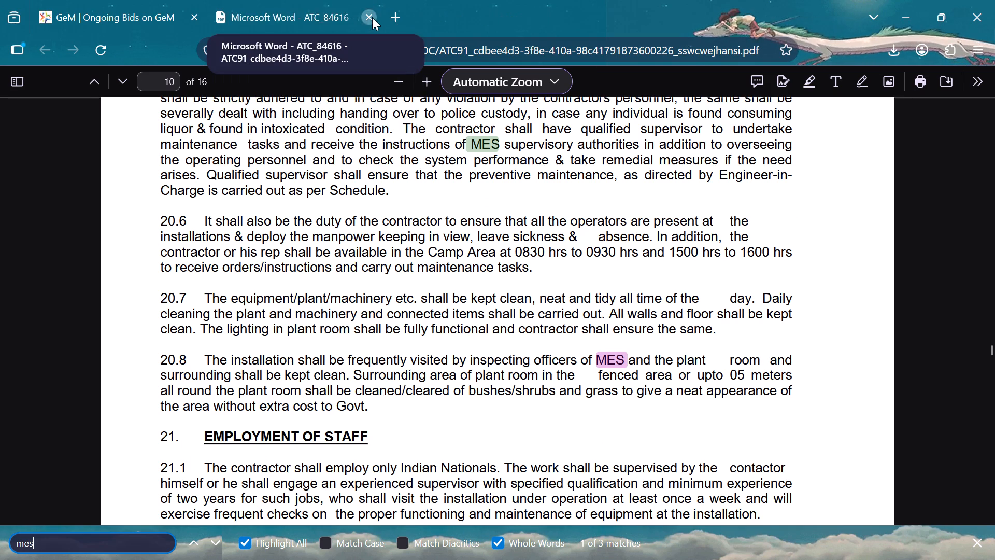
Go to page 9 of the ongoing service bids listing.
{"action": "scroll", "coordinate": [324, 239], "scroll_direction": "up", "scroll_amount": 1}
{"action": "scroll", "coordinate": [322, 242], "scroll_direction": "down", "scroll_amount": 5}
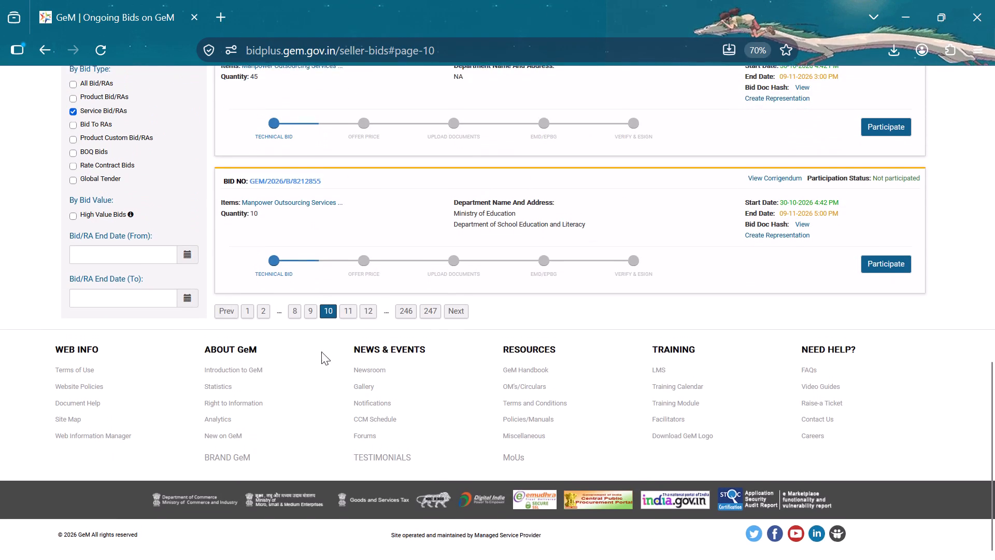
{"action": "left_click", "coordinate": [312, 316]}
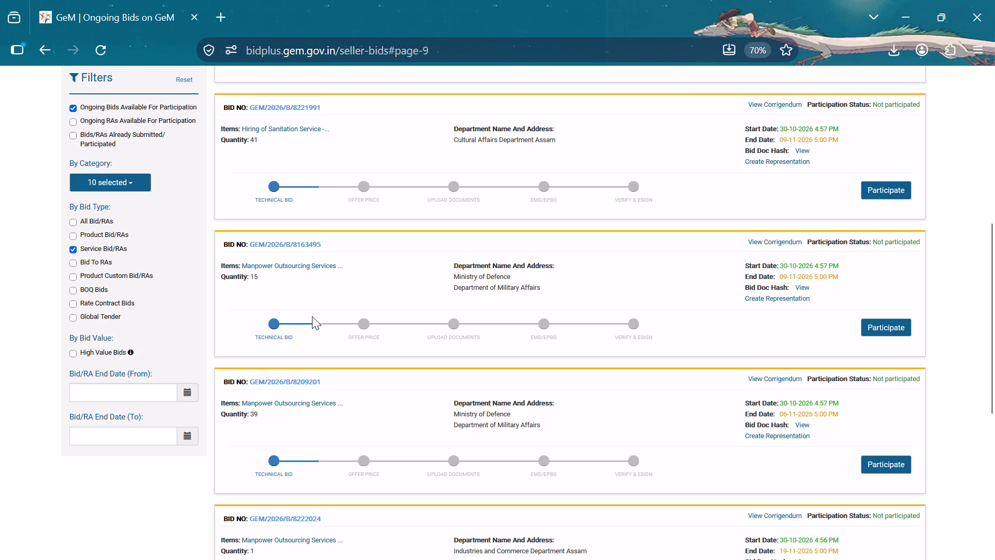
Open the bid document for GEM/2026/B/8209201 from the GeM listing.
{"action": "scroll", "coordinate": [334, 326], "scroll_direction": "down", "scroll_amount": 1}
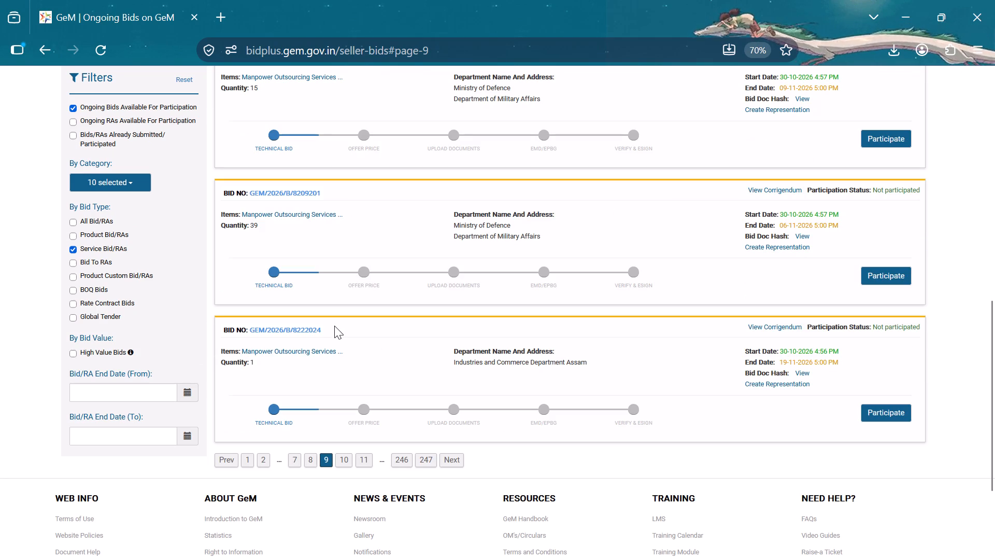
{"action": "left_click", "coordinate": [279, 192]}
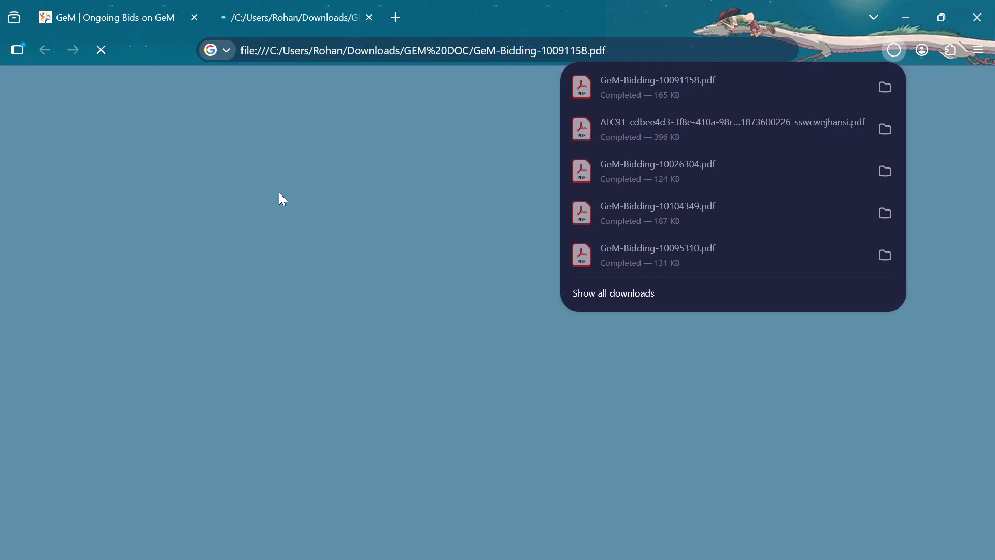
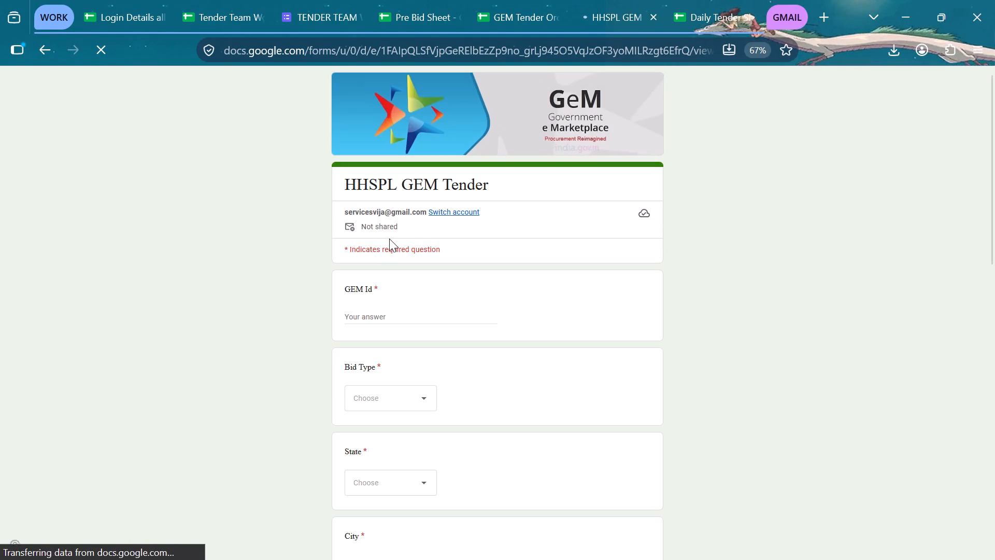
Enter GEM/2026/B/8209201 as the GEM Id in the HHSPL form and choose the bid type starting with M.
{"action": "left_click", "coordinate": [379, 323], "text": "ctrl"}
{"action": "key", "text": "ctrl+v"}
{"action": "key", "text": "alt+Tab"}
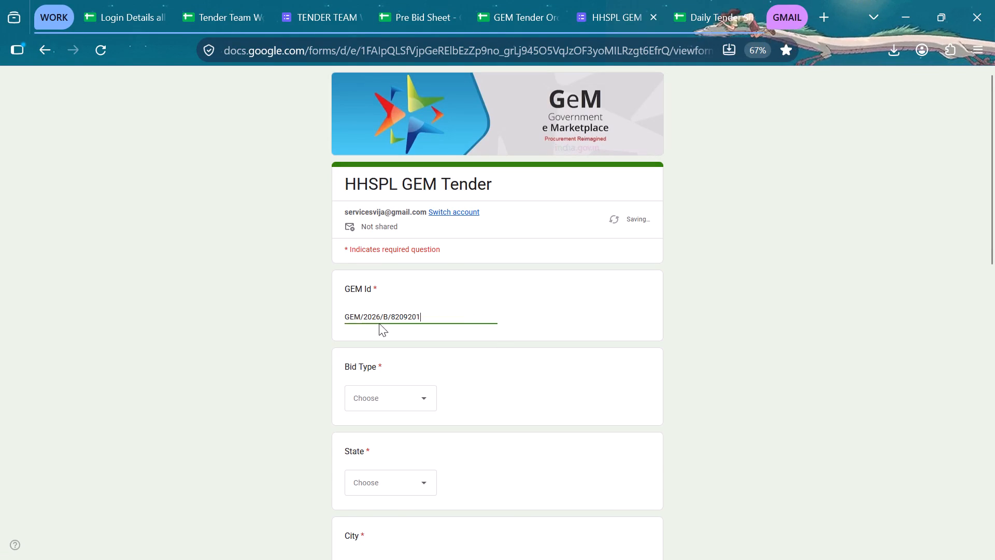
{"action": "scroll", "coordinate": [379, 323], "scroll_direction": "down", "scroll_amount": 11}
{"action": "key", "text": "alt+Tab"}
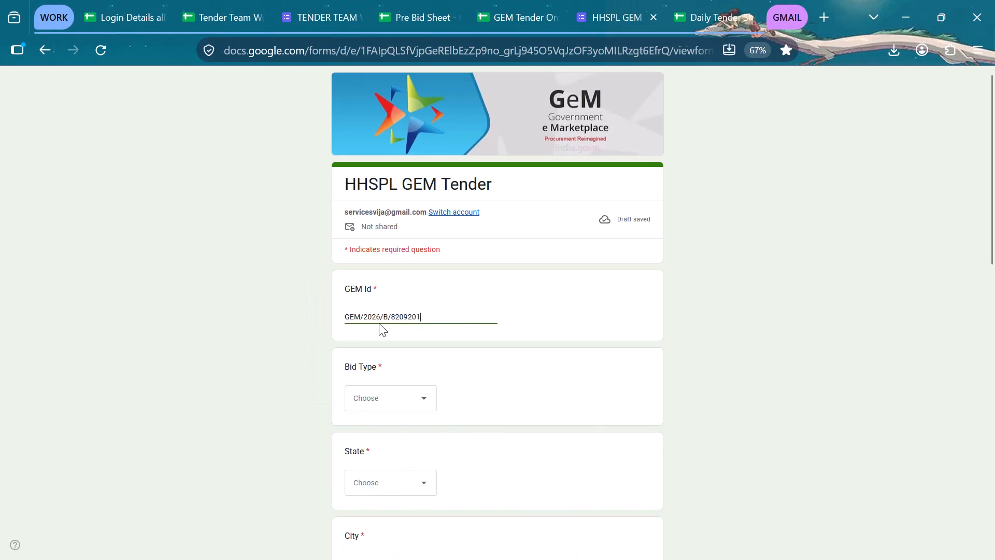
{"action": "key", "text": "Tab"}
{"action": "key", "text": "m"}
{"action": "key", "text": "Tab"}
Check the bid document's consignee location, set state DL and city Delhi, and answer N through Pre Bid Meeting in the form.
{"action": "key", "text": "alt+Tab"}
{"action": "scroll", "coordinate": [379, 323], "scroll_direction": "down", "scroll_amount": 20}
{"action": "scroll", "coordinate": [379, 323], "scroll_direction": "down", "scroll_amount": 13}
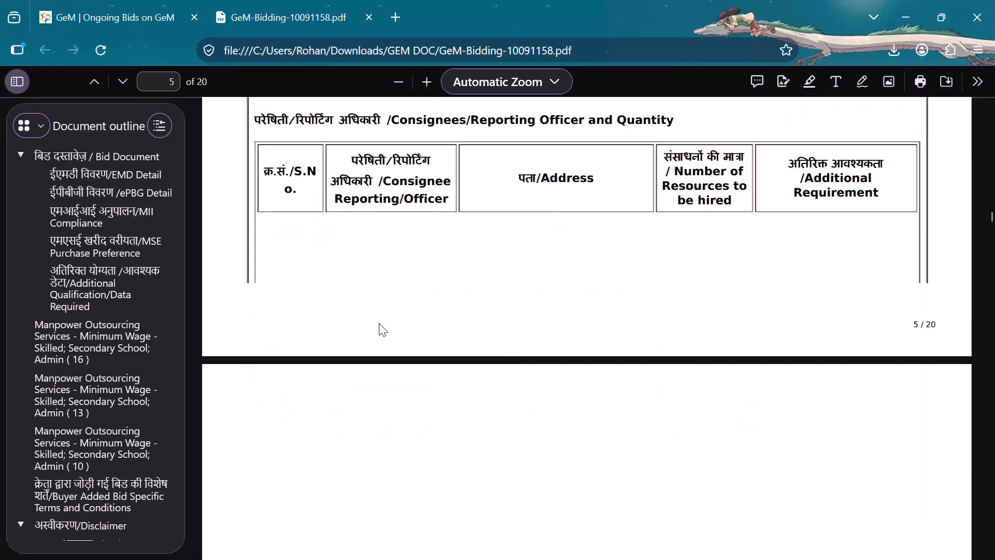
{"action": "scroll", "coordinate": [379, 323], "scroll_direction": "down", "scroll_amount": 15}
{"action": "key", "text": "alt+Tab"}
{"action": "key", "text": "Tab"}
{"action": "type", "text": "dl"}
{"action": "left_click", "coordinate": [492, 124]}
{"action": "key", "text": "Tab"}
{"action": "key", "text": "Tab"}
{"action": "type", "text": "dl"}
{"action": "key", "text": "Tab"}
{"action": "type", "text": "delhi"}
{"action": "key", "text": "Tab"}
{"action": "key", "text": "n"}
{"action": "key", "text": "Tab"}
{"action": "key", "text": "n"}
Enter closing date 06/11/2026 and quantity 39 from the GeM listing, and submit the form.
{"action": "key", "text": "alt+Tab"}
{"action": "left_click", "coordinate": [77, 0]}
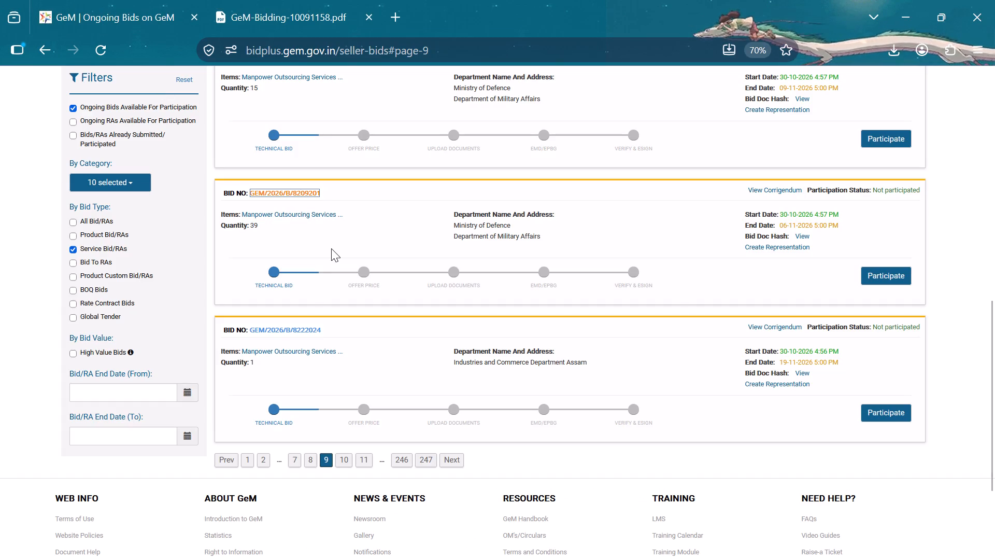
{"action": "key", "text": "alt+Tab"}
{"action": "key", "text": "Tab"}
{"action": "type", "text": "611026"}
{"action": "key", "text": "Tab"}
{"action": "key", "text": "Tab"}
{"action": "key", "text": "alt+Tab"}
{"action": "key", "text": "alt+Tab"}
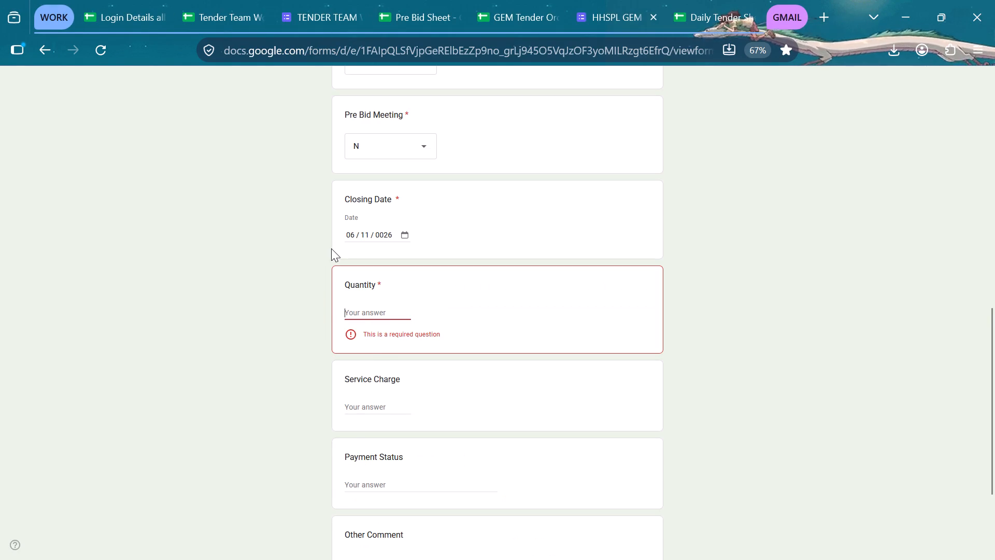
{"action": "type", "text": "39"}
{"action": "left_click", "coordinate": [377, 235]}
{"action": "type", "text": "20"}
{"action": "type", "text": "26"}
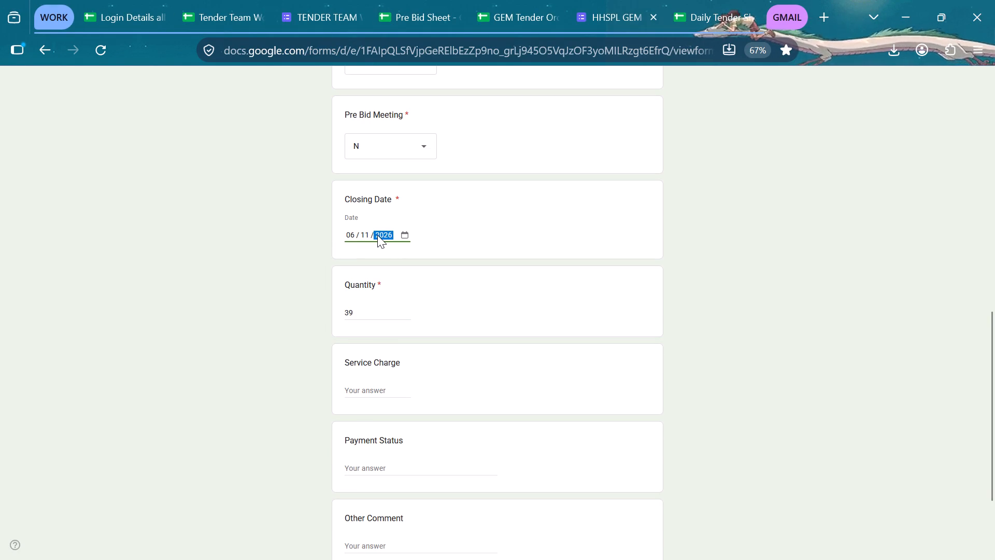
{"action": "scroll", "coordinate": [377, 235], "scroll_direction": "down", "scroll_amount": 5}
{"action": "left_click", "coordinate": [362, 468]}
Open the bid document for GEM/2026/B/8163495 from the GeM listing and close the previous bid document.
{"action": "key", "text": "alt+Tab"}
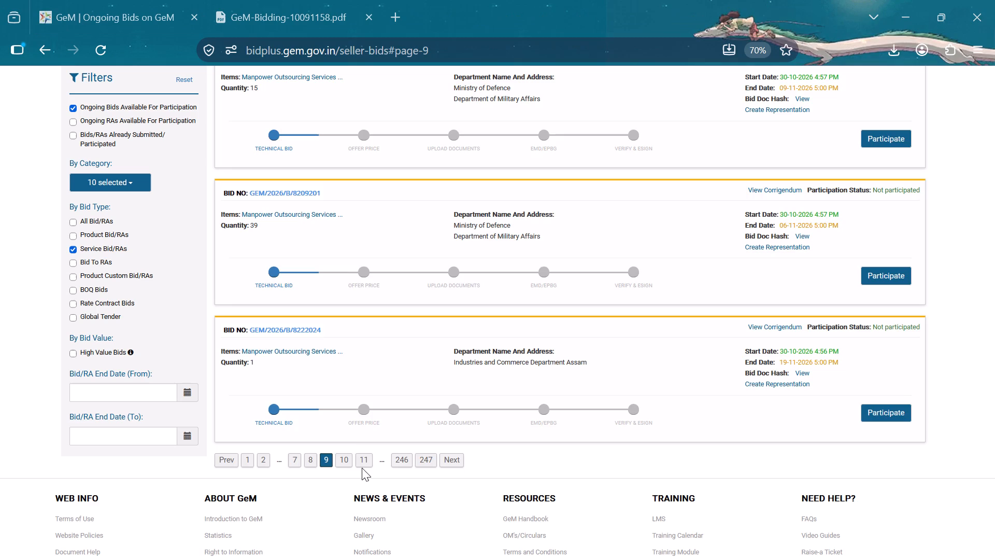
{"action": "scroll", "coordinate": [347, 334], "scroll_direction": "up", "scroll_amount": 4}
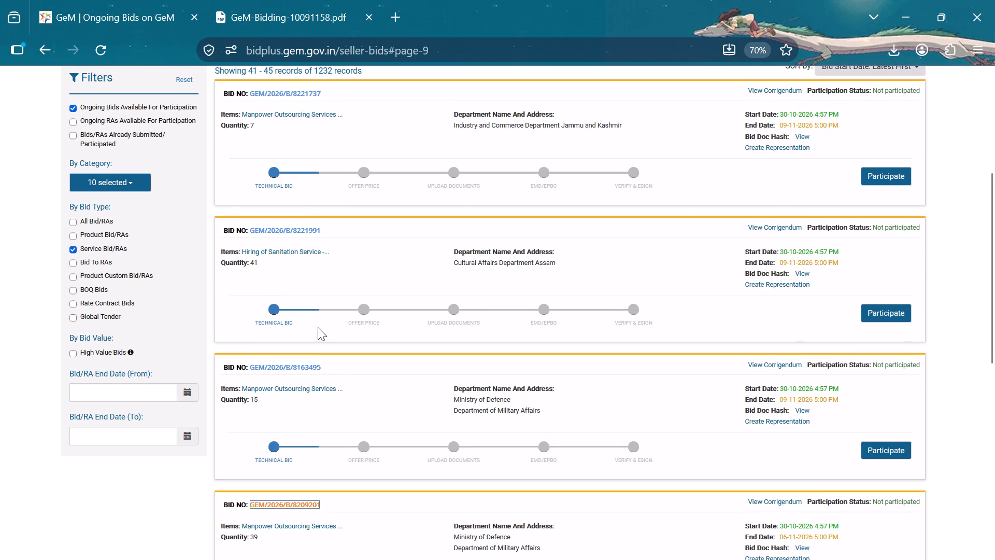
{"action": "left_click", "coordinate": [288, 365]}
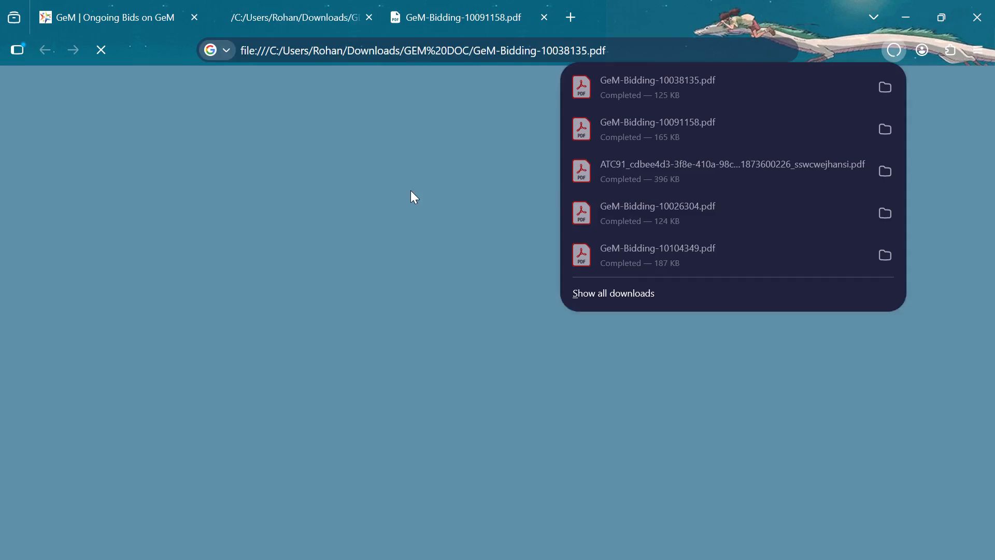
{"action": "left_click", "coordinate": [444, 216]}
{"action": "left_click", "coordinate": [550, 20]}
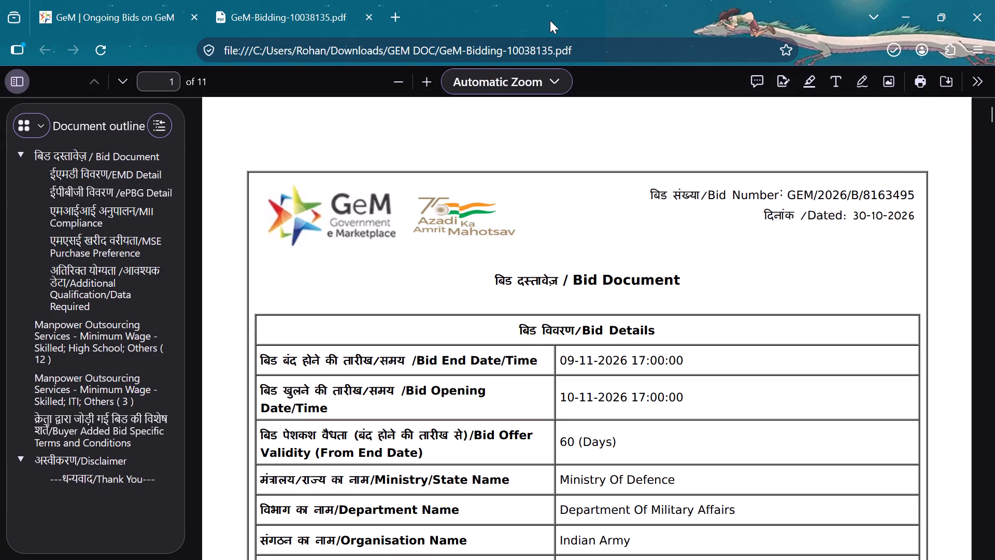
Copy the bid number GEM/2026/B/8163495 from its document and start another response in the HHSPL form.
{"action": "double_click", "coordinate": [791, 193]}
{"action": "key", "text": "ctrl+shift+Right"}
{"action": "key", "text": "ctrl+shift+Right"}
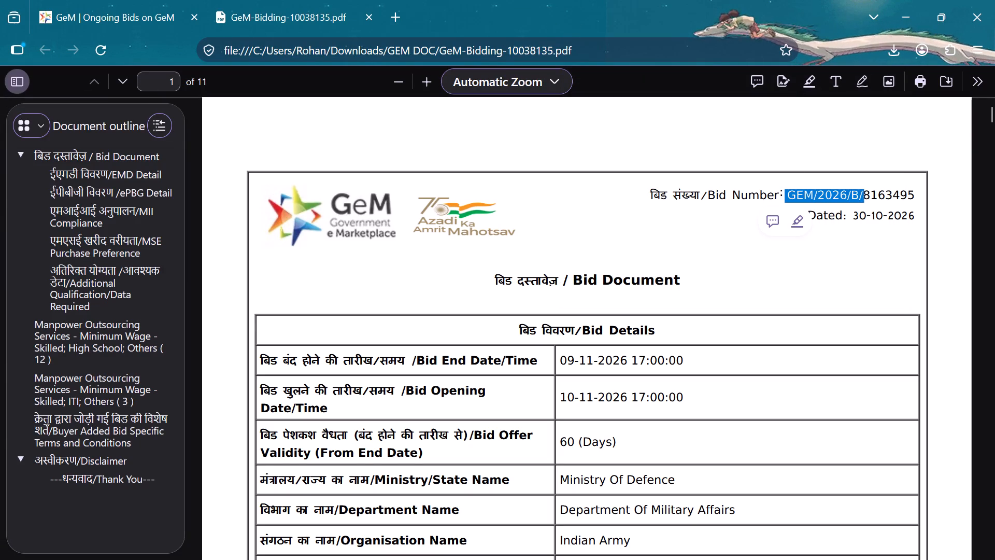
{"action": "key", "text": "ctrl+shift+Right"}
{"action": "key", "text": "ctrl+c"}
{"action": "scroll", "coordinate": [615, 315], "scroll_direction": "down", "scroll_amount": 6}
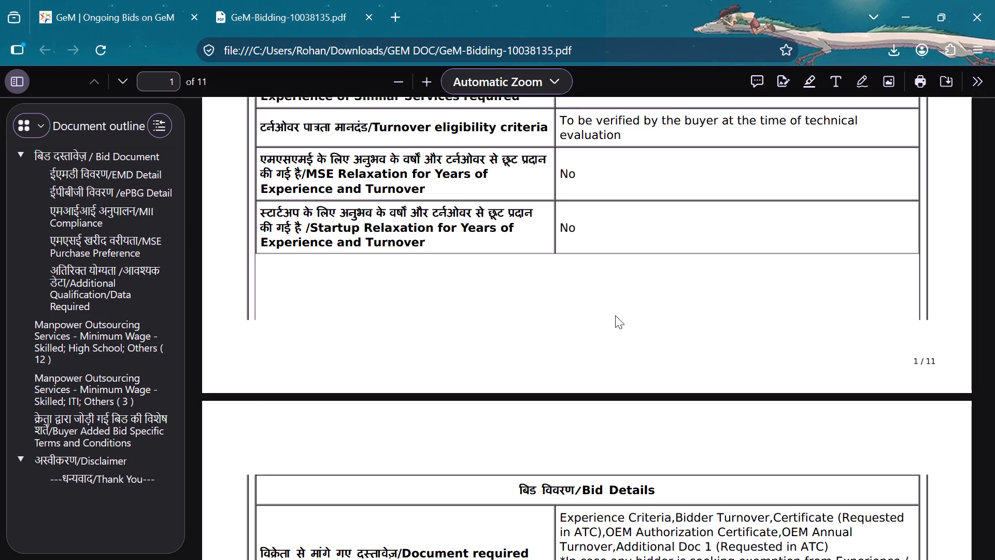
{"action": "scroll", "coordinate": [604, 341], "scroll_direction": "down", "scroll_amount": 4}
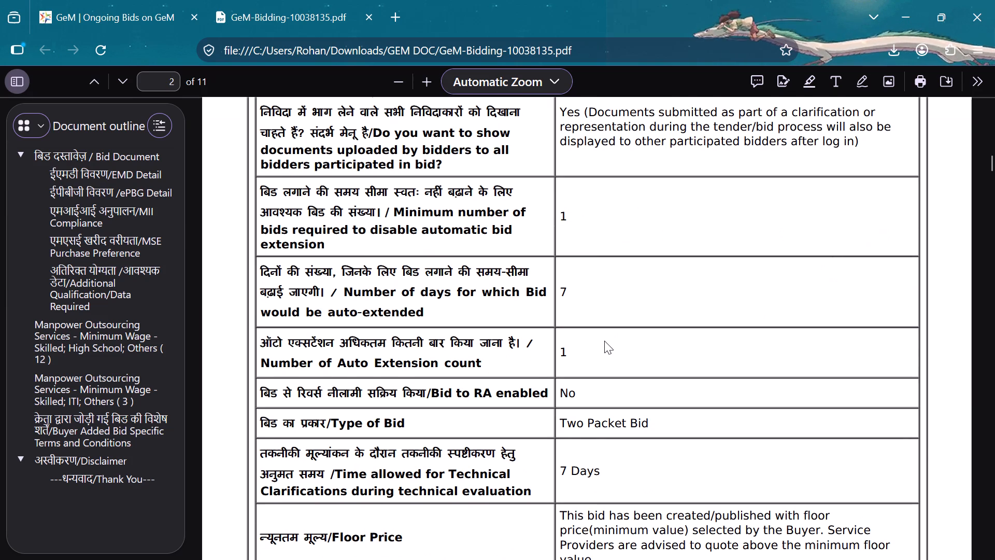
{"action": "scroll", "coordinate": [604, 341], "scroll_direction": "down", "scroll_amount": 7}
{"action": "key", "text": "alt+Tab"}
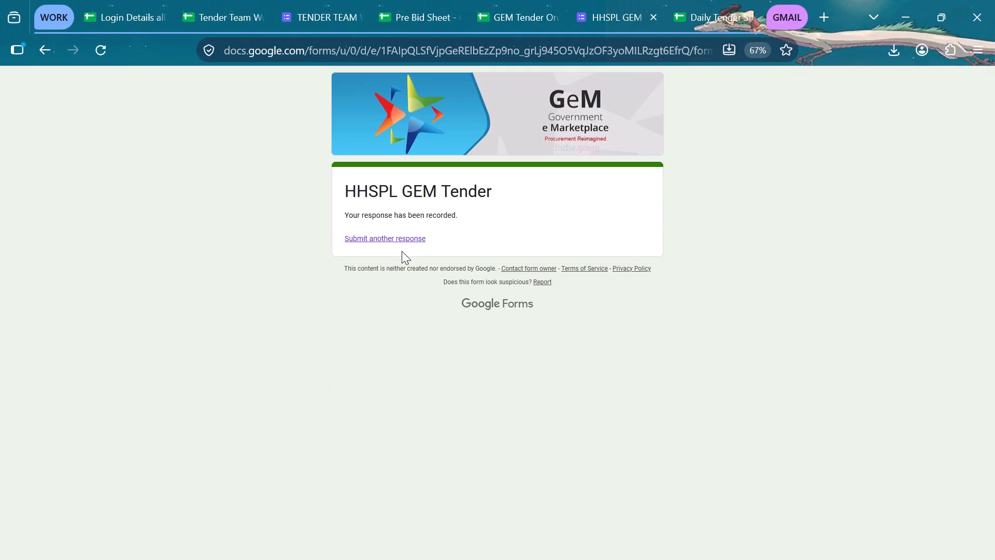
{"action": "left_click", "coordinate": [402, 241]}
{"action": "key", "text": "alt+Tab"}
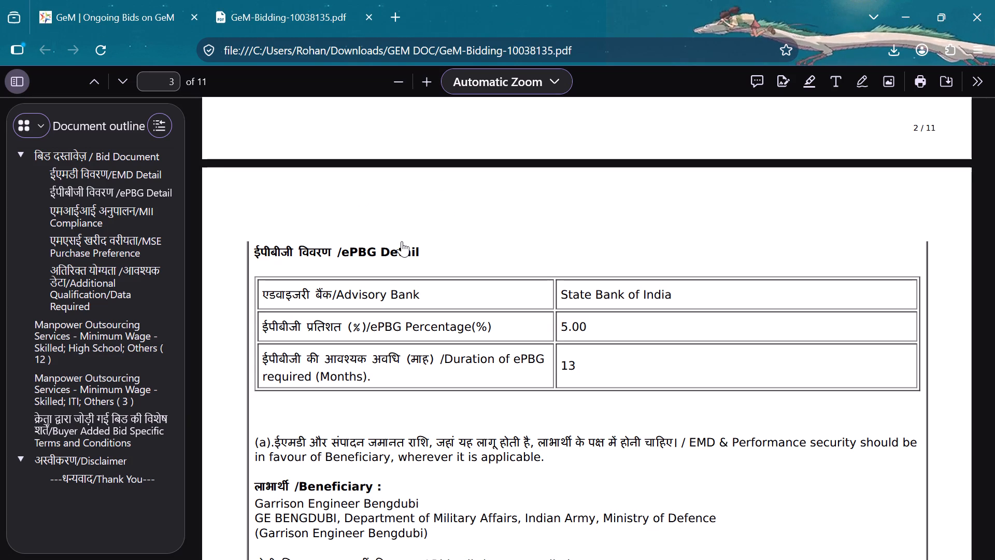
Examine the GEM/2026/B/8163495 bid document from the ePBG details through the consignee location.
{"action": "scroll", "coordinate": [441, 330], "scroll_direction": "down", "scroll_amount": 2}
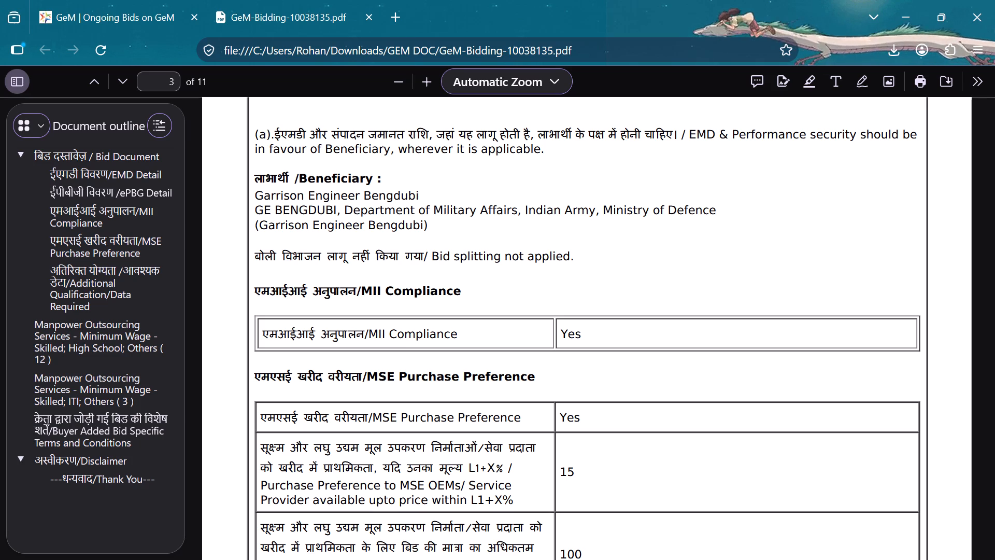
{"action": "scroll", "coordinate": [441, 330], "scroll_direction": "down", "scroll_amount": 6}
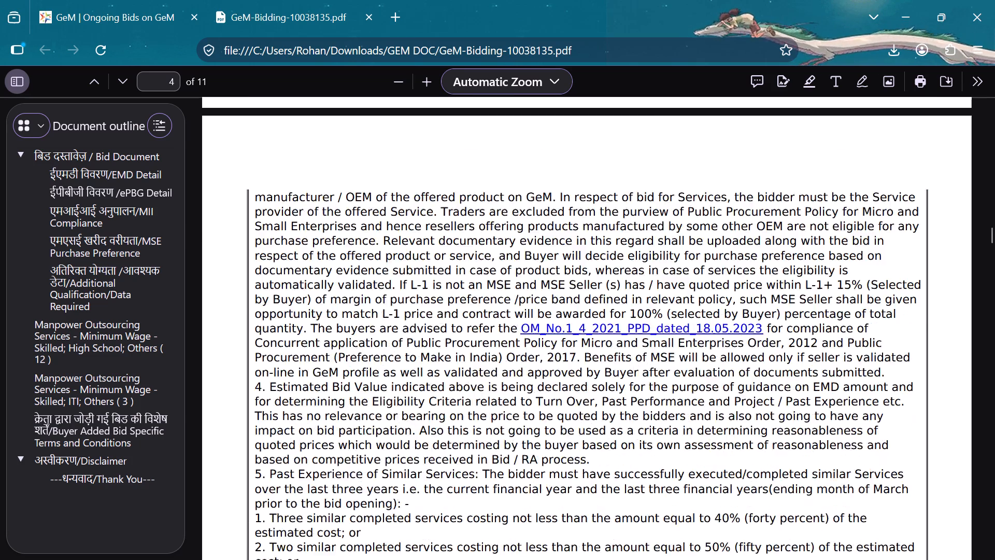
{"action": "scroll", "coordinate": [441, 330], "scroll_direction": "down", "scroll_amount": 19}
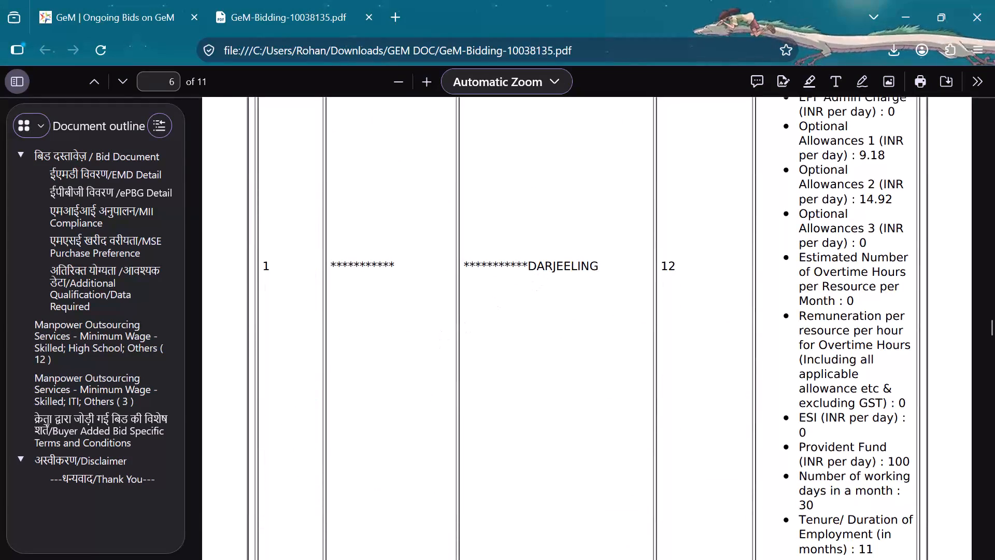
Go to page 8 of the ongoing service bids listing and close the GEM/2026/B/8163495 bid document.
{"action": "left_click", "coordinate": [170, 0]}
{"action": "scroll", "coordinate": [356, 294], "scroll_direction": "up", "scroll_amount": 1}
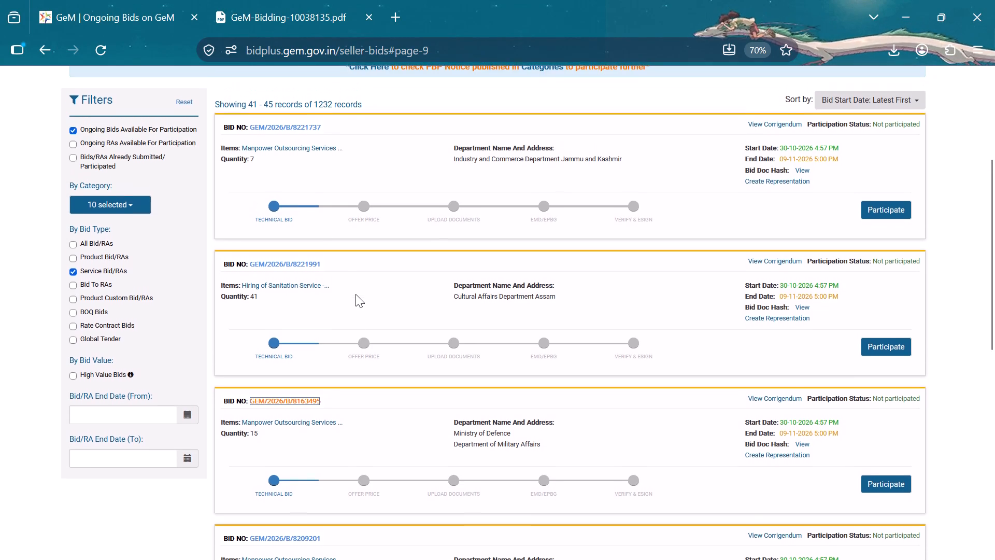
{"action": "scroll", "coordinate": [340, 270], "scroll_direction": "down", "scroll_amount": 9}
{"action": "left_click", "coordinate": [312, 311]}
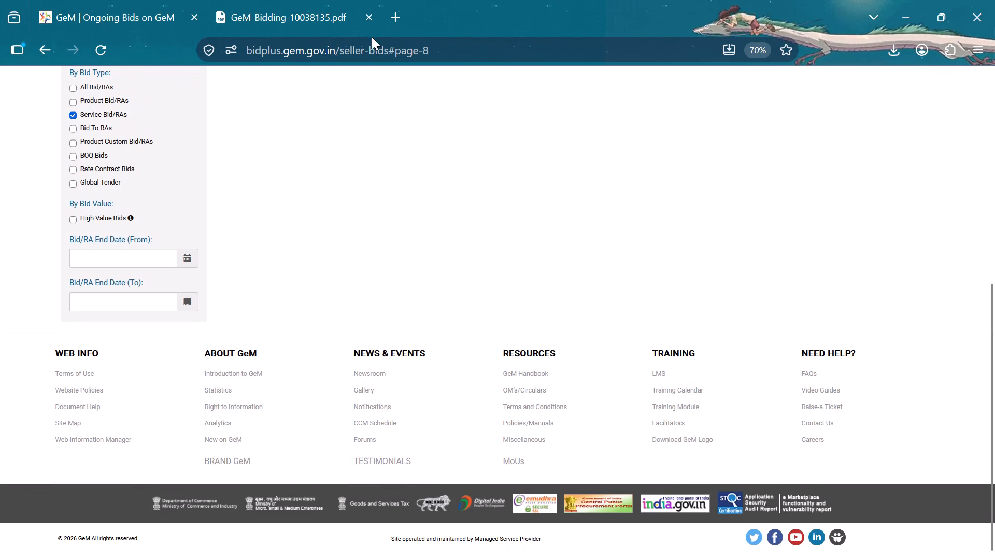
{"action": "left_click", "coordinate": [371, 24]}
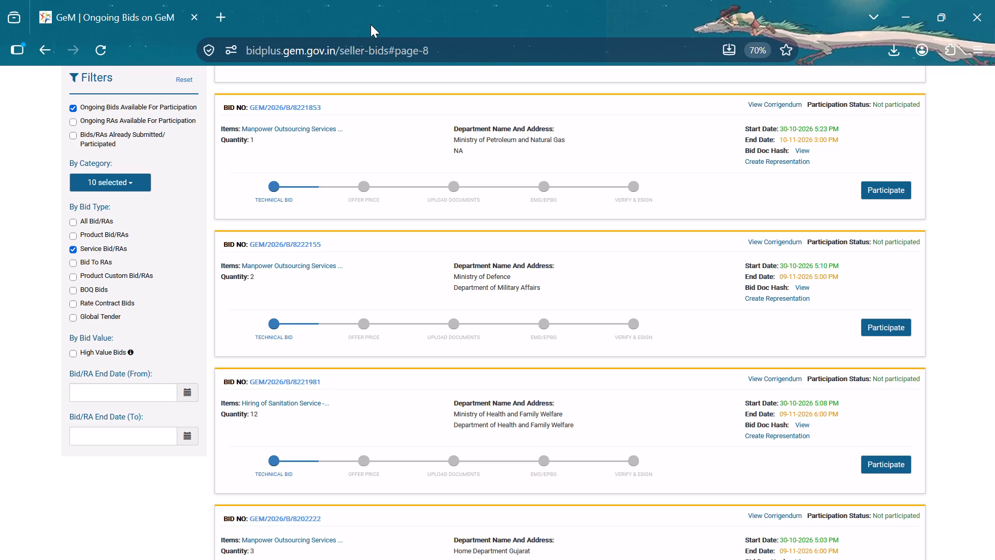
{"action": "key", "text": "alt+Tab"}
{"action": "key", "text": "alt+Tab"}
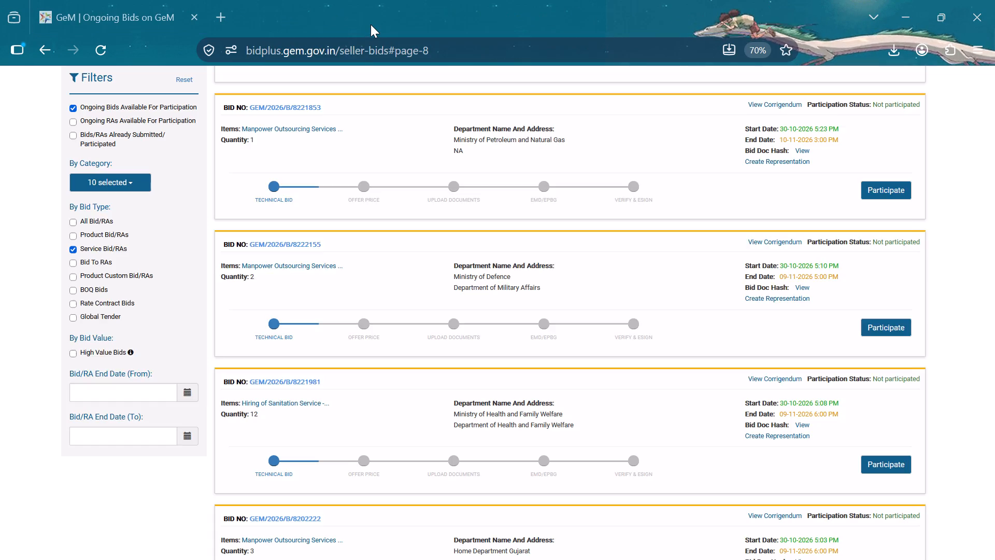
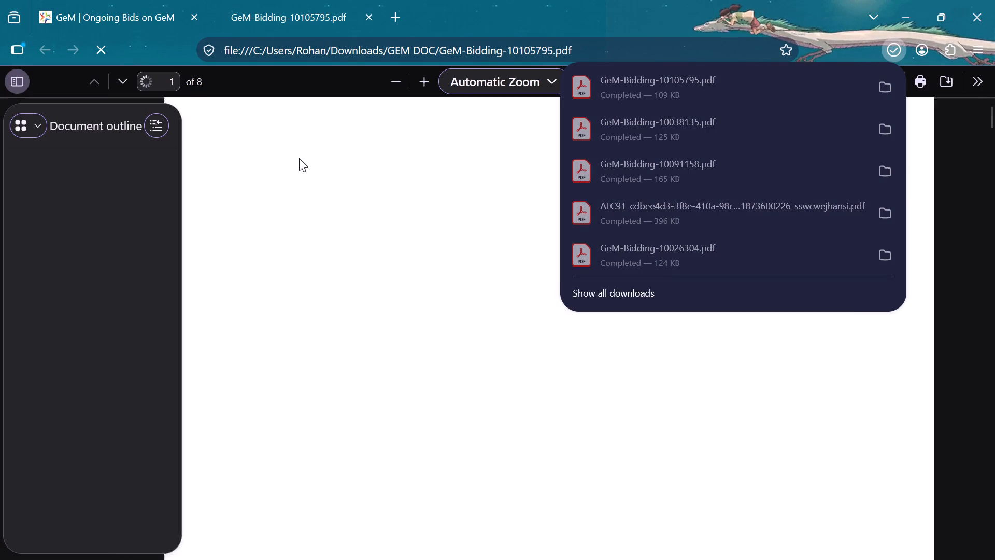
Copy the bid number GEM/2026/B/8221981 from the header of its newly opened bid document.
{"action": "left_click", "coordinate": [371, 197]}
{"action": "double_click", "coordinate": [792, 201]}
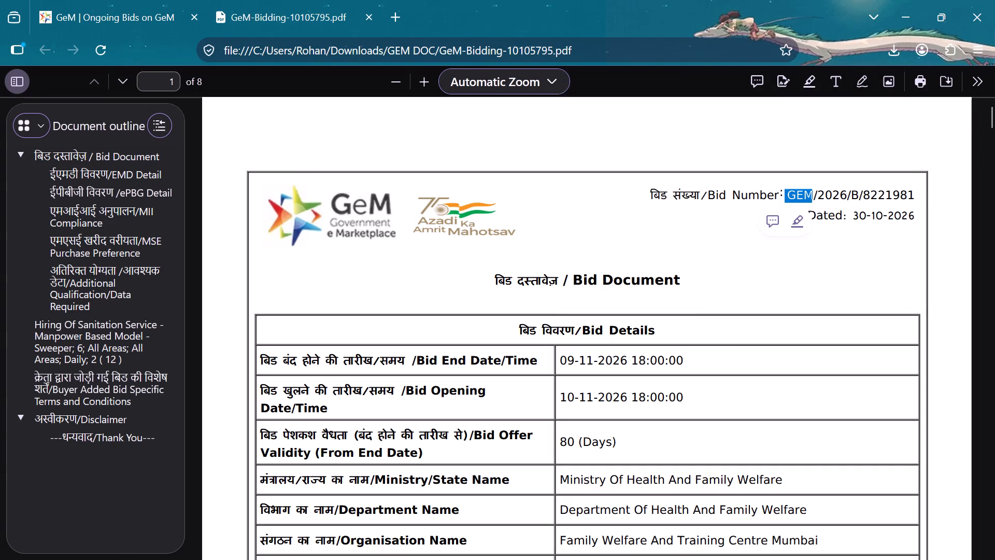
{"action": "key", "text": "ctrl+shift+Right"}
{"action": "key", "text": "ctrl+shift+Right"}
{"action": "key", "text": "ctrl+shift+Right"}
{"action": "key", "text": "ctrl+c"}
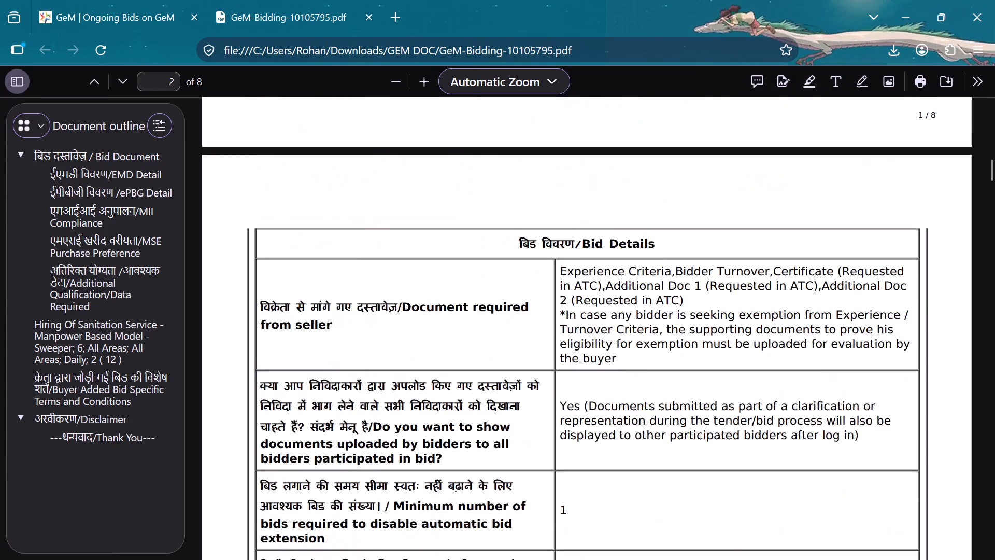
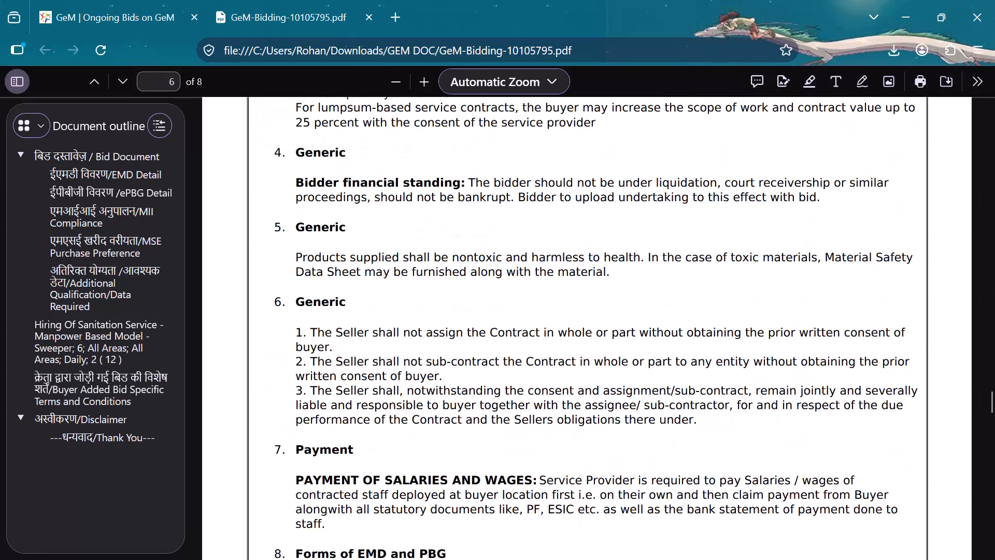
Search the web for the postal code in the bid's consignee address and copy the district name Raigad.
{"action": "scroll", "coordinate": [492, 363], "scroll_direction": "up", "scroll_amount": 4}
{"action": "scroll", "coordinate": [492, 363], "scroll_direction": "down", "scroll_amount": 3}
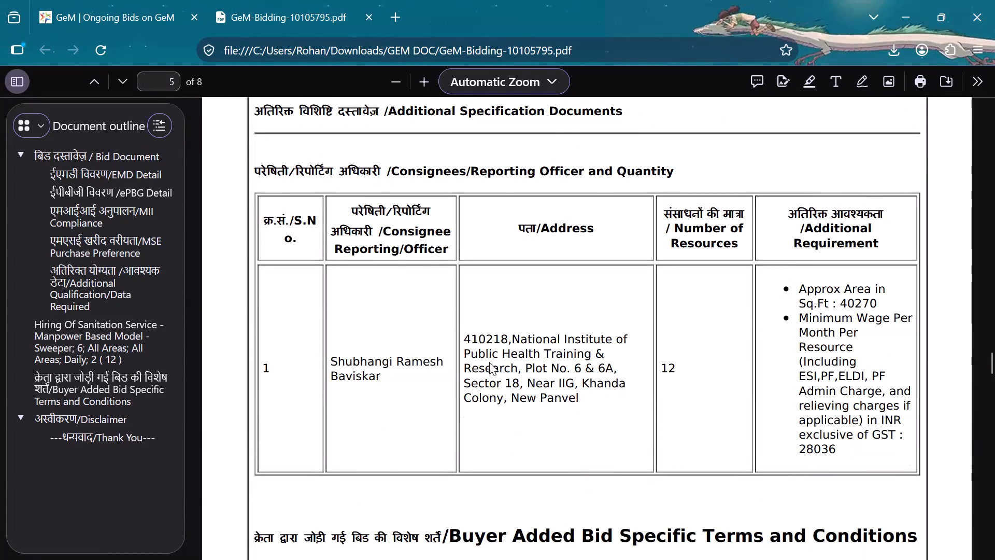
{"action": "double_click", "coordinate": [465, 336]}
{"action": "right_click", "coordinate": [465, 336]}
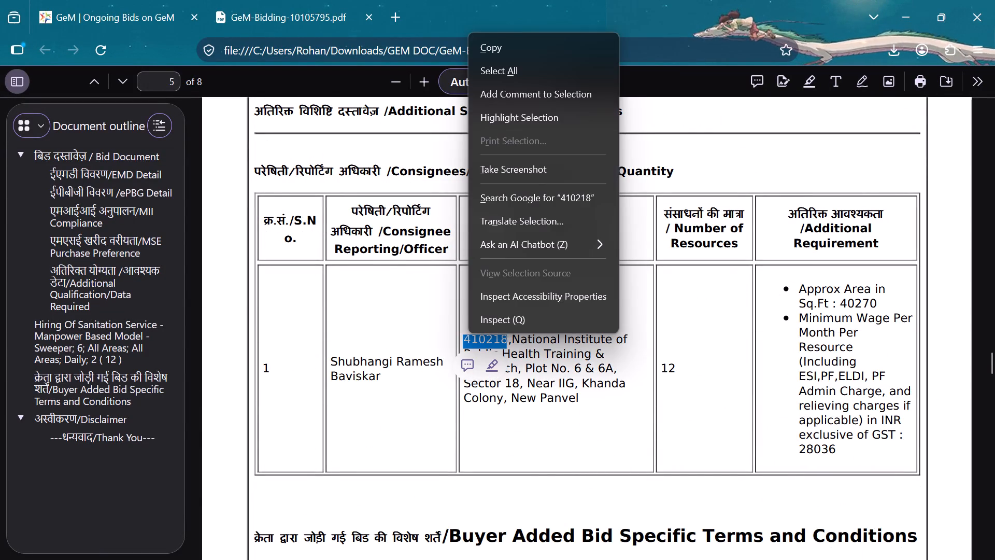
{"action": "left_click", "coordinate": [540, 203]}
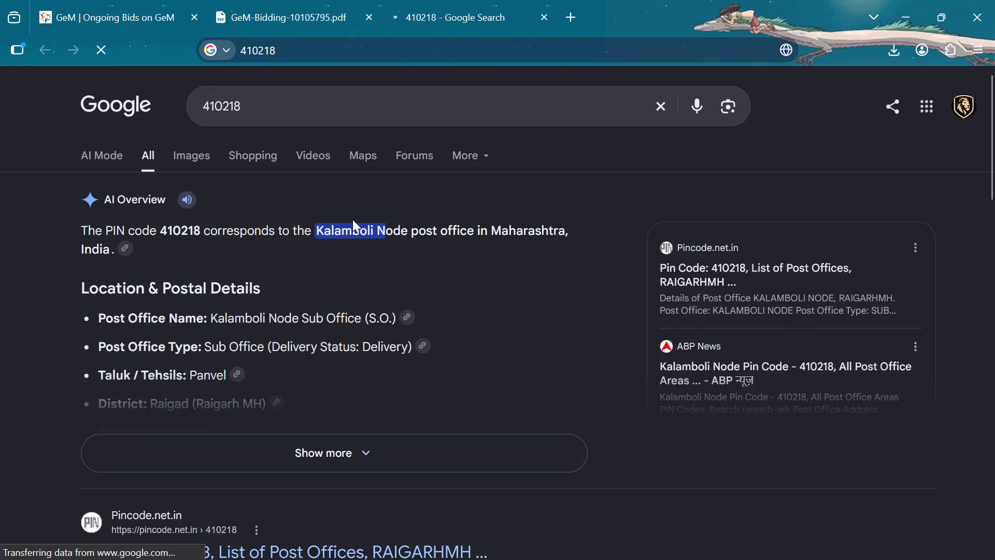
{"action": "double_click", "coordinate": [330, 235]}
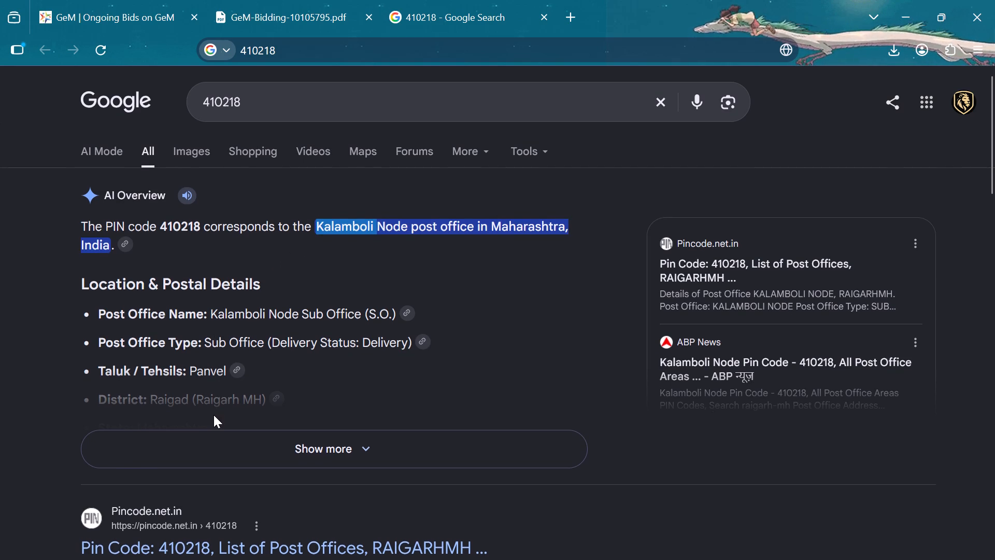
{"action": "left_click", "coordinate": [214, 415]}
{"action": "left_click", "coordinate": [206, 433]}
{"action": "double_click", "coordinate": [187, 405]}
{"action": "key", "text": "ctrl+c"}
In the HHSPL GEM Tender form, set State to MH, City to Raigad, and both Pasara and Pre Bid Meeting to N.
{"action": "key", "text": "alt+Tab"}
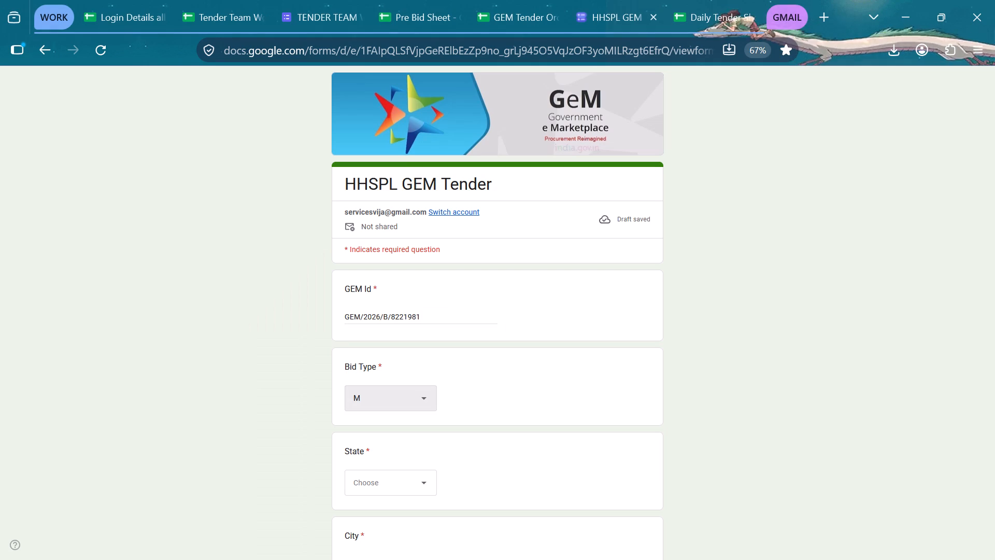
{"action": "key", "text": "Tab"}
{"action": "type", "text": "mm"}
{"action": "key", "text": "Tab"}
{"action": "key", "text": "v"}
{"action": "key", "text": "ctrl+a"}
{"action": "key", "text": "ctrl+v"}
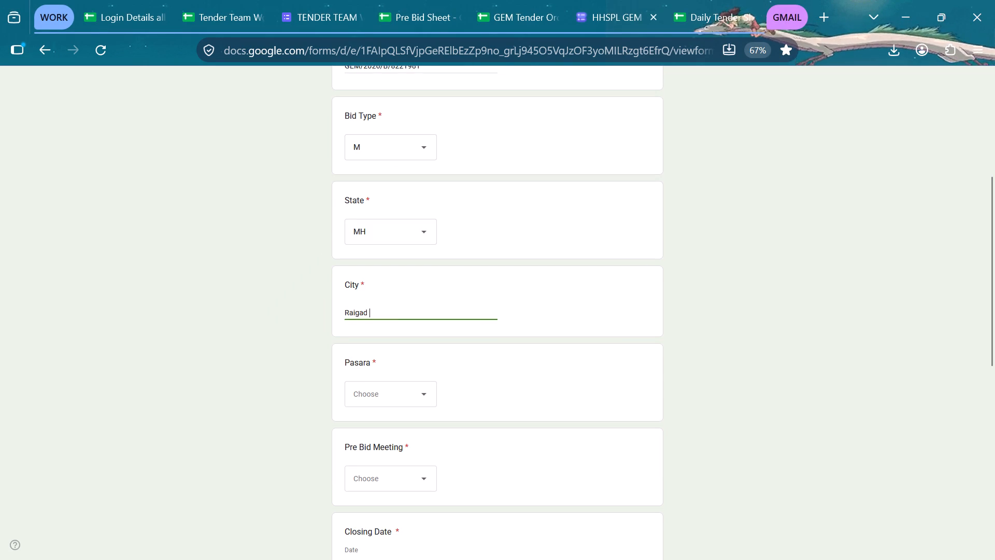
{"action": "key", "text": "Tab"}
{"action": "key", "text": "n"}
{"action": "key", "text": "Tab"}
{"action": "key", "text": "n"}
Enter the bid's closing date 09/11/2026 and quantity 12 in the form and submit the response.
{"action": "key", "text": "alt+Tab"}
{"action": "left_click", "coordinate": [111, 0]}
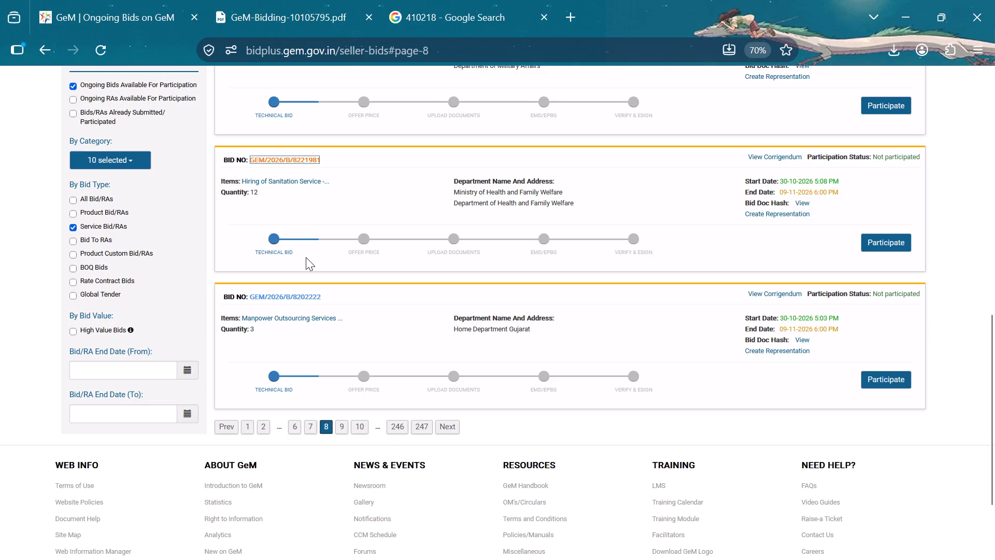
{"action": "key", "text": "alt+Tab"}
{"action": "key", "text": "Tab"}
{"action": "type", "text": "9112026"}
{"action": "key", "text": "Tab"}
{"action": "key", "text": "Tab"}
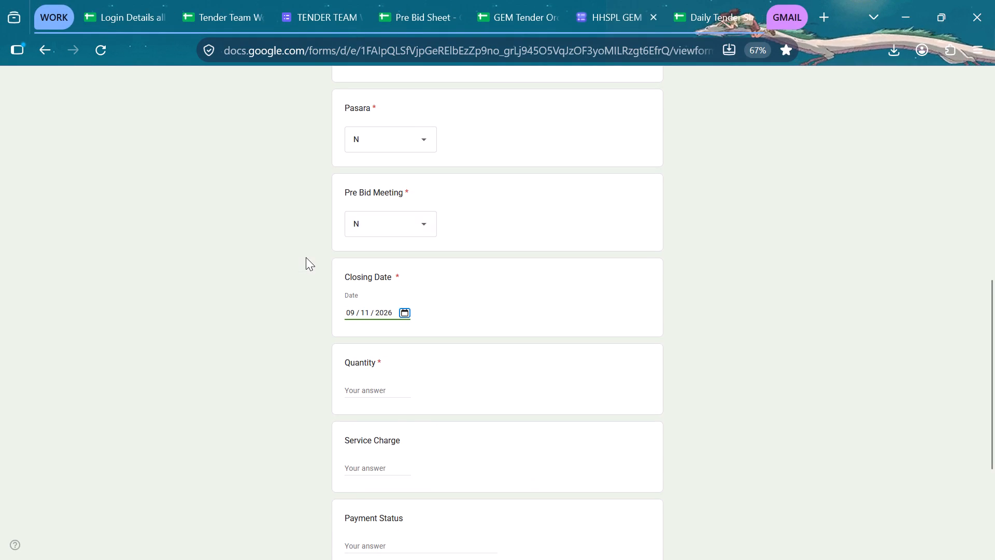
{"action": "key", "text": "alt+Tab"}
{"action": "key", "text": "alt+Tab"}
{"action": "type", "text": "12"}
{"action": "scroll", "coordinate": [306, 257], "scroll_direction": "down", "scroll_amount": 5}
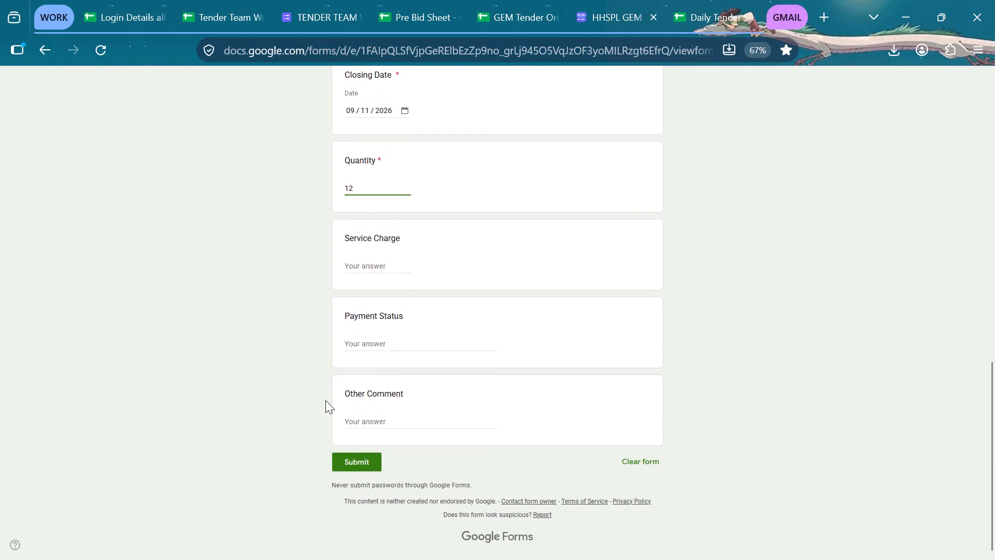
{"action": "left_click", "coordinate": [359, 469]}
Open the bid document for GEM/2026/B/8221916, close the previous document and search pages, and copy its bid number.
{"action": "key", "text": "alt+Tab"}
{"action": "scroll", "coordinate": [344, 247], "scroll_direction": "up", "scroll_amount": 3}
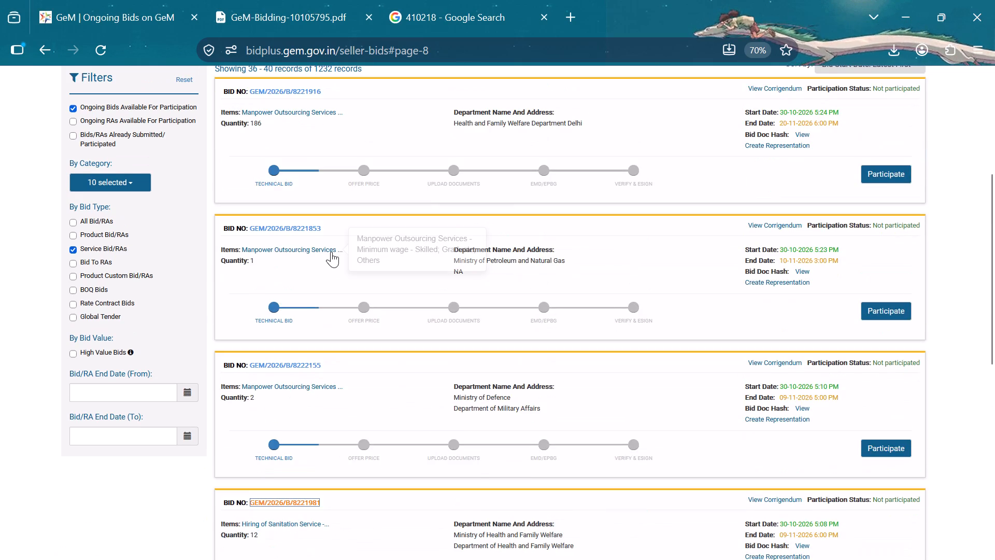
{"action": "scroll", "coordinate": [306, 79], "scroll_direction": "up", "scroll_amount": 1}
{"action": "left_click", "coordinate": [305, 86]}
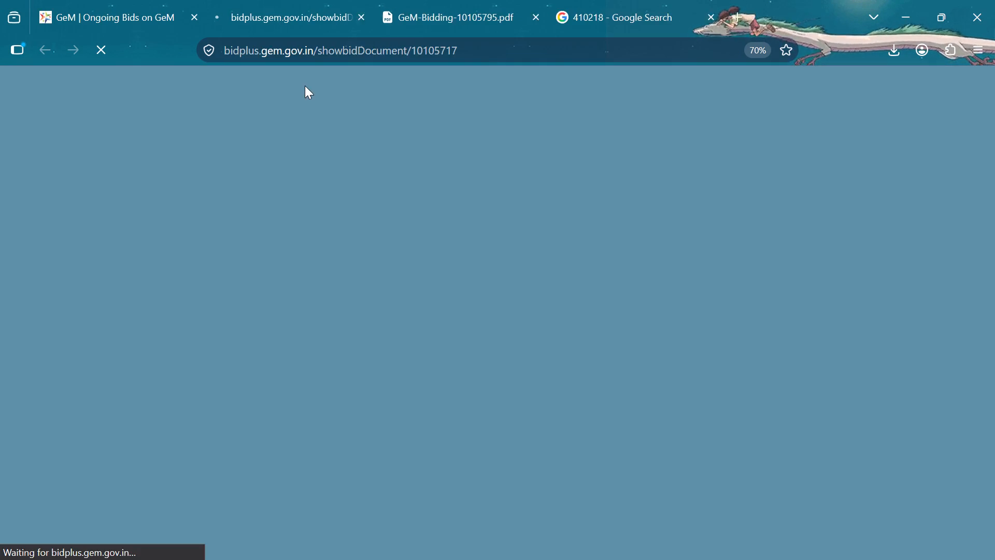
{"action": "left_click", "coordinate": [362, 210]}
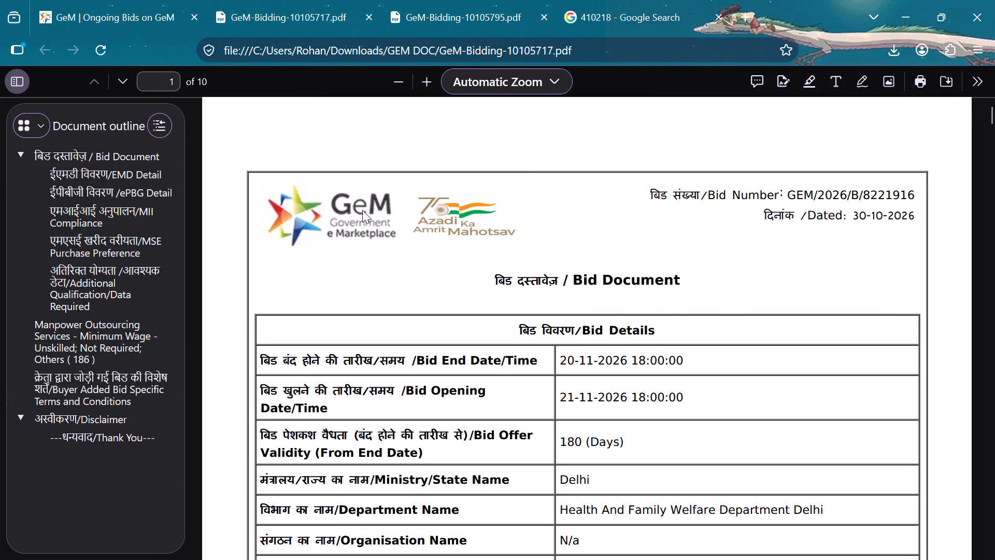
{"action": "double_click", "coordinate": [541, 19]}
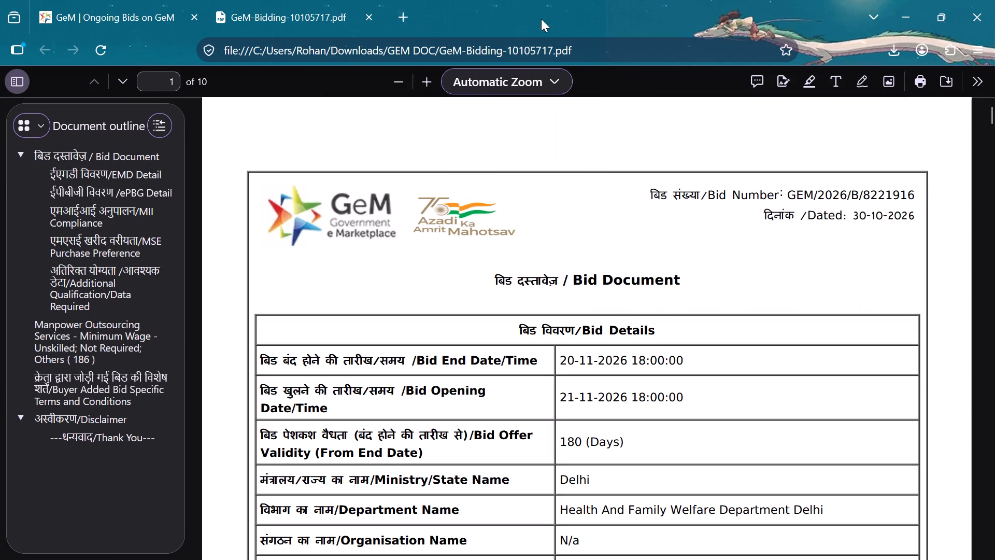
{"action": "double_click", "coordinate": [800, 191]}
{"action": "key", "text": "ctrl+shift+Right"}
{"action": "key", "text": "ctrl+shift+Right"}
{"action": "key", "text": "ctrl+shift+Right"}
{"action": "key", "text": "ctrl+c"}
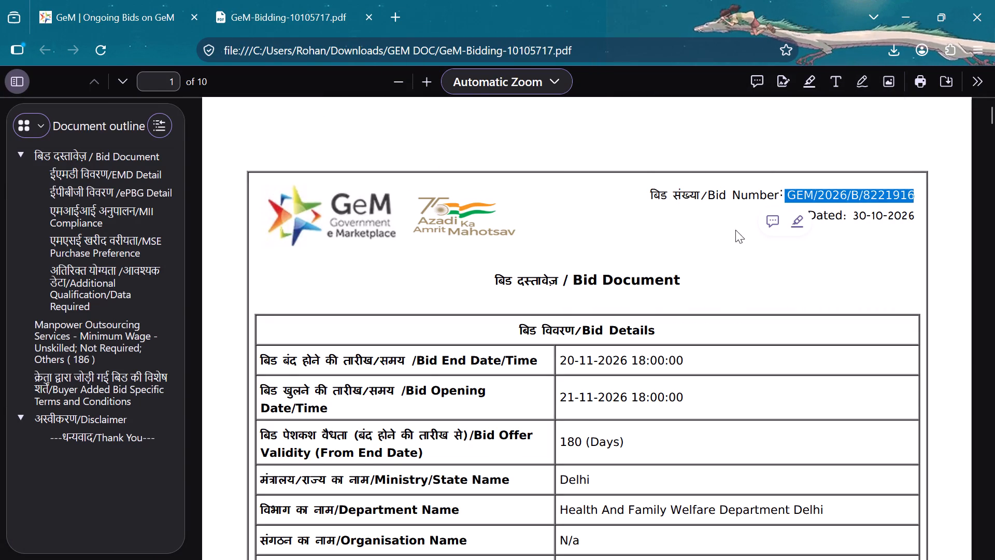
Start another HHSPL form response with GEM Id GEM/2026/B/8221916 and Bid Type S.
{"action": "scroll", "coordinate": [612, 326], "scroll_direction": "down", "scroll_amount": 12}
{"action": "key", "text": "alt+Tab"}
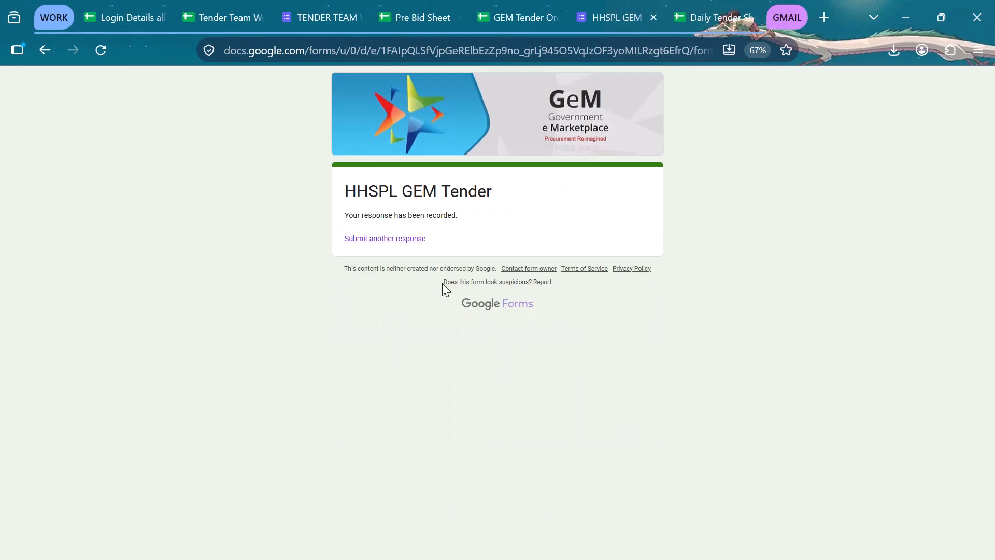
{"action": "left_click", "coordinate": [418, 236]}
{"action": "key", "text": "alt+Tab"}
{"action": "key", "text": "alt+Tab"}
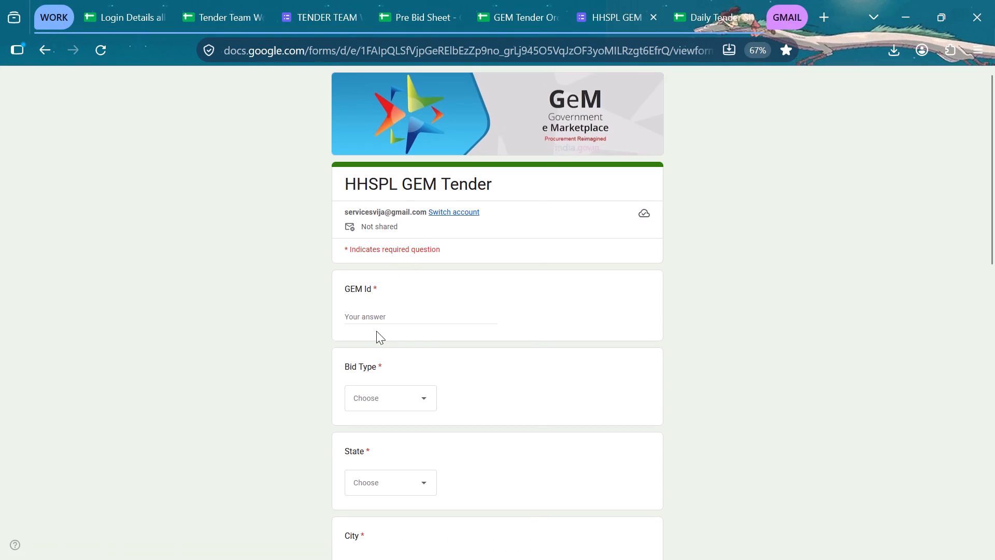
{"action": "left_click", "coordinate": [378, 320], "text": "ctrl"}
{"action": "key", "text": "ctrl+v"}
{"action": "key", "text": "Tab"}
{"action": "key", "text": "s"}
Check the consignee location in the bid document, and fill in State DL, City delhi, Pasara N and Pre Bid Meeting N.
{"action": "key", "text": "Tab"}
{"action": "key", "text": "alt+Tab"}
{"action": "scroll", "coordinate": [378, 320], "scroll_direction": "down", "scroll_amount": 14}
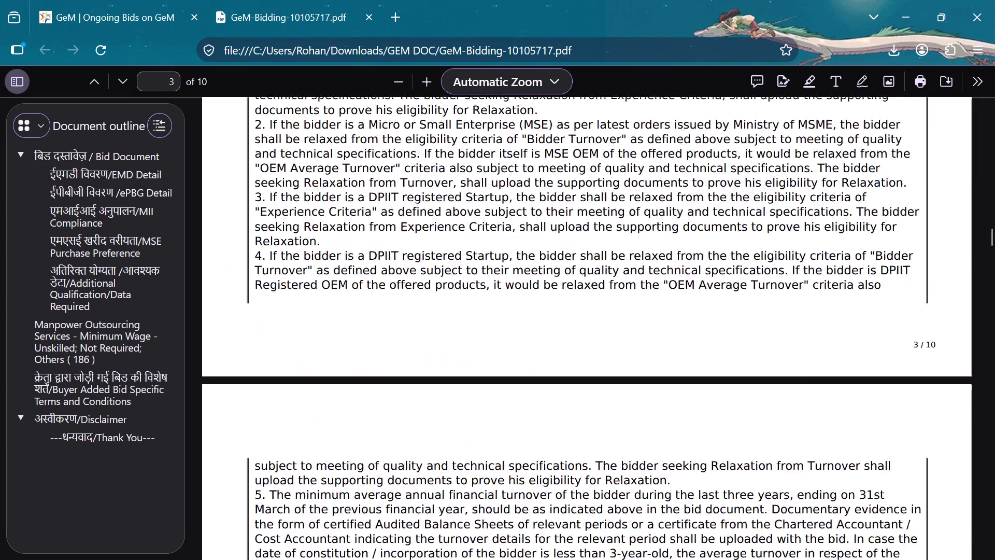
{"action": "scroll", "coordinate": [378, 320], "scroll_direction": "down", "scroll_amount": 20}
{"action": "scroll", "coordinate": [378, 320], "scroll_direction": "down", "scroll_amount": 2}
{"action": "key", "text": "alt+Tab"}
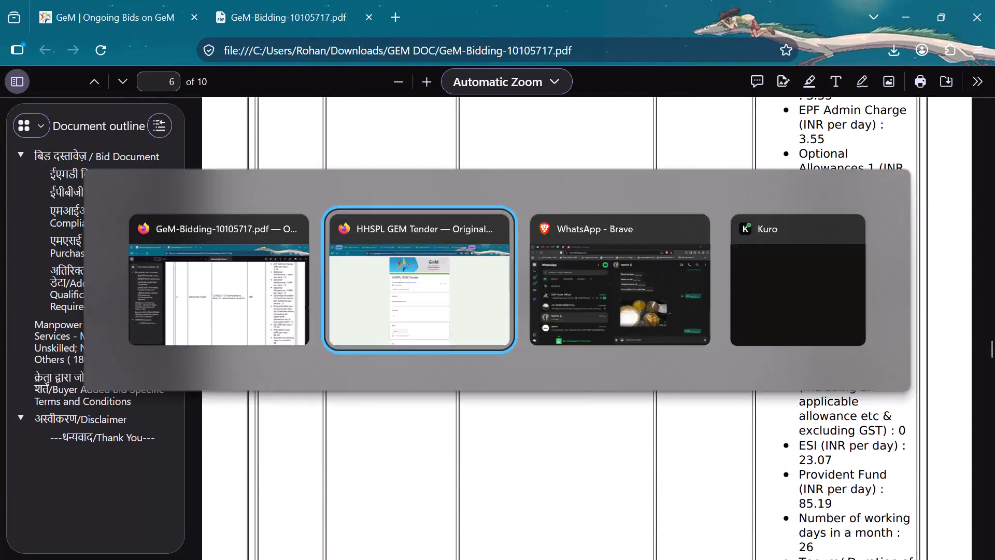
{"action": "type", "text": "dl"}
{"action": "key", "text": "Tab"}
{"action": "type", "text": "deli"}
{"action": "key", "text": "BackSpace"}
{"action": "type", "text": "hi"}
{"action": "key", "text": "Tab"}
{"action": "key", "text": "n"}
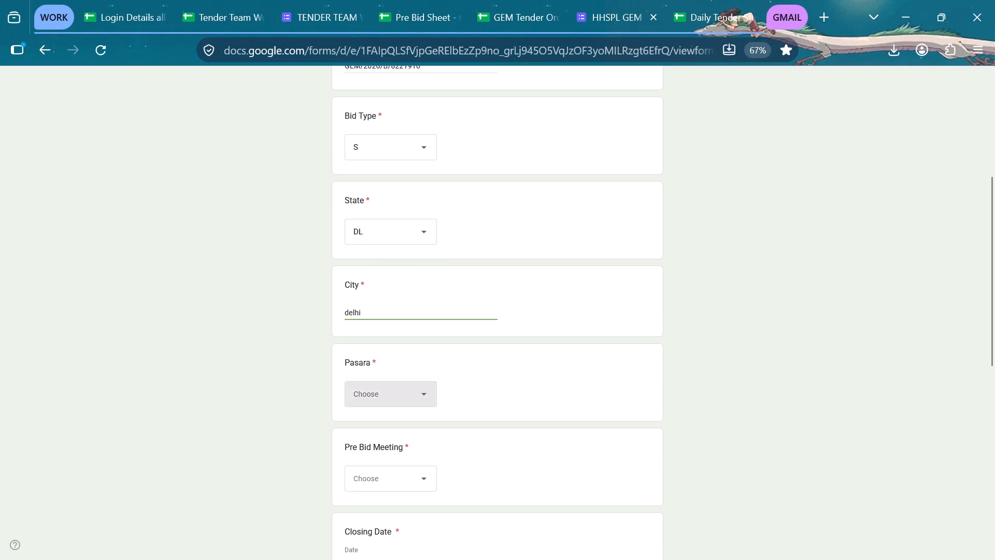
{"action": "key", "text": "Tab"}
{"action": "key", "text": "n"}
Enter the bid's closing date 20/11/2026 and quantity 186 in the form and submit the response.
{"action": "key", "text": "alt+Tab"}
{"action": "left_click", "coordinate": [157, 0]}
{"action": "key", "text": "alt+Tab"}
{"action": "key", "text": "Tab"}
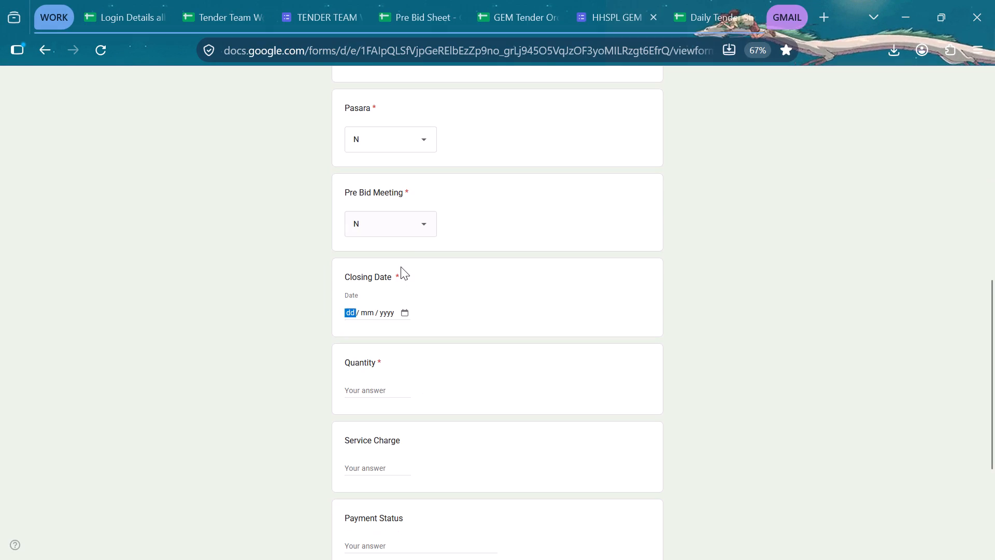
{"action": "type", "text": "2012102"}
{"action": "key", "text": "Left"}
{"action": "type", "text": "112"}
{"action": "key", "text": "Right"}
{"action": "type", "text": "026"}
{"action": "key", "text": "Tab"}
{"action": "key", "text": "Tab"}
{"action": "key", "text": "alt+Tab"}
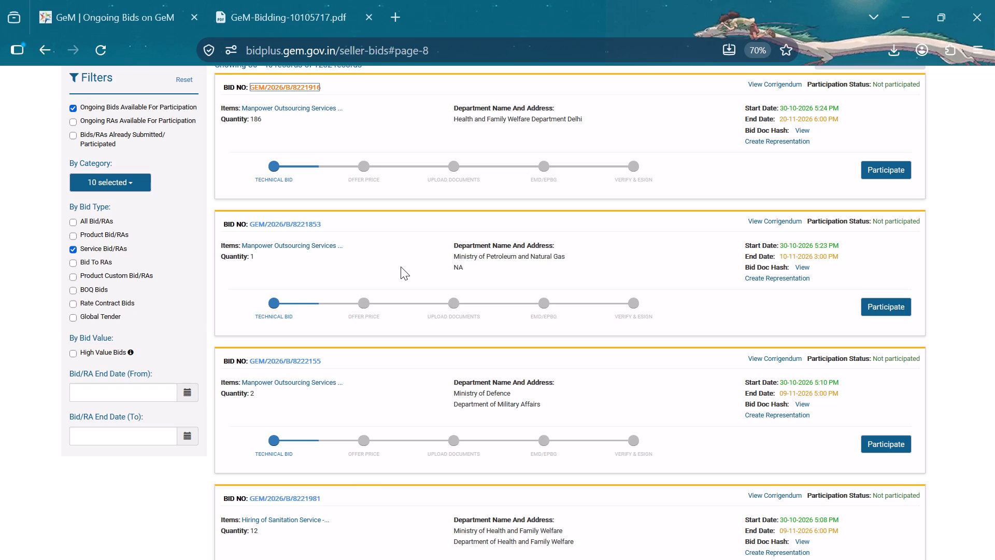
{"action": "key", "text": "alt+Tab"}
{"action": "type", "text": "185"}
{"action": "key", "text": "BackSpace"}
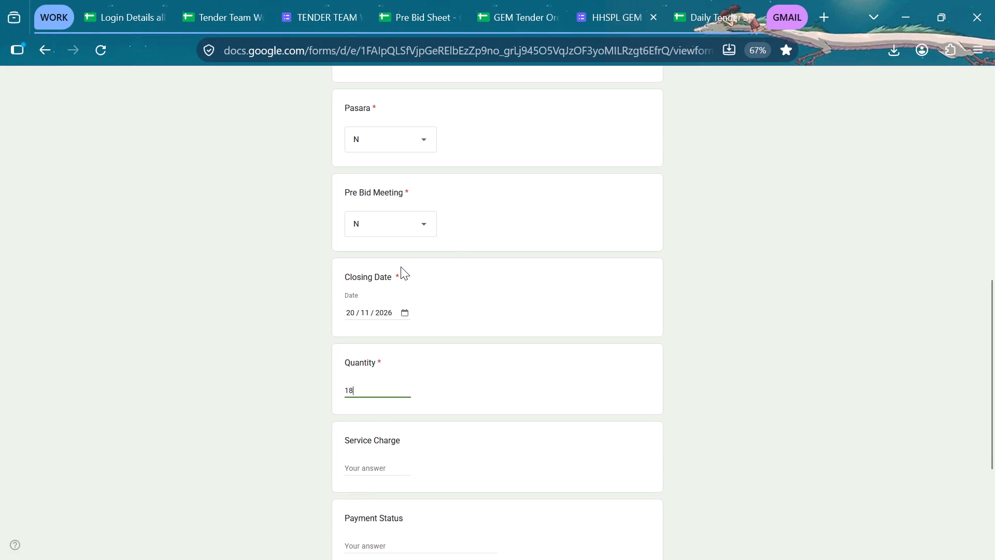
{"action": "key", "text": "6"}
{"action": "left_click", "coordinate": [355, 465]}
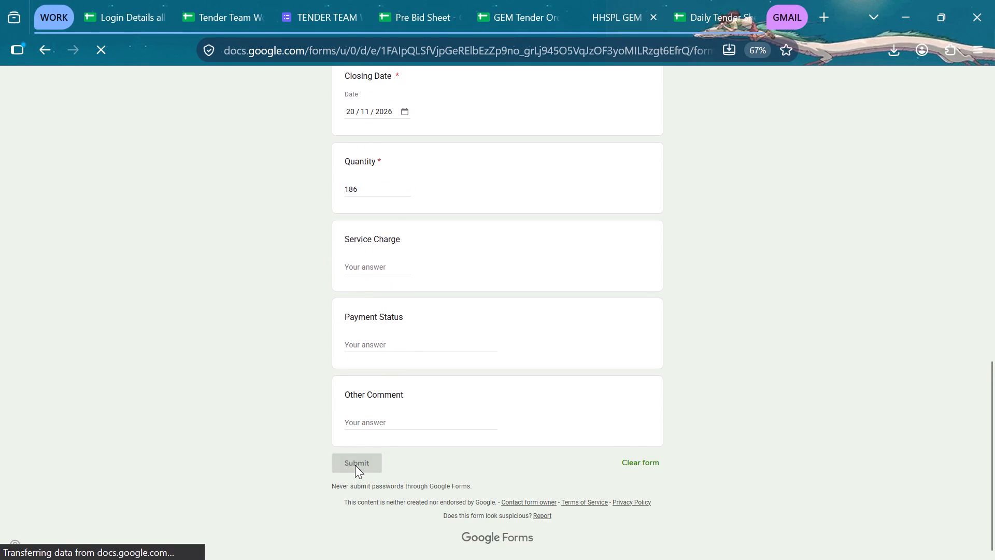
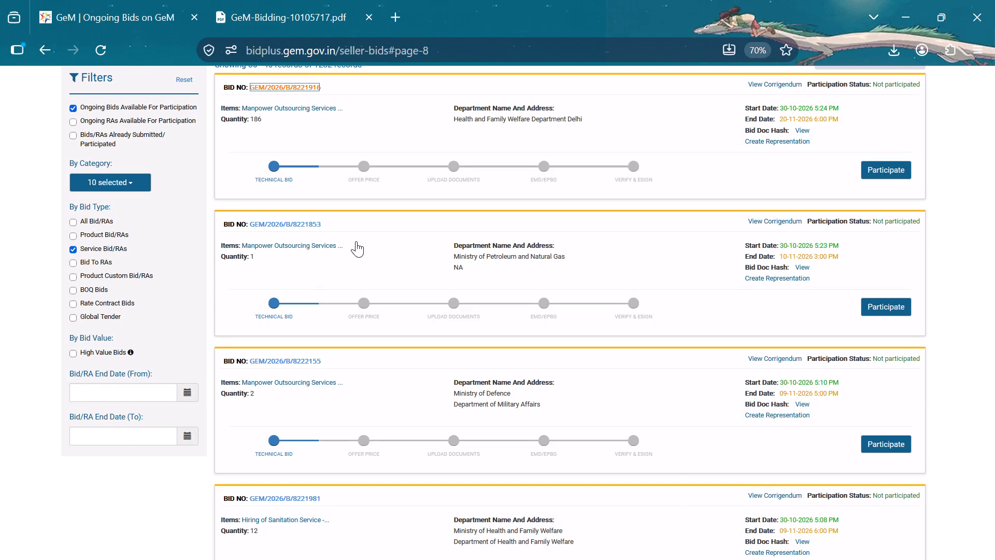
Go back to page 7 of the bid list, close the previous bid document, and open the document for GEM/2026/B/8222263.
{"action": "scroll", "coordinate": [356, 241], "scroll_direction": "down", "scroll_amount": 2}
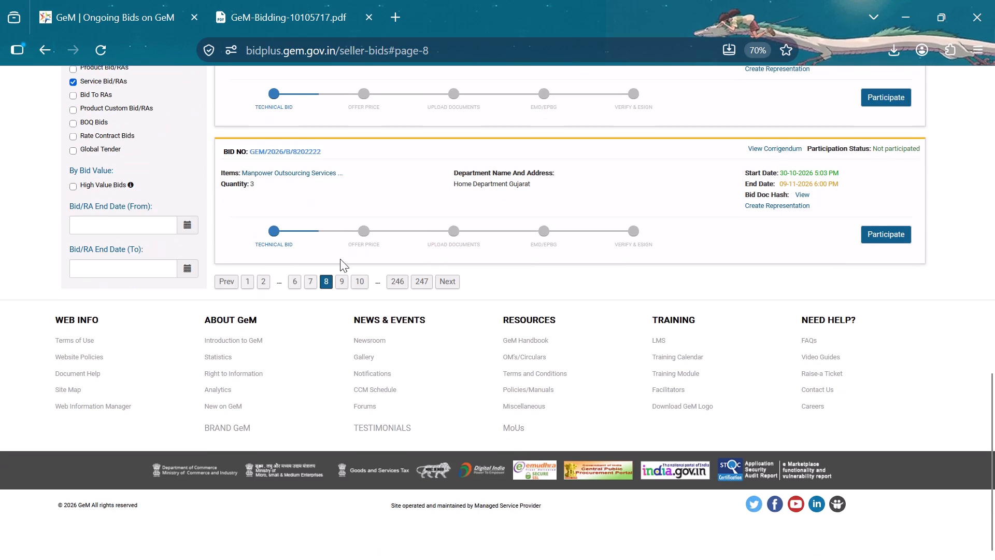
{"action": "left_click", "coordinate": [310, 313]}
{"action": "left_click", "coordinate": [364, 20]}
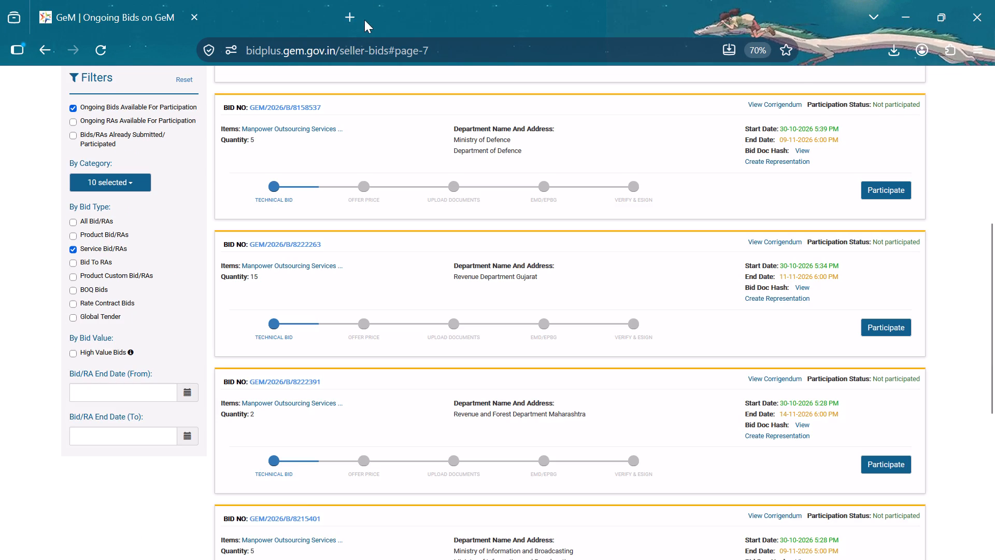
{"action": "scroll", "coordinate": [353, 234], "scroll_direction": "down", "scroll_amount": 1}
{"action": "scroll", "coordinate": [353, 234], "scroll_direction": "up", "scroll_amount": 1}
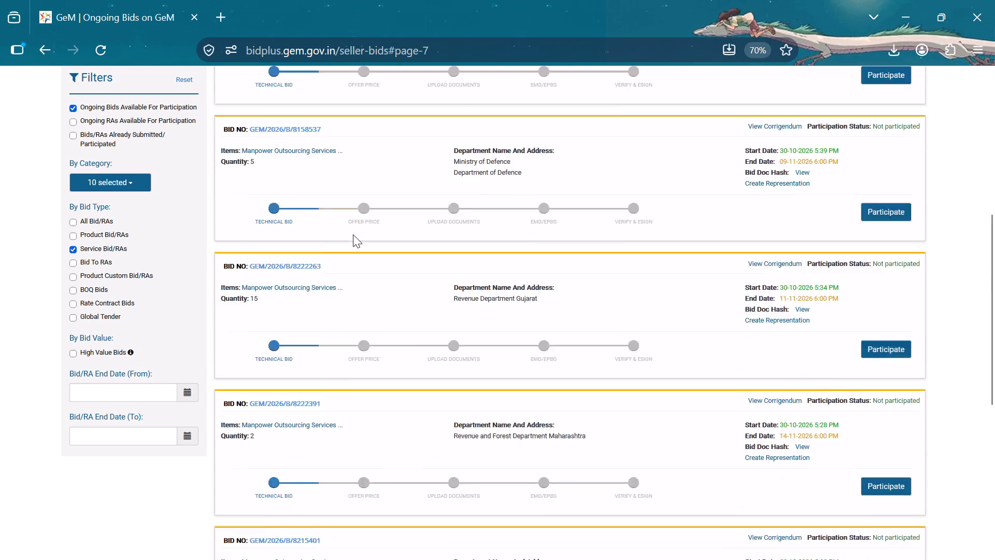
{"action": "scroll", "coordinate": [353, 234], "scroll_direction": "up", "scroll_amount": 2}
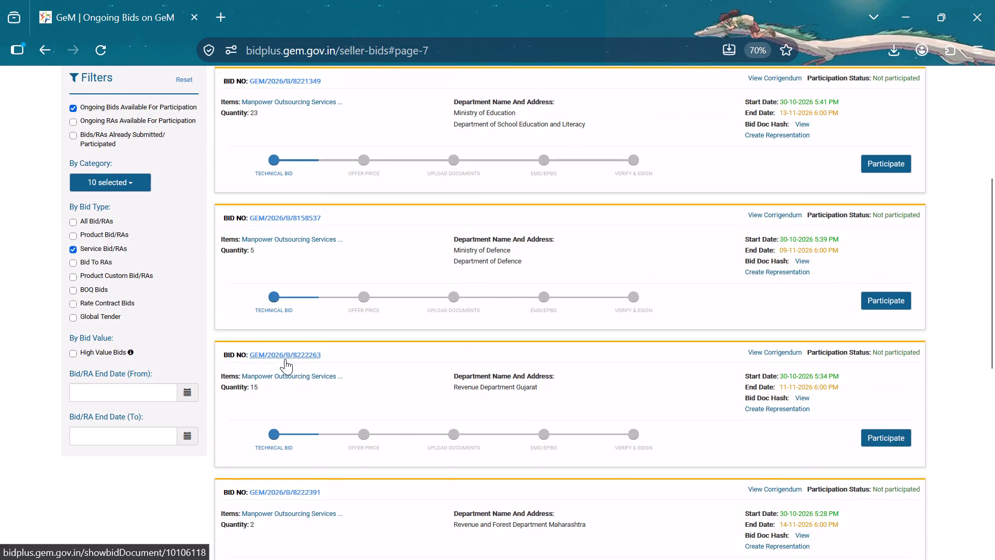
{"action": "left_click", "coordinate": [283, 359]}
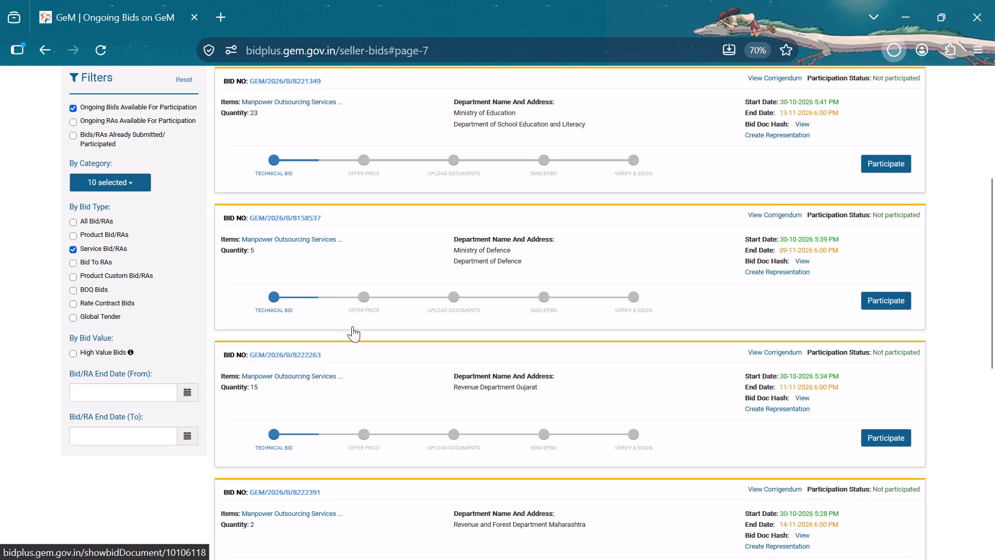
{"action": "left_click", "coordinate": [376, 318]}
Copy the bid number from the document and fill in the HHSPL form with GEM Id GEM/2026/B/8222263 and Bid Type M.
{"action": "double_click", "coordinate": [793, 197]}
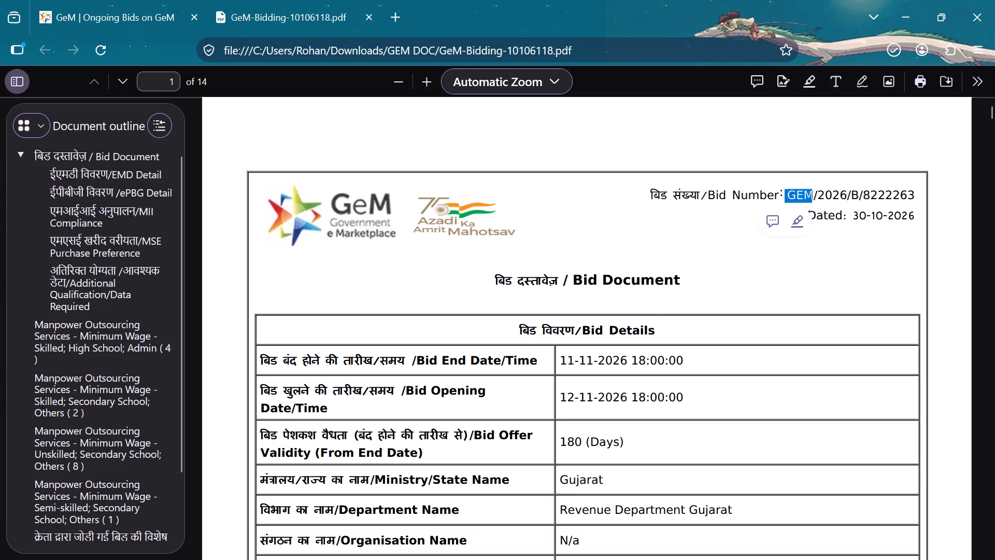
{"action": "key", "text": "ctrl+shift+Right"}
{"action": "key", "text": "ctrl+shift+Right"}
{"action": "key", "text": "ctrl+shift+Right"}
{"action": "key", "text": "ctrl+c"}
{"action": "scroll", "coordinate": [639, 330], "scroll_direction": "down", "scroll_amount": 13}
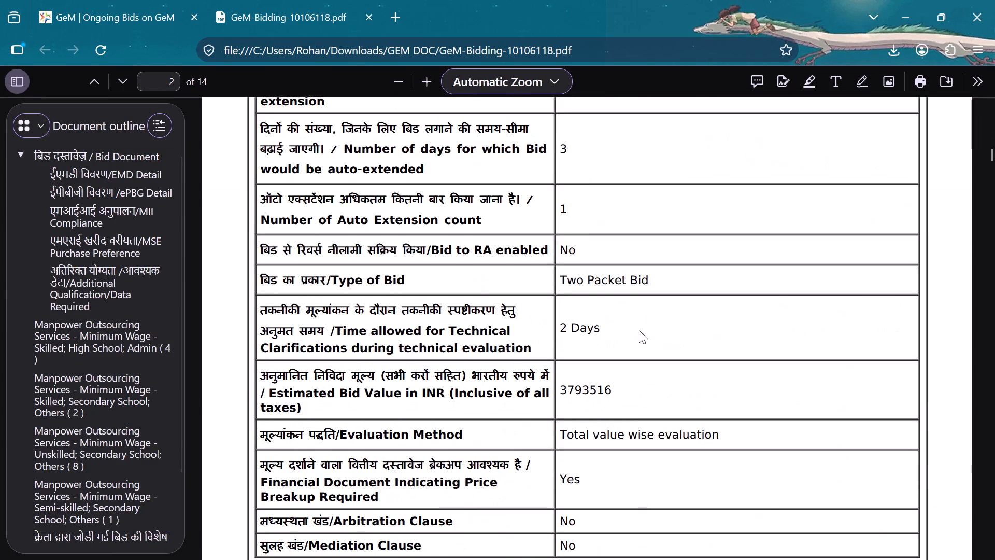
{"action": "key", "text": "alt+Tab"}
{"action": "left_click", "coordinate": [383, 320]}
{"action": "key", "text": "ctrl+v"}
{"action": "key", "text": "Tab"}
{"action": "key", "text": "m"}
Copy the consignee city from the bid document's consignee table and set State to GJ in the form.
{"action": "key", "text": "alt+Tab"}
{"action": "scroll", "coordinate": [383, 320], "scroll_direction": "down", "scroll_amount": 6}
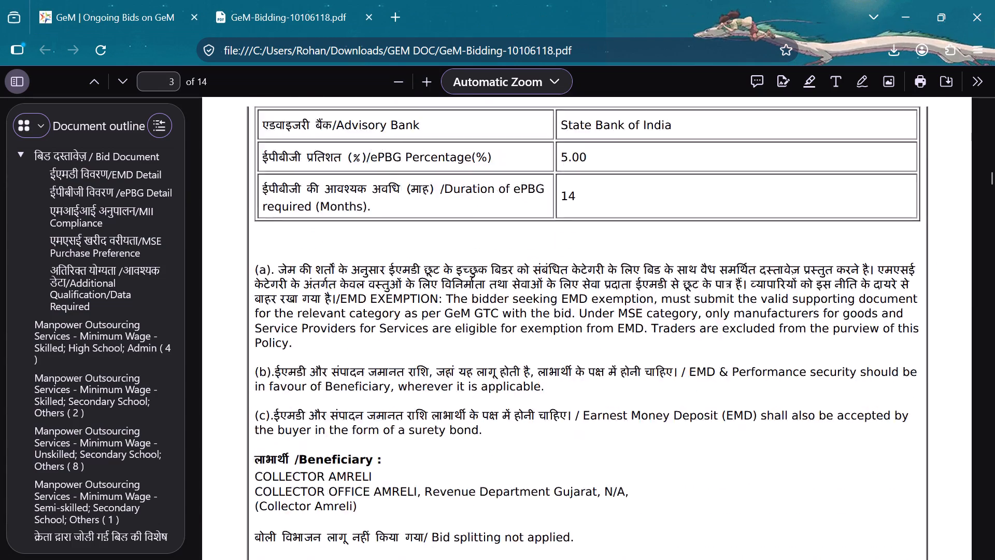
{"action": "scroll", "coordinate": [383, 320], "scroll_direction": "down", "scroll_amount": 20}
{"action": "scroll", "coordinate": [383, 320], "scroll_direction": "down", "scroll_amount": 10}
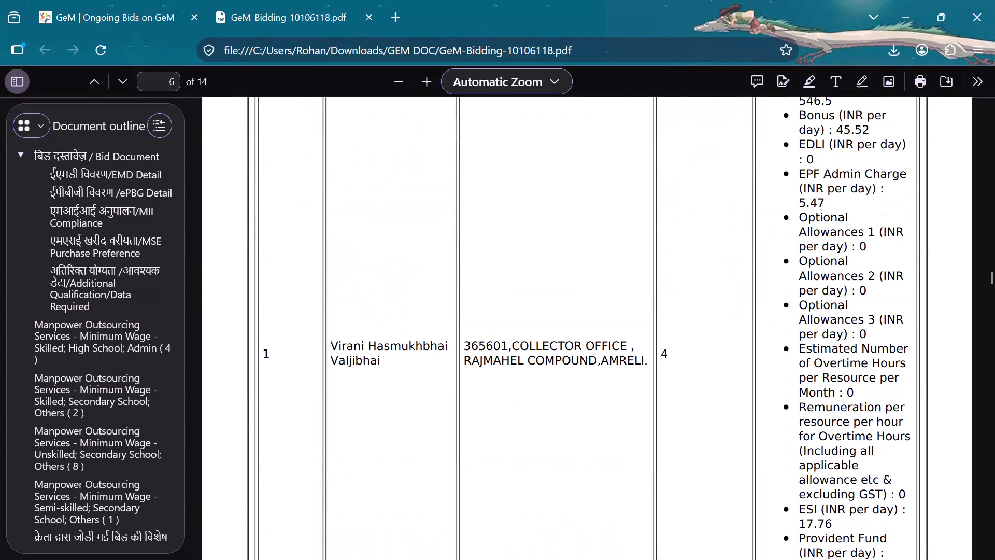
{"action": "double_click", "coordinate": [605, 360]}
{"action": "key", "text": "ctrl+c"}
{"action": "key", "text": "alt+Tab"}
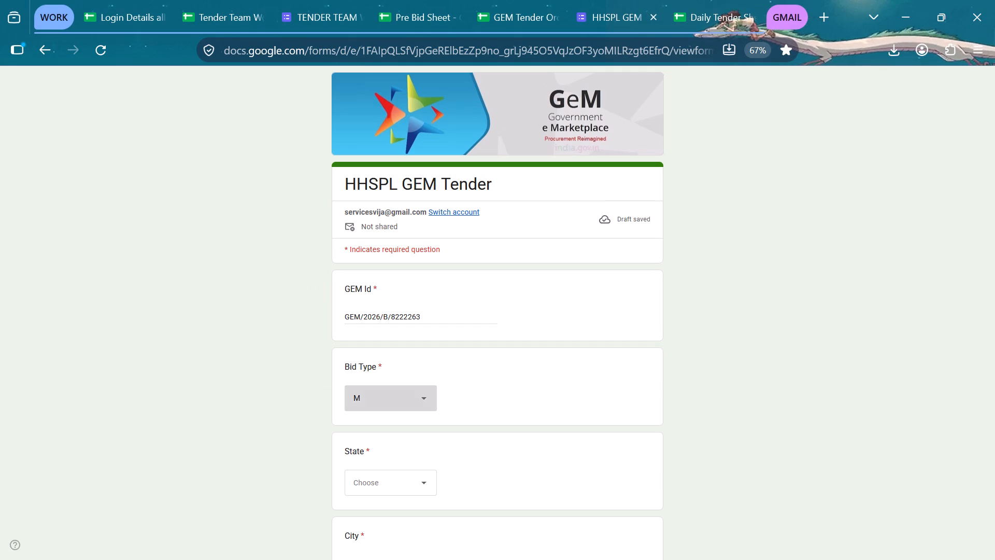
{"action": "key", "text": "Tab"}
{"action": "type", "text": "gj"}
{"action": "key", "text": "Tab"}
{"action": "key", "text": "Tab"}
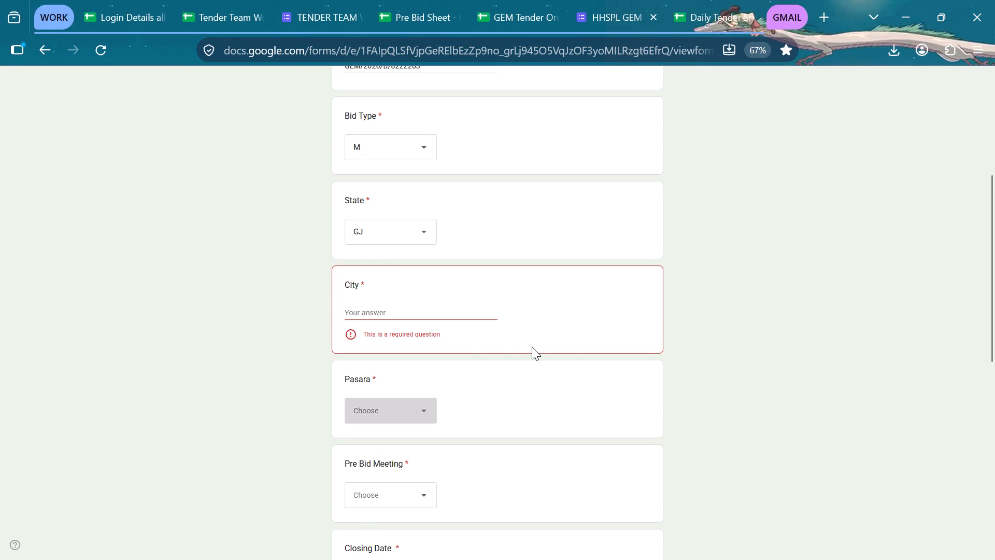
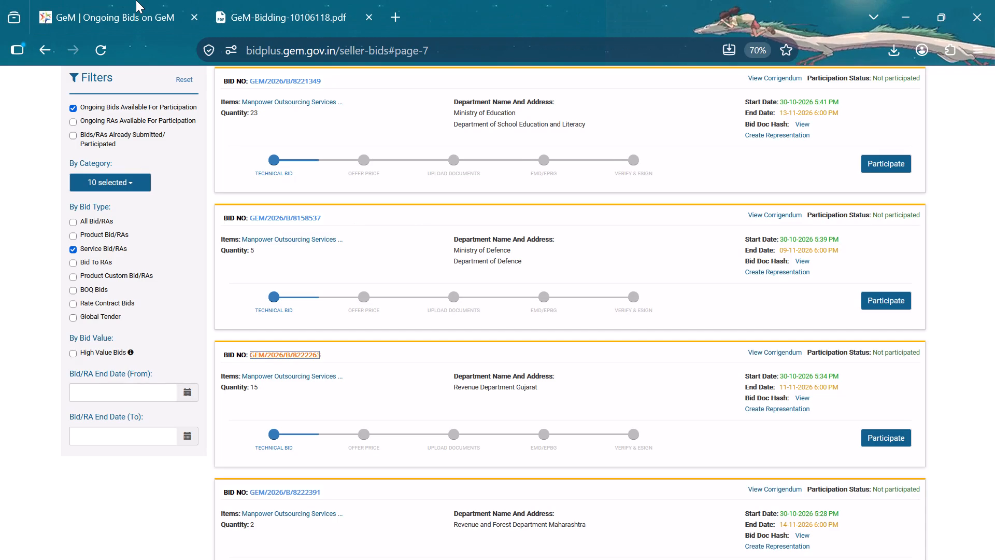
Enter closing date 11/11/2026 and quantity 15 in the tender entry form for the Revenue Department Gujarat bid.
{"action": "key", "text": "alt+Tab"}
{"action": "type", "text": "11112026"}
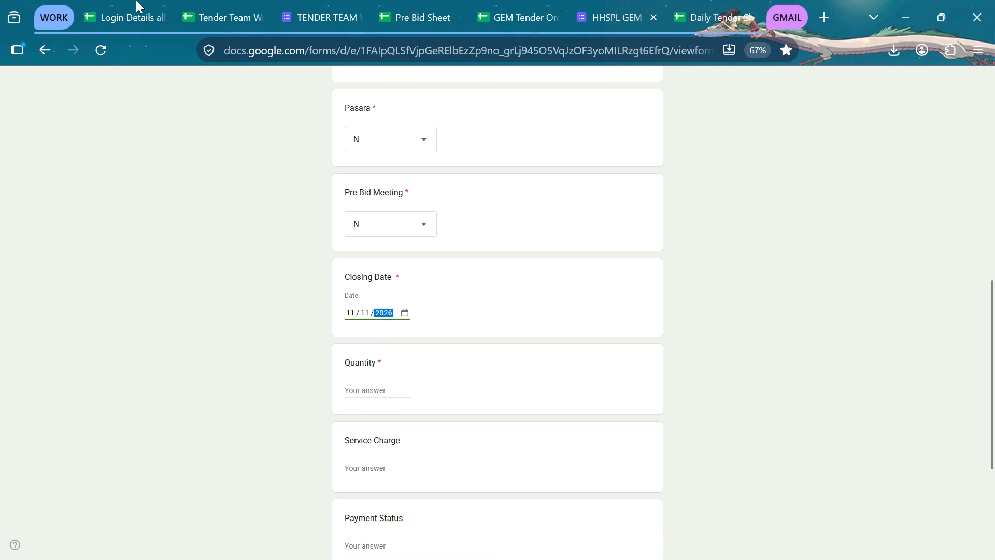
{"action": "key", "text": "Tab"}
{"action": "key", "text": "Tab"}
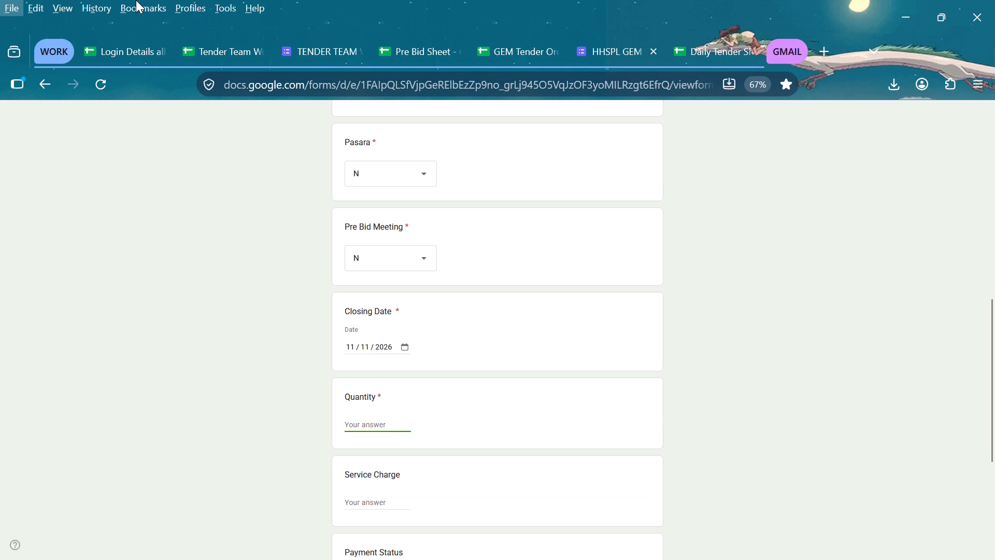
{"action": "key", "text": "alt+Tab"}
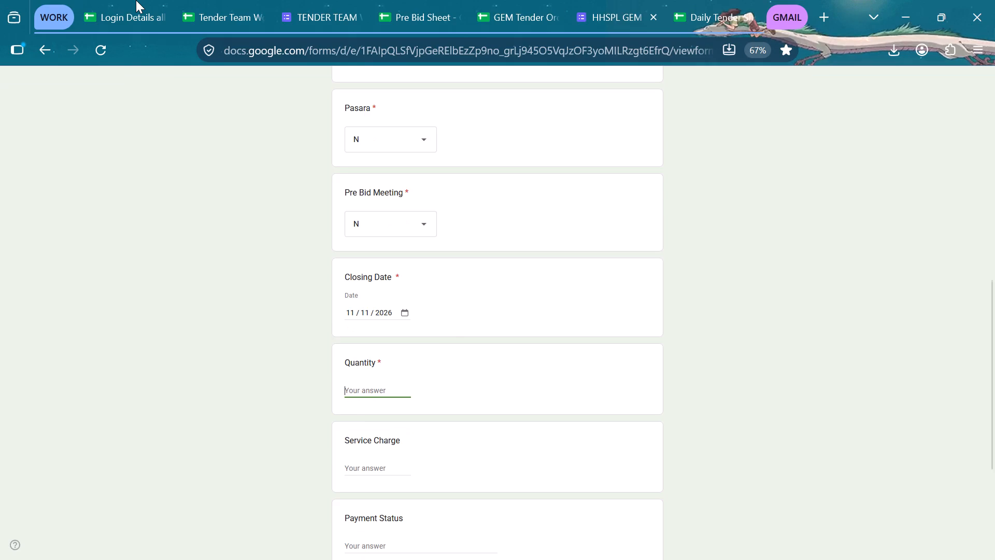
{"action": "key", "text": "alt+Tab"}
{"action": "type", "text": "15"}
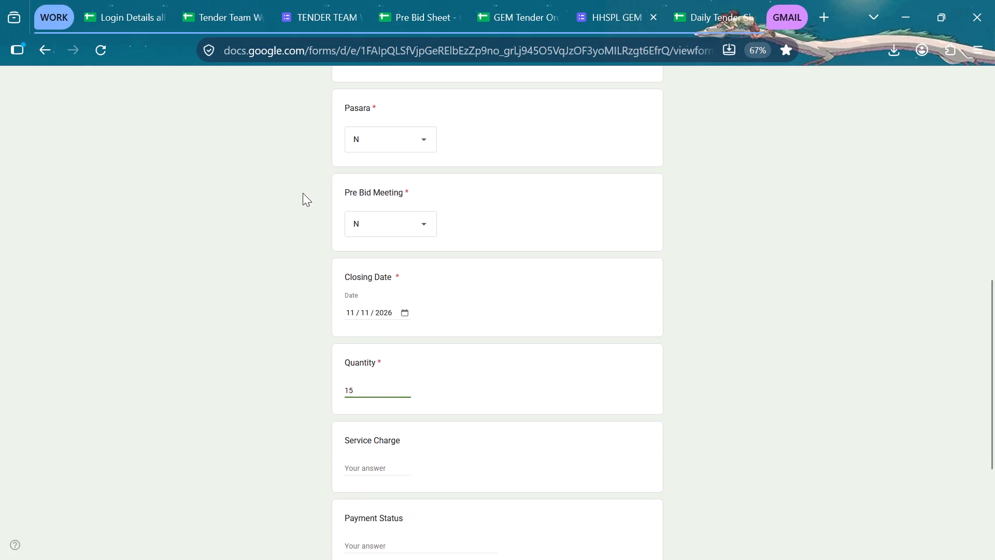
Submit the completed tender entry form, leaving service charge, payment status and other comment blank.
{"action": "scroll", "coordinate": [303, 193], "scroll_direction": "down", "scroll_amount": 6}
{"action": "left_click", "coordinate": [352, 463]}
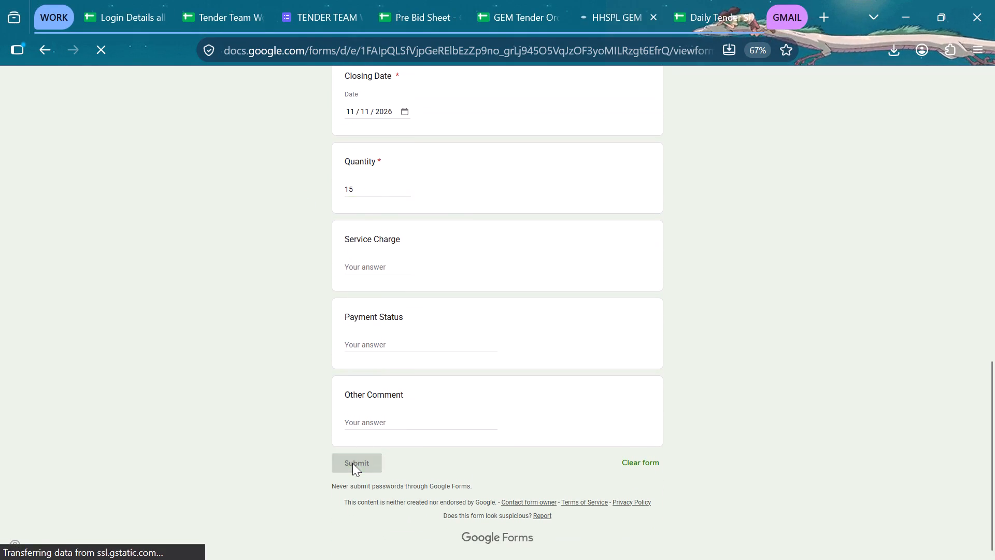
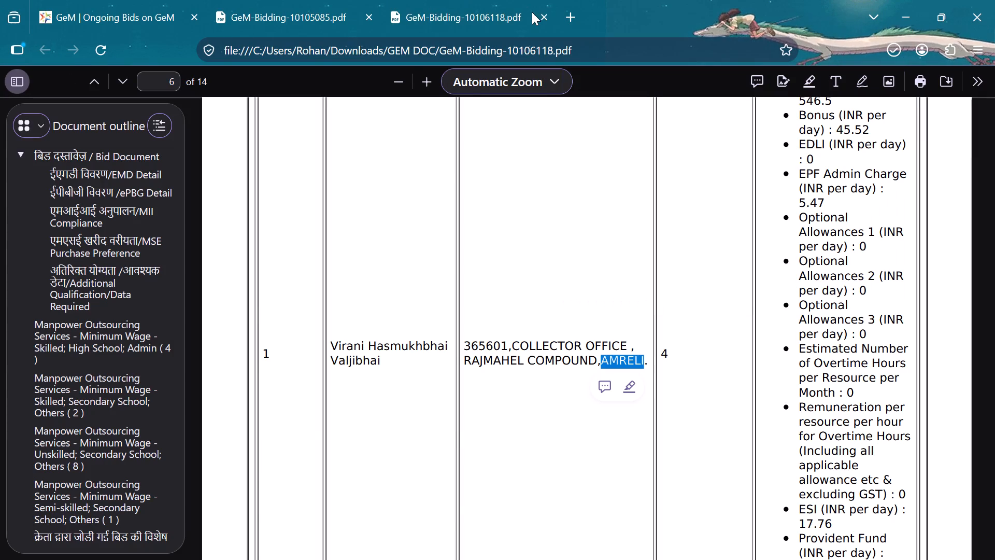
Close the finished Gujarat bid document and copy bid number GEM/2026/B/8221349 from the Kendriya Vidyalaya Sangathan bid document.
{"action": "left_click", "coordinate": [538, 15]}
{"action": "double_click", "coordinate": [797, 191]}
{"action": "key", "text": "ctrl+shift+Right"}
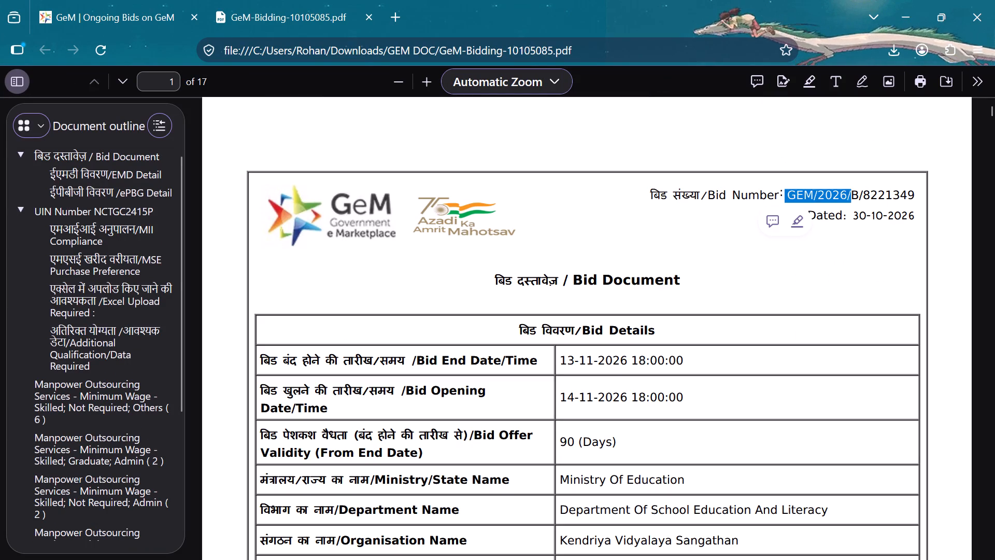
{"action": "key", "text": "ctrl+shift+Right"}
{"action": "key", "text": "ctrl+shift+Right"}
{"action": "key", "text": "ctrl+c"}
{"action": "scroll", "coordinate": [651, 331], "scroll_direction": "down", "scroll_amount": 13}
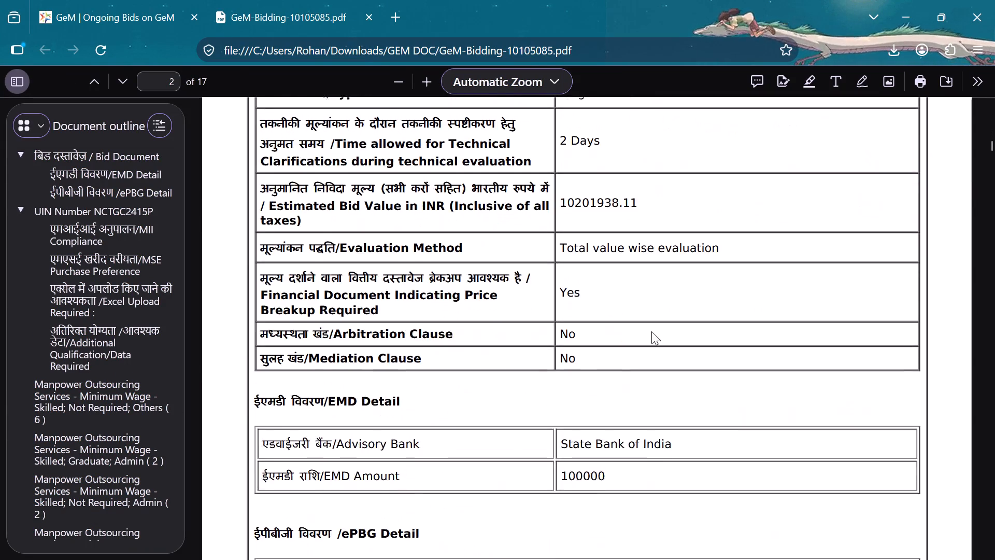
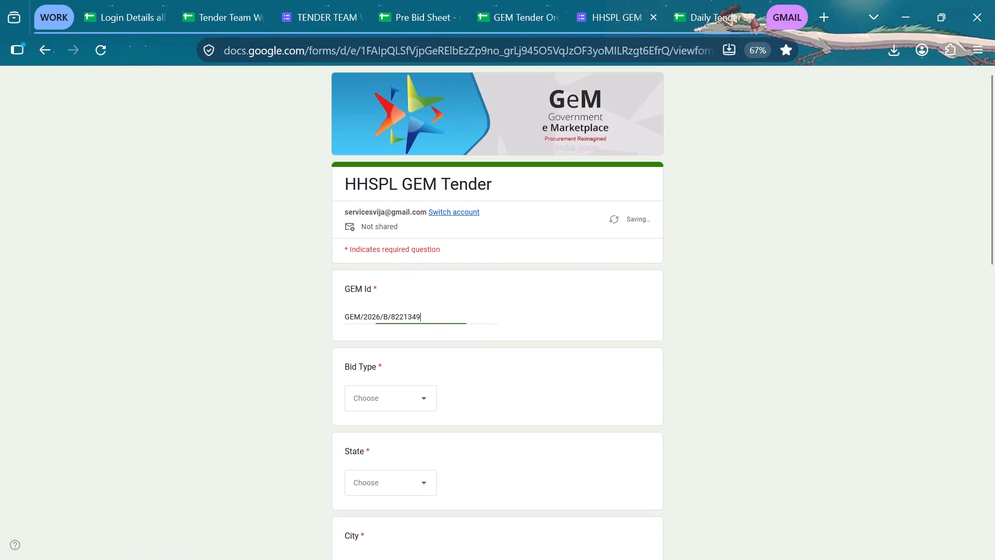
Fill in bid type S, state DL and city delhi, taking the location from the bid document's consignee details.
{"action": "key", "text": "Tab"}
{"action": "key", "text": "s"}
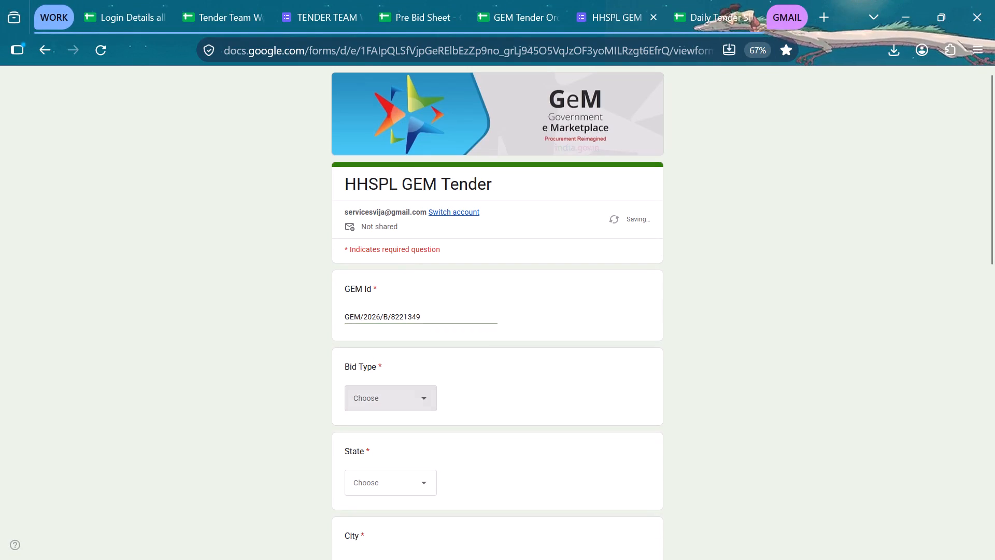
{"action": "key", "text": "Tab"}
{"action": "key", "text": "alt+Tab"}
{"action": "scroll", "coordinate": [384, 318], "scroll_direction": "down", "scroll_amount": 15}
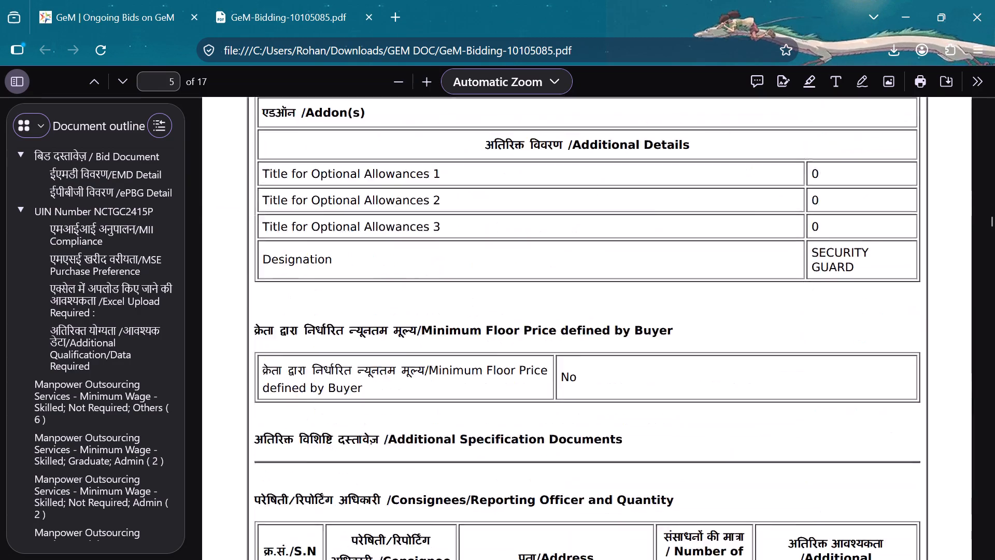
{"action": "scroll", "coordinate": [384, 318], "scroll_direction": "down", "scroll_amount": 9}
{"action": "key", "text": "Tab"}
{"action": "key", "text": "Tab"}
{"action": "key", "text": "d"}
{"action": "key", "text": "alt+Tab"}
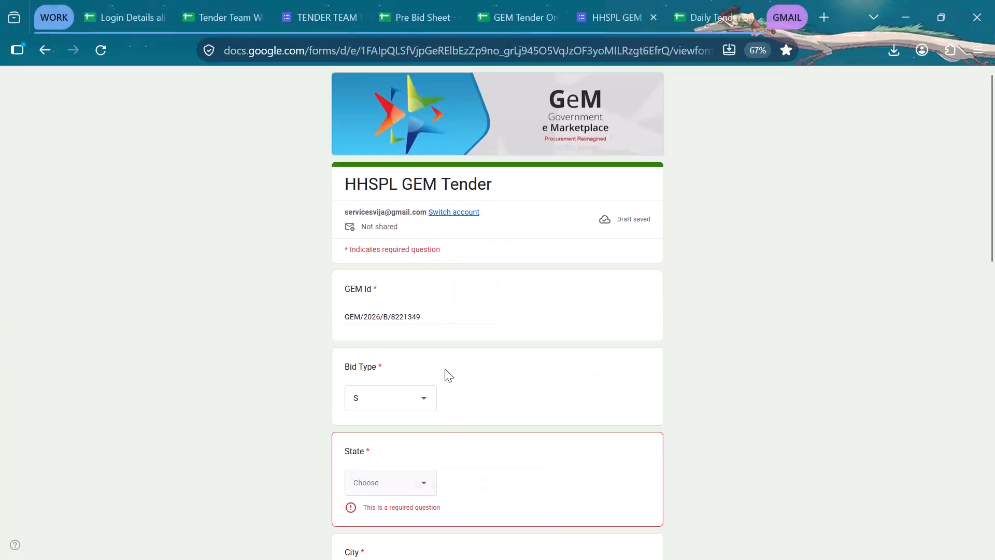
{"action": "type", "text": "dl"}
{"action": "key", "text": "Tab"}
{"action": "type", "text": "delhi"}
Answer the two questions after City with N and set the closing date to 13/11/2026 from the bid's end date.
{"action": "key", "text": "Tab"}
{"action": "key", "text": "n"}
{"action": "key", "text": "Tab"}
{"action": "key", "text": "n"}
{"action": "key", "text": "alt+Tab"}
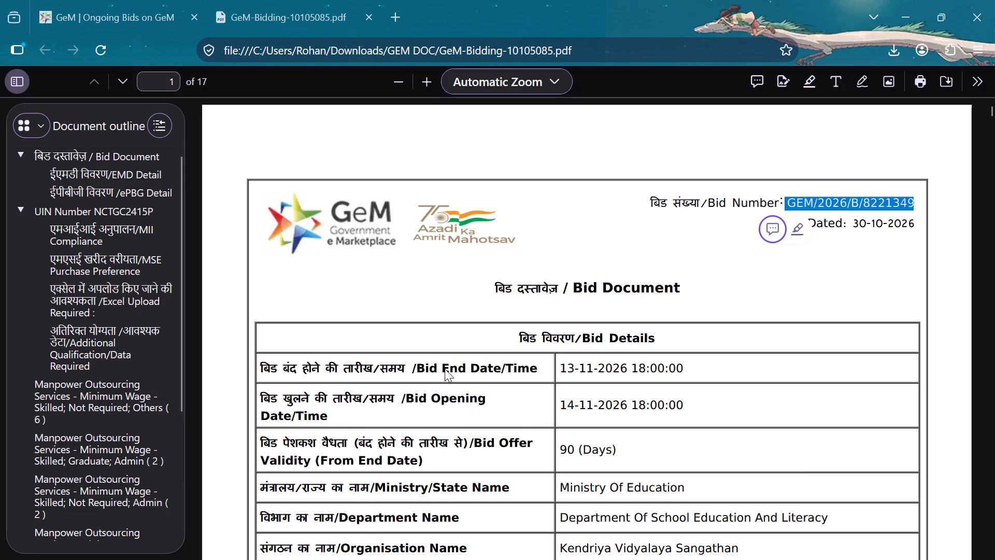
{"action": "left_click", "coordinate": [126, 0]}
{"action": "key", "text": "alt+Tab"}
{"action": "key", "text": "Tab"}
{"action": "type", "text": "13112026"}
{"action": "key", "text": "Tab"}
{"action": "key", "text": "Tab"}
Look up the bid's quantity in the GeM ongoing bids list and enter 23 as the form's Quantity.
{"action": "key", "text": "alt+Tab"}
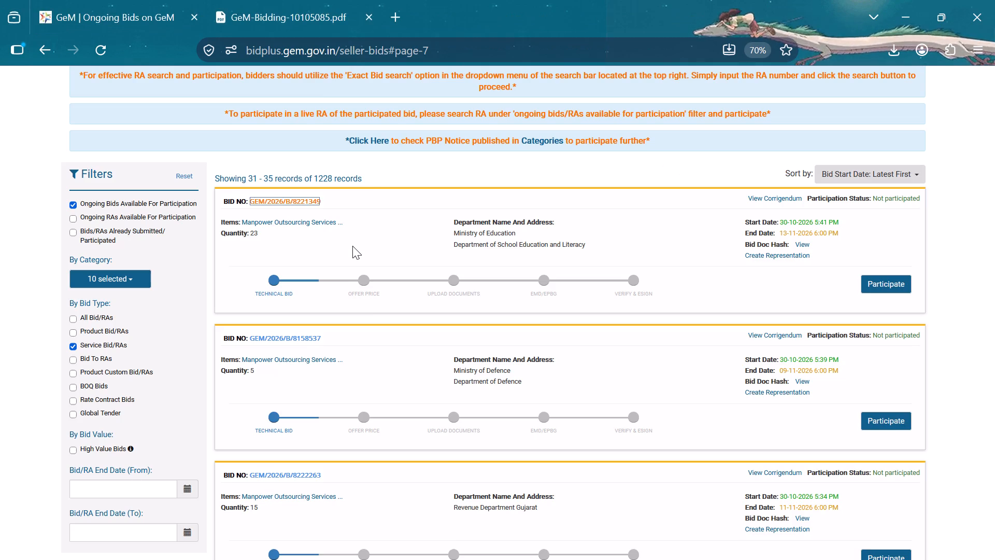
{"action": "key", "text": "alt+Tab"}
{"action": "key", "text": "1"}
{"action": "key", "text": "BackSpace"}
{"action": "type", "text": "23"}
{"action": "scroll", "coordinate": [352, 246], "scroll_direction": "down", "scroll_amount": 5}
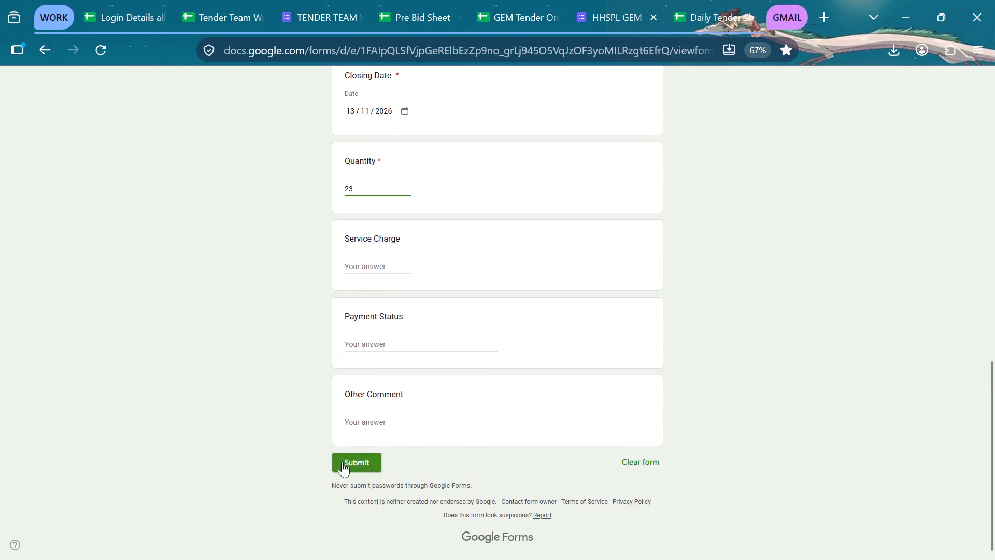
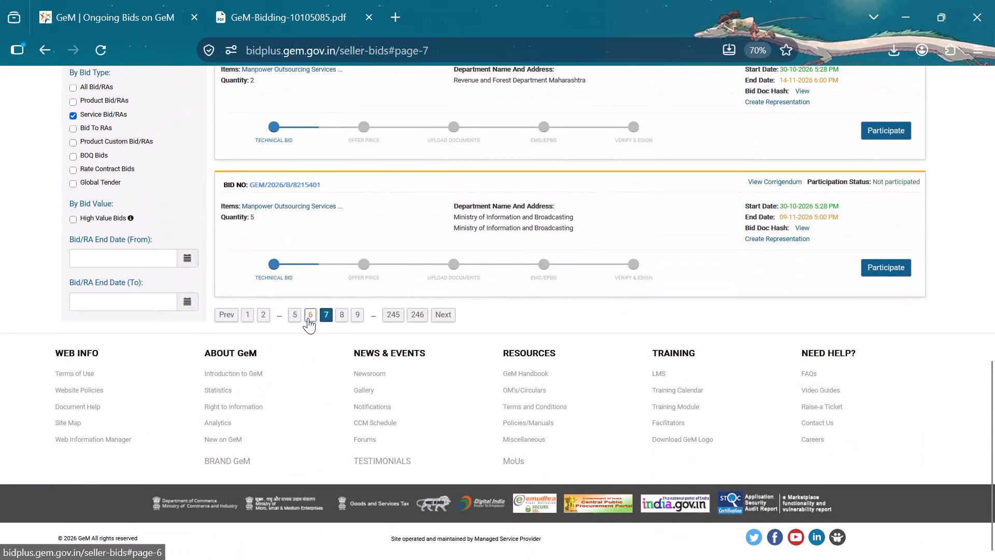
Close the previous bid's document and open the bid document for GEM/2026/B/8222434 from the ongoing bids list.
{"action": "left_click", "coordinate": [368, 16]}
{"action": "scroll", "coordinate": [346, 240], "scroll_direction": "down", "scroll_amount": 1}
{"action": "scroll", "coordinate": [346, 240], "scroll_direction": "up", "scroll_amount": 1}
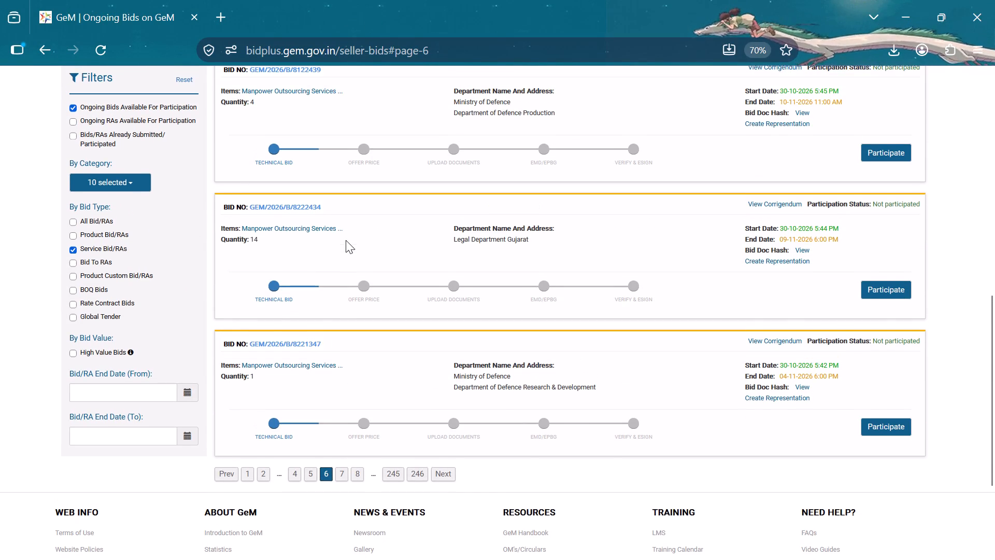
{"action": "left_click", "coordinate": [293, 210]}
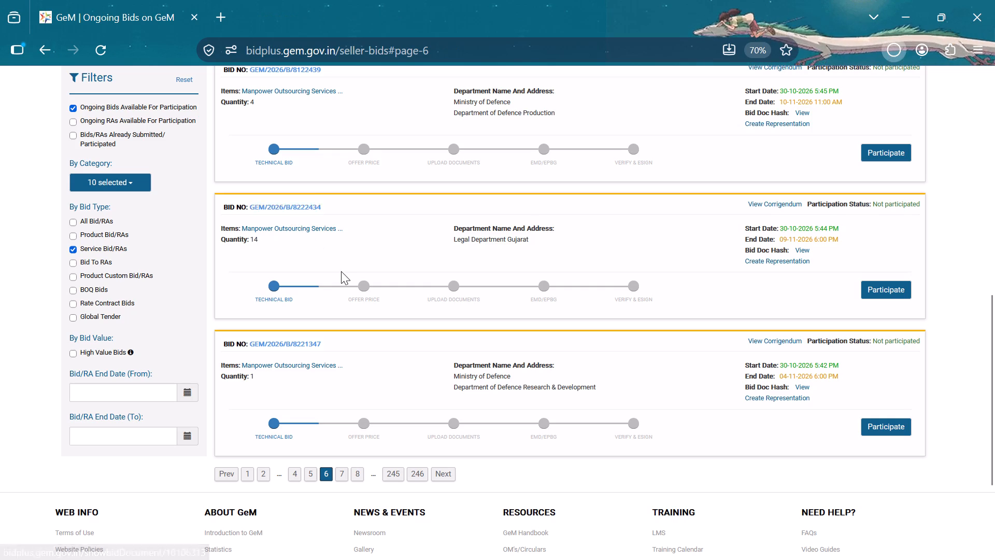
{"action": "left_click", "coordinate": [359, 296]}
Copy the bid number GEM/2026/B/8222434 from the bid document into the form's GEM Id.
{"action": "double_click", "coordinate": [789, 193]}
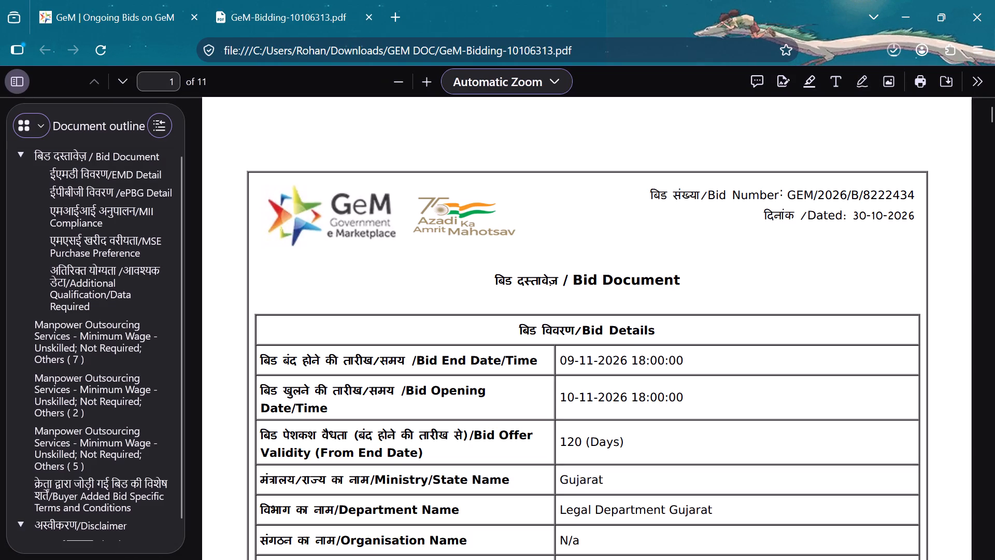
{"action": "key", "text": "ctrl+shift+Right"}
{"action": "key", "text": "ctrl+shift+Right"}
{"action": "key", "text": "ctrl+shift+Right"}
{"action": "key", "text": "ctrl+c"}
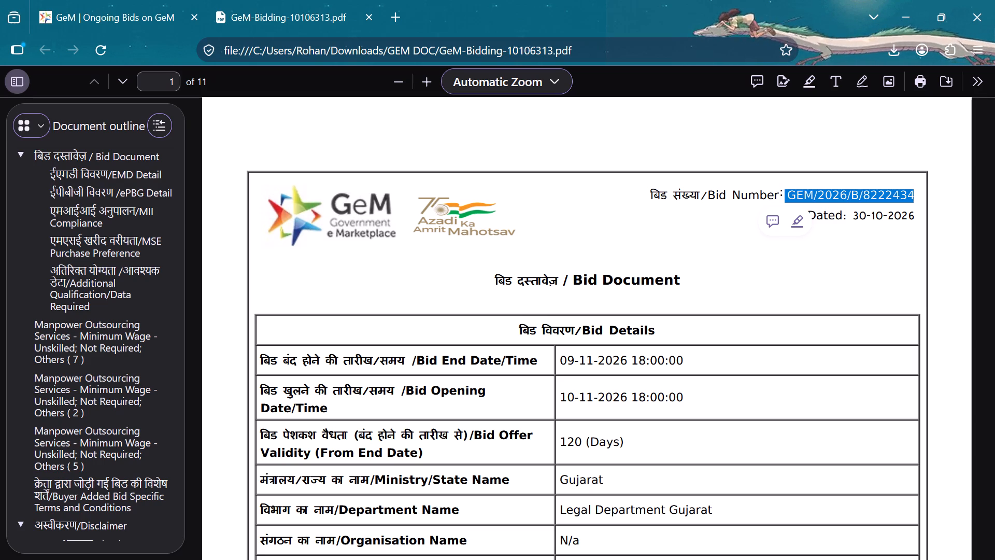
{"action": "key", "text": "alt+Tab"}
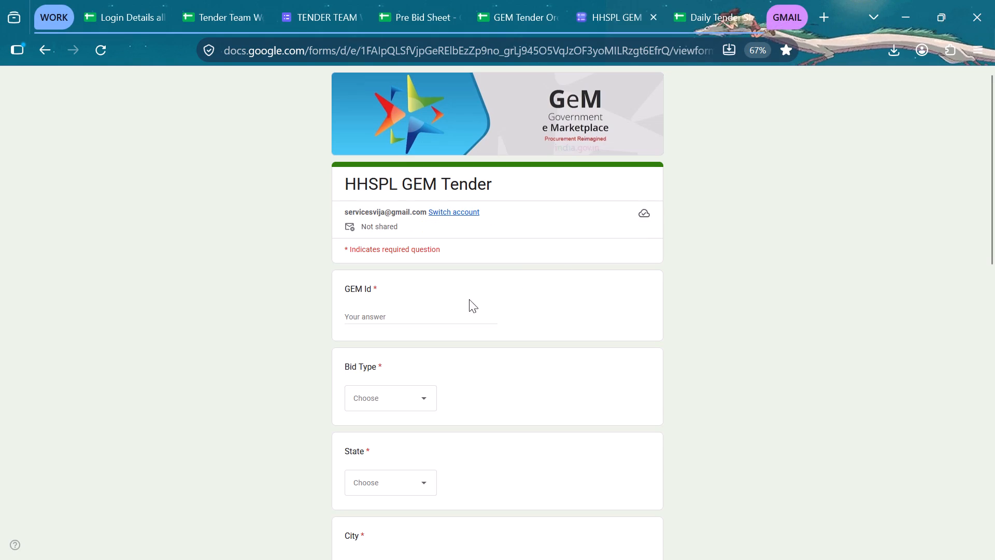
{"action": "left_click", "coordinate": [438, 314]}
{"action": "key", "text": "ctrl+v"}
{"action": "key", "text": "Tab"}
Check the bid document's details and set the form's Bid Type to M.
{"action": "key", "text": "alt+Tab"}
{"action": "scroll", "coordinate": [438, 314], "scroll_direction": "down", "scroll_amount": 10}
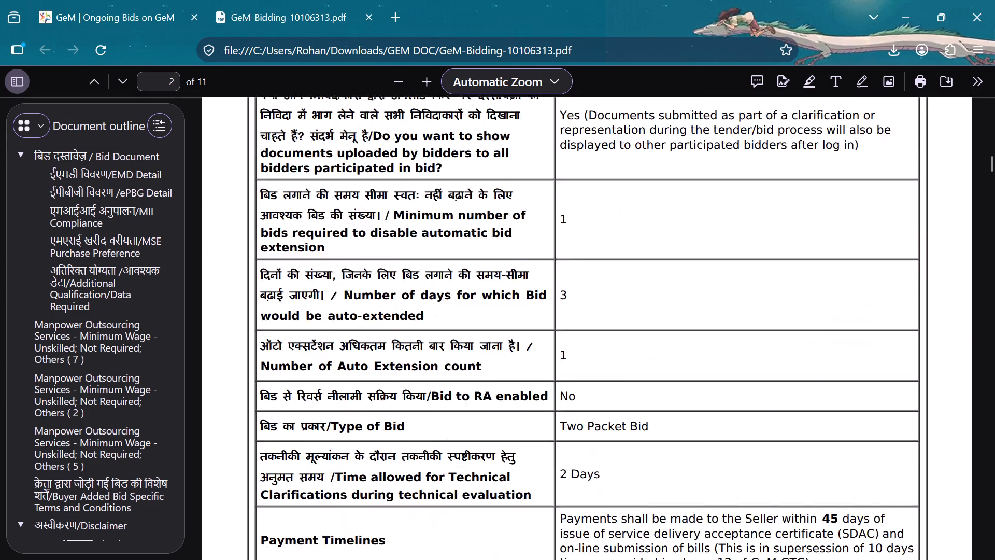
{"action": "scroll", "coordinate": [438, 314], "scroll_direction": "down", "scroll_amount": 3}
{"action": "key", "text": "alt+Tab"}
{"action": "key", "text": "m"}
{"action": "key", "text": "Tab"}
Set the state to GJ and copy the city PORBANDAR from the consignee address in the bid document.
{"action": "key", "text": "alt+Tab"}
{"action": "scroll", "coordinate": [438, 314], "scroll_direction": "down", "scroll_amount": 20}
{"action": "scroll", "coordinate": [438, 314], "scroll_direction": "down", "scroll_amount": 9}
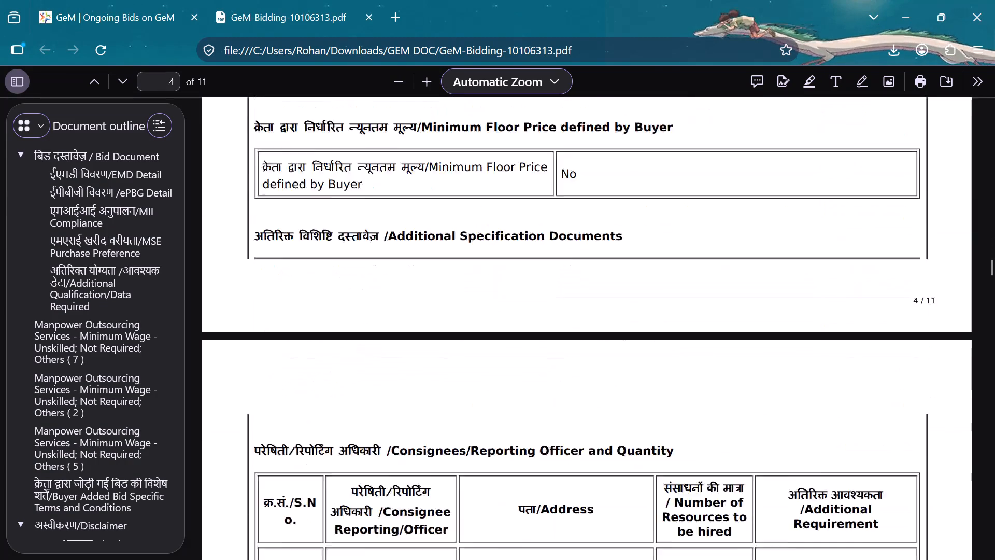
{"action": "scroll", "coordinate": [438, 314], "scroll_direction": "down", "scroll_amount": 2}
{"action": "scroll", "coordinate": [468, 341], "scroll_direction": "up", "scroll_amount": 4}
{"action": "double_click", "coordinate": [563, 412]}
{"action": "key", "text": "ctrl+c"}
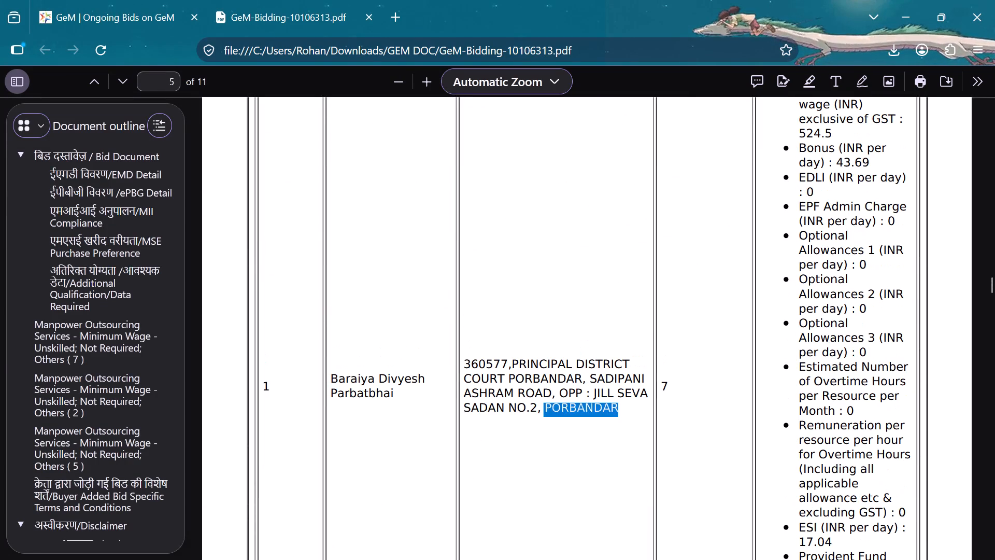
{"action": "key", "text": "alt+Tab"}
{"action": "type", "text": "gj"}
{"action": "key", "text": "Tab"}
{"action": "key", "text": "ctrl+v"}
Set Pasara and Pre Bid Meeting to N and enter the bid's end date 09/11/2026 as the Closing Date.
{"action": "key", "text": "Tab"}
{"action": "key", "text": "n"}
{"action": "key", "text": "Tab"}
{"action": "key", "text": "n"}
{"action": "key", "text": "alt+Tab"}
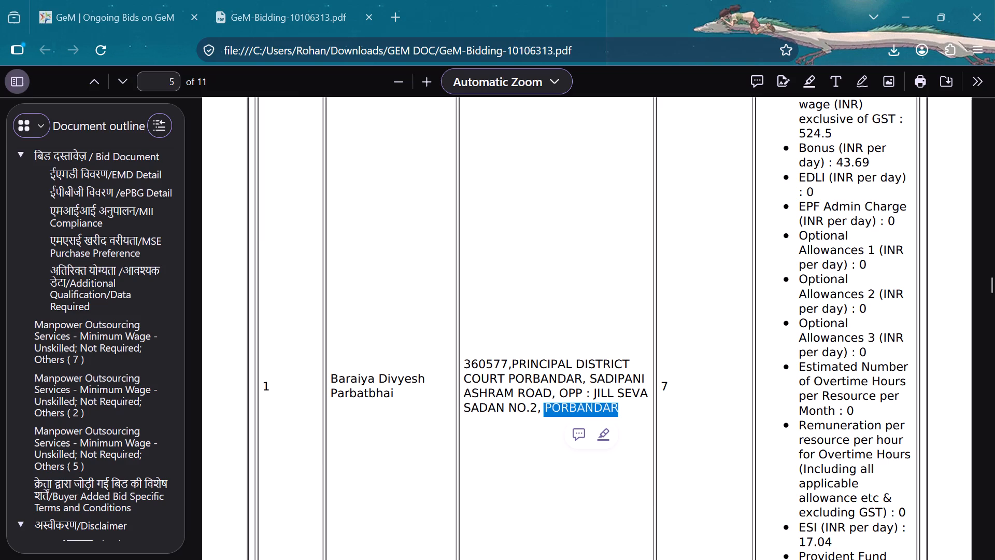
{"action": "left_click", "coordinate": [68, 0]}
{"action": "key", "text": "alt+Tab"}
{"action": "key", "text": "Tab"}
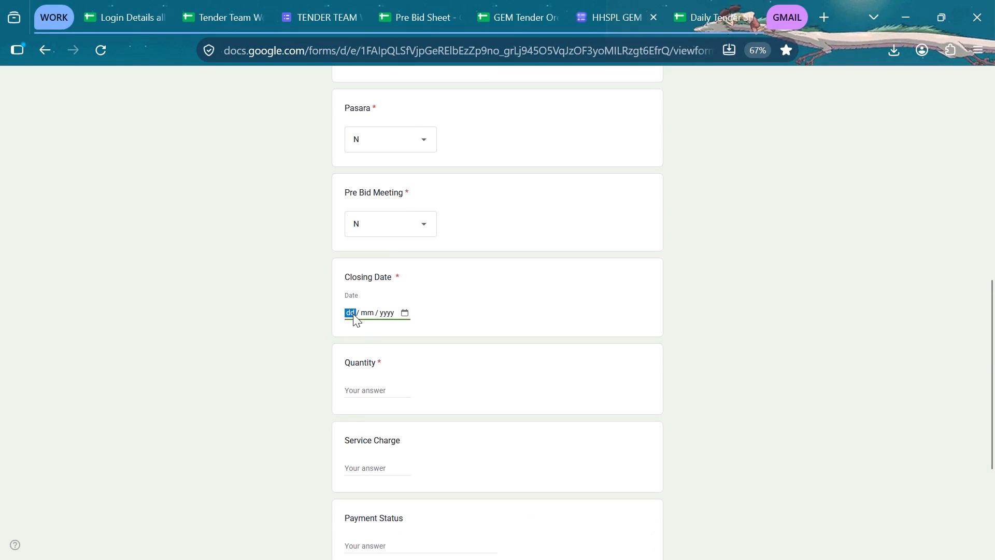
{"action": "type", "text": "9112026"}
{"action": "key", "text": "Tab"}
Look up the bid's quantity in the ongoing bids list, enter 14 as Quantity and submit the form.
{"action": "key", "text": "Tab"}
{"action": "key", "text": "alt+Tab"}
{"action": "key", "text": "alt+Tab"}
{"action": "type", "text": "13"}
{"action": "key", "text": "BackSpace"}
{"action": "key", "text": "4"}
{"action": "scroll", "coordinate": [353, 314], "scroll_direction": "down", "scroll_amount": 6}
{"action": "left_click", "coordinate": [351, 468]}
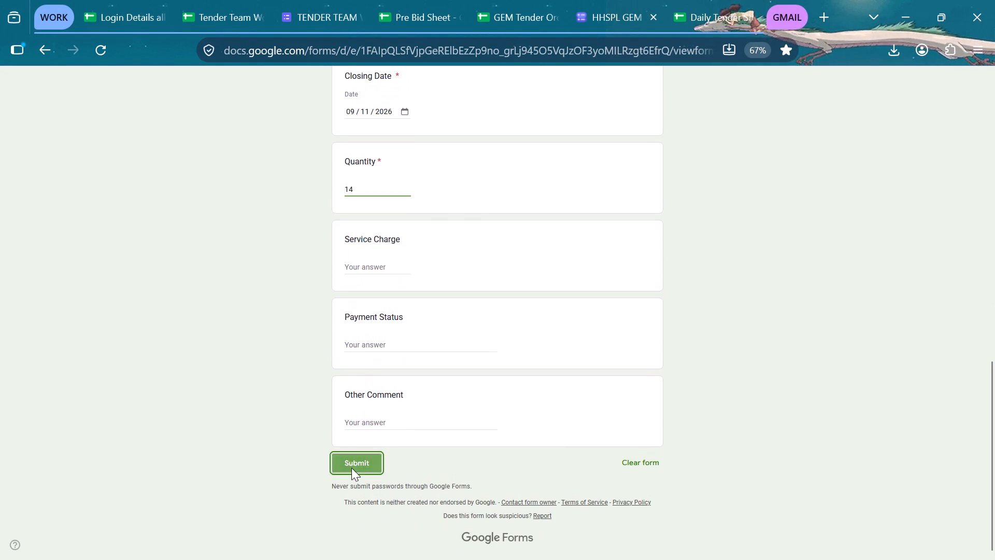
Return to the ongoing bids list and close the submitted bid's document.
{"action": "key", "text": "alt+Tab"}
{"action": "scroll", "coordinate": [319, 288], "scroll_direction": "up", "scroll_amount": 3}
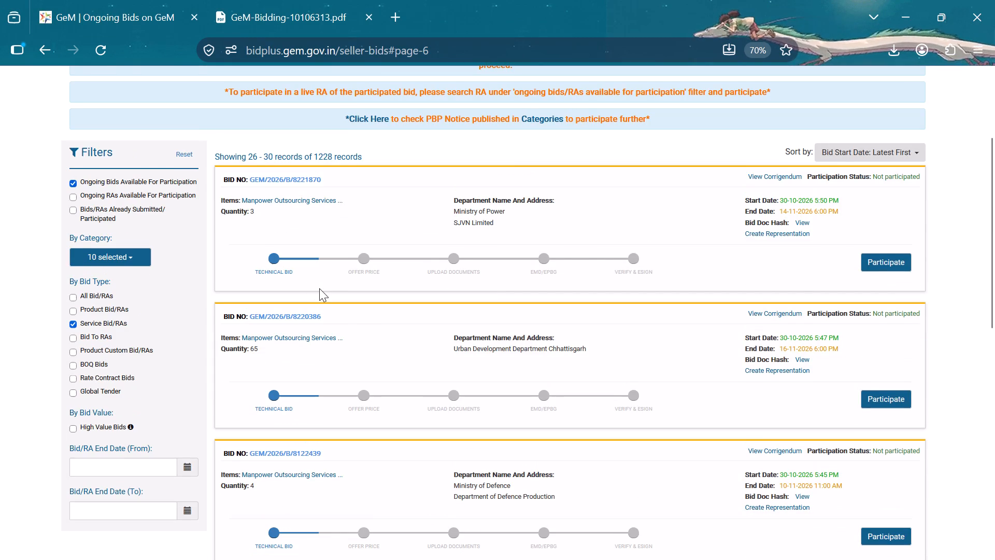
{"action": "scroll", "coordinate": [319, 288], "scroll_direction": "down", "scroll_amount": 6}
{"action": "left_click", "coordinate": [314, 319]}
{"action": "left_click", "coordinate": [364, 6]}
{"action": "left_click", "coordinate": [365, 13]}
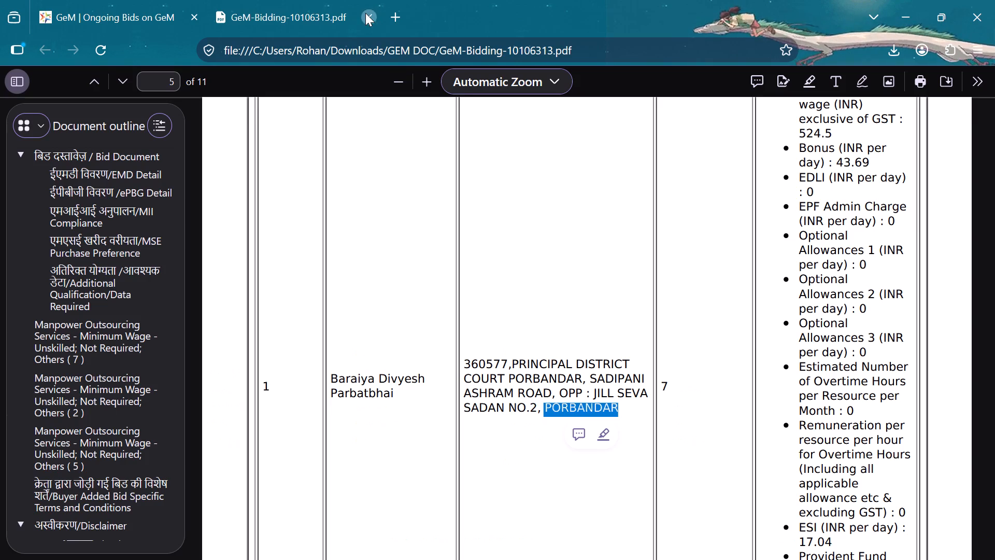
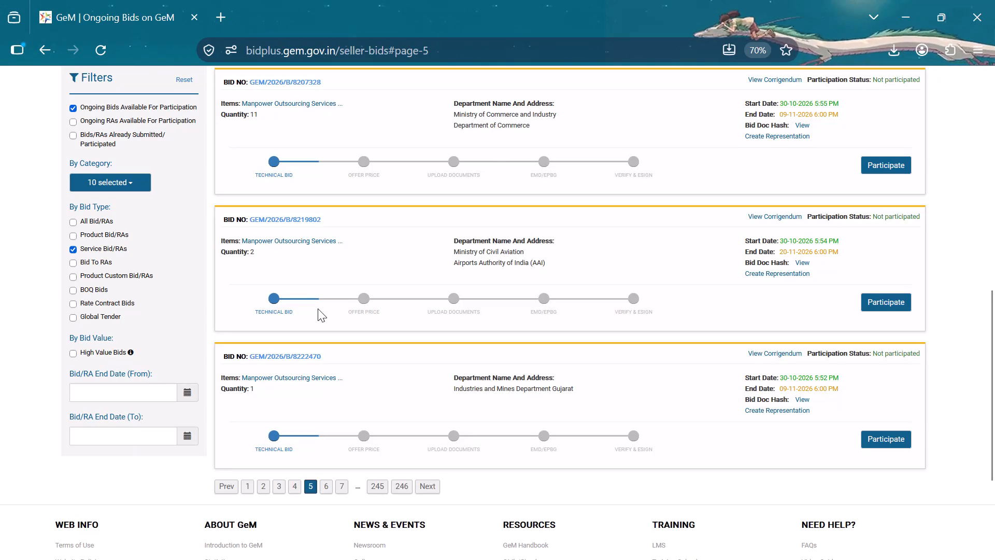
Open the bid document of GEM/2026/B/8207328, the Department of Commerce bid, from the ongoing bids list.
{"action": "scroll", "coordinate": [318, 309], "scroll_direction": "up", "scroll_amount": 3}
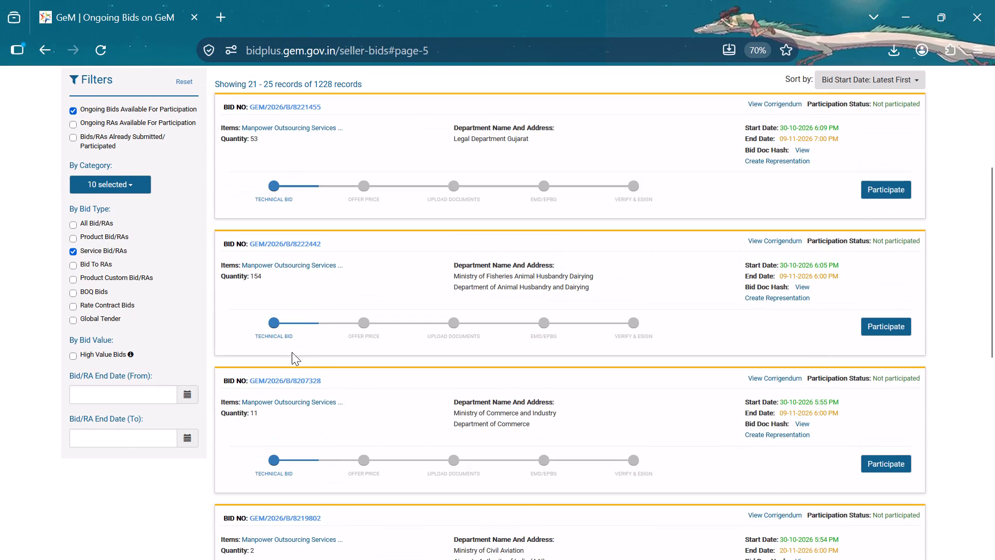
{"action": "left_click", "coordinate": [280, 374]}
{"action": "left_click", "coordinate": [283, 376]}
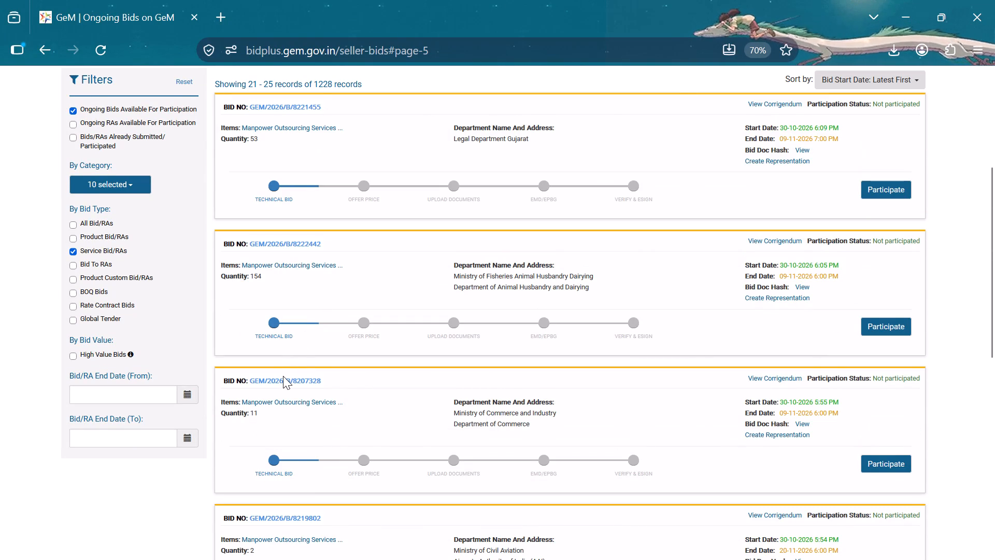
{"action": "left_click", "coordinate": [283, 386]}
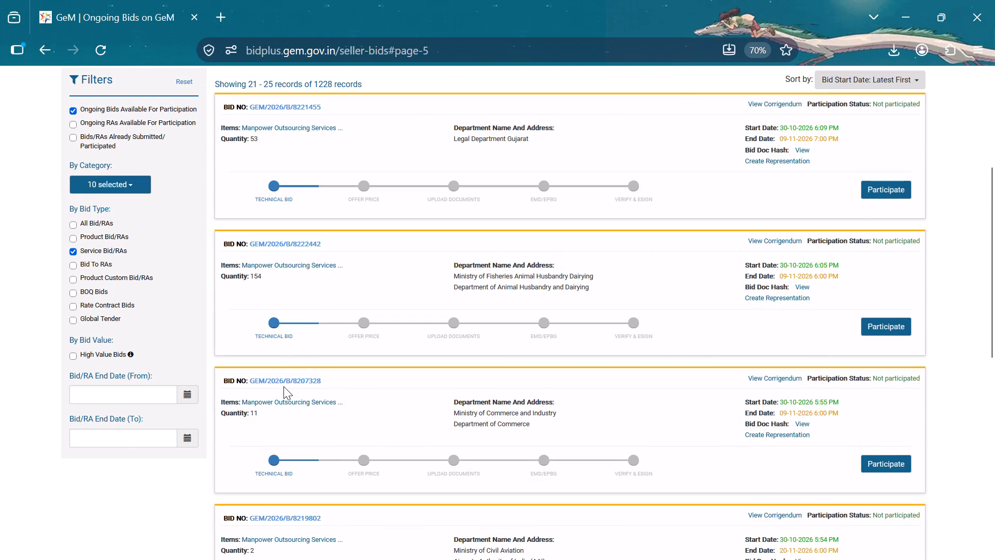
{"action": "left_click", "coordinate": [286, 381]}
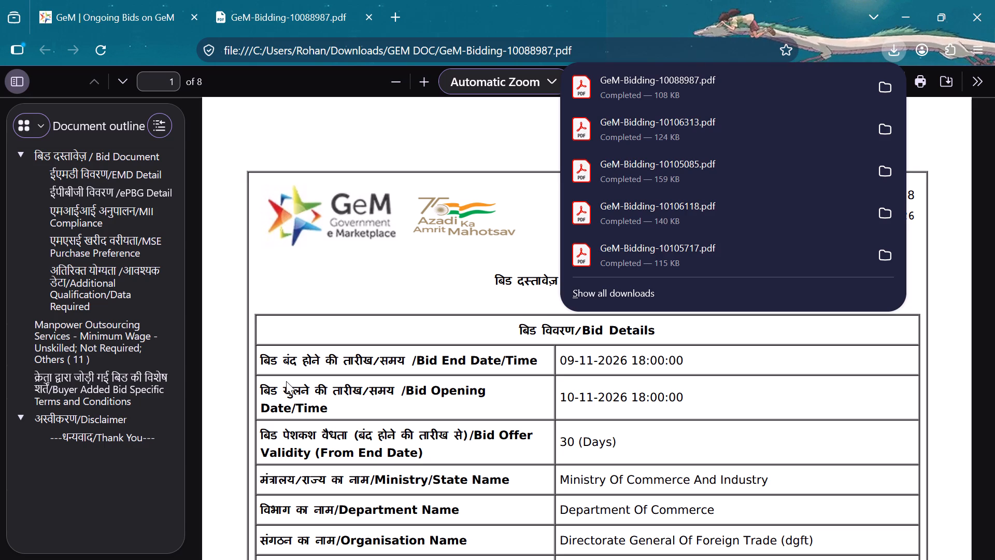
{"action": "left_click", "coordinate": [286, 381]}
Copy bid number GEM/2026/B/8207328 from the document into the form's GEM Id and set Bid Type to M.
{"action": "double_click", "coordinate": [797, 200]}
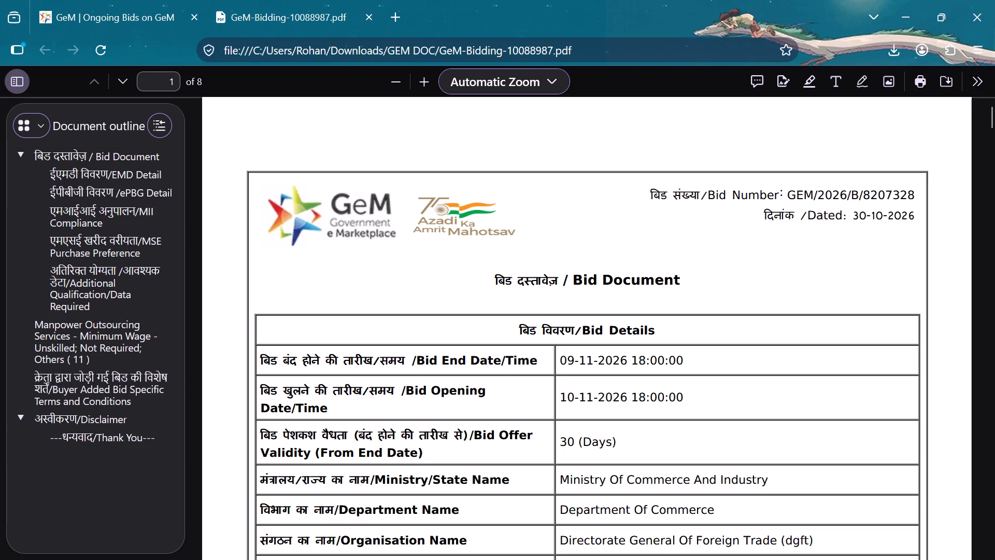
{"action": "key", "text": "ctrl+shift+Right"}
{"action": "key", "text": "ctrl+shift+Right"}
{"action": "key", "text": "ctrl+shift+Right"}
{"action": "key", "text": "ctrl+c"}
{"action": "scroll", "coordinate": [592, 285], "scroll_direction": "down", "scroll_amount": 3}
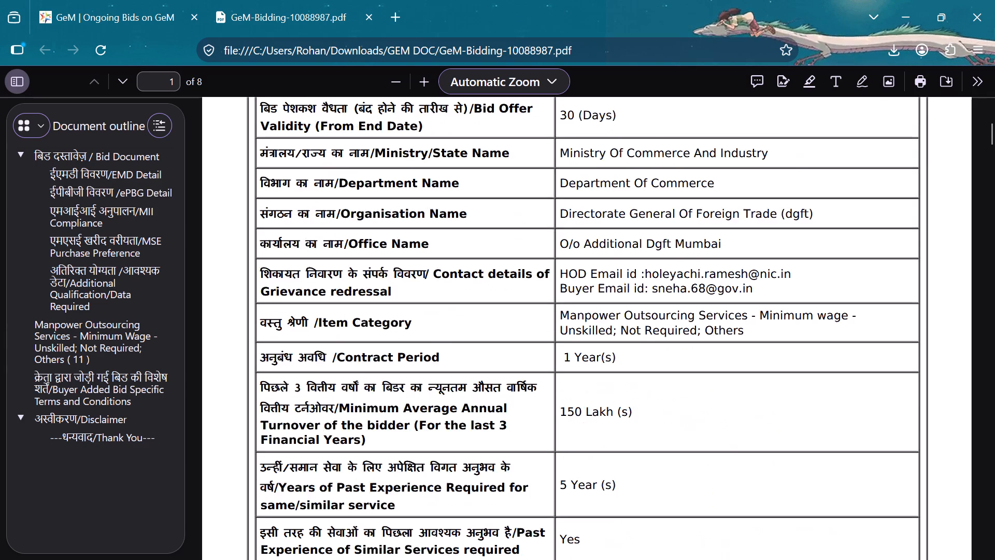
{"action": "scroll", "coordinate": [592, 285], "scroll_direction": "down", "scroll_amount": 8}
{"action": "key", "text": "alt+Tab"}
{"action": "left_click", "coordinate": [413, 325]}
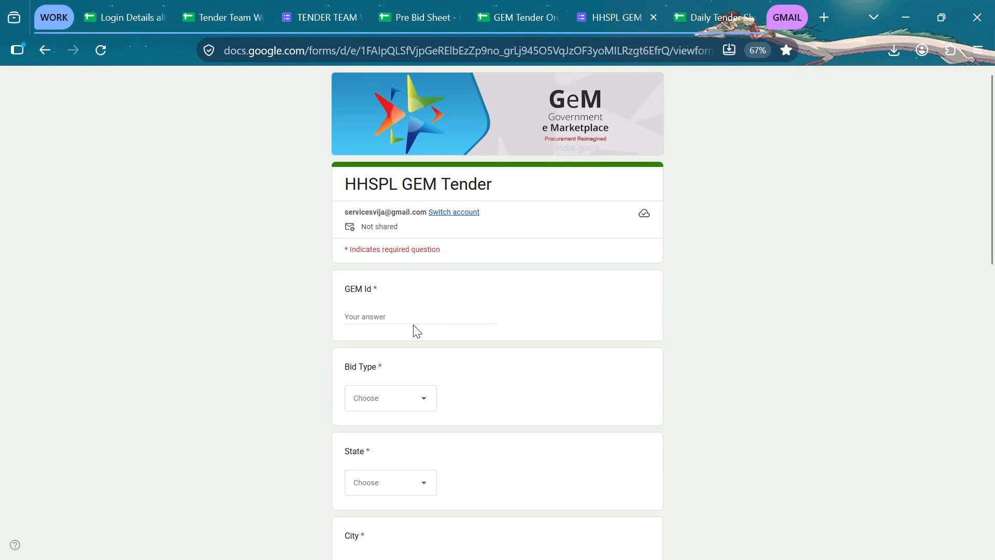
{"action": "key", "text": "ctrl+v"}
{"action": "left_click", "coordinate": [416, 323], "text": "ctrl"}
{"action": "key", "text": "ctrl+v"}
{"action": "key", "text": "Tab"}
{"action": "key", "text": "alt+Tab"}
{"action": "key", "text": "alt+Tab"}
{"action": "key", "text": "m"}
{"action": "key", "text": "Tab"}
Find the consignee address in the bid document and set the form's State to MH.
{"action": "key", "text": "alt+Tab"}
{"action": "scroll", "coordinate": [416, 323], "scroll_direction": "down", "scroll_amount": 2}
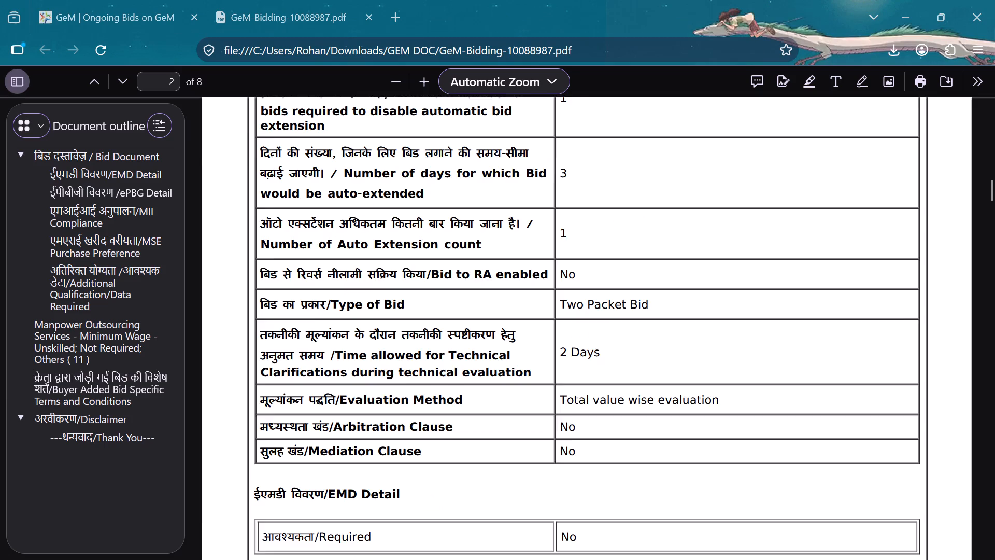
{"action": "scroll", "coordinate": [416, 323], "scroll_direction": "down", "scroll_amount": 20}
{"action": "scroll", "coordinate": [416, 323], "scroll_direction": "down", "scroll_amount": 10}
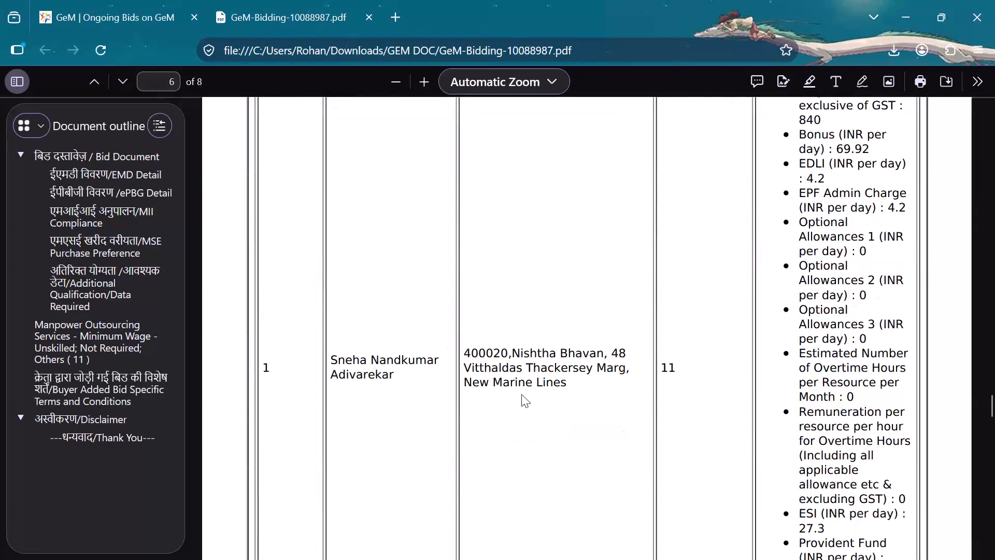
{"action": "key", "text": "alt+Tab"}
{"action": "type", "text": "mm"}
{"action": "key", "text": "Tab"}
Search the web for the consignee's postal code and copy Mumbai from the results into the City field.
{"action": "key", "text": "alt+Tab"}
{"action": "double_click", "coordinate": [492, 350]}
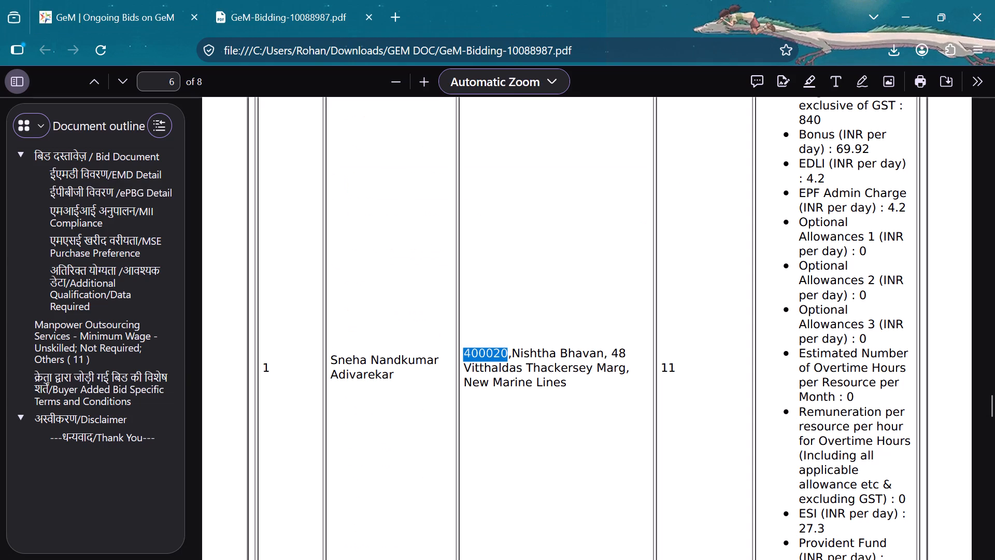
{"action": "right_click", "coordinate": [492, 350]}
{"action": "left_click", "coordinate": [552, 223]}
{"action": "left_click", "coordinate": [448, 288]}
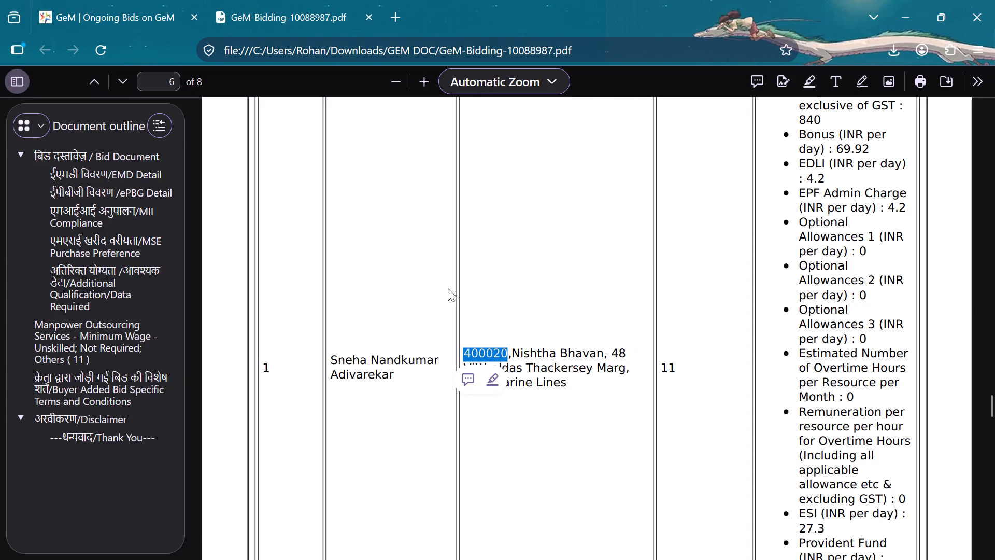
{"action": "right_click", "coordinate": [477, 350]}
{"action": "left_click", "coordinate": [515, 211]}
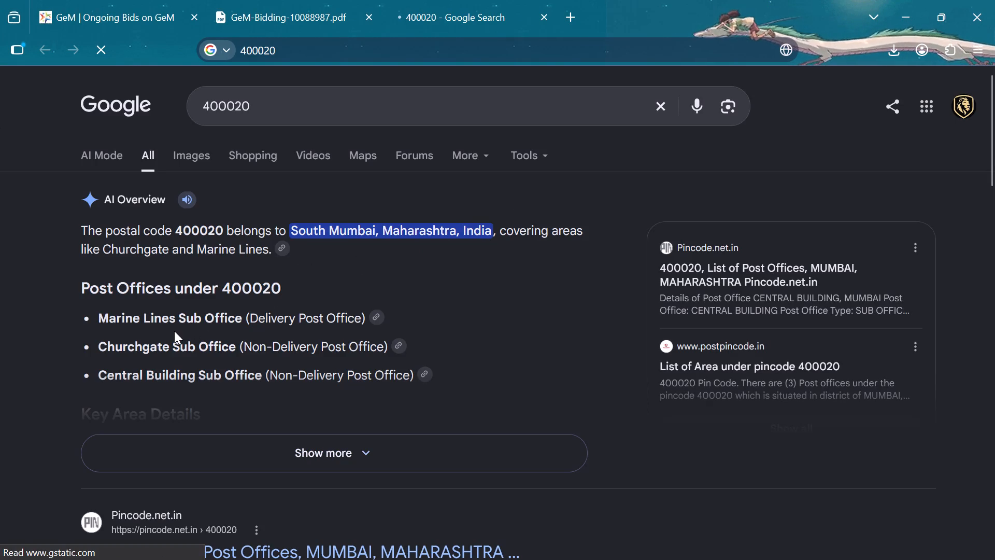
{"action": "double_click", "coordinate": [341, 234]}
{"action": "key", "text": "ctrl+c"}
{"action": "key", "text": "alt+Tab"}
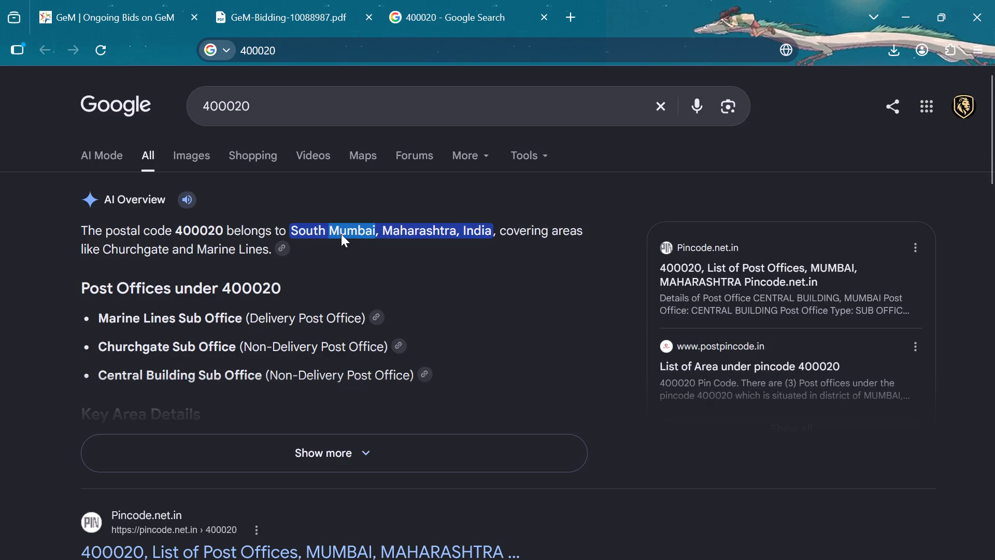
{"action": "key", "text": "m"}
{"action": "key", "text": "BackSpace"}
{"action": "key", "text": "ctrl+v"}
Set Pasara and Pre Bid Meeting to N and enter 09/11/2026 as the Closing Date.
{"action": "key", "text": "Tab"}
{"action": "key", "text": "n"}
{"action": "key", "text": "Tab"}
{"action": "key", "text": "n"}
{"action": "key", "text": "alt+Tab"}
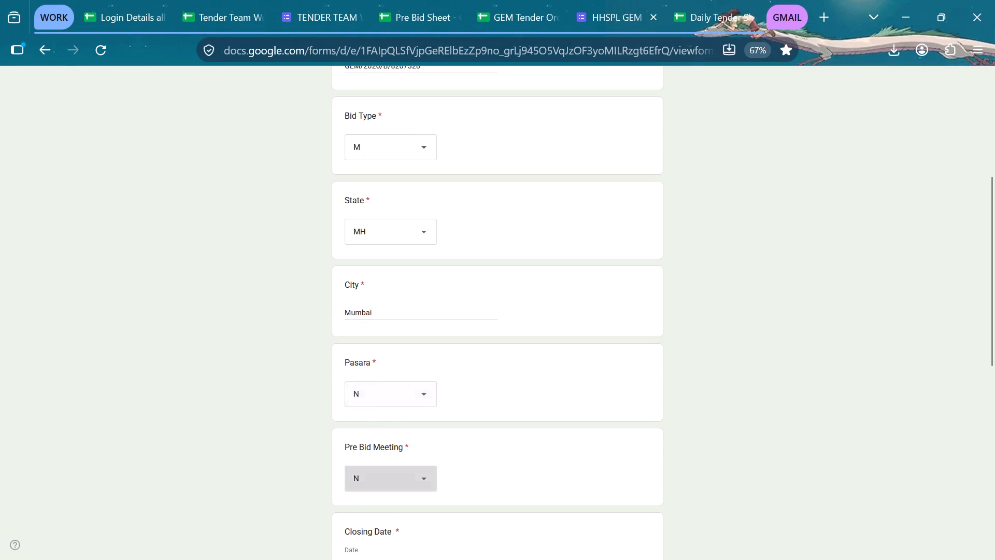
{"action": "left_click", "coordinate": [190, 0]}
{"action": "key", "text": "alt+Tab"}
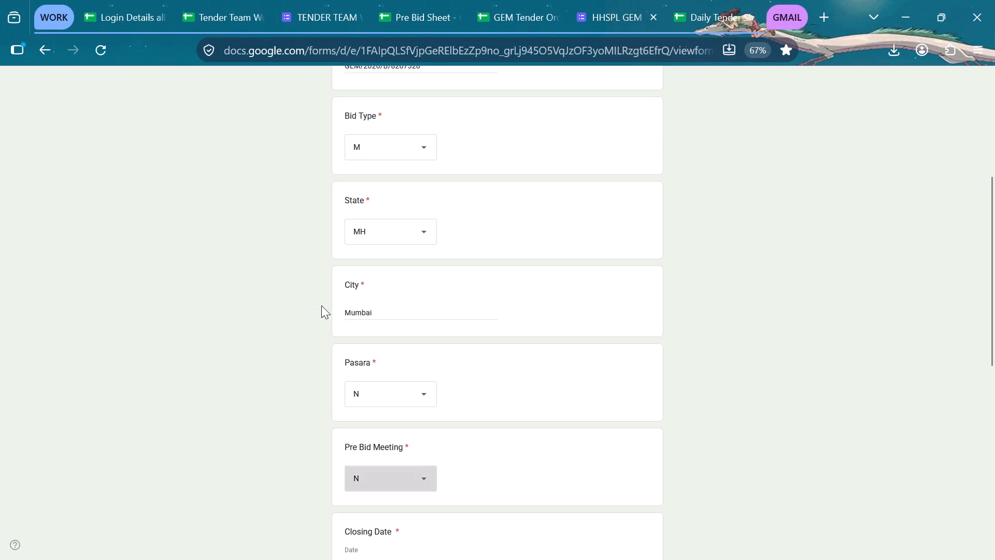
{"action": "key", "text": "Tab"}
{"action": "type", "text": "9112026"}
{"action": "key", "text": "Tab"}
Look up the bid's quantity in the ongoing bids list, enter 11 as Quantity and submit the form.
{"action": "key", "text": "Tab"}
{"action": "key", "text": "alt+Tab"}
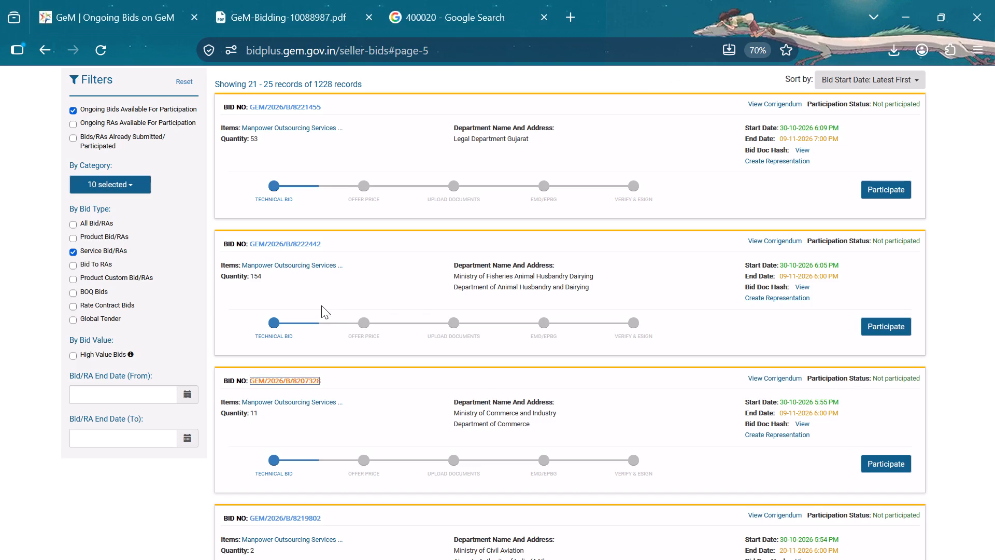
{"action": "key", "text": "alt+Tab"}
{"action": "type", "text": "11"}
{"action": "scroll", "coordinate": [321, 305], "scroll_direction": "down", "scroll_amount": 8}
{"action": "scroll", "coordinate": [347, 449], "scroll_direction": "down", "scroll_amount": 4}
{"action": "double_click", "coordinate": [347, 449]}
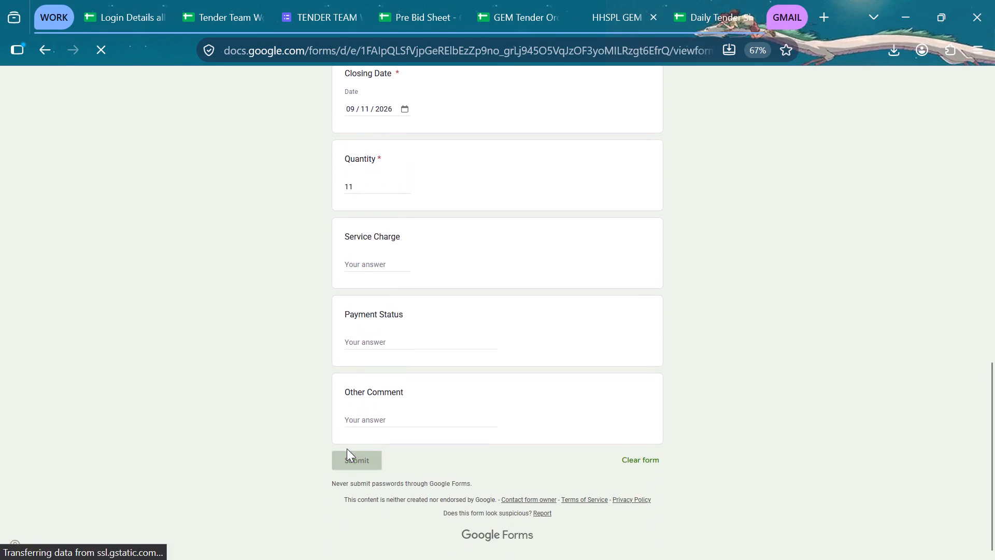
Open the bid document of GEM/2026/B/8222442 and close the previous bid's document and postal code search.
{"action": "key", "text": "alt+Tab"}
{"action": "left_click", "coordinate": [296, 245]}
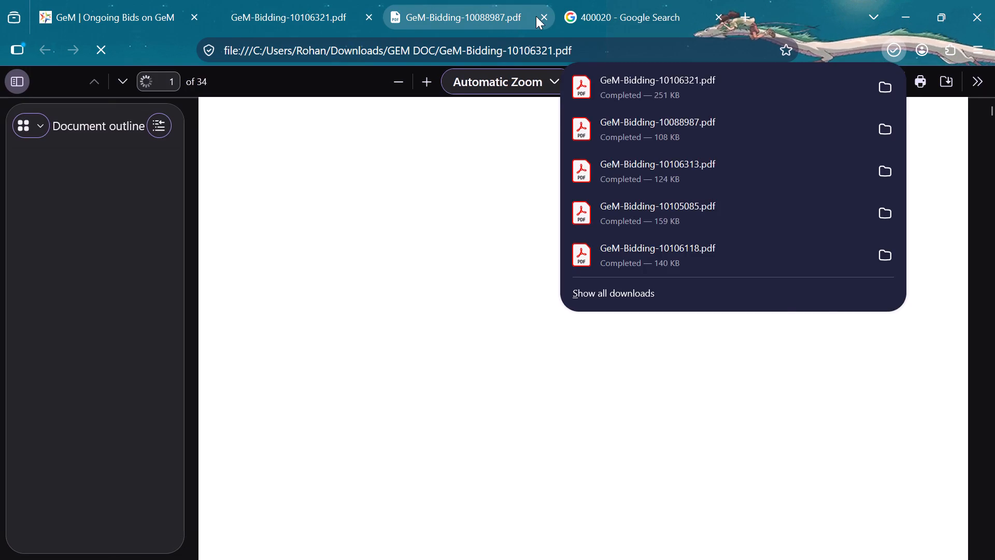
{"action": "left_click", "coordinate": [536, 16]}
{"action": "double_click", "coordinate": [539, 20]}
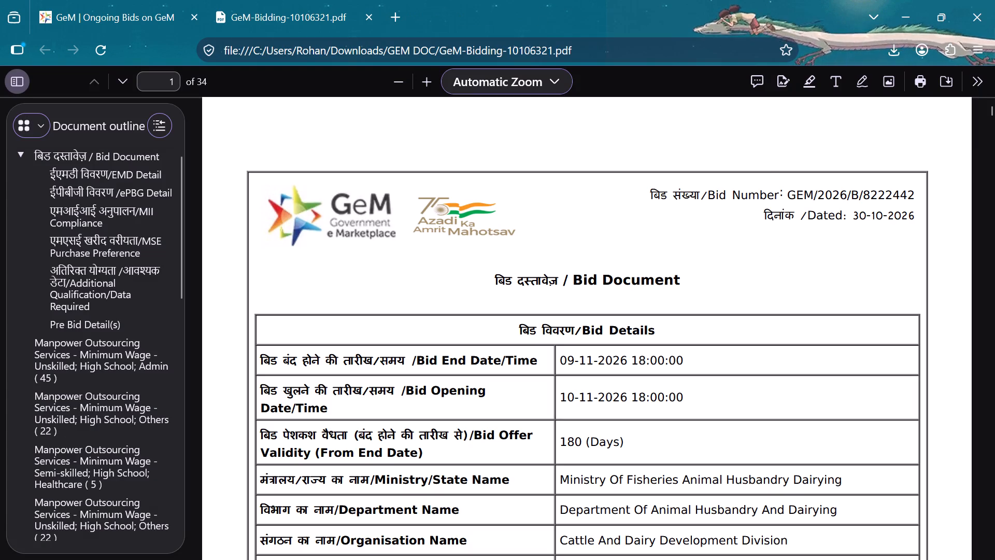
Start another form response with GEM Id GEM/2026/B/8222442 copied from the document and Bid Type M.
{"action": "double_click", "coordinate": [799, 204]}
{"action": "double_click", "coordinate": [801, 195]}
{"action": "key", "text": "ctrl+shift+Right"}
{"action": "key", "text": "ctrl+shift+Right"}
{"action": "key", "text": "ctrl+shift+Right"}
{"action": "key", "text": "ctrl+c"}
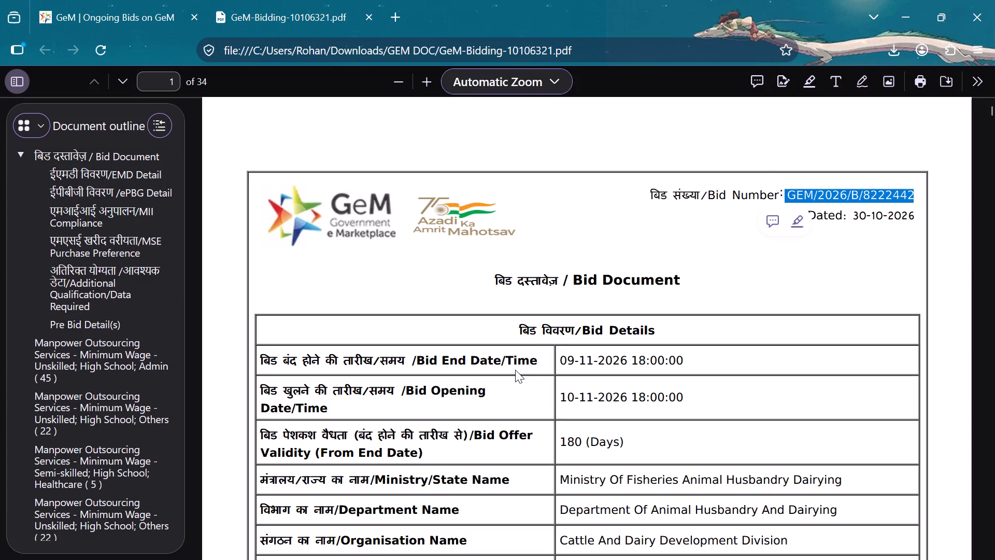
{"action": "scroll", "coordinate": [515, 370], "scroll_direction": "down", "scroll_amount": 13}
{"action": "key", "text": "alt+Tab"}
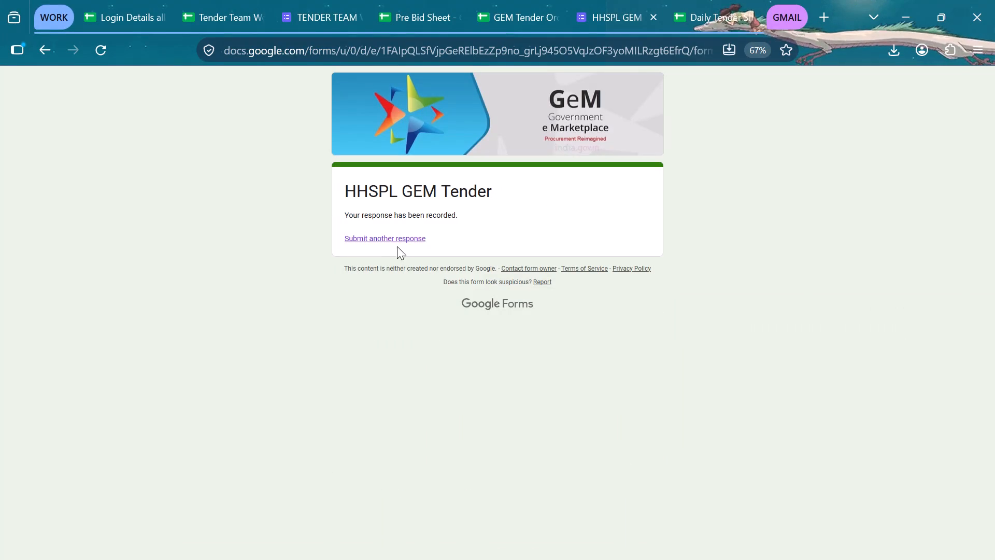
{"action": "left_click", "coordinate": [397, 233]}
{"action": "left_click", "coordinate": [398, 235]}
{"action": "key", "text": "alt+Tab"}
{"action": "key", "text": "alt+Tab"}
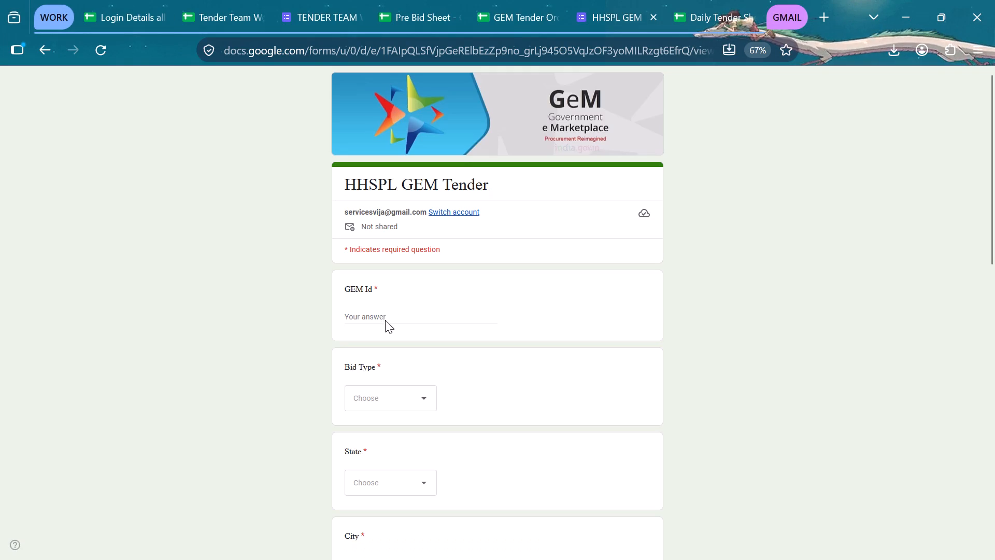
{"action": "left_click", "coordinate": [386, 319], "text": "ctrl"}
{"action": "key", "text": "ctrl+v"}
{"action": "key", "text": "Tab"}
{"action": "key", "text": "alt+Tab"}
{"action": "key", "text": "alt+Tab"}
{"action": "key", "text": "m"}
{"action": "key", "text": "Tab"}
Search the web for the consignee's postal code, set State to KA and copy Bangalore into City.
{"action": "key", "text": "alt+Tab"}
{"action": "scroll", "coordinate": [385, 320], "scroll_direction": "down", "scroll_amount": 6}
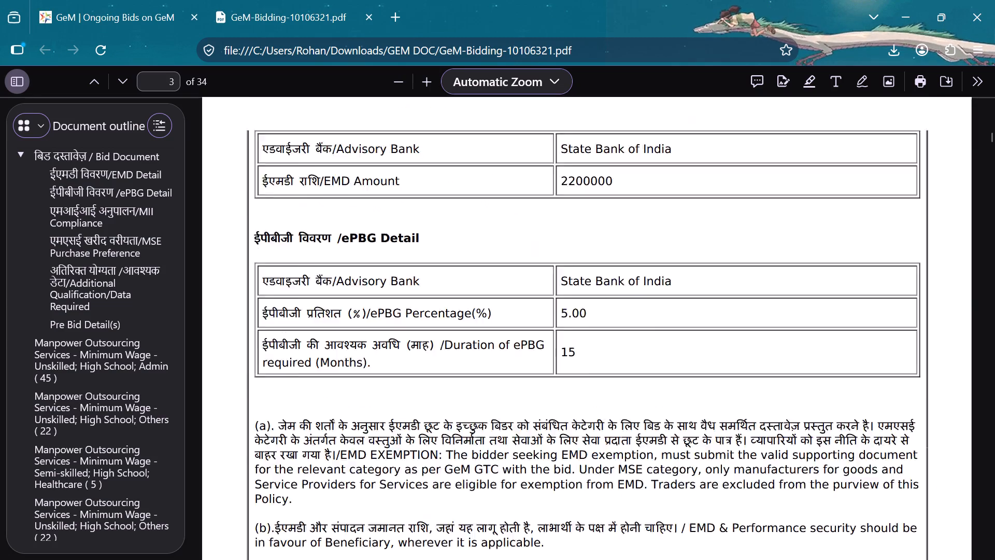
{"action": "scroll", "coordinate": [385, 320], "scroll_direction": "down", "scroll_amount": 20}
{"action": "scroll", "coordinate": [385, 320], "scroll_direction": "down", "scroll_amount": 10}
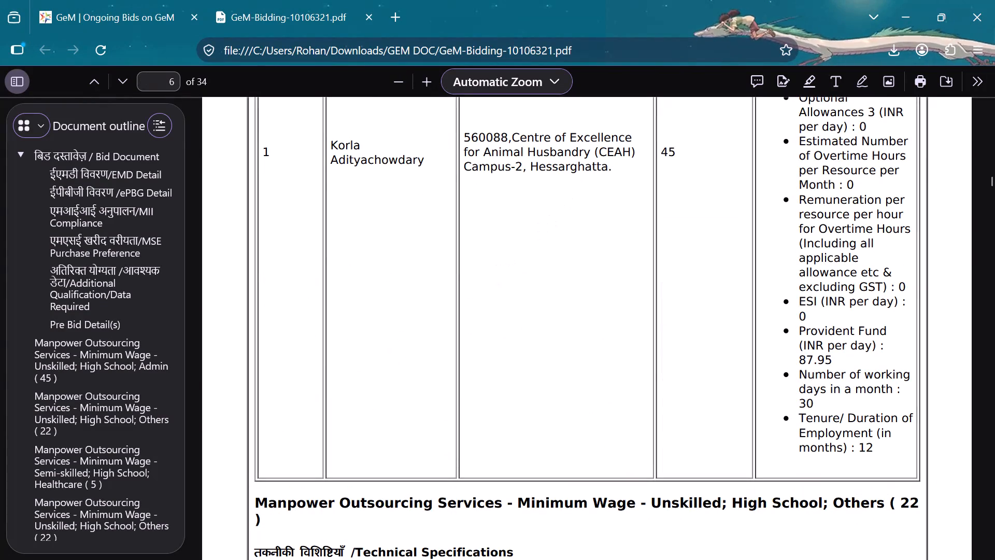
{"action": "double_click", "coordinate": [491, 142]}
{"action": "right_click", "coordinate": [491, 142]}
{"action": "left_click", "coordinate": [558, 298]}
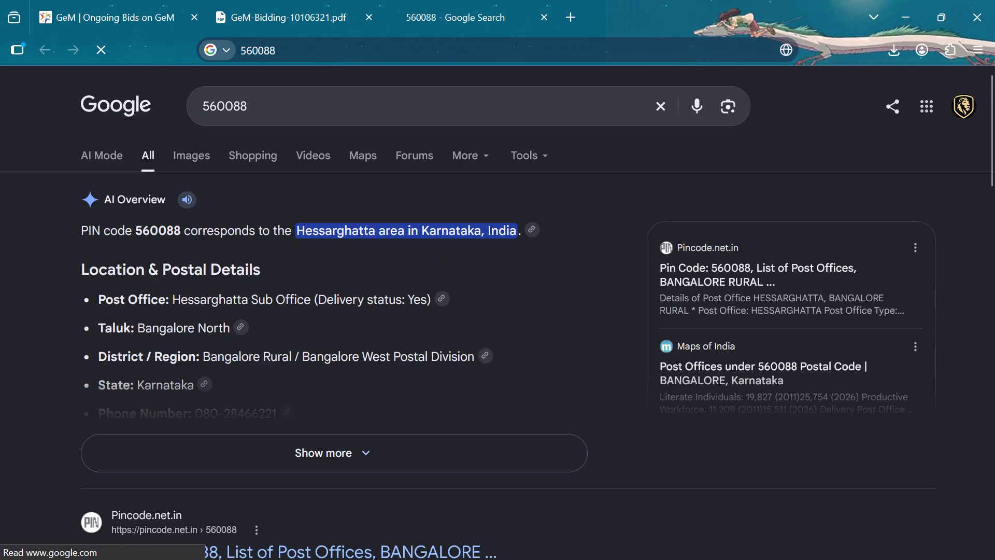
{"action": "double_click", "coordinate": [317, 234]}
{"action": "key", "text": "ctrl+c"}
{"action": "left_click", "coordinate": [190, 361]}
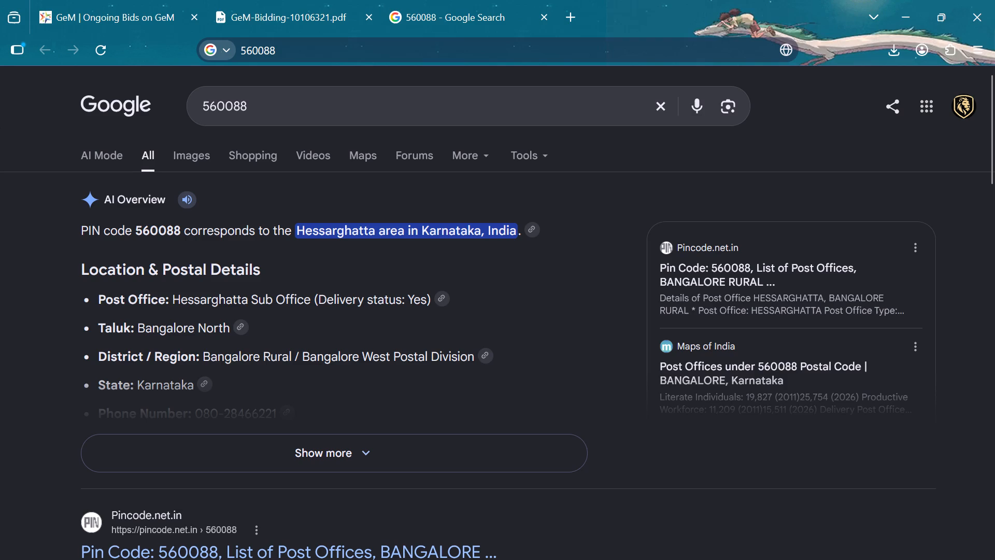
{"action": "double_click", "coordinate": [230, 359]}
{"action": "key", "text": "ctrl+c"}
{"action": "key", "text": "alt+Tab"}
{"action": "key", "text": "k"}
{"action": "key", "text": "Tab"}
{"action": "key", "text": "ctrl+v"}
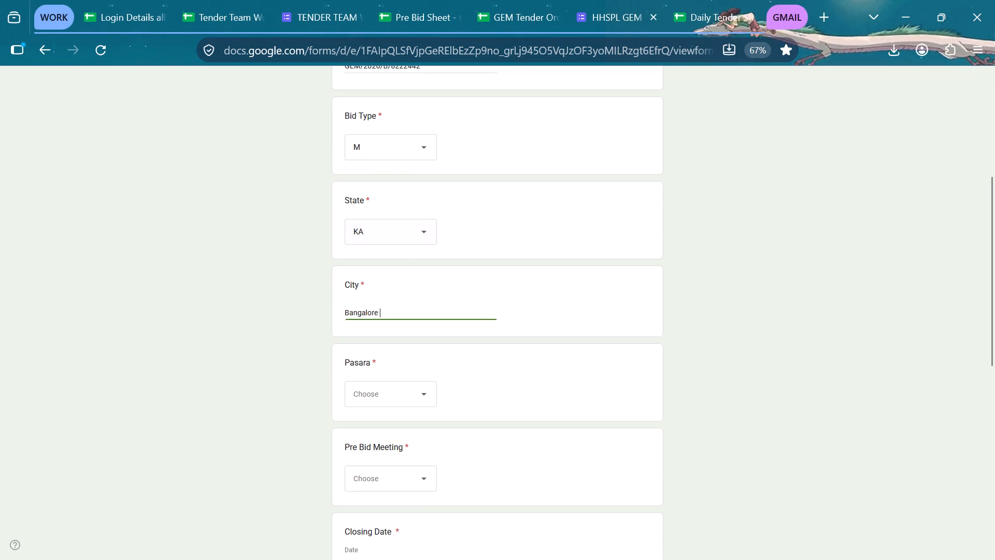
Set Pasara and Pre Bid Meeting to N and enter 09/11/2026 as the Closing Date.
{"action": "key", "text": "Tab"}
{"action": "key", "text": "n"}
{"action": "key", "text": "Tab"}
{"action": "key", "text": "n"}
{"action": "key", "text": "alt+Tab"}
{"action": "left_click", "coordinate": [144, 0]}
{"action": "key", "text": "alt+Tab"}
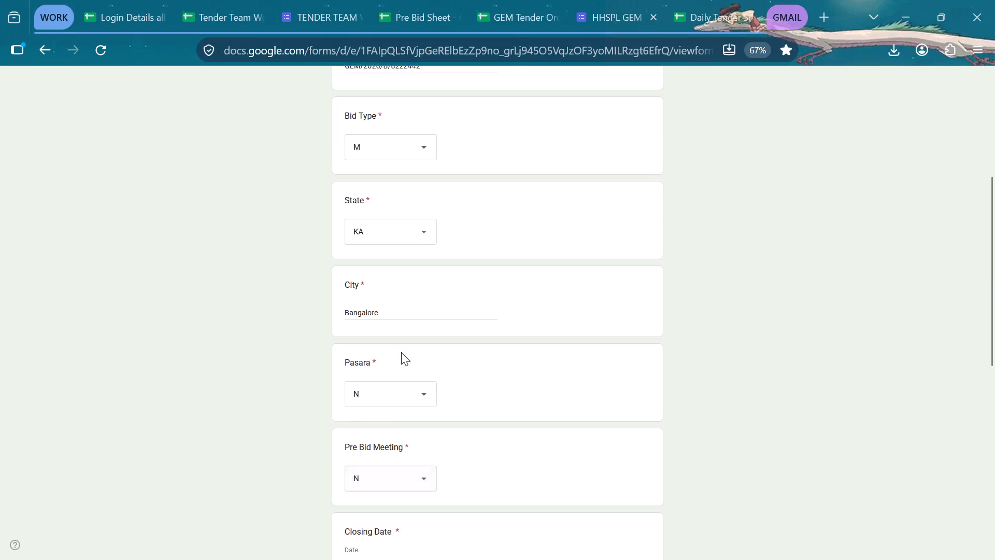
{"action": "key", "text": "Tab"}
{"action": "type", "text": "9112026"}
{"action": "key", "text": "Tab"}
Look up the bid's quantity in the ongoing bids list, enter 154 as Quantity and submit the form.
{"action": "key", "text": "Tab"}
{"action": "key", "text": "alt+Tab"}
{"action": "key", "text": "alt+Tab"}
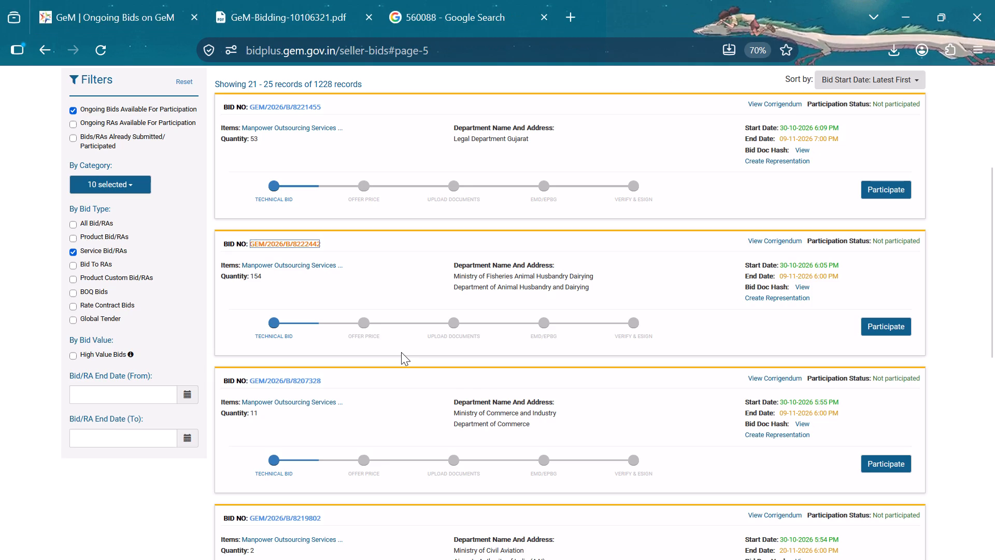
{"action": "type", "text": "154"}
{"action": "scroll", "coordinate": [401, 352], "scroll_direction": "down", "scroll_amount": 6}
{"action": "double_click", "coordinate": [361, 452]}
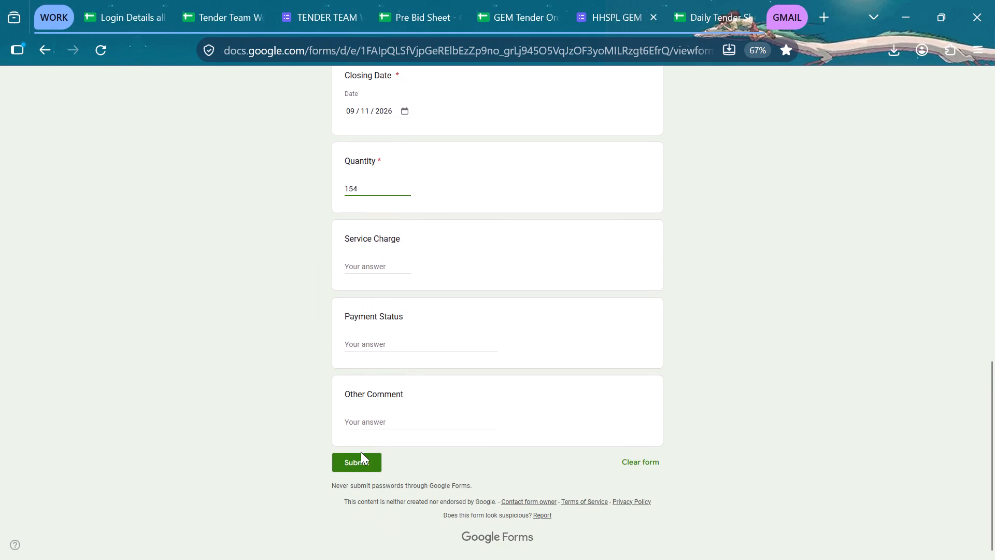
Open the bid document of GEM/2026/B/8221455 and close the previous bid's document and postal code search.
{"action": "key", "text": "alt+Tab"}
{"action": "left_click", "coordinate": [323, 110]}
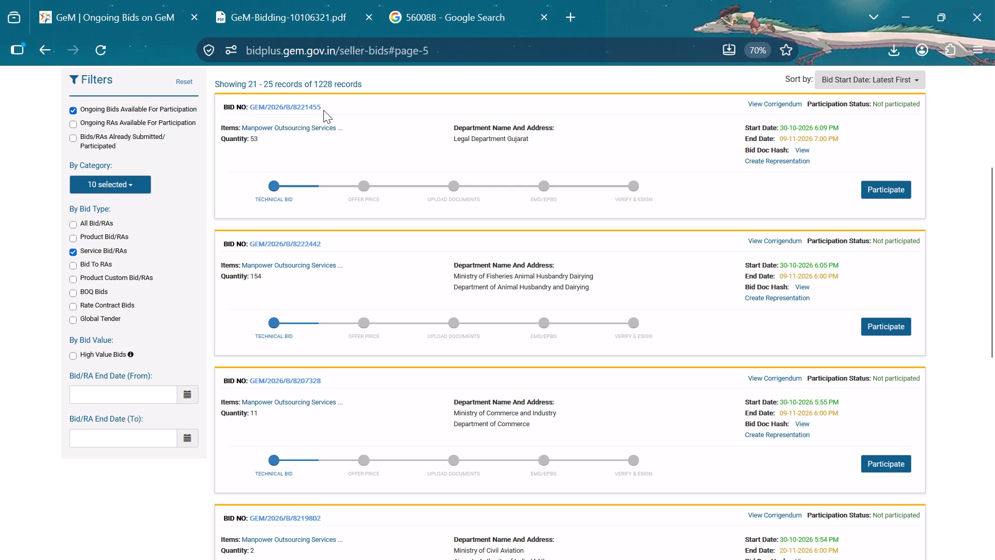
{"action": "left_click", "coordinate": [307, 104]}
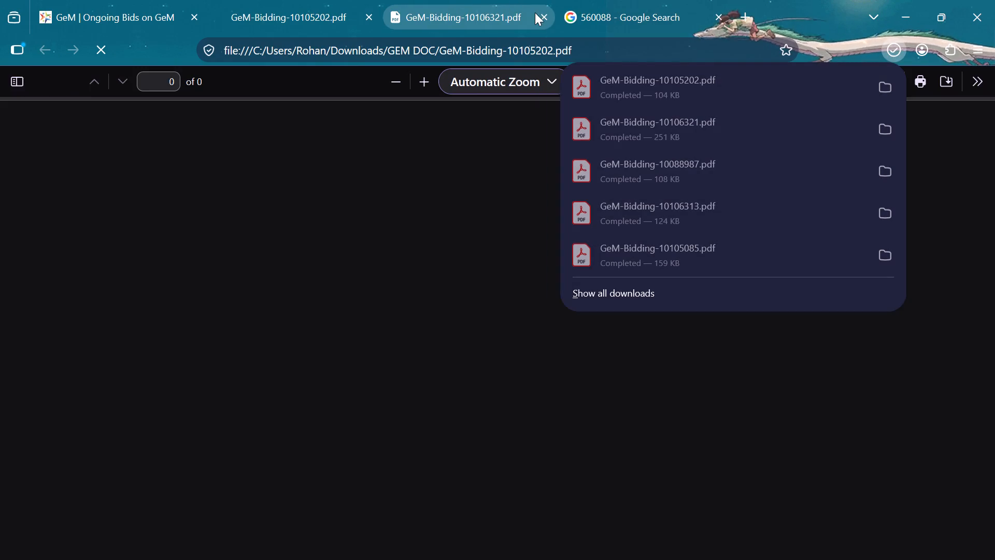
{"action": "double_click", "coordinate": [541, 17]}
Copy the bid number GEM/2026/B/8221455 from the bid document and move on through its bid details.
{"action": "double_click", "coordinate": [792, 190]}
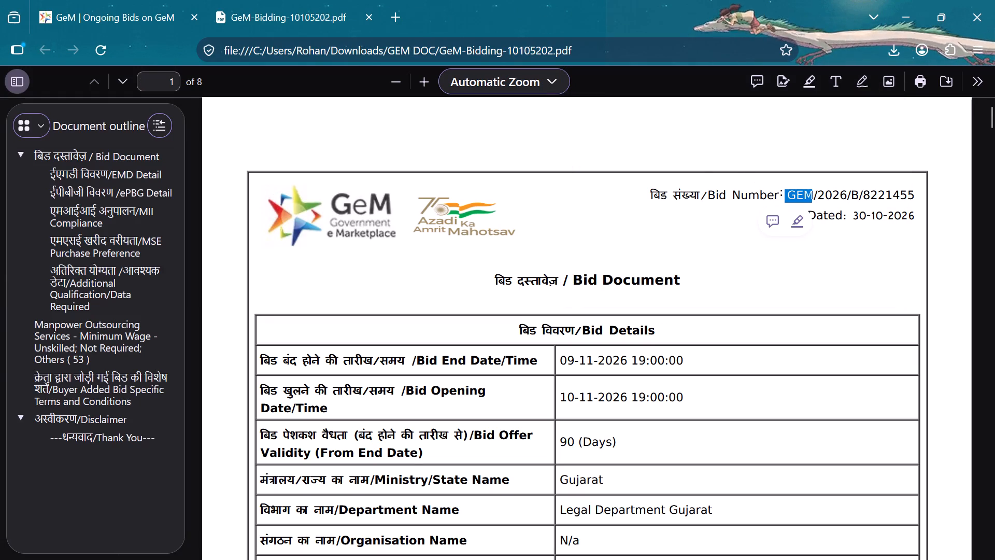
{"action": "key", "text": "ctrl+shift+Right"}
{"action": "key", "text": "ctrl+shift+Right"}
{"action": "key", "text": "ctrl+shift+Right"}
{"action": "key", "text": "ctrl+c"}
{"action": "scroll", "coordinate": [482, 363], "scroll_direction": "down", "scroll_amount": 3}
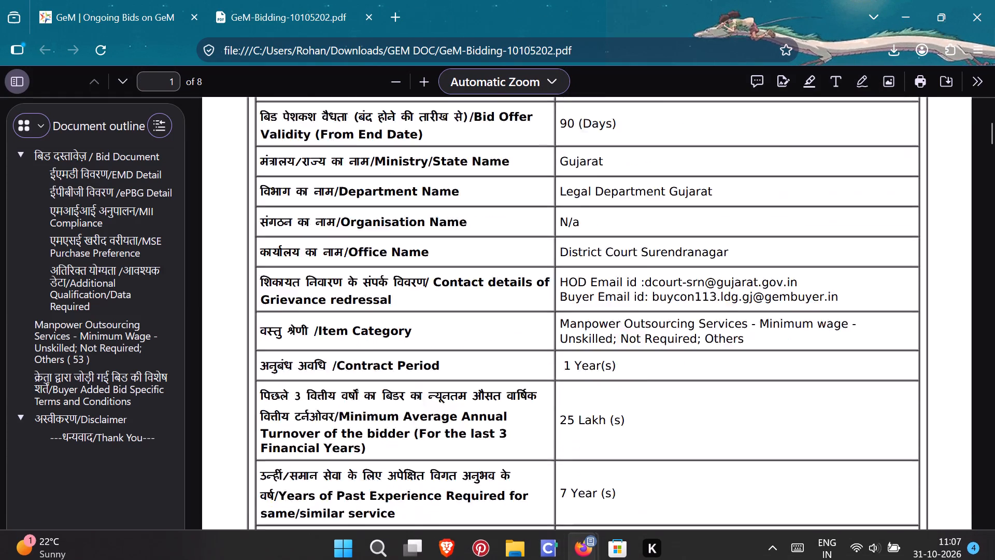
{"action": "scroll", "coordinate": [482, 363], "scroll_direction": "down", "scroll_amount": 8}
Start another response in the HHSPL GEM Tender form, paste the bid number as GEM Id and set Bid Type to M.
{"action": "key", "text": "alt+Tab"}
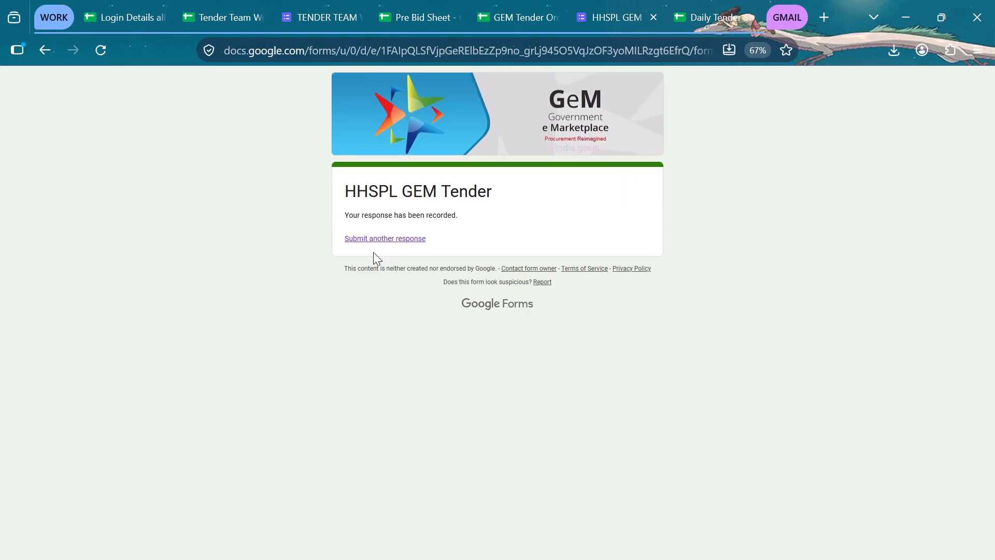
{"action": "left_click", "coordinate": [380, 239]}
{"action": "key", "text": "alt+Tab"}
{"action": "key", "text": "alt+Tab"}
{"action": "left_click", "coordinate": [366, 324], "text": "ctrl"}
{"action": "key", "text": "ctrl+v"}
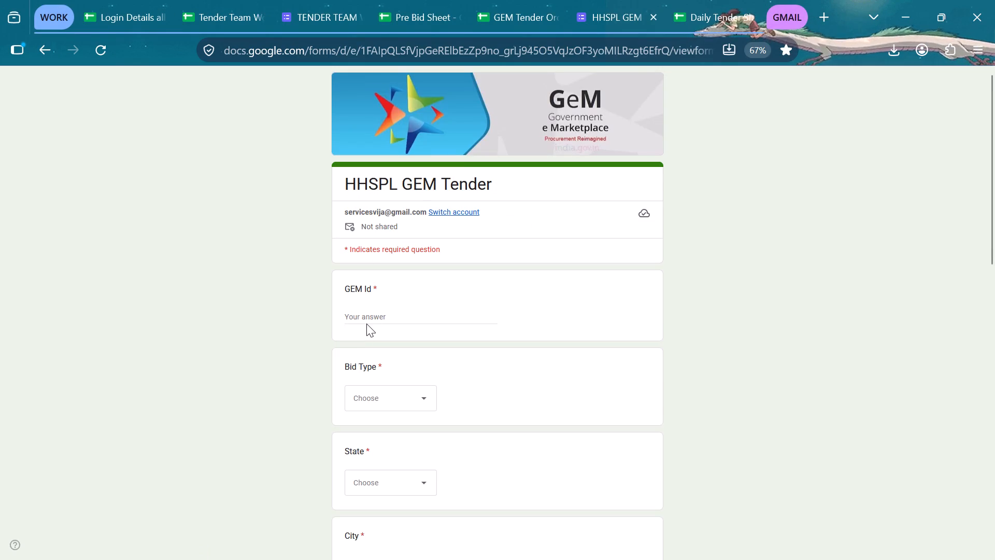
{"action": "left_click", "coordinate": [368, 318], "text": "ctrl"}
{"action": "key", "text": "ctrl+v"}
{"action": "key", "text": "Tab"}
{"action": "key", "text": "m"}
Check the consignee's location in the bid document and set State to GJ in the form.
{"action": "key", "text": "alt+Tab"}
{"action": "scroll", "coordinate": [368, 318], "scroll_direction": "down", "scroll_amount": 20}
{"action": "scroll", "coordinate": [368, 318], "scroll_direction": "down", "scroll_amount": 11}
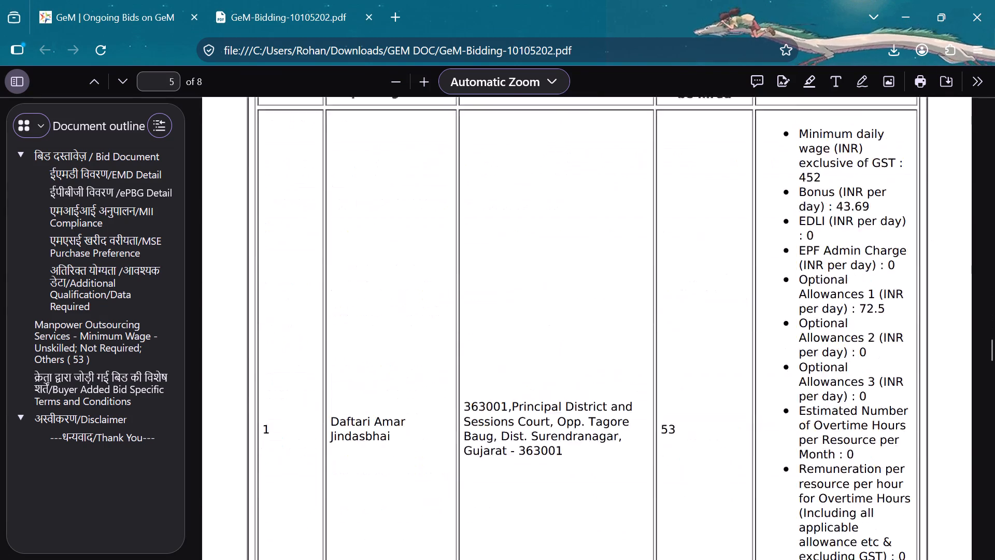
{"action": "scroll", "coordinate": [368, 318], "scroll_direction": "up", "scroll_amount": 3}
{"action": "left_click", "coordinate": [368, 318]}
{"action": "key", "text": "alt+Tab"}
{"action": "key", "text": "Tab"}
{"action": "type", "text": "gj"}
{"action": "key", "text": "Tab"}
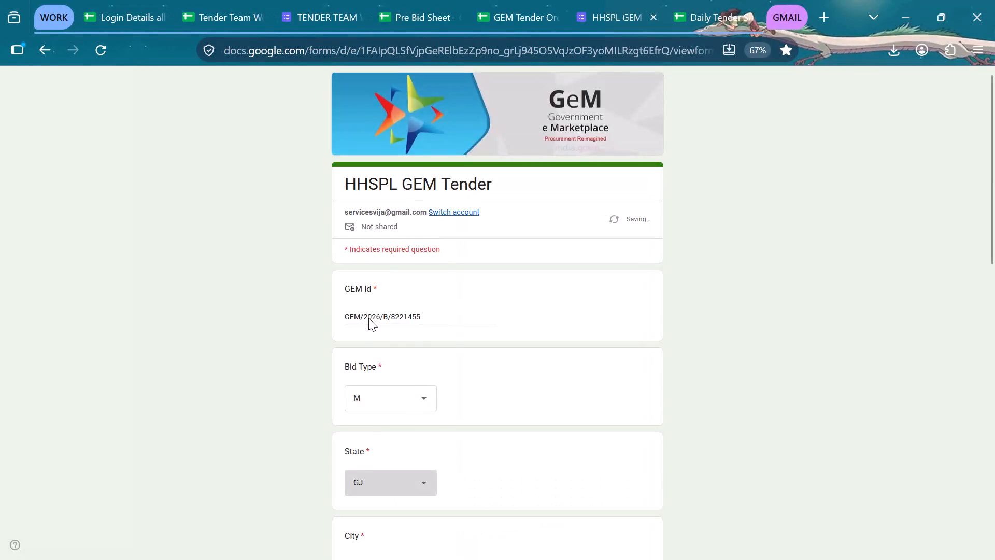
Copy the city name Surendranagar from the bid document into the form's City field.
{"action": "key", "text": "alt+Tab"}
{"action": "double_click", "coordinate": [579, 517]}
{"action": "key", "text": "ctrl+c"}
{"action": "key", "text": "alt+Tab"}
{"action": "key", "text": "ctrl+v"}
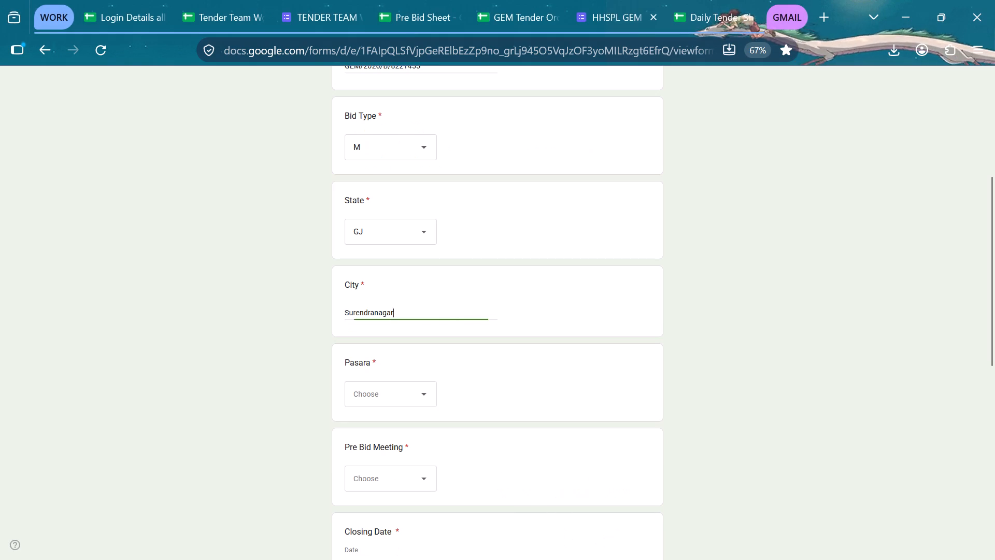
Set Pasara and Pre Bid Meeting to N, and enter the bid's end date from the ongoing bids list, 09/11/2026, as Closing Date.
{"action": "key", "text": "Tab"}
{"action": "key", "text": "n"}
{"action": "key", "text": "Tab"}
{"action": "key", "text": "n"}
{"action": "key", "text": "alt+Tab"}
{"action": "left_click", "coordinate": [187, 0]}
{"action": "key", "text": "alt+Tab"}
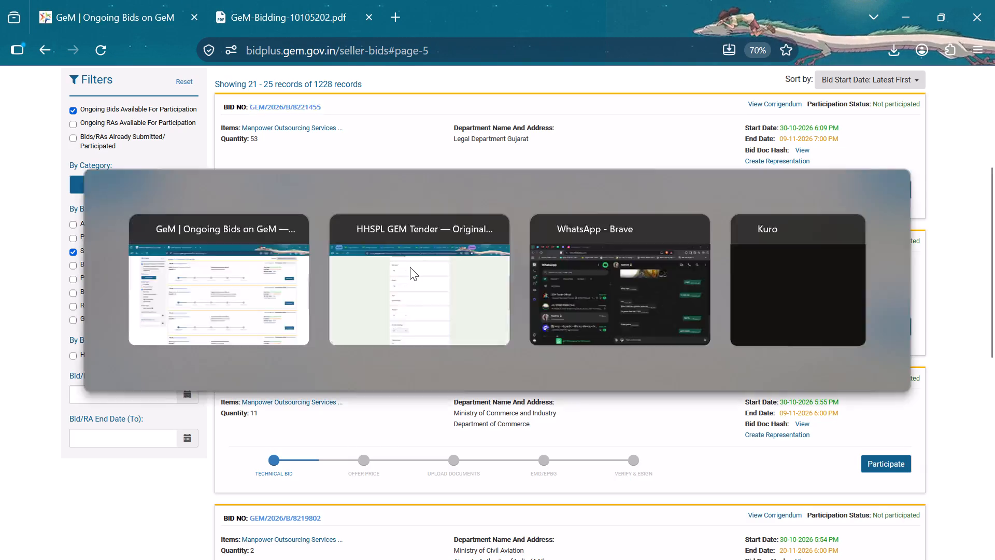
{"action": "key", "text": "Tab"}
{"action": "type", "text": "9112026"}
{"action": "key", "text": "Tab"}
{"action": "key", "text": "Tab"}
Look up the bid's quantity in the ongoing bids list, enter 53 as Quantity and submit the form.
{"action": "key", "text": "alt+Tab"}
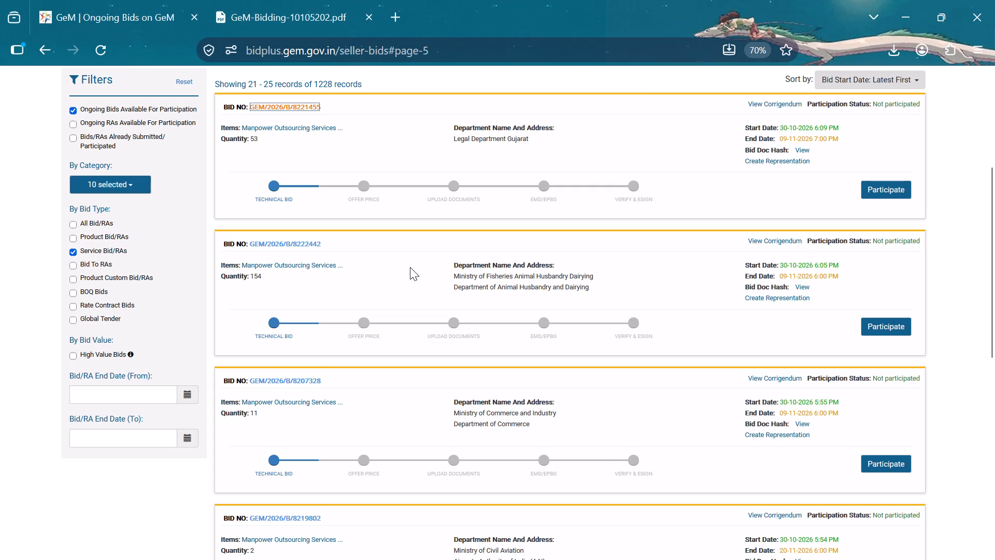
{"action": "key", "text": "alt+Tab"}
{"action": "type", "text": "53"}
{"action": "scroll", "coordinate": [410, 267], "scroll_direction": "down", "scroll_amount": 6}
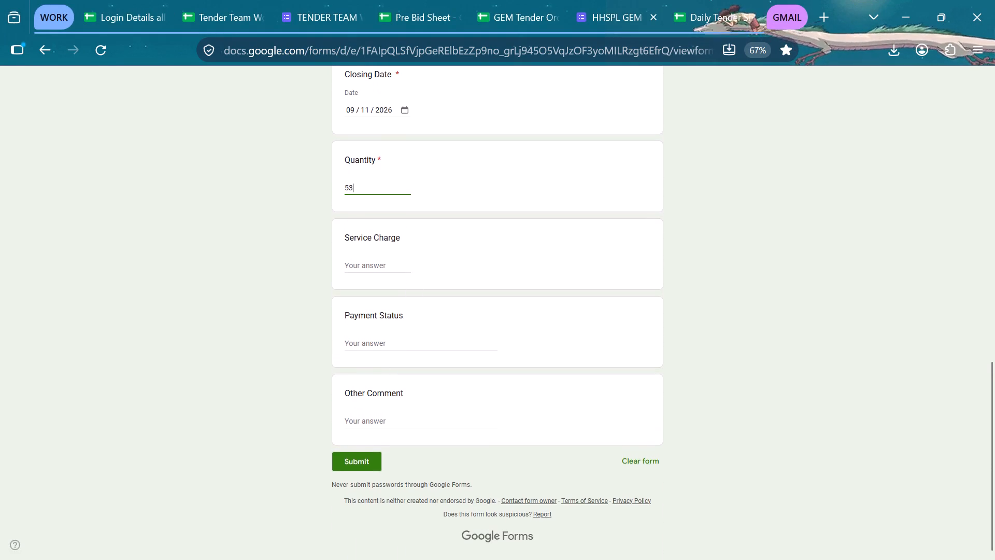
{"action": "left_click", "coordinate": [353, 469]}
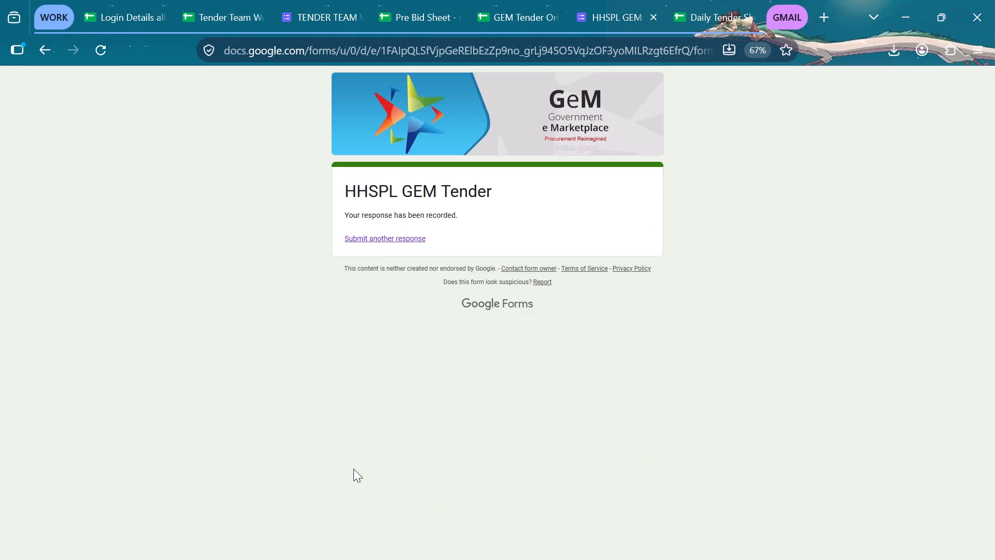
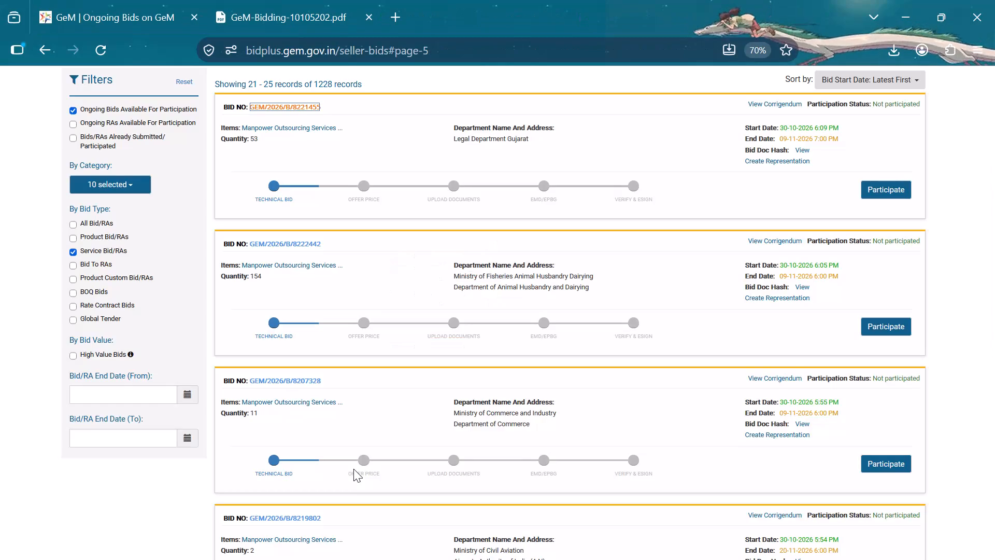
Go back to page 4 of the ongoing bids list.
{"action": "scroll", "coordinate": [353, 469], "scroll_direction": "down", "scroll_amount": 7}
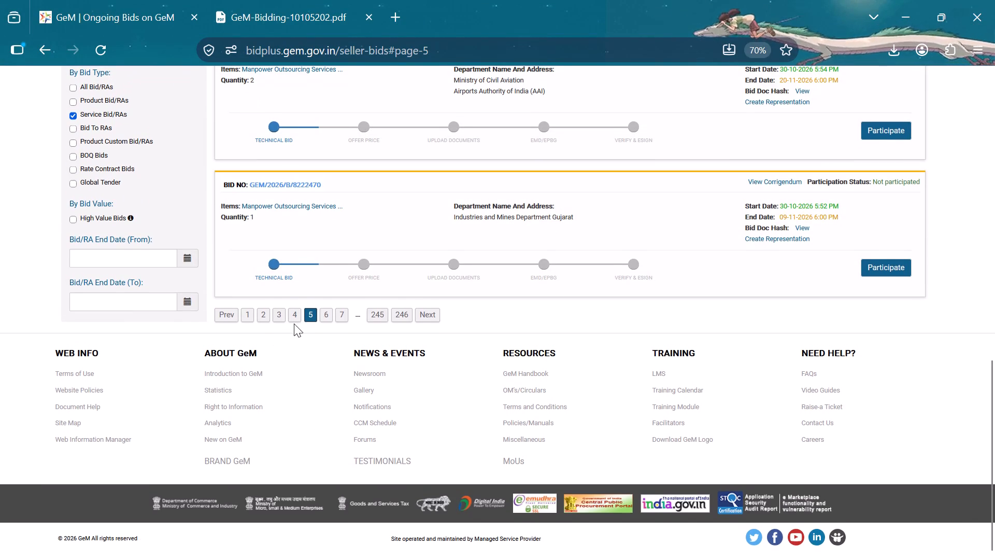
{"action": "left_click", "coordinate": [297, 320]}
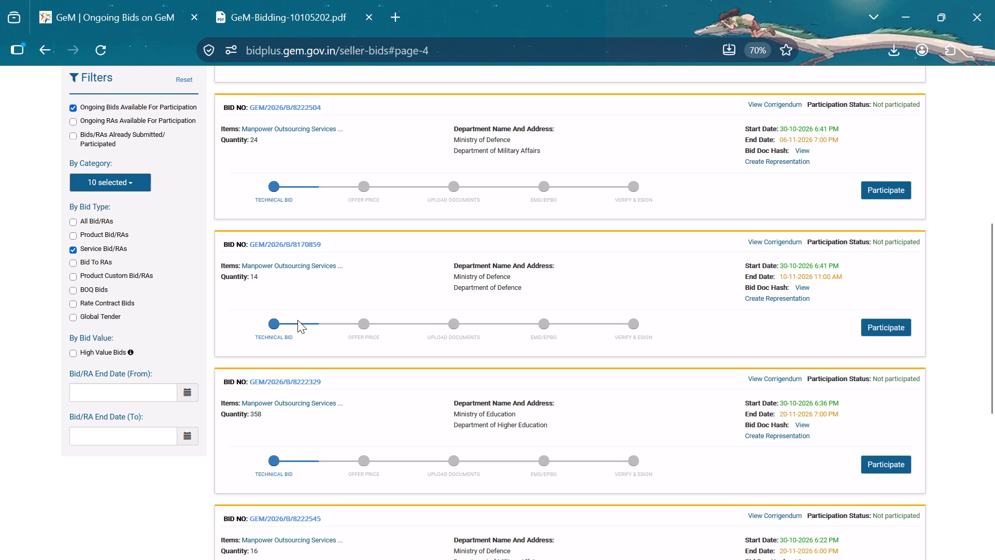
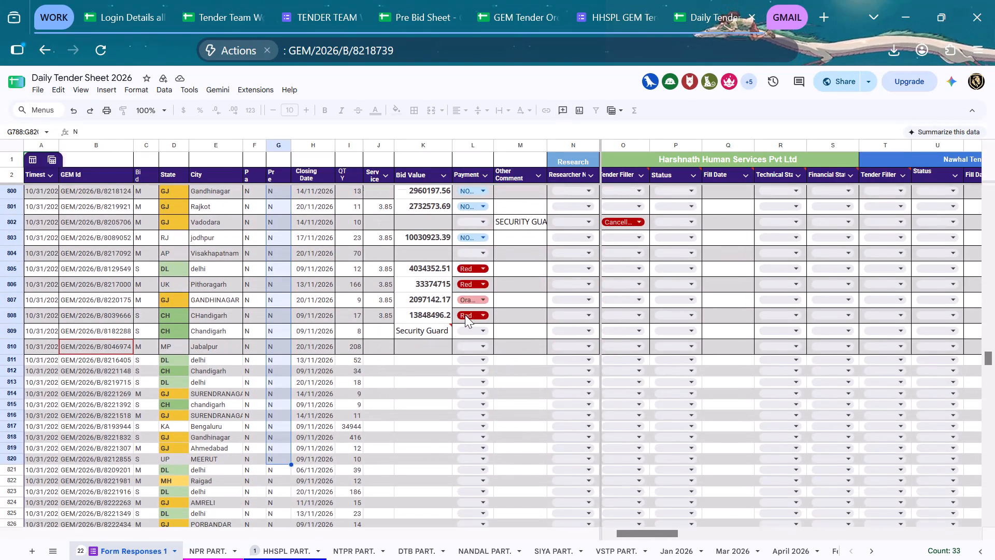
Extend the column G selection starting at row 788 in Daily Tender Sheet 2026 down to the last form response to count the recorded bids.
{"action": "scroll", "coordinate": [465, 315], "scroll_direction": "down", "scroll_amount": 1}
{"action": "key", "text": "ctrl+shift+Down"}
{"action": "scroll", "coordinate": [465, 315], "scroll_direction": "down", "scroll_amount": 1}
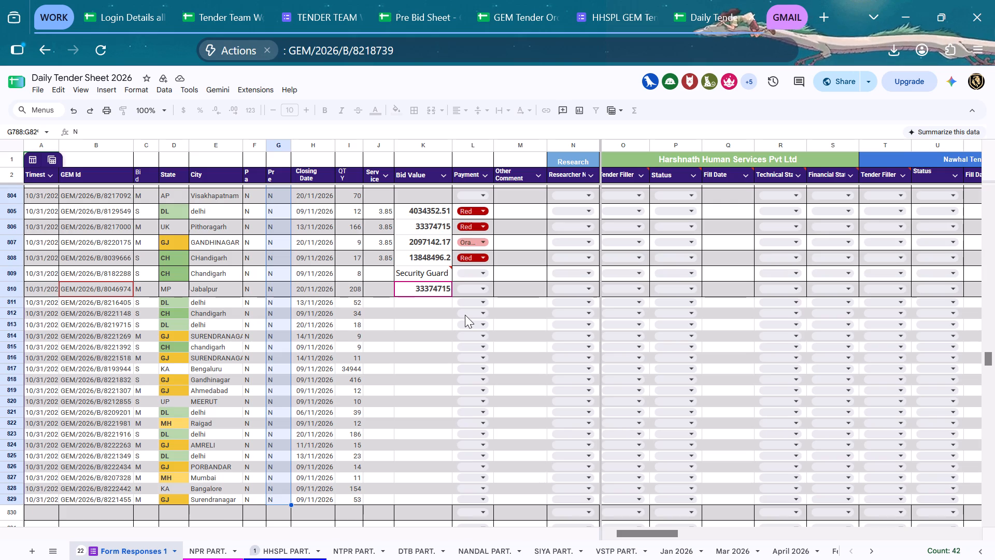
{"action": "key", "text": "alt+Tab"}
{"action": "key", "text": "alt+Tab"}
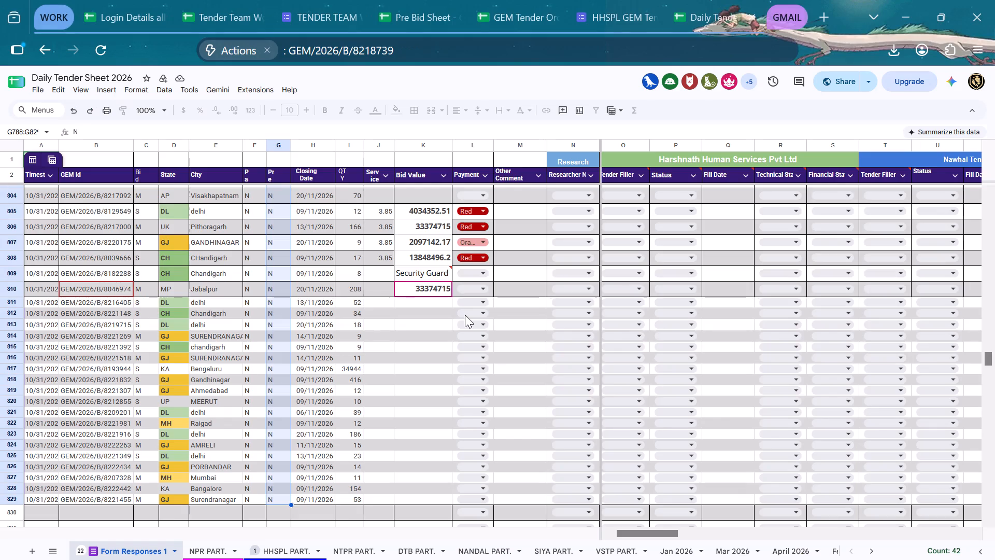
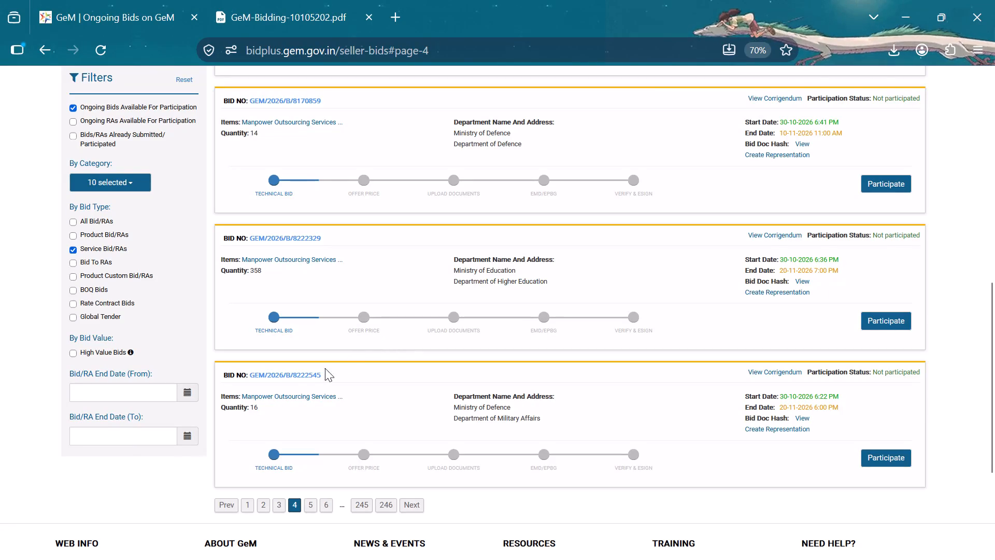
Open the document of bid GEM/2026/B/8222545, close the previous bid's document, and copy the new bid number.
{"action": "left_click", "coordinate": [309, 375]}
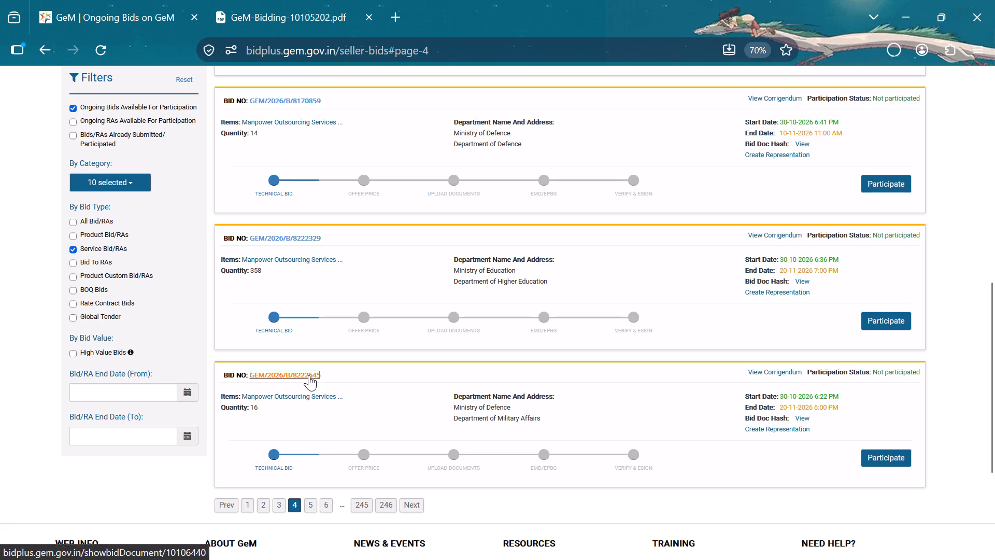
{"action": "left_click", "coordinate": [309, 375]}
{"action": "left_click", "coordinate": [466, 0]}
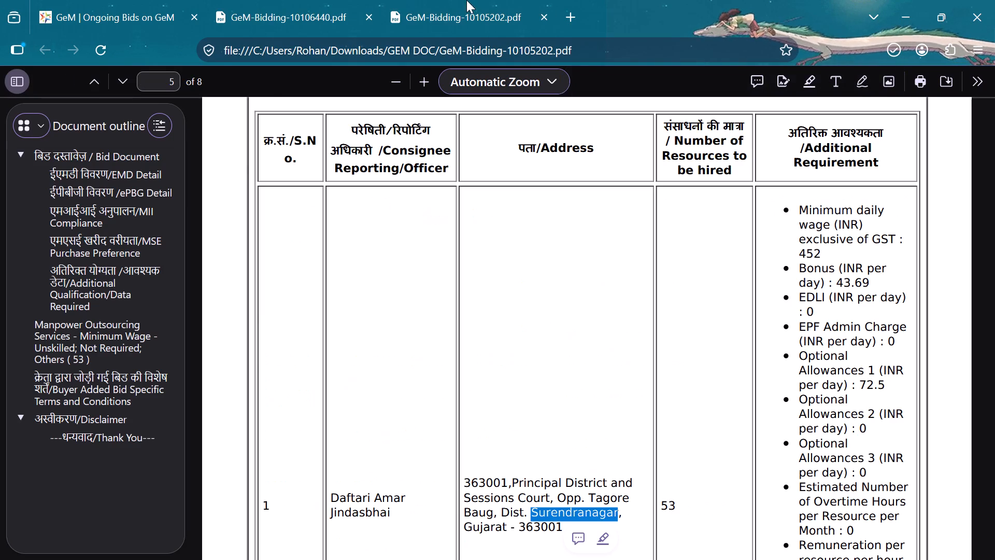
{"action": "left_click", "coordinate": [544, 16]}
{"action": "double_click", "coordinate": [789, 195]}
{"action": "key", "text": "ctrl+shift+Right"}
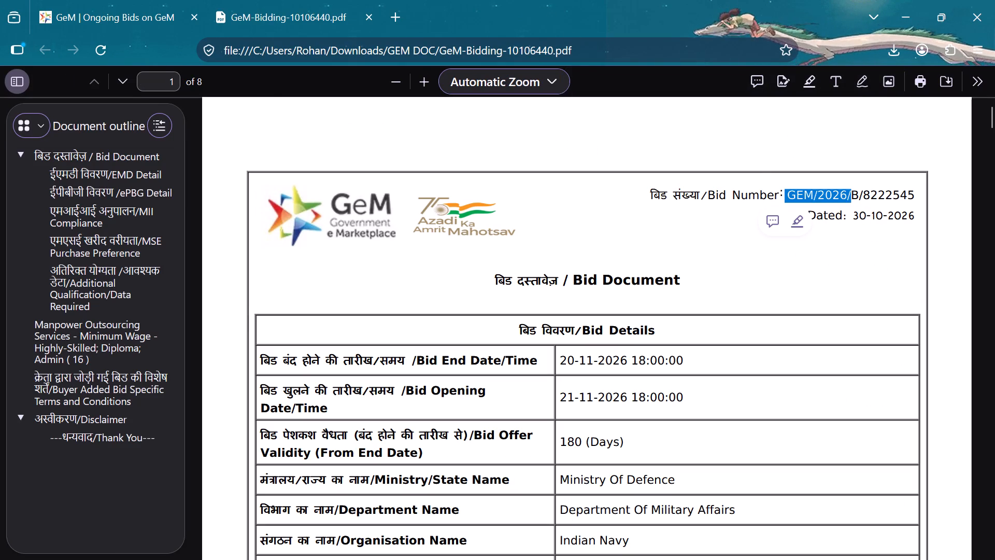
{"action": "key", "text": "ctrl+shift+Right"}
{"action": "key", "text": "ctrl+shift+Right"}
{"action": "key", "text": "ctrl+c"}
Start another HHSPL GEM Tender form response and enter GEM/2026/B/8222545 as the GEM Id.
{"action": "scroll", "coordinate": [598, 362], "scroll_direction": "down", "scroll_amount": 7}
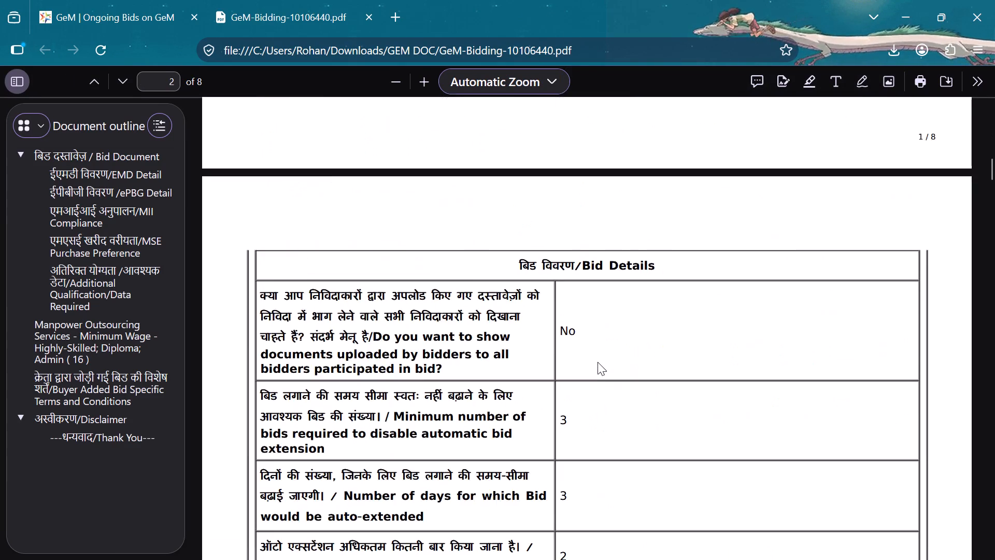
{"action": "scroll", "coordinate": [598, 362], "scroll_direction": "down", "scroll_amount": 2}
{"action": "key", "text": "alt+Tab"}
{"action": "key", "text": "alt+Tab"}
{"action": "key", "text": "alt+Tab"}
{"action": "left_click", "coordinate": [596, 0]}
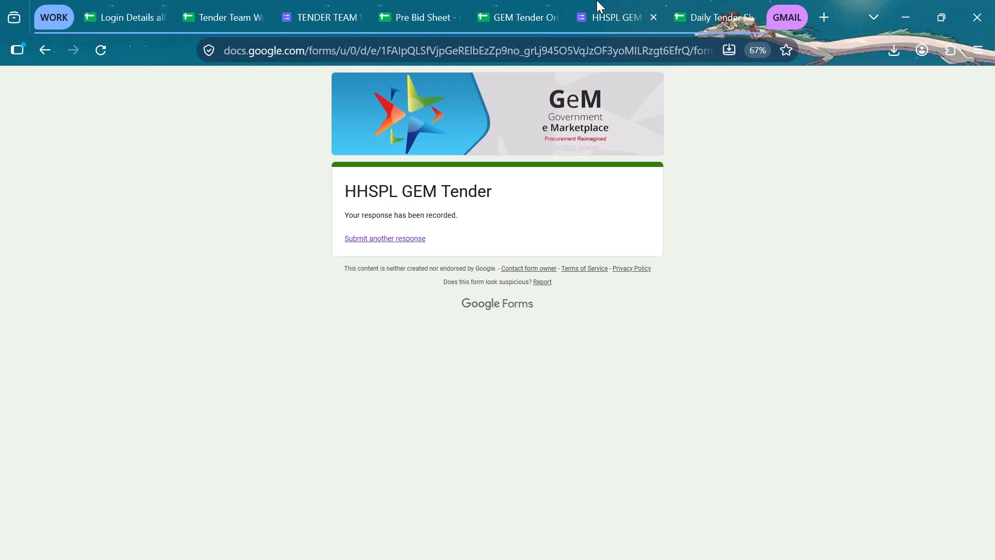
{"action": "left_click", "coordinate": [393, 240]}
{"action": "key", "text": "alt+Tab"}
{"action": "key", "text": "alt+Tab"}
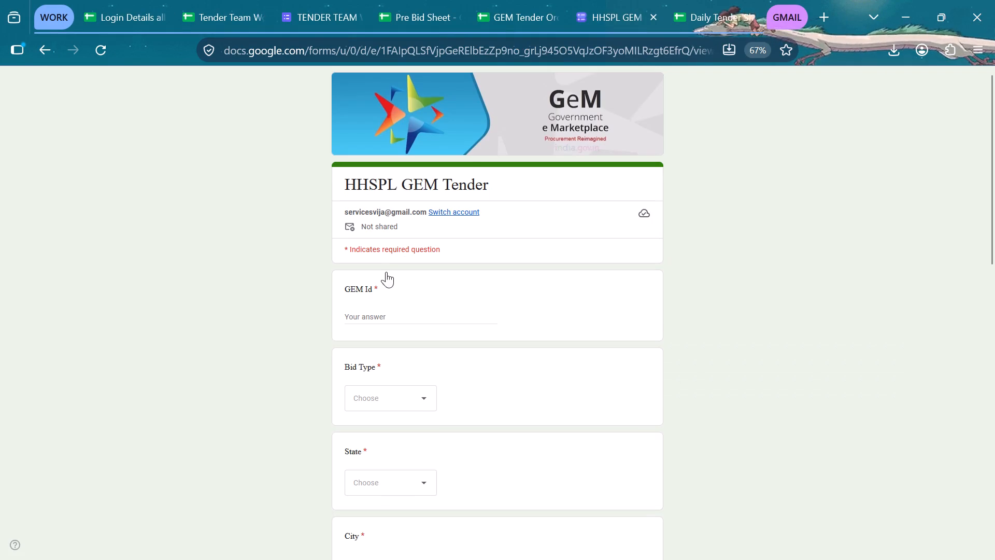
{"action": "left_click", "coordinate": [375, 317], "text": "ctrl"}
{"action": "key", "text": "ctrl+v"}
Set the form's Bid Type to S.
{"action": "key", "text": "Tab"}
{"action": "key", "text": "m"}
{"action": "key", "text": "alt+Tab"}
{"action": "key", "text": "alt+Tab"}
{"action": "key", "text": "s"}
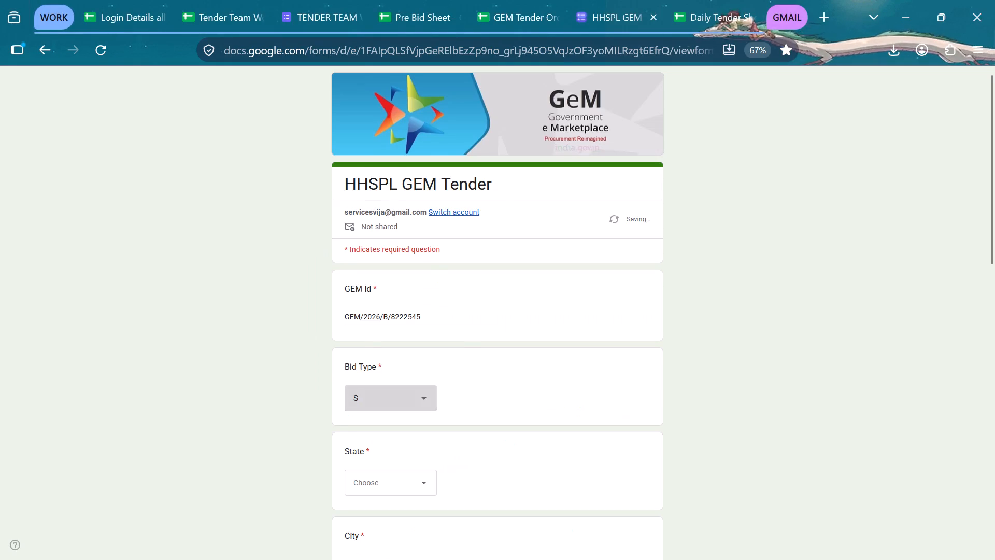
{"action": "key", "text": "Tab"}
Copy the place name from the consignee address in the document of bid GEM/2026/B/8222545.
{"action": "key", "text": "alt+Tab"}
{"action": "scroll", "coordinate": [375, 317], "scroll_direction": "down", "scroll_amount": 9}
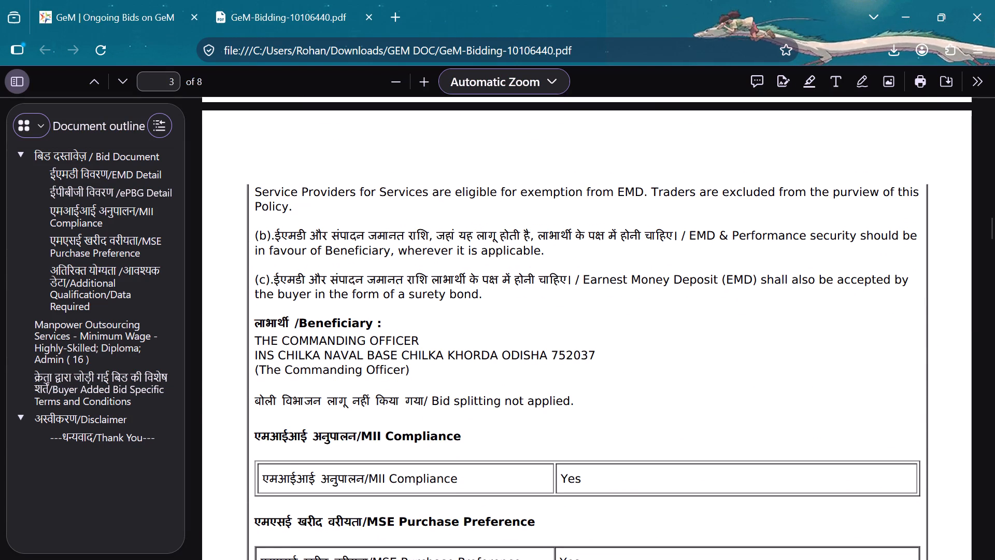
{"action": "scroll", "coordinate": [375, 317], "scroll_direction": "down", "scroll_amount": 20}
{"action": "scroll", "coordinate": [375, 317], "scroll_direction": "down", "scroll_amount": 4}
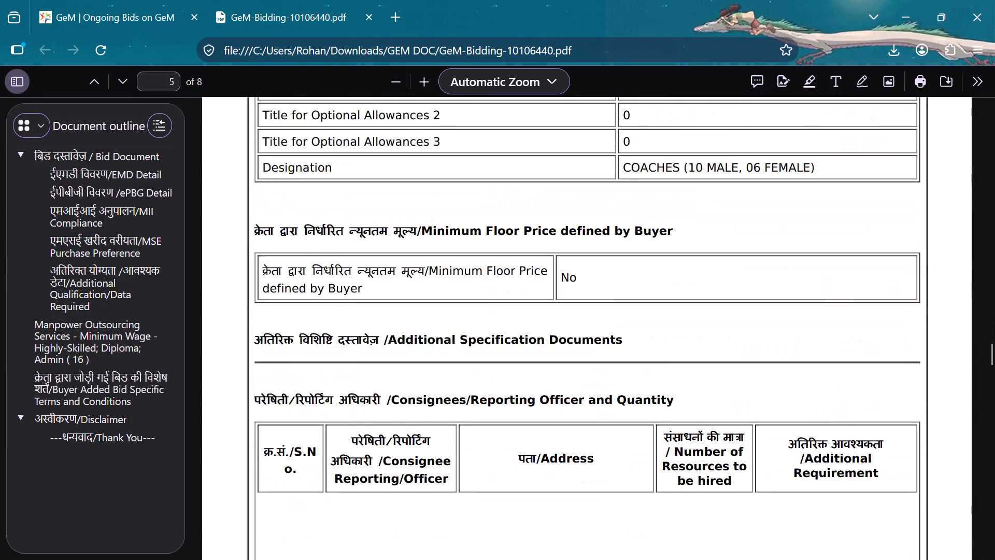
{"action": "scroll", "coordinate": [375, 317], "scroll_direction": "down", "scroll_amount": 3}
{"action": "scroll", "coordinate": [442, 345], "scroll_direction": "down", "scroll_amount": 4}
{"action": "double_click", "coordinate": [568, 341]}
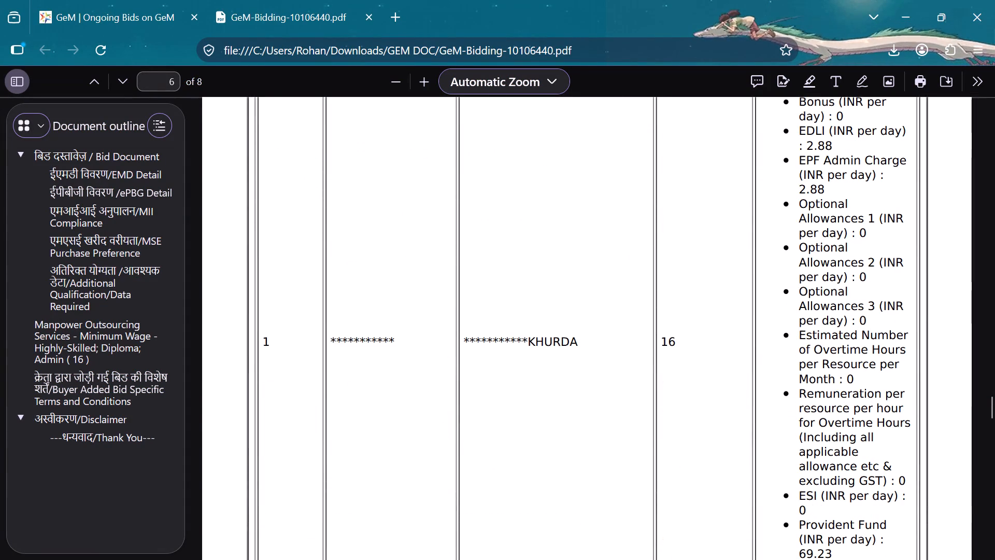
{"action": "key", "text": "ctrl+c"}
Close that bid document, open the one for bid GEM/2026/B/8222329 from the ongoing bids list, and select its bid number.
{"action": "left_click", "coordinate": [214, 0]}
{"action": "left_click", "coordinate": [171, 0]}
{"action": "left_click", "coordinate": [282, 0]}
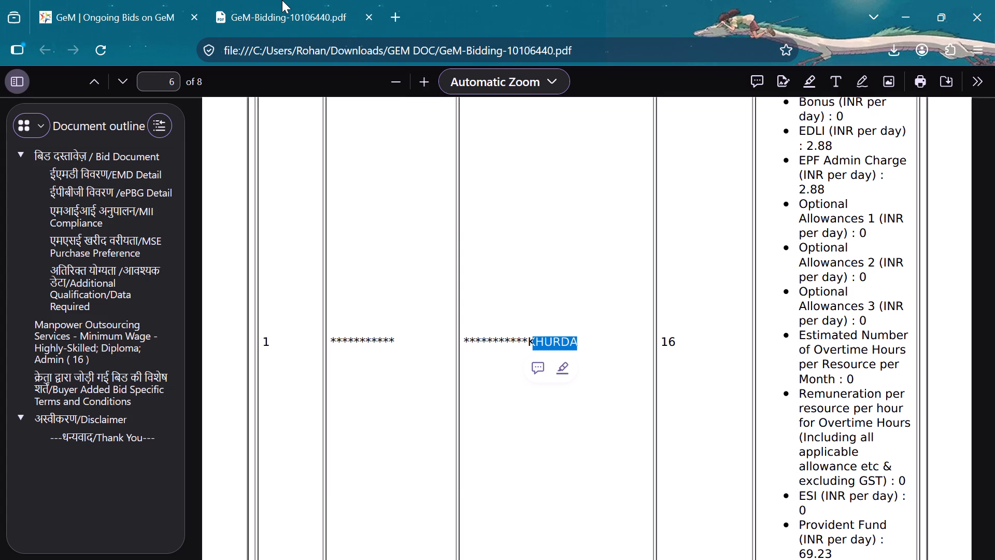
{"action": "left_click", "coordinate": [365, 21]}
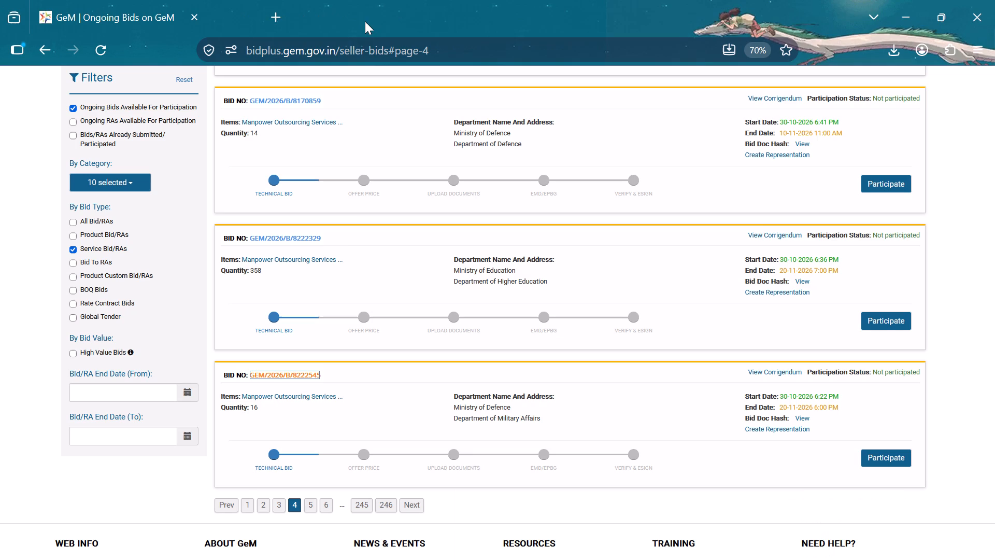
{"action": "left_click", "coordinate": [314, 238]}
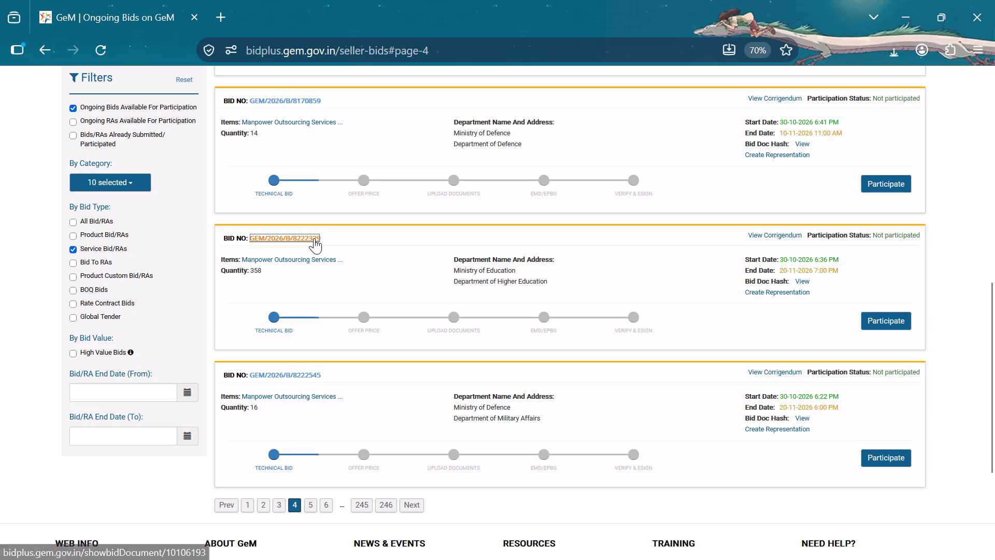
{"action": "left_click", "coordinate": [376, 260]}
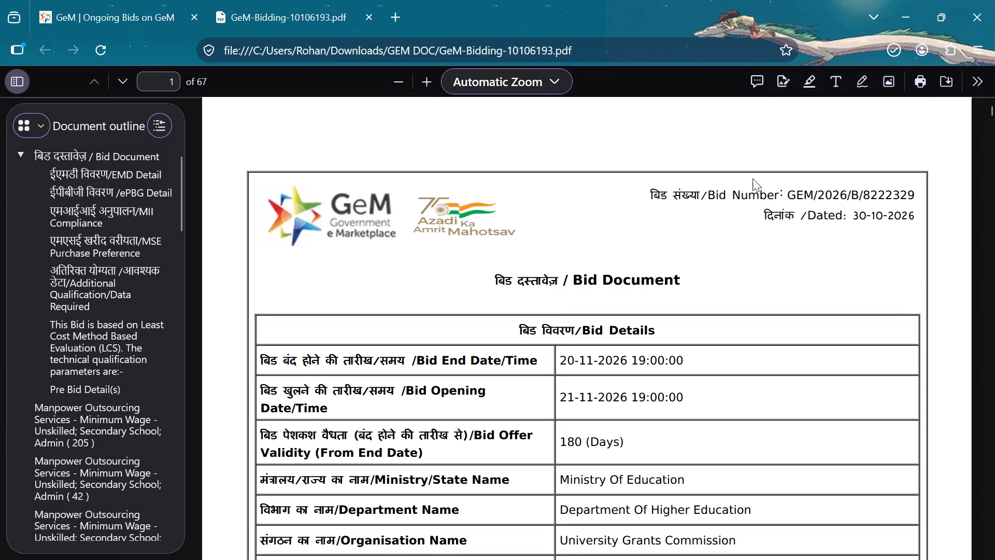
{"action": "double_click", "coordinate": [803, 193]}
{"action": "key", "text": "ctrl+shift+Right"}
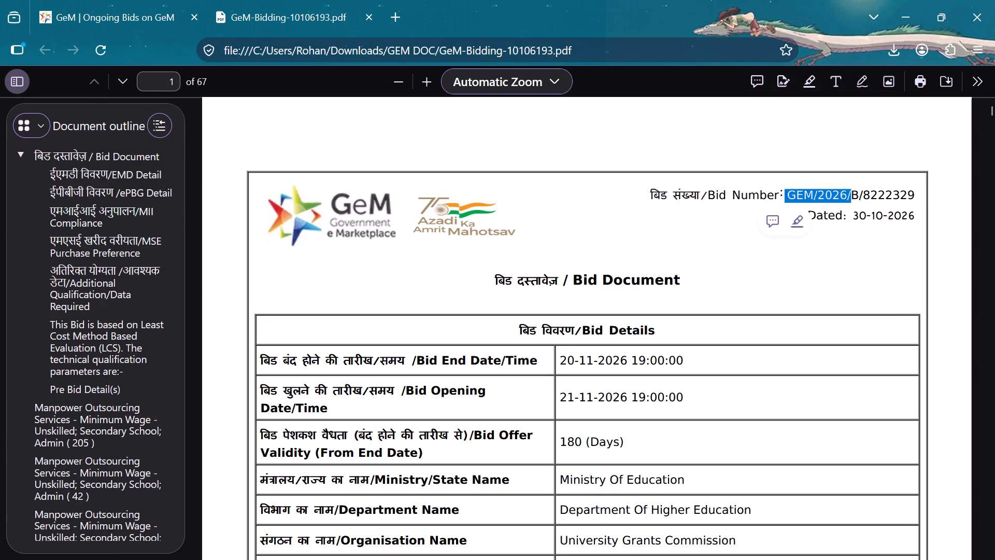
{"action": "key", "text": "ctrl+shift+Right"}
{"action": "key", "text": "ctrl+shift+Right"}
{"action": "key", "text": "c"}
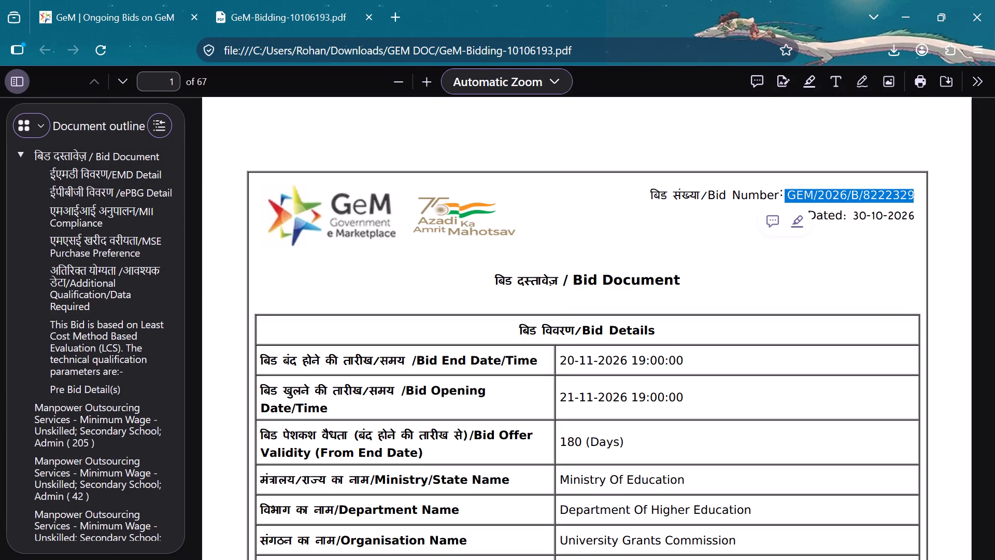
Find the first consignee address in the bid document and search the web for its PIN code 400088.
{"action": "scroll", "coordinate": [657, 341], "scroll_direction": "down", "scroll_amount": 2}
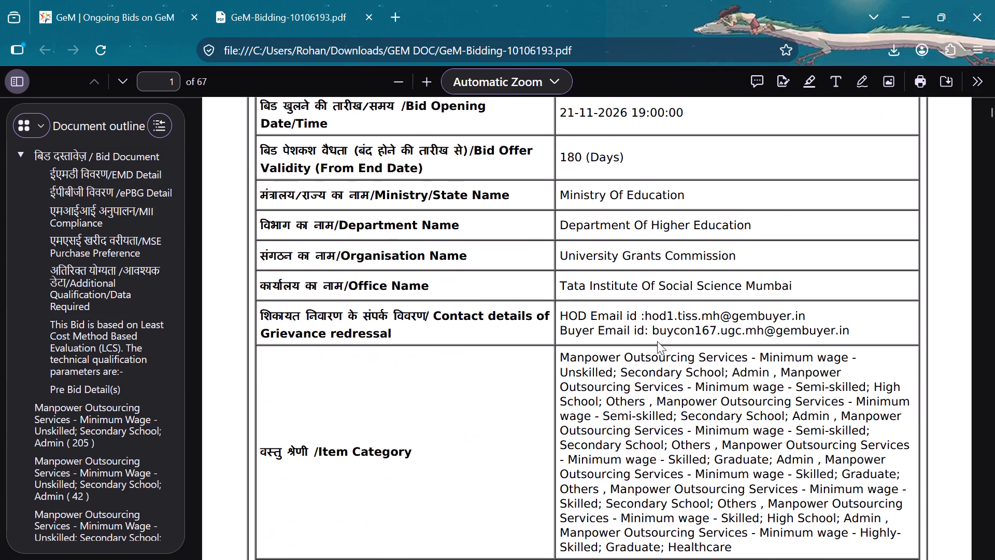
{"action": "scroll", "coordinate": [657, 341], "scroll_direction": "down", "scroll_amount": 19}
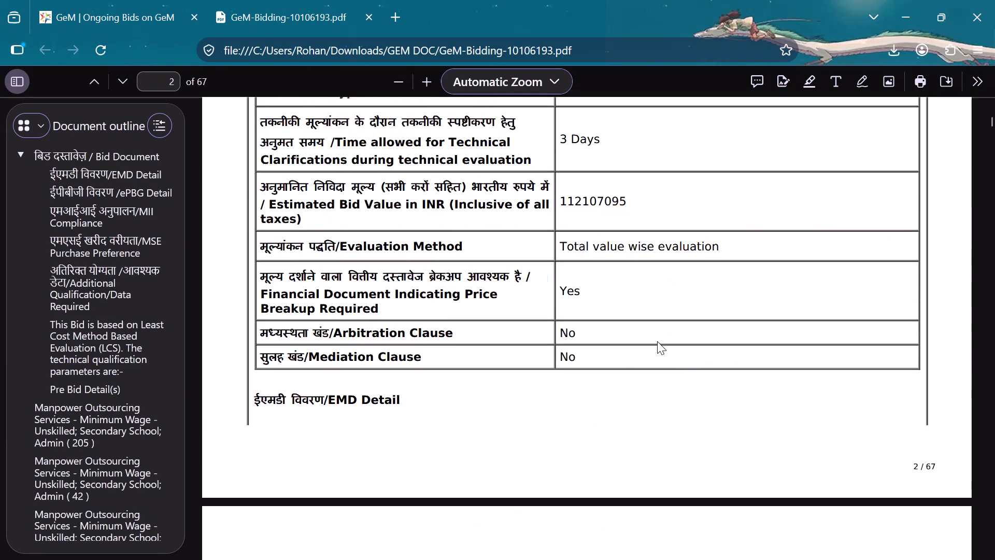
{"action": "scroll", "coordinate": [657, 341], "scroll_direction": "down", "scroll_amount": 16}
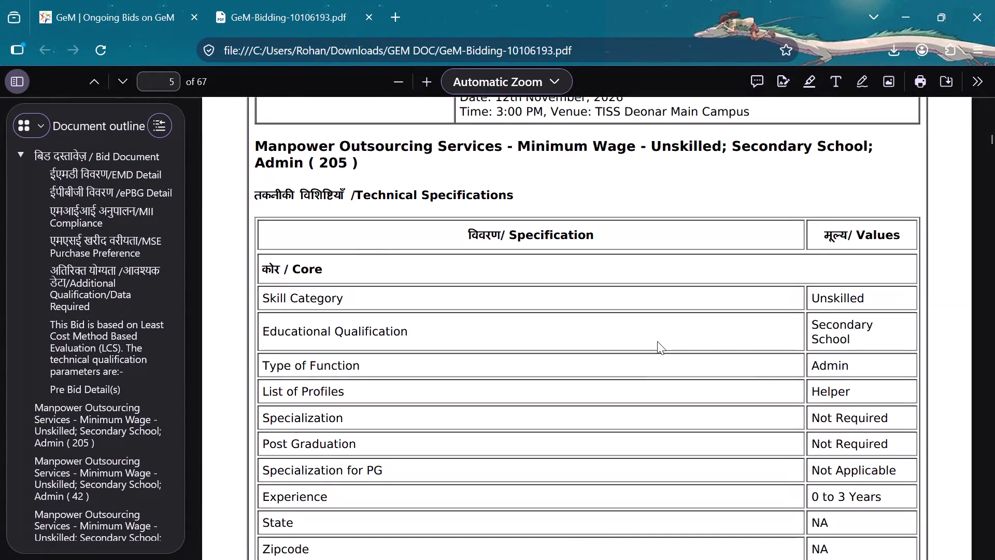
{"action": "key", "text": "alt+Tab"}
{"action": "key", "text": "alt+Tab"}
{"action": "scroll", "coordinate": [657, 341], "scroll_direction": "down", "scroll_amount": 6}
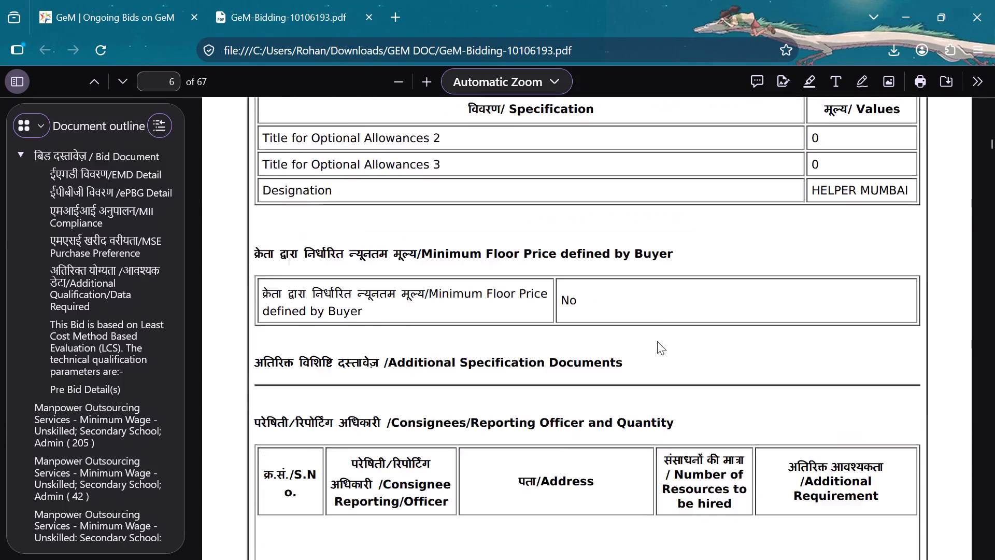
{"action": "scroll", "coordinate": [657, 341], "scroll_direction": "down", "scroll_amount": 12}
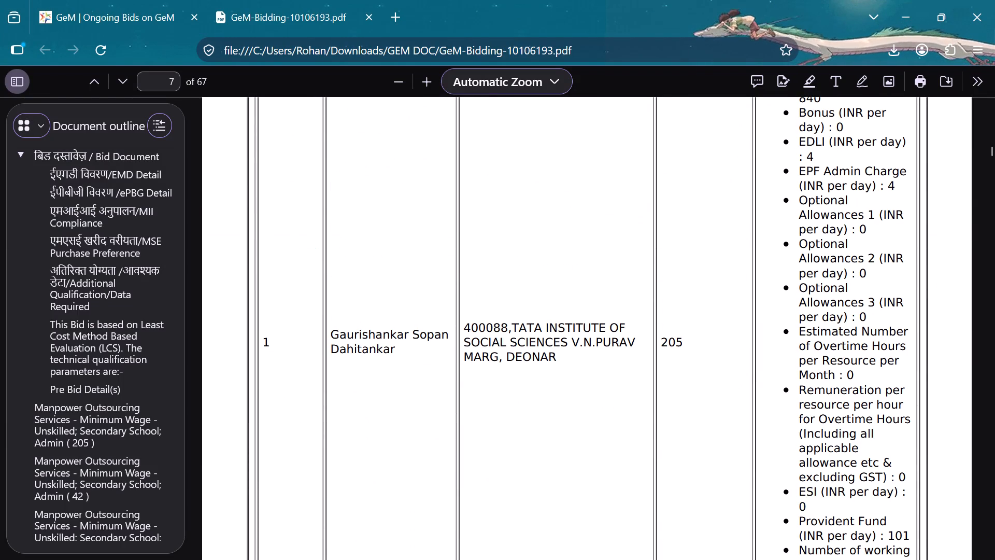
{"action": "double_click", "coordinate": [489, 327]}
{"action": "right_click", "coordinate": [489, 327]}
{"action": "left_click", "coordinate": [525, 187]}
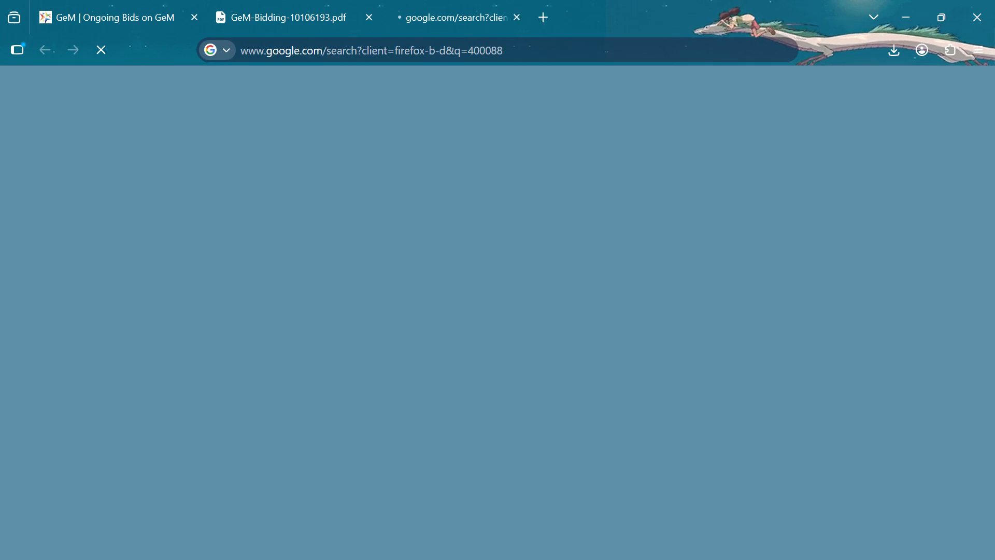
In the tender form, set State to MH, paste the copied text as City, and set Pasara and Pre Bid Meeting to N.
{"action": "key", "text": "alt+Tab"}
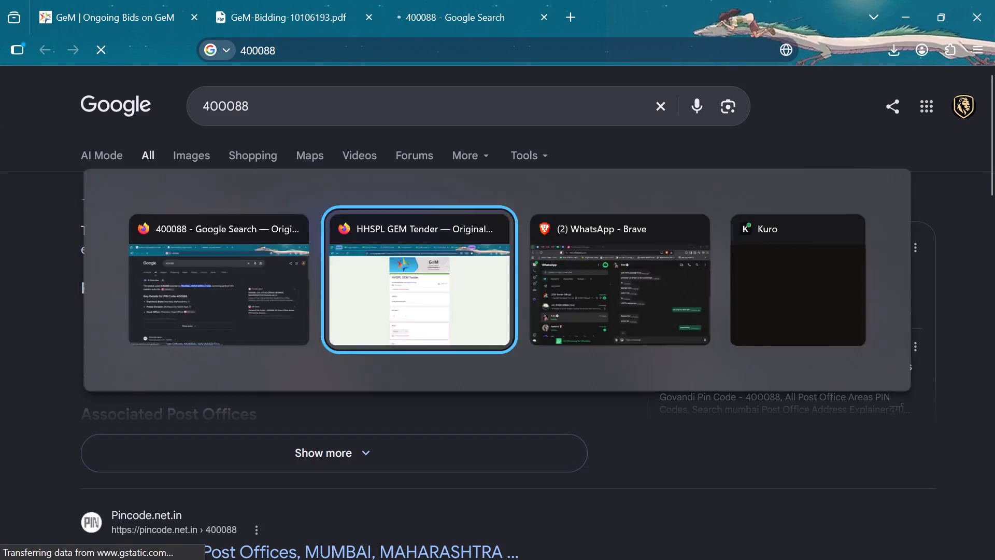
{"action": "type", "text": "mm"}
{"action": "key", "text": "Tab"}
{"action": "key", "text": "ctrl+v"}
{"action": "key", "text": "Tab"}
{"action": "key", "text": "n"}
{"action": "key", "text": "Tab"}
{"action": "key", "text": "n"}
Replace the form's City answer with Mumbai, copied from the PIN code search results.
{"action": "key", "text": "alt+Tab"}
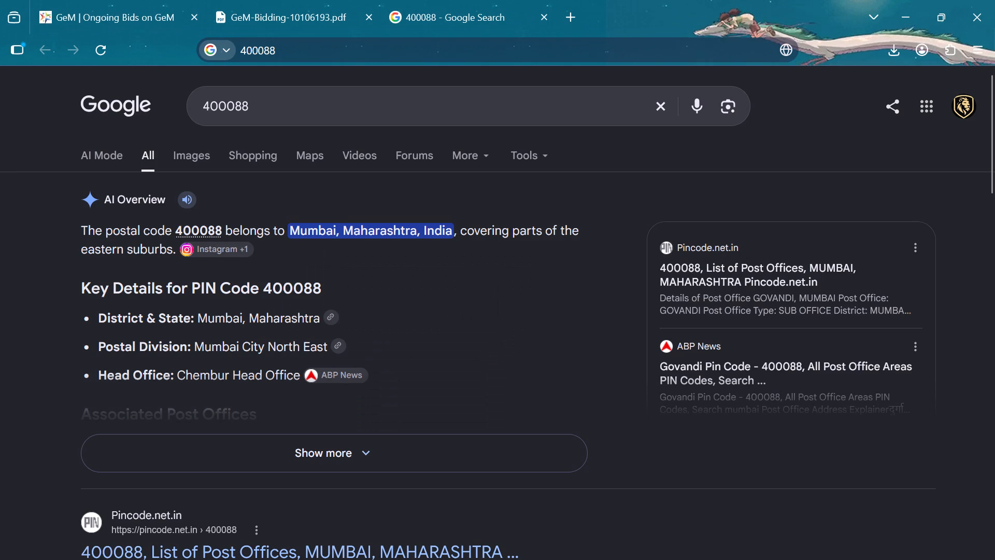
{"action": "double_click", "coordinate": [320, 229]}
{"action": "key", "text": "ctrl+c"}
{"action": "key", "text": "alt+Tab"}
{"action": "left_click", "coordinate": [402, 313], "text": "ctrl"}
{"action": "key", "text": "ctrl+a"}
{"action": "key", "text": "ctrl+v"}
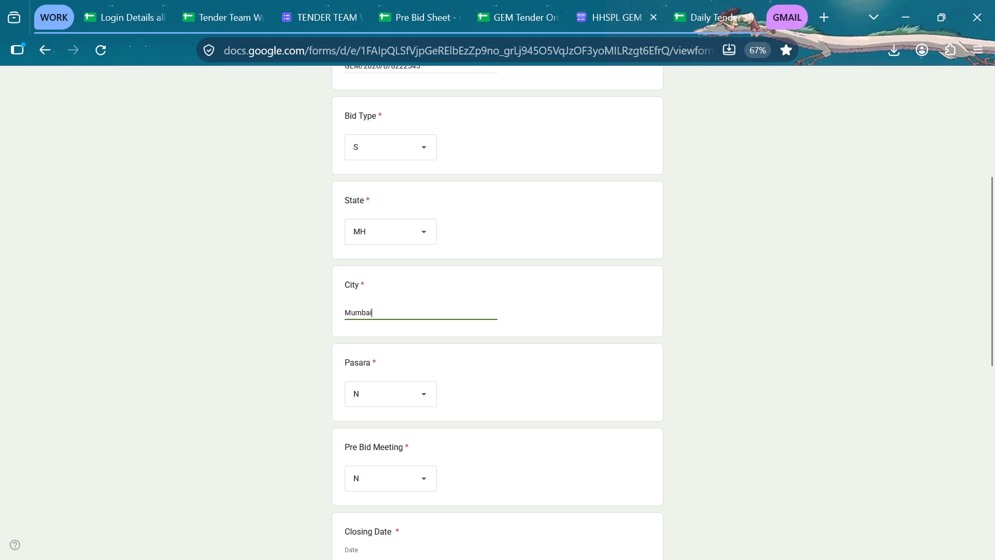
Recheck the bid's document and listing, and change the form's Pre Bid Meeting answer to Y.
{"action": "key", "text": "Tab"}
{"action": "key", "text": "Tab"}
{"action": "key", "text": "Tab"}
{"action": "key", "text": "alt+Tab"}
{"action": "left_click", "coordinate": [322, 0]}
{"action": "scroll", "coordinate": [404, 211], "scroll_direction": "up", "scroll_amount": 4}
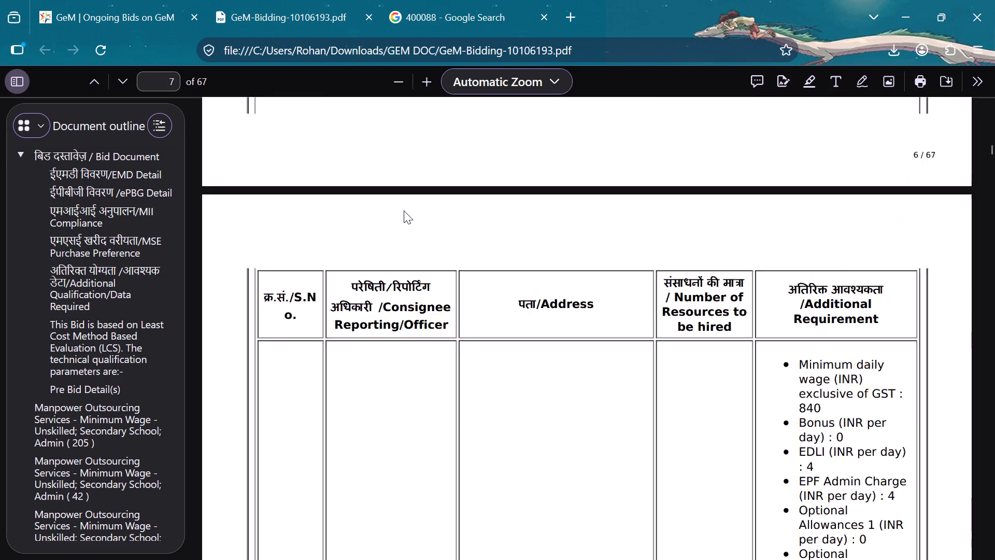
{"action": "scroll", "coordinate": [404, 211], "scroll_direction": "up", "scroll_amount": 17}
{"action": "left_click", "coordinate": [187, 0]}
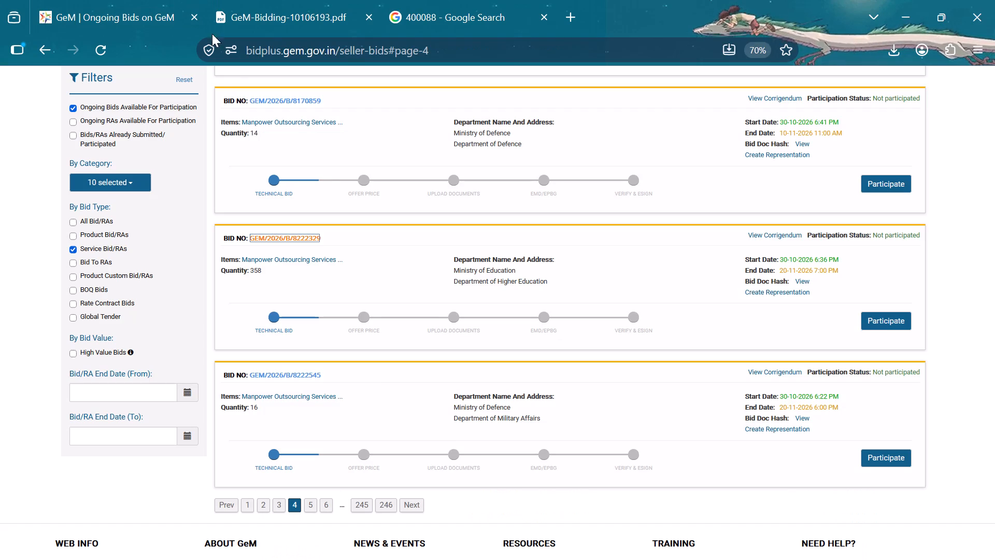
{"action": "key", "text": "alt+Tab"}
{"action": "left_click", "coordinate": [282, 110]}
{"action": "left_click", "coordinate": [387, 149]}
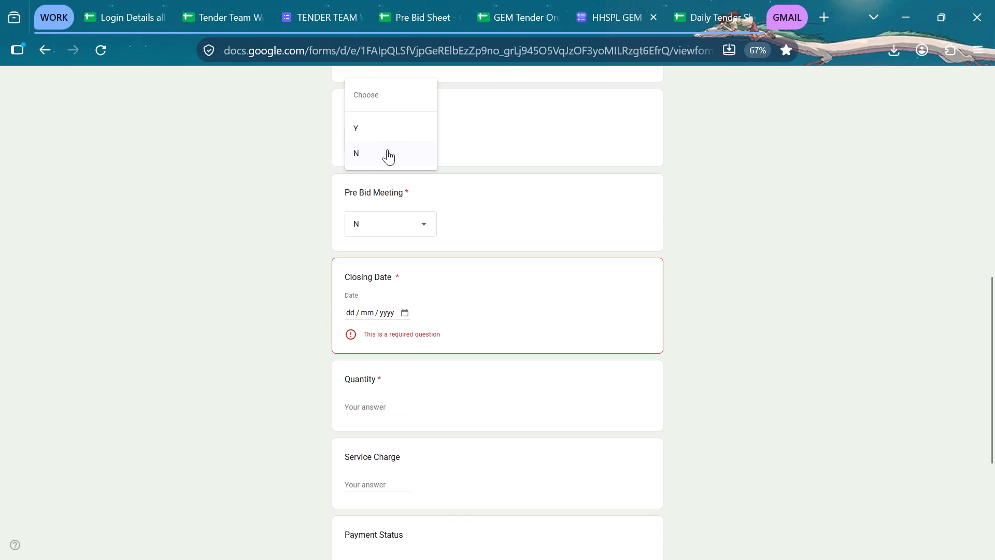
{"action": "key", "text": "Tab"}
{"action": "key", "text": "y"}
{"action": "key", "text": "Tab"}
Check the end date in the listing of bid GEM/2026/B/8222329 and set the form's Closing Date to 20/11/2026.
{"action": "key", "text": "alt+Tab"}
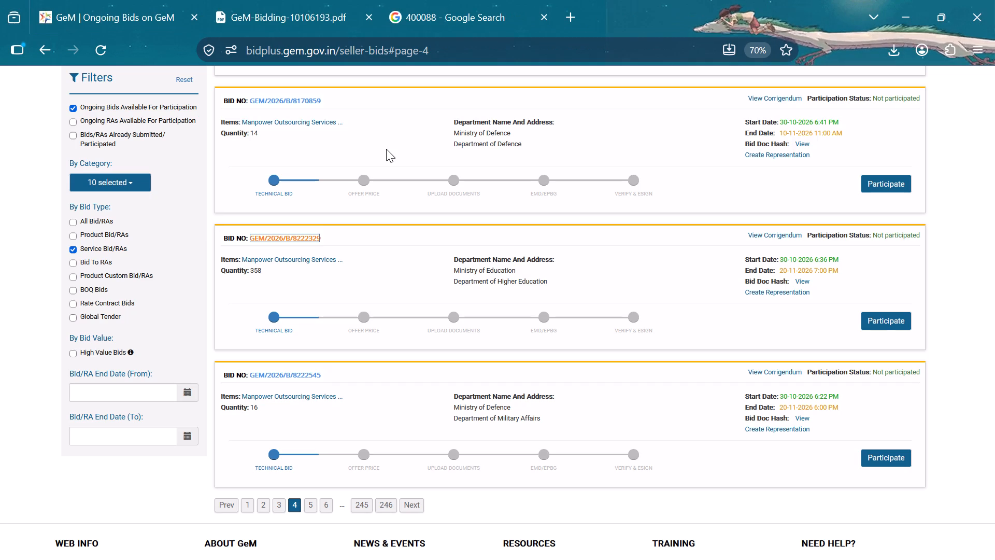
{"action": "key", "text": "alt+Tab"}
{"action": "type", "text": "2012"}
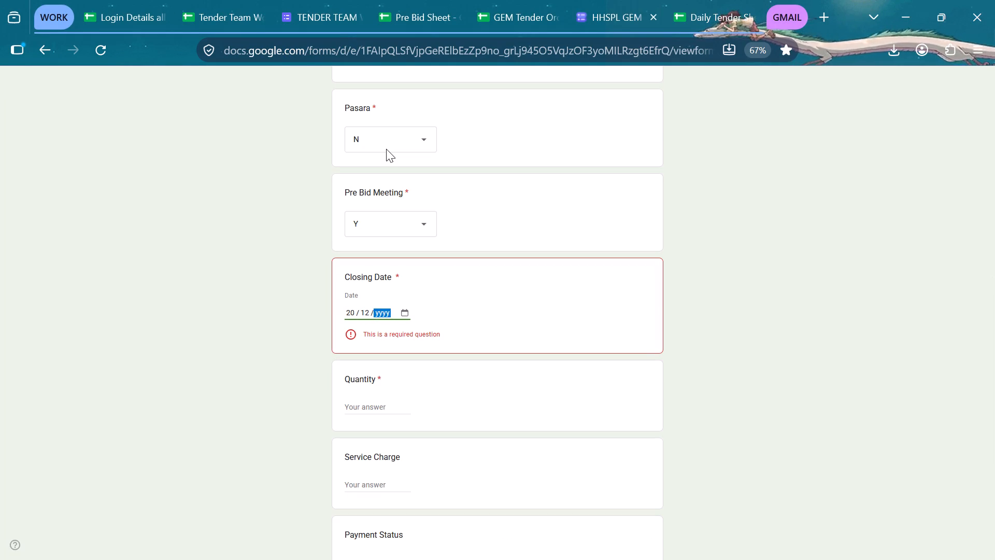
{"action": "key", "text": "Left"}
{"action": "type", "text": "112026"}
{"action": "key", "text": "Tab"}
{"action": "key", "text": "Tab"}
Check the listed quantity of bid GEM/2026/B/8222329 and enter 358 as the form's Quantity.
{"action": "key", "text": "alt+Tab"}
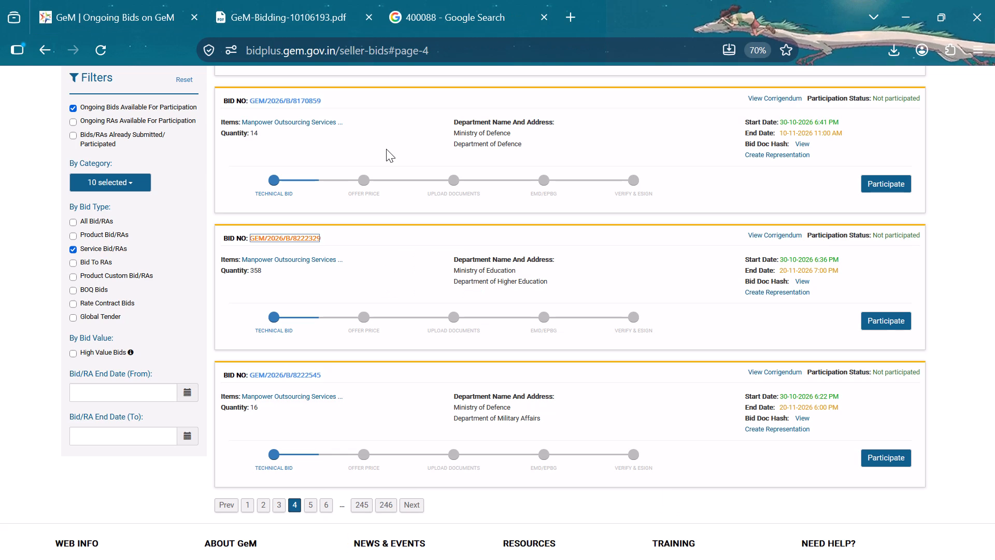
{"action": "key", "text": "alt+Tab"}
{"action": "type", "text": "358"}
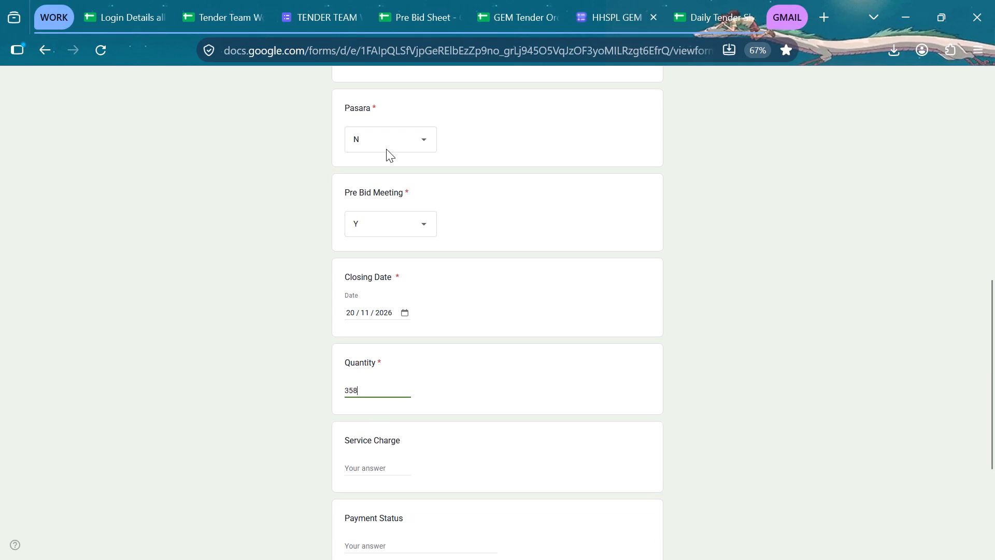
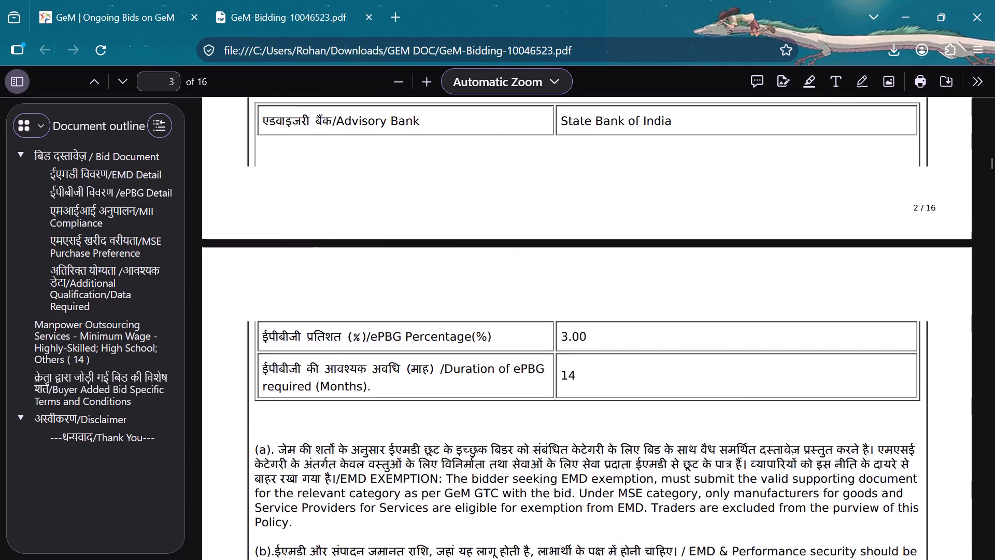
Examine the consignee and resource requirements in the open document GeM-Bidding-10046523.
{"action": "scroll", "coordinate": [373, 317], "scroll_direction": "down", "scroll_amount": 20}
{"action": "scroll", "coordinate": [373, 317], "scroll_direction": "down", "scroll_amount": 9}
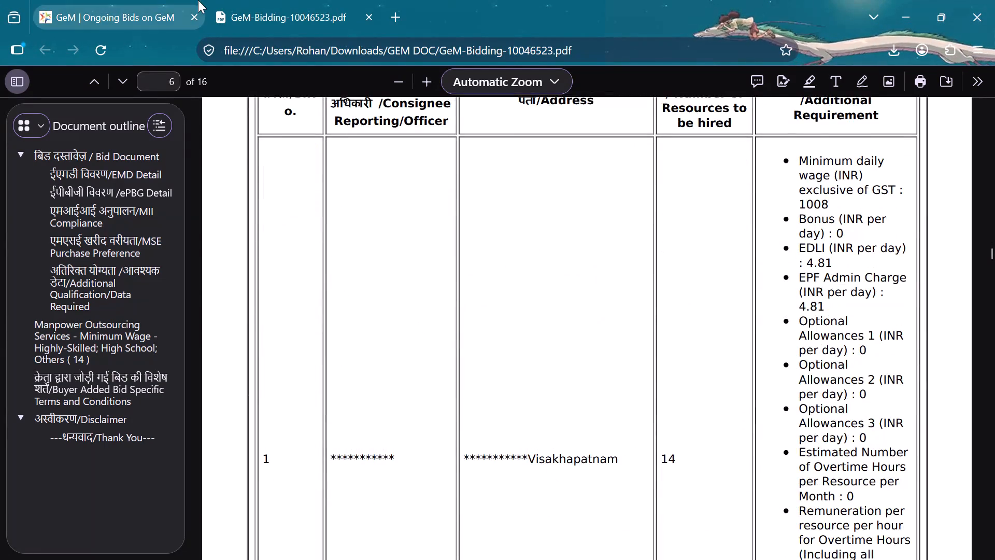
Review bid GEM/2026/B/8222504's document and its scope of work attachment, and close the open PDFs.
{"action": "left_click", "coordinate": [125, 0]}
{"action": "left_click", "coordinate": [292, 261]}
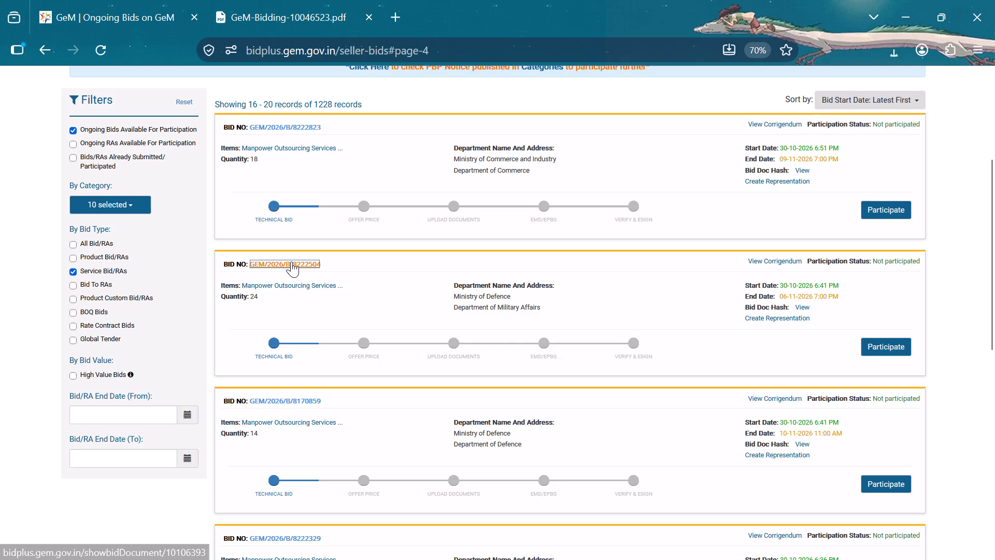
{"action": "left_click", "coordinate": [360, 302]}
{"action": "scroll", "coordinate": [509, 366], "scroll_direction": "down", "scroll_amount": 8}
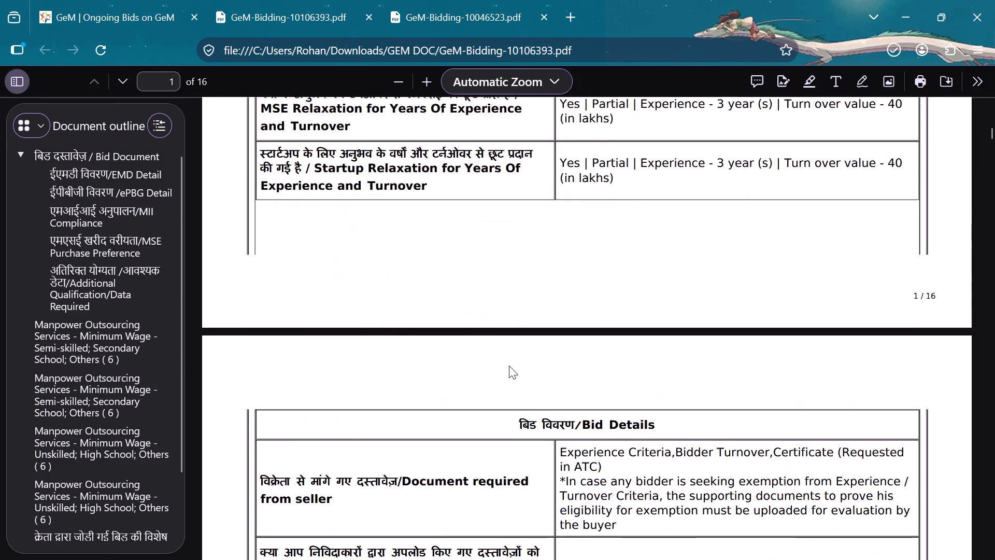
{"action": "scroll", "coordinate": [509, 366], "scroll_direction": "down", "scroll_amount": 18}
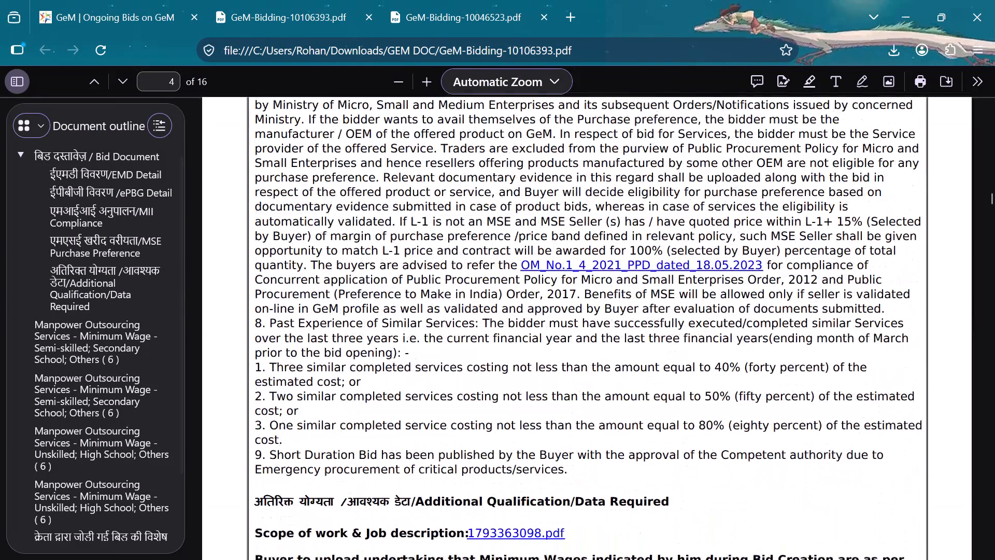
{"action": "scroll", "coordinate": [509, 366], "scroll_direction": "down", "scroll_amount": 3}
{"action": "left_click", "coordinate": [486, 199]}
{"action": "left_click", "coordinate": [488, 192]}
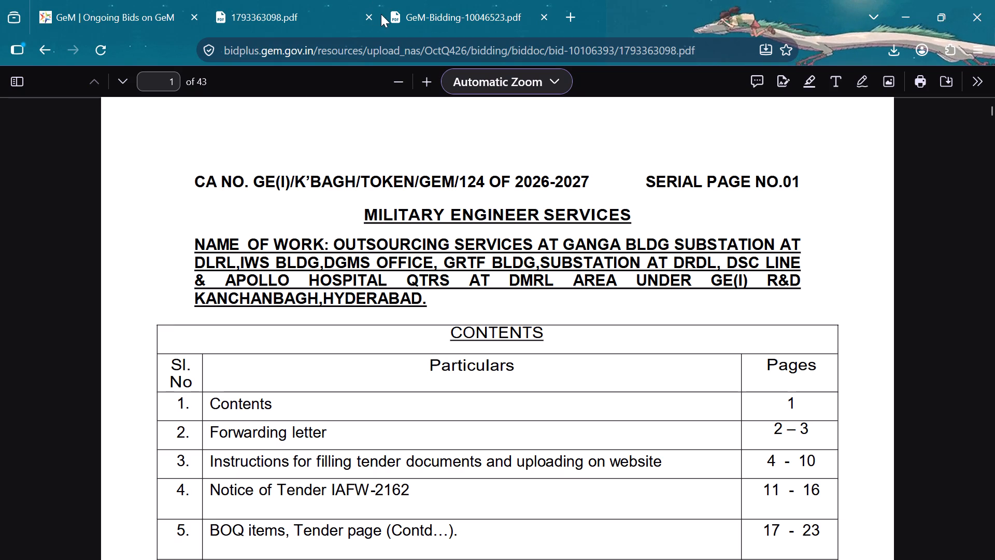
{"action": "left_click", "coordinate": [380, 17]}
{"action": "double_click", "coordinate": [369, 21]}
Open the document of bid GEM/2026/B/8222823 and examine its bid details and eligibility requirements.
{"action": "left_click", "coordinate": [308, 121]}
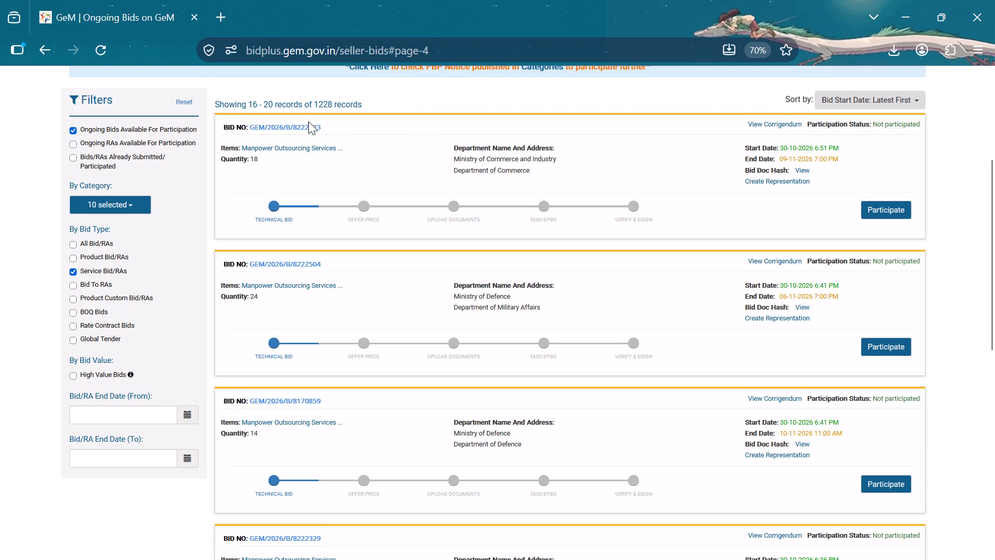
{"action": "left_click", "coordinate": [294, 138]}
{"action": "left_click", "coordinate": [296, 127]}
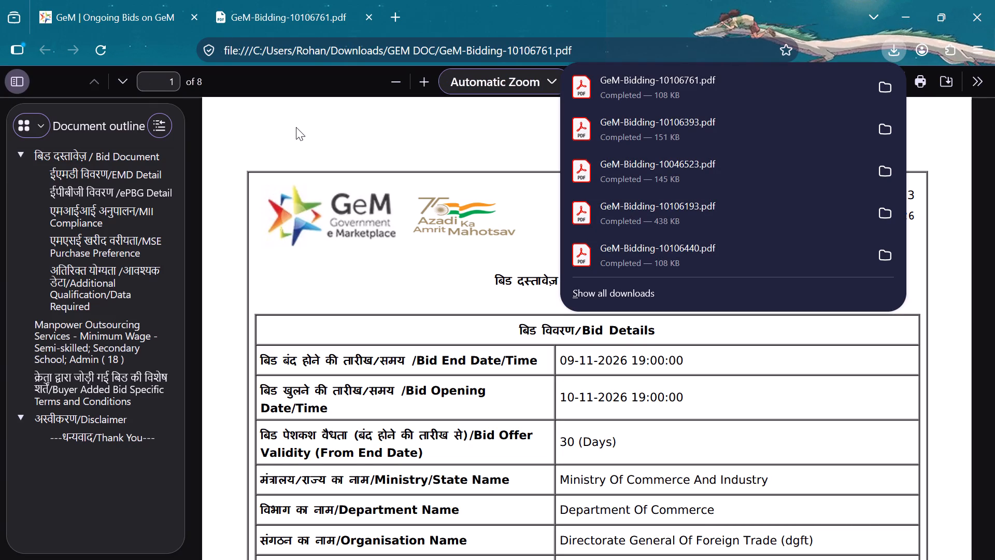
{"action": "scroll", "coordinate": [399, 248], "scroll_direction": "down", "scroll_amount": 5}
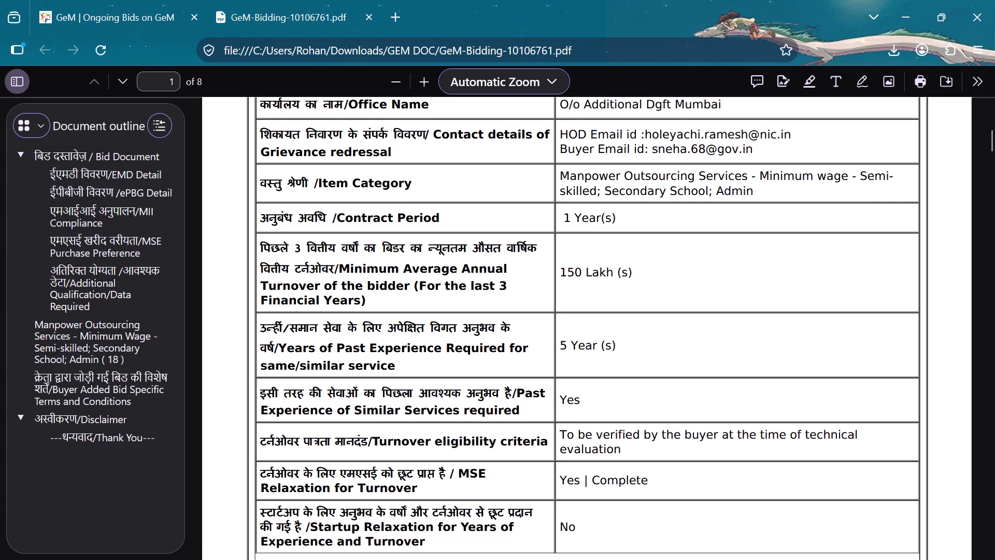
{"action": "scroll", "coordinate": [399, 248], "scroll_direction": "down", "scroll_amount": 20}
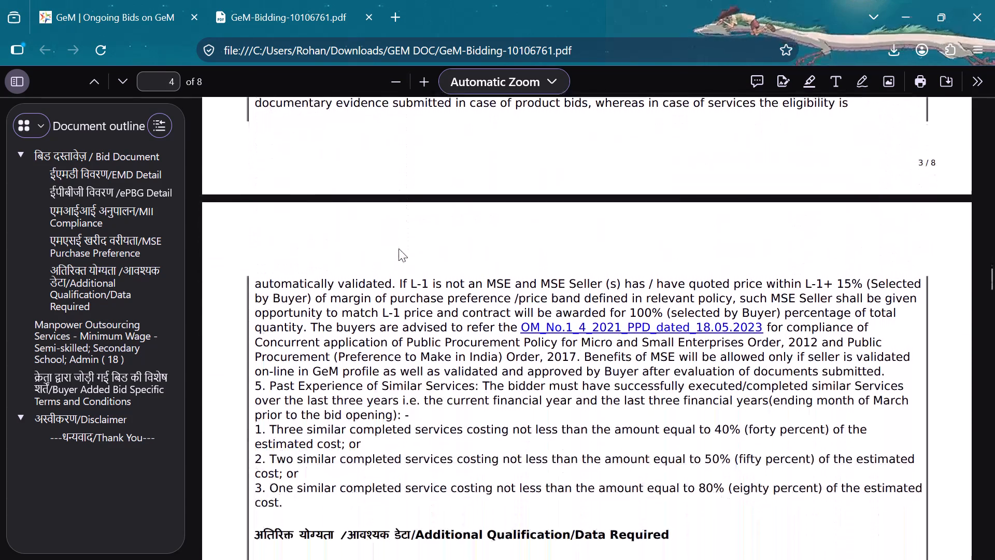
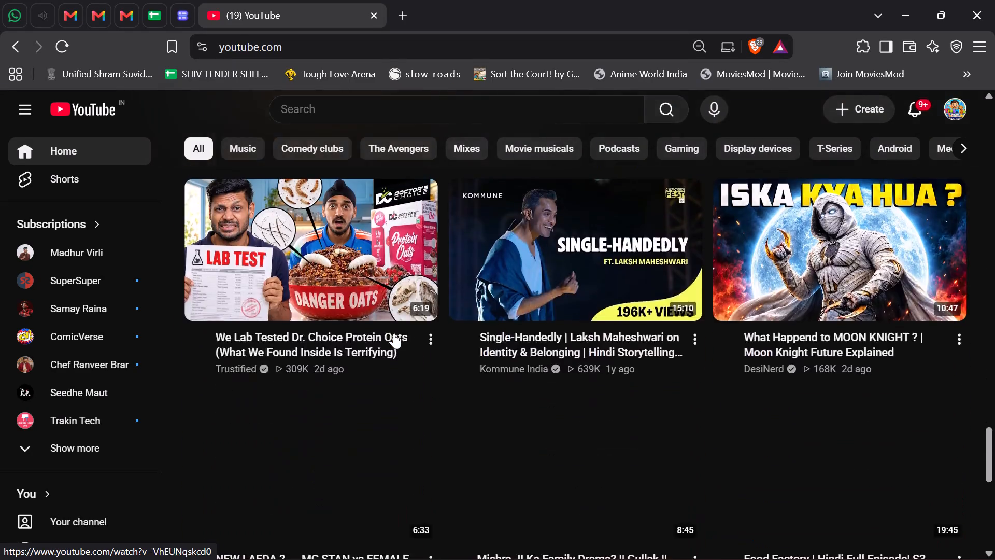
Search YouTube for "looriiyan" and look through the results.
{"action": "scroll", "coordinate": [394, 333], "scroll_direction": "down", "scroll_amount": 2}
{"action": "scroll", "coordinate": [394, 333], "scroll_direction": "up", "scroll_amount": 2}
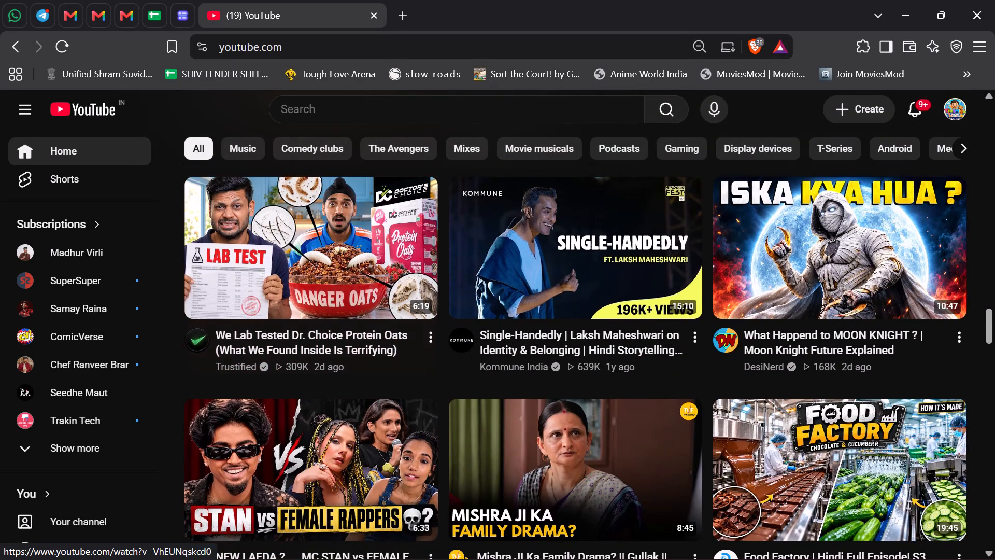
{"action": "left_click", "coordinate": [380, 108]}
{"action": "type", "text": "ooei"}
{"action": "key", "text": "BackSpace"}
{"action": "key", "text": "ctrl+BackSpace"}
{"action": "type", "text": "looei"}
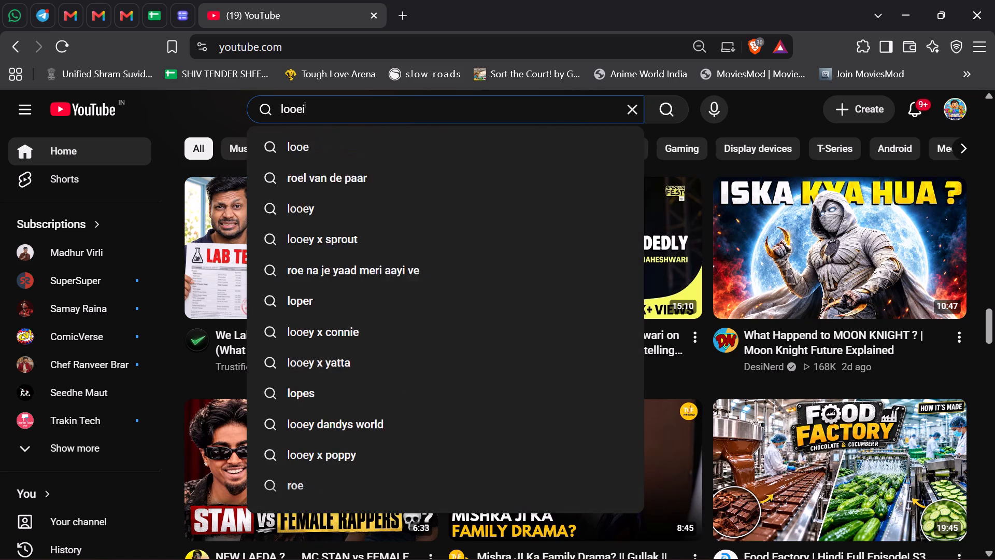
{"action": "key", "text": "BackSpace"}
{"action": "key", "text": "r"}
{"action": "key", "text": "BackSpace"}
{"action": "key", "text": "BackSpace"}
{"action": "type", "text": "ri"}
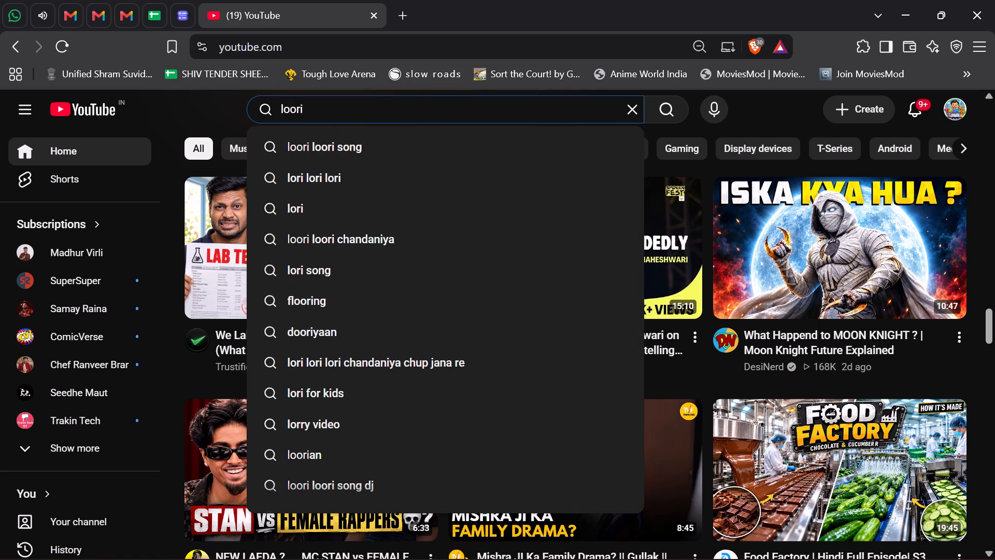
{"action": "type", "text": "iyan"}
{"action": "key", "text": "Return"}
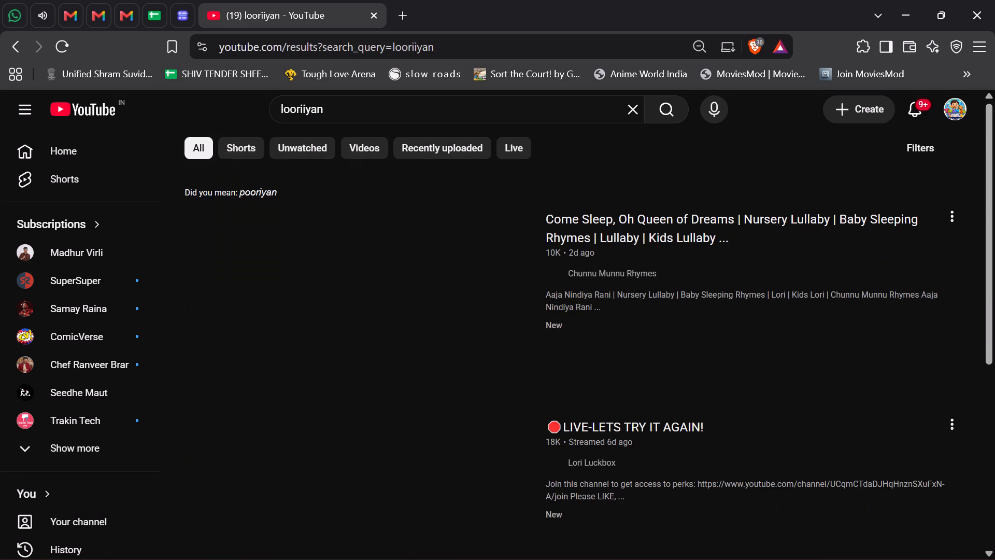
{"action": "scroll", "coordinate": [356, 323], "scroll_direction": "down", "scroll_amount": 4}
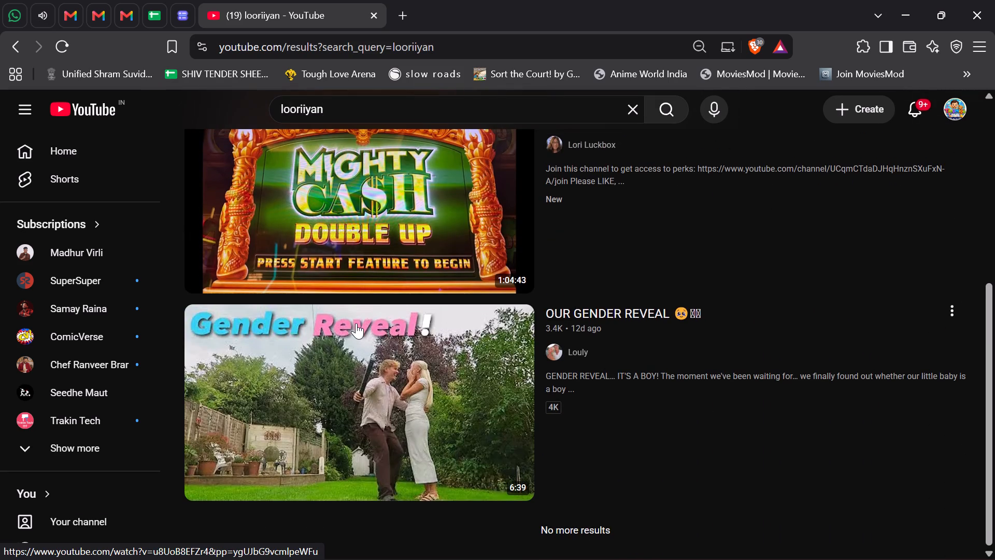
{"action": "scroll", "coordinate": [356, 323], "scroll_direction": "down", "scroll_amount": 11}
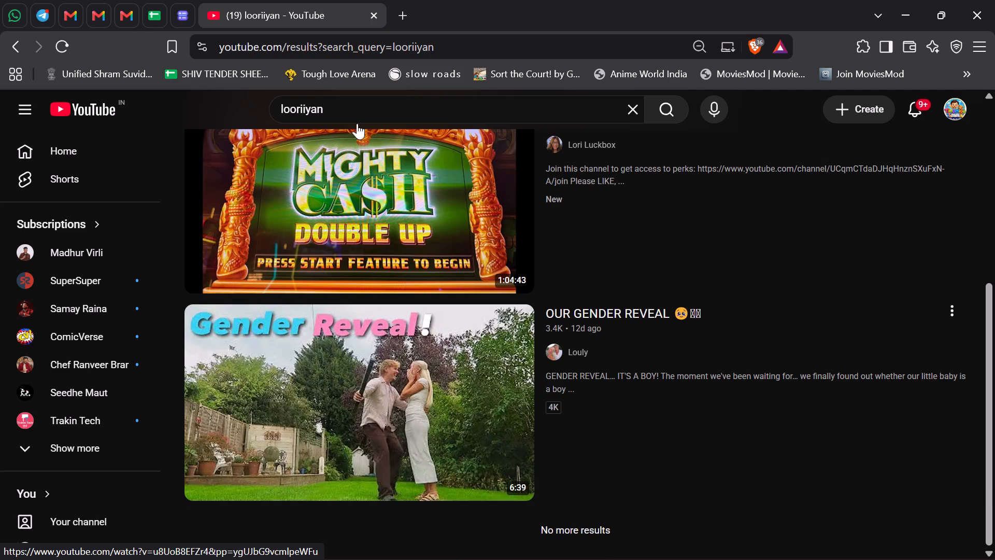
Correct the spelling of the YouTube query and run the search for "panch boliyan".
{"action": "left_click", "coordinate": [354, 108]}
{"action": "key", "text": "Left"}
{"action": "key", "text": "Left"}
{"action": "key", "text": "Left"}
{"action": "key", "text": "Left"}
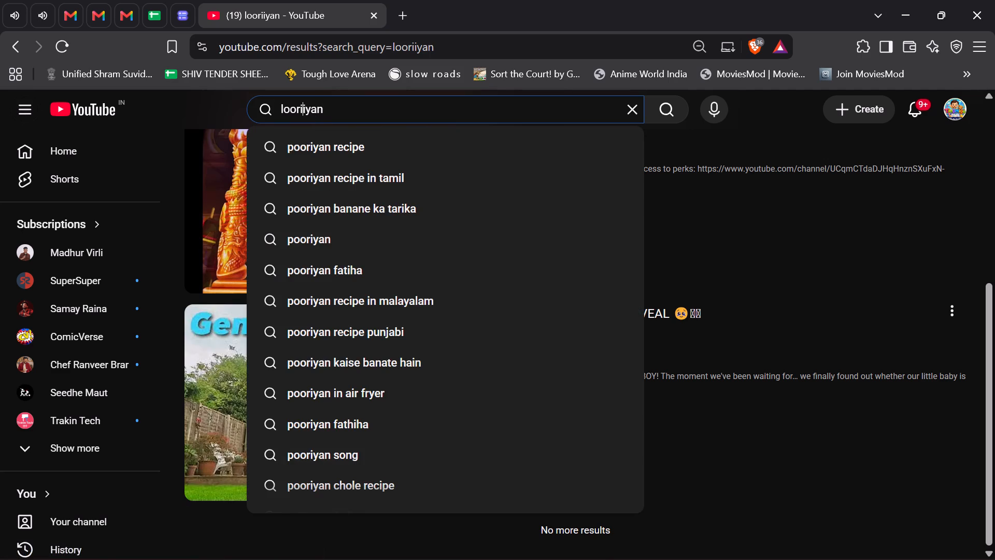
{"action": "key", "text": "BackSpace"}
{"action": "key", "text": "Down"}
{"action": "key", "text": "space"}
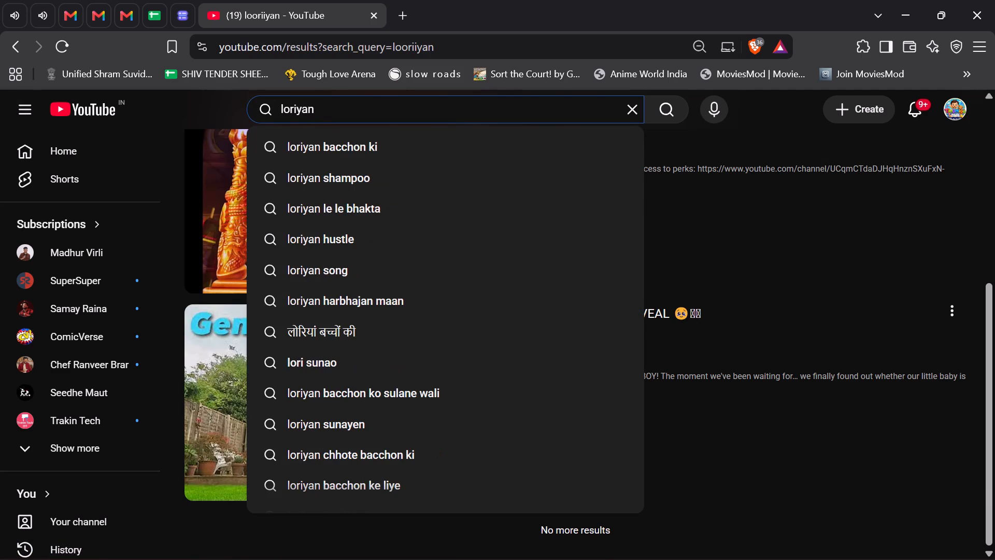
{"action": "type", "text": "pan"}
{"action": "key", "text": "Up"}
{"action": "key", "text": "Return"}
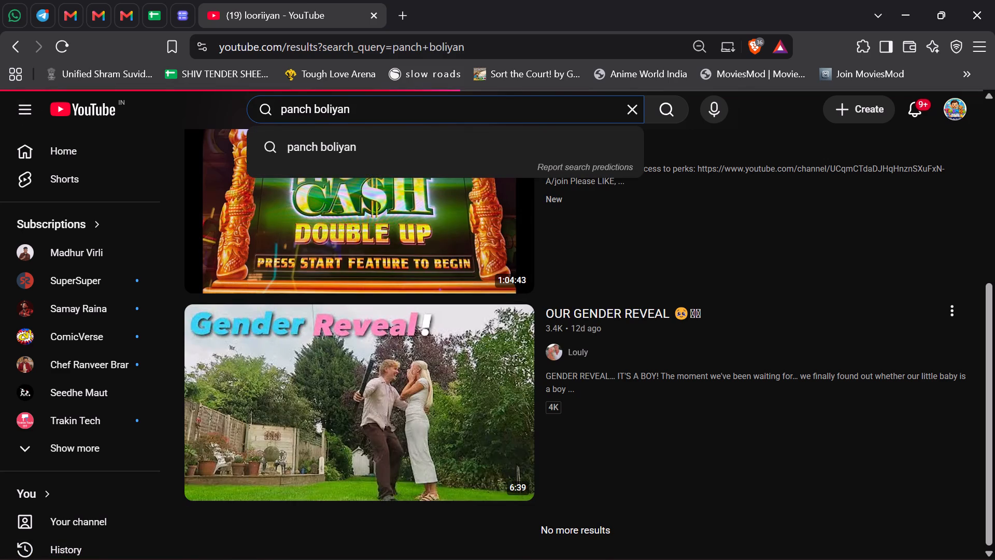
Search YouTube for "loriya panther" and open the video "Loriyan | Panther, Spectra | Hustle 2.0".
{"action": "left_click", "coordinate": [354, 108]}
{"action": "key", "text": "ctrl+z"}
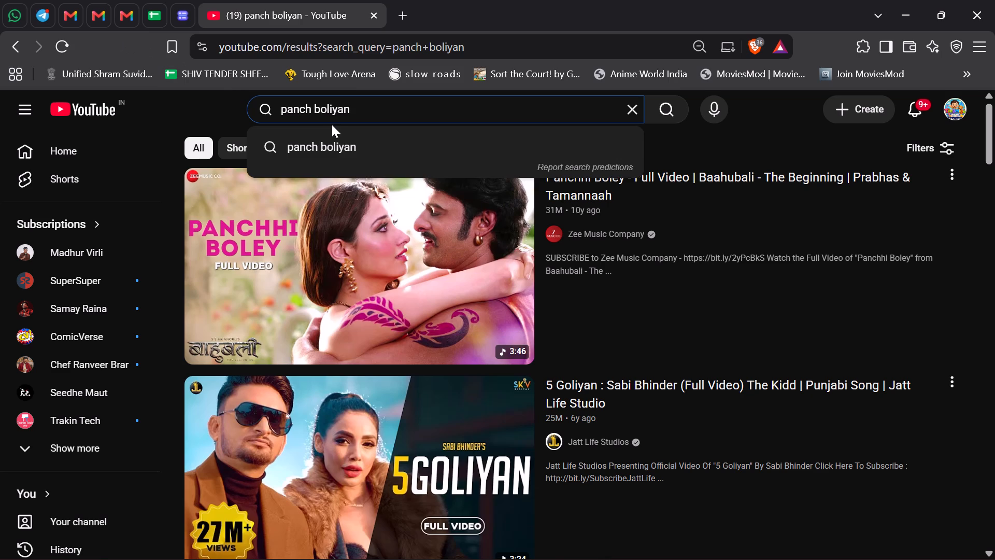
{"action": "key", "text": "ctrl+BackSpace"}
{"action": "key", "text": "ctrl+BackSpace"}
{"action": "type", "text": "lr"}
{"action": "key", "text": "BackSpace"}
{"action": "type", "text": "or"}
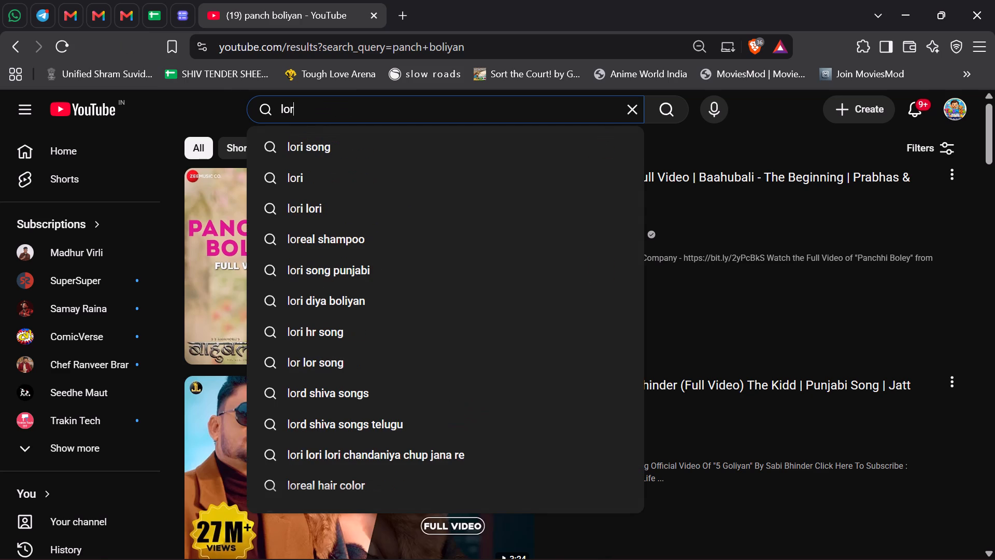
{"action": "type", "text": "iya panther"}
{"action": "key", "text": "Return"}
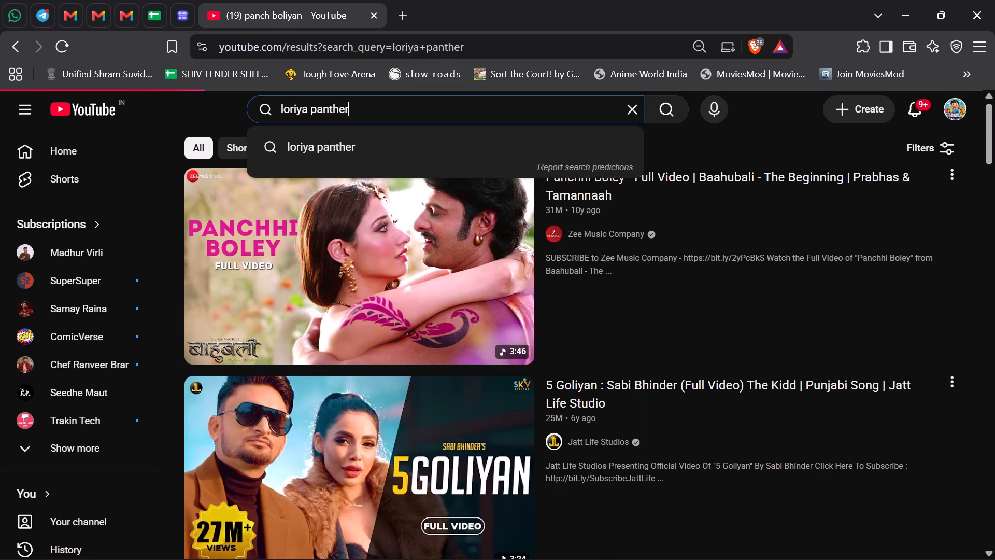
{"action": "left_click", "coordinate": [304, 226]}
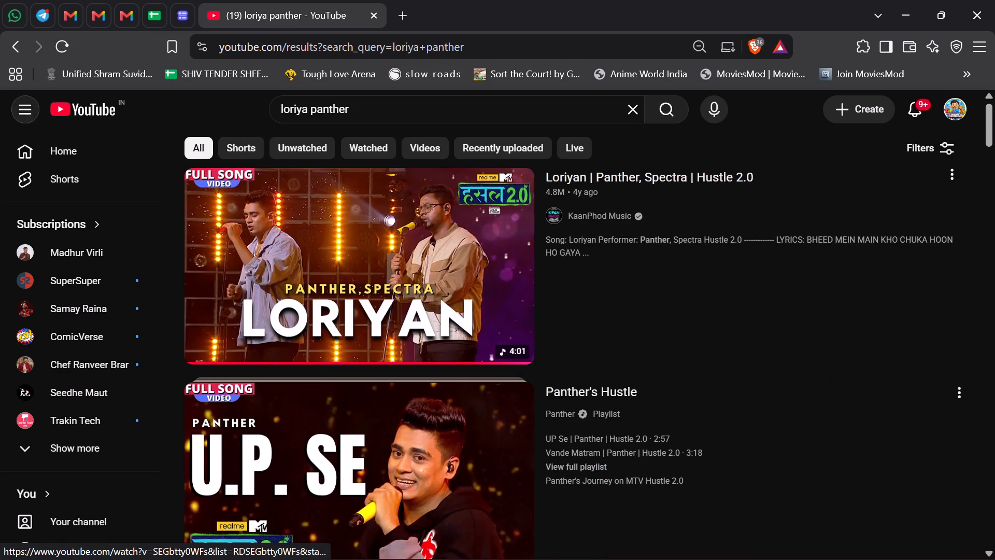
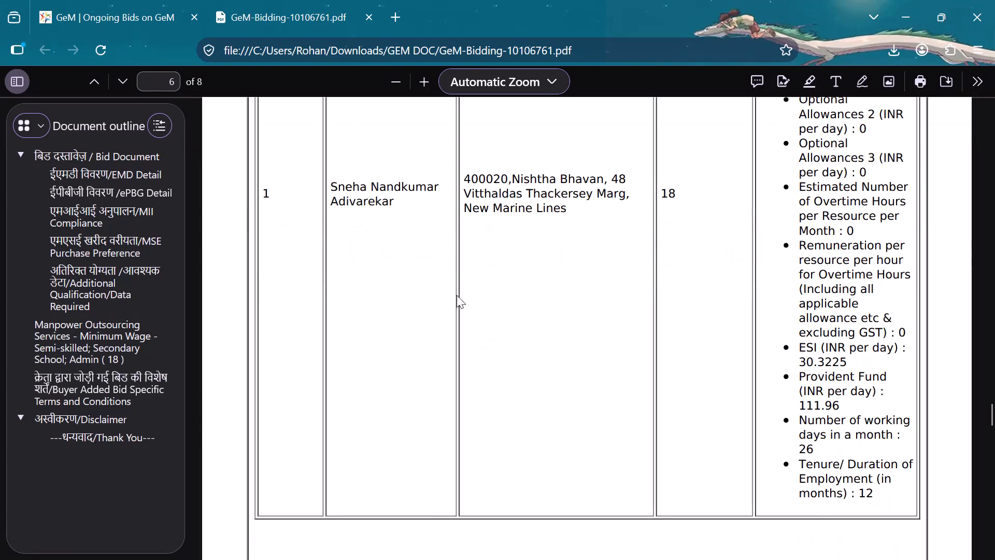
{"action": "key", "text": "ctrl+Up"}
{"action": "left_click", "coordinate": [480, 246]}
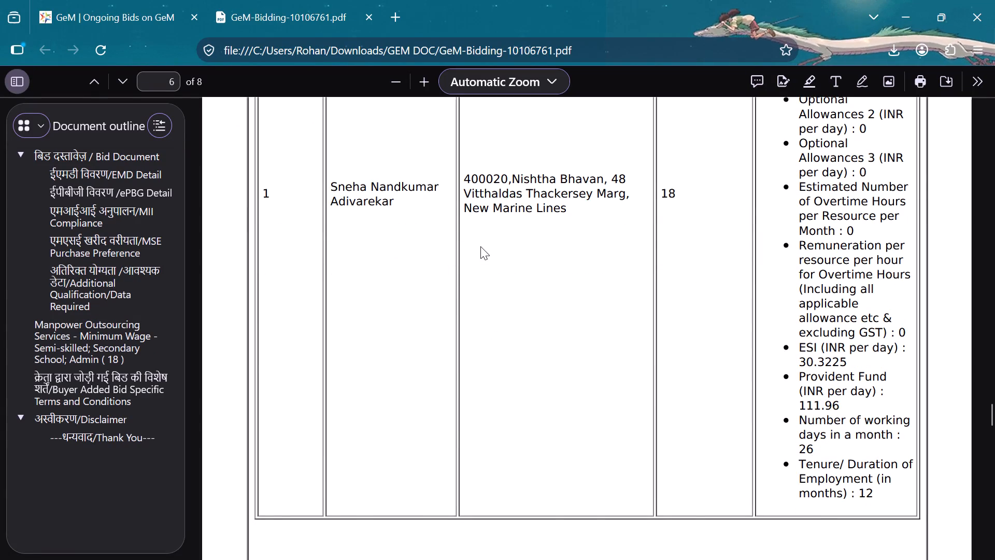
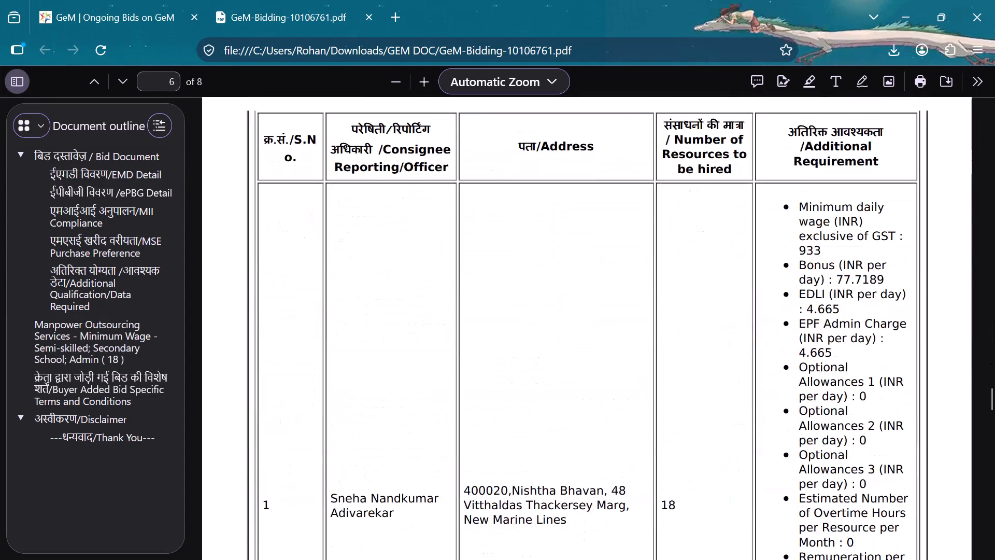
Look up the consignee's postal code from the bid document on Google and copy the district name Mumbai.
{"action": "scroll", "coordinate": [443, 322], "scroll_direction": "down", "scroll_amount": 4}
{"action": "scroll", "coordinate": [525, 454], "scroll_direction": "down", "scroll_amount": 2}
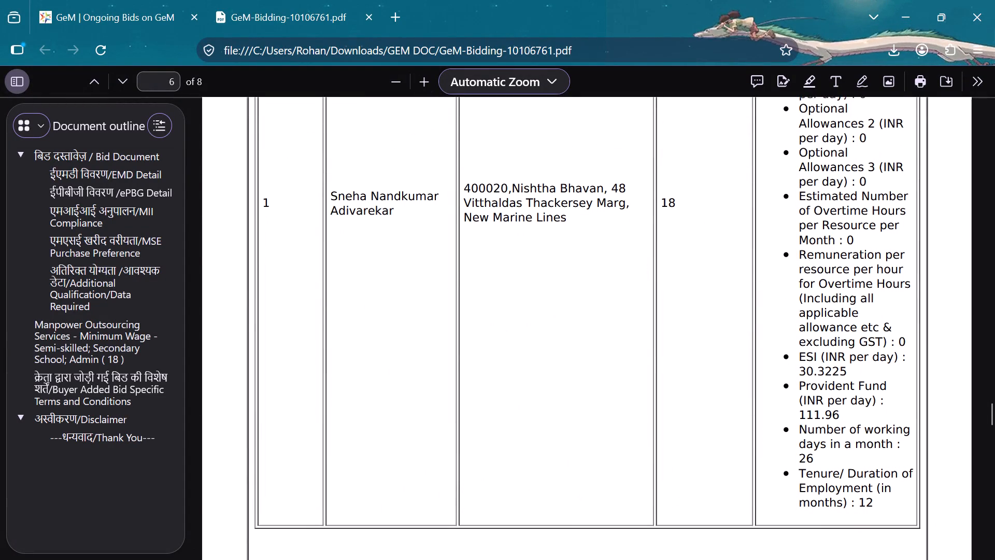
{"action": "scroll", "coordinate": [472, 184], "scroll_direction": "up", "scroll_amount": 5}
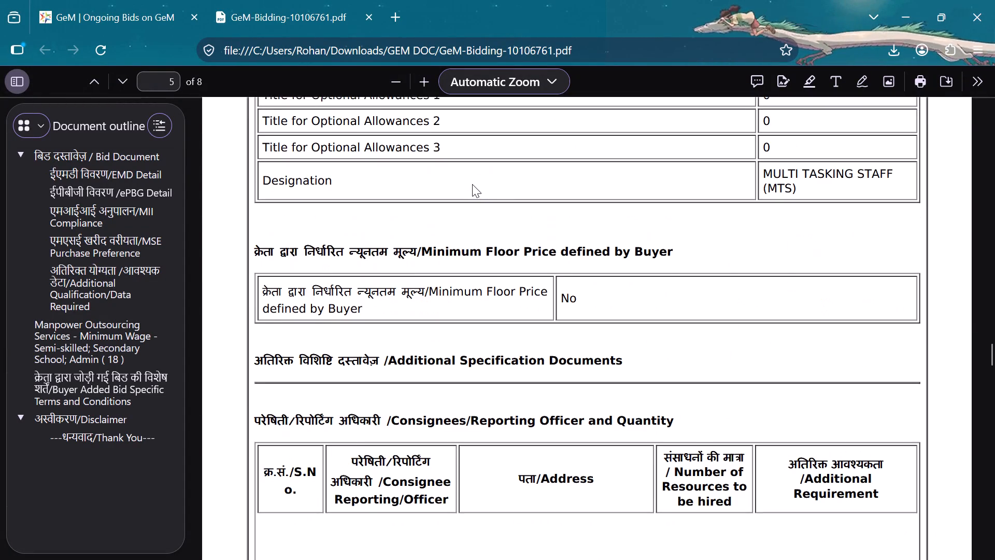
{"action": "scroll", "coordinate": [472, 184], "scroll_direction": "up", "scroll_amount": 2}
{"action": "scroll", "coordinate": [472, 184], "scroll_direction": "down", "scroll_amount": 6}
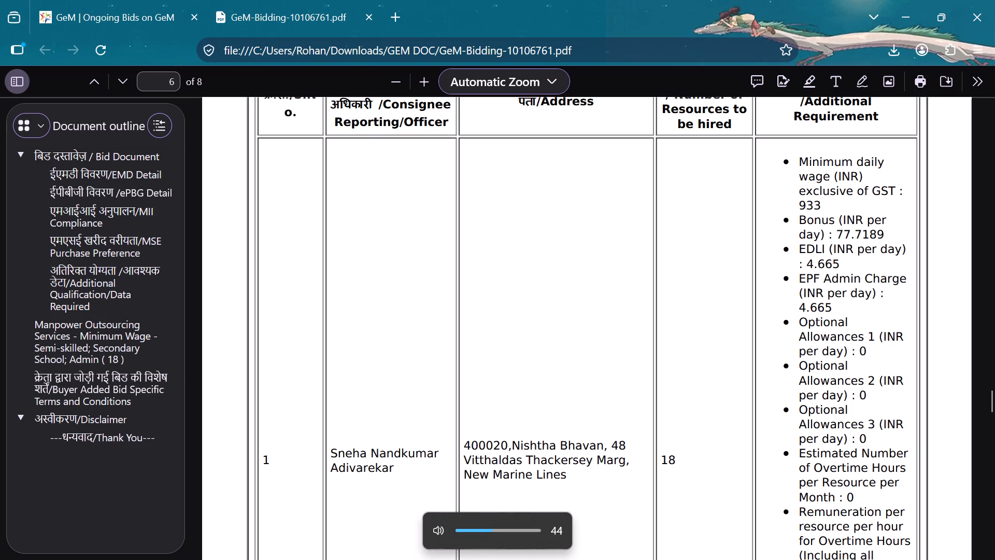
{"action": "right_click", "coordinate": [490, 450]}
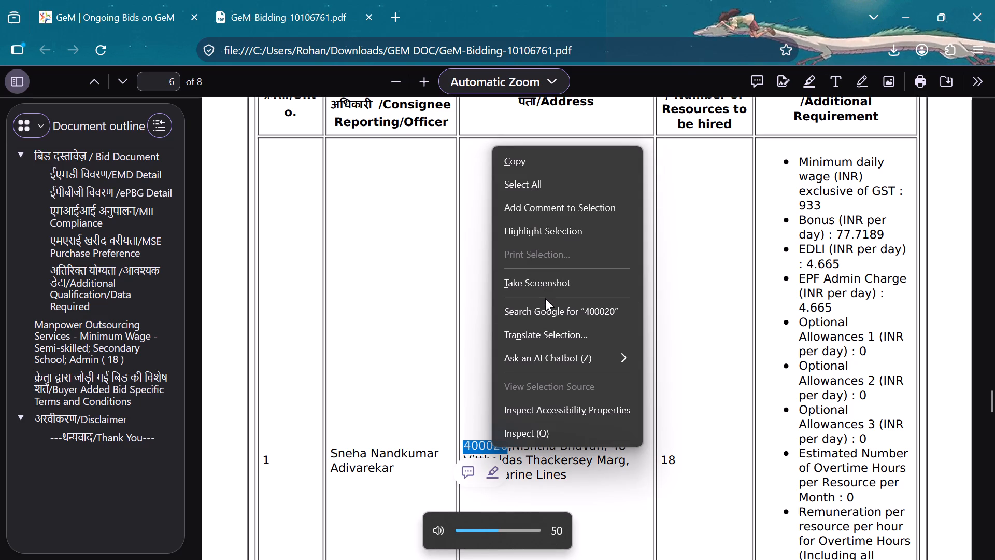
{"action": "left_click", "coordinate": [545, 298]}
{"action": "left_click", "coordinate": [546, 305]}
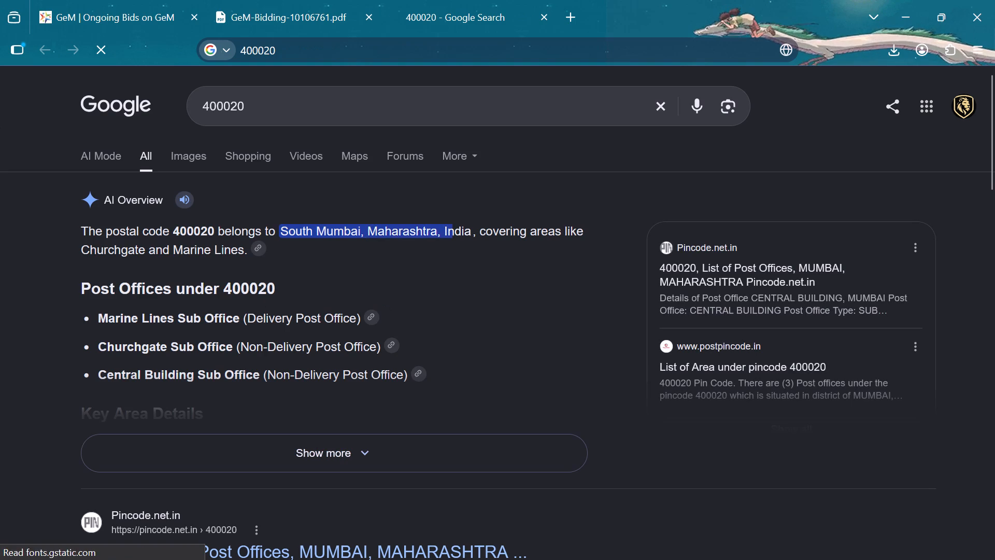
{"action": "left_click", "coordinate": [243, 452]}
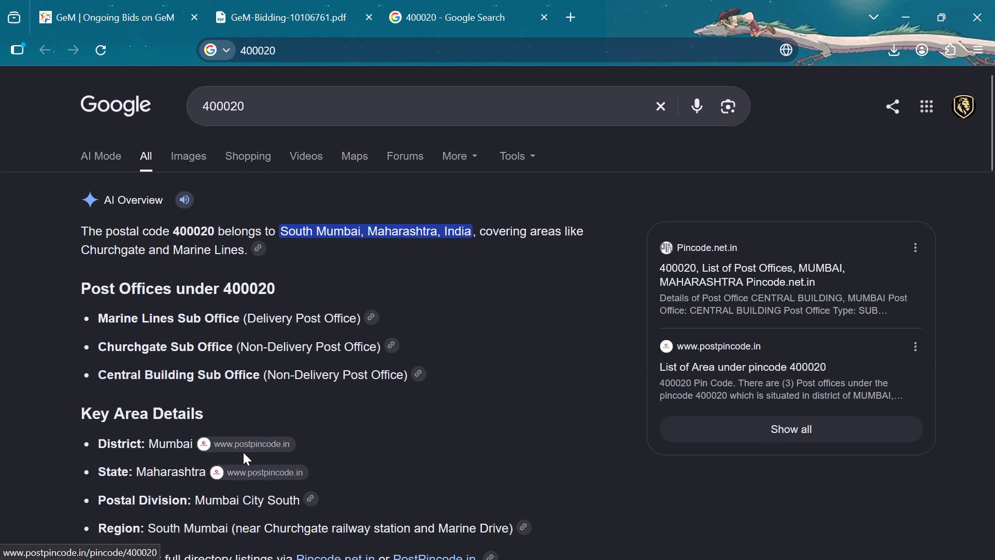
{"action": "double_click", "coordinate": [180, 435]}
{"action": "key", "text": "ctrl+c"}
In the tender form, set State to MH, City to Mumbai, and both Pasara and Pre Bid Meeting to N.
{"action": "key", "text": "alt+Tab"}
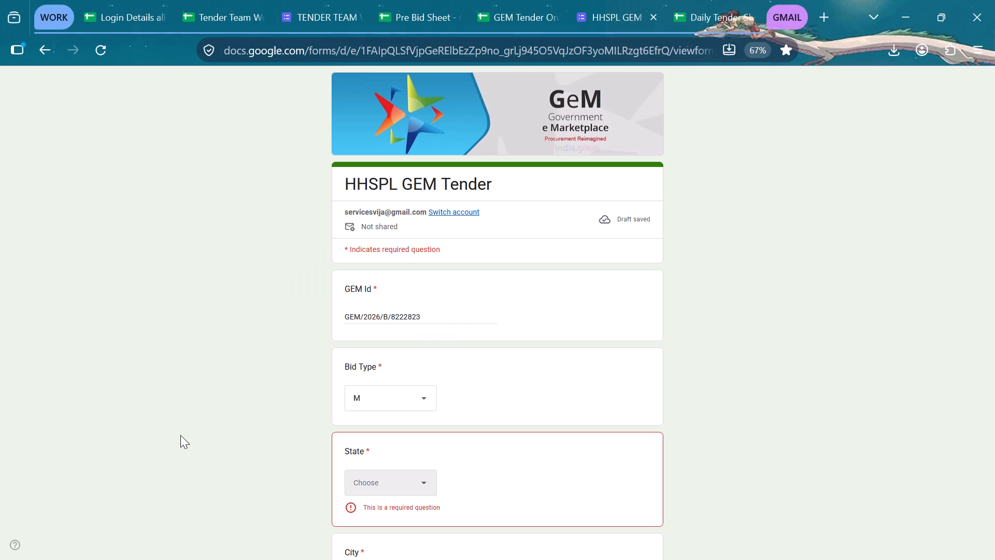
{"action": "type", "text": "mm"}
{"action": "key", "text": "Tab"}
{"action": "key", "text": "ctrl+v"}
{"action": "key", "text": "Tab"}
{"action": "key", "text": "n"}
{"action": "key", "text": "Tab"}
{"action": "key", "text": "n"}
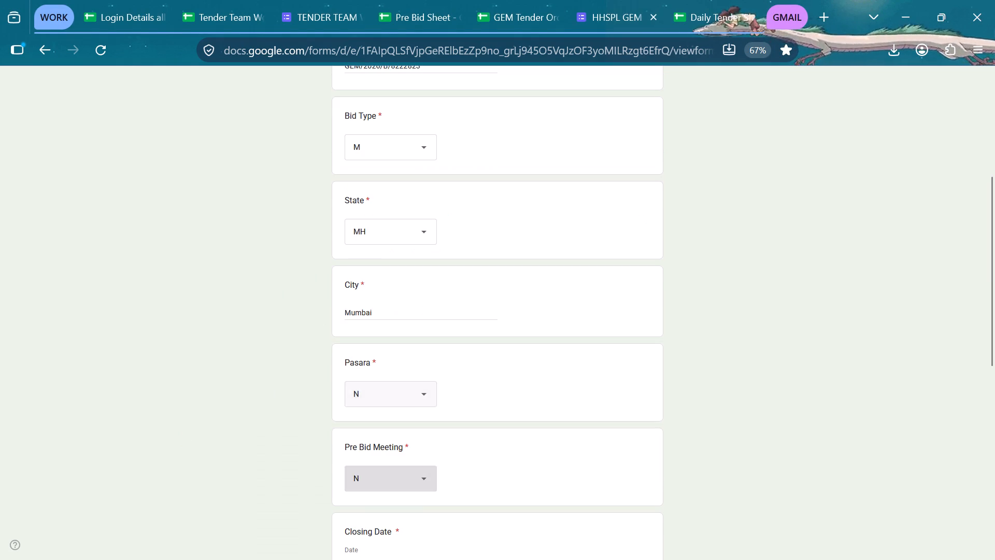
Enter the closing date 09/11/2026 and quantity 18 for bid GEM/2026/B/8222823.
{"action": "key", "text": "alt+Tab"}
{"action": "left_click", "coordinate": [157, 0]}
{"action": "key", "text": "alt+Tab"}
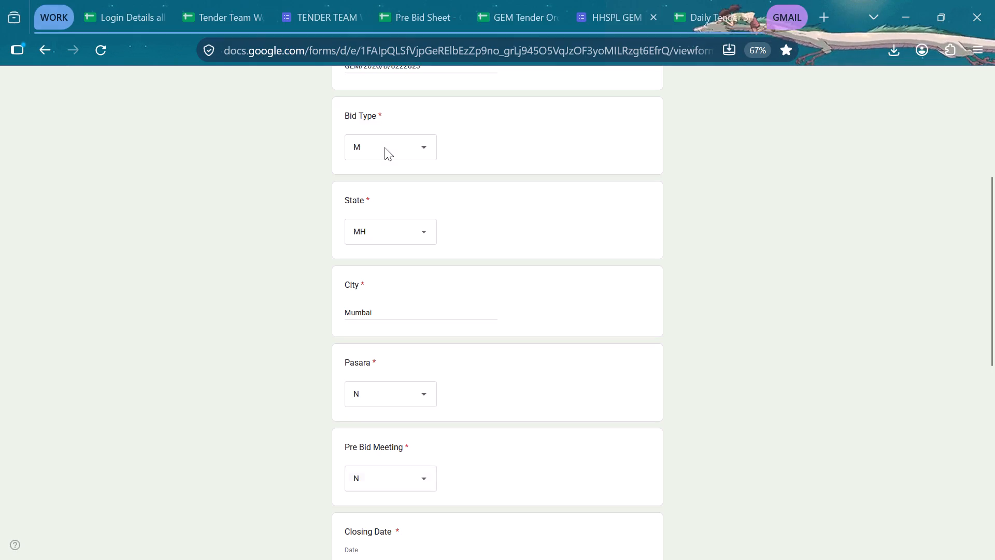
{"action": "key", "text": "Tab"}
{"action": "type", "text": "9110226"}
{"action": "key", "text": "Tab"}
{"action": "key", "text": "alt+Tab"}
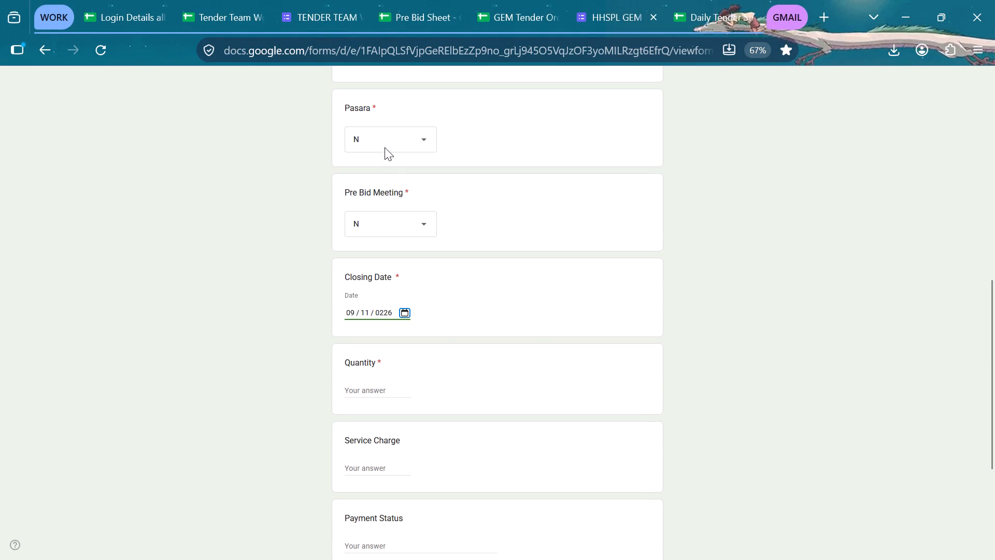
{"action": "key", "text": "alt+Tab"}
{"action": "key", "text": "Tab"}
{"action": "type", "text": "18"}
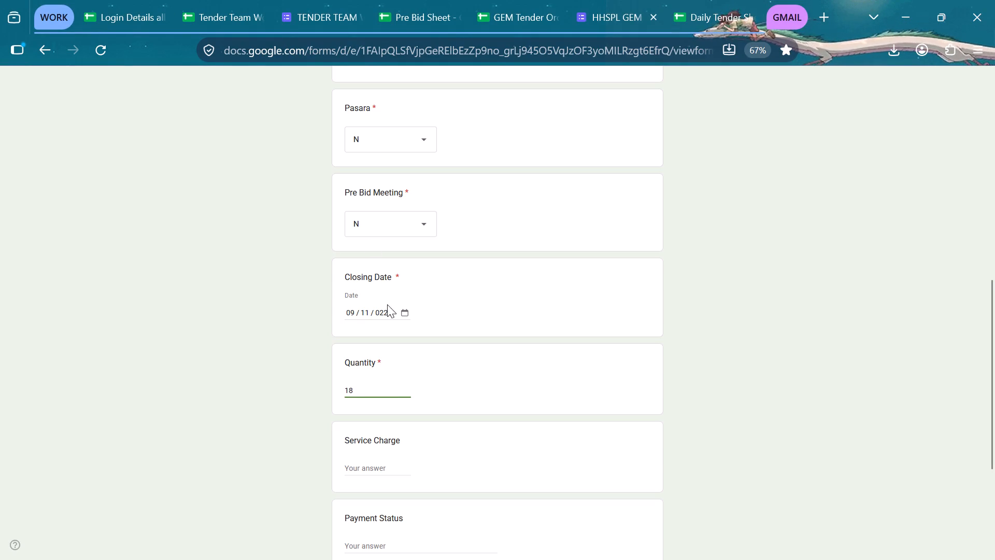
{"action": "left_click", "coordinate": [385, 306]}
{"action": "left_click", "coordinate": [384, 312]}
{"action": "type", "text": "2026"}
{"action": "key", "text": "Tab"}
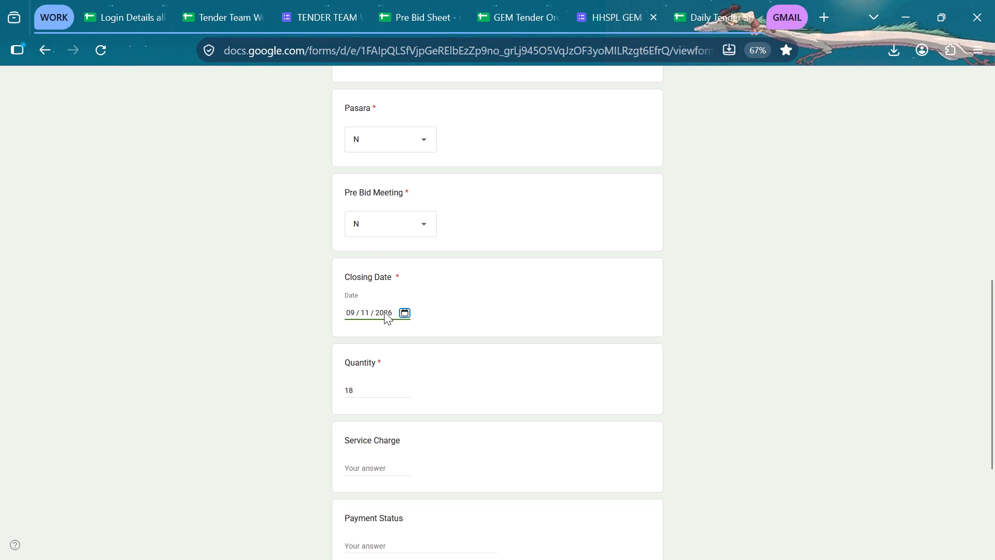
{"action": "key", "text": "Tab"}
{"action": "key", "text": "Tab"}
Submit the form response for bid GEM/2026/B/8222823, leaving Service Charge and Payment Status blank.
{"action": "key", "text": "alt+Tab"}
{"action": "scroll", "coordinate": [384, 312], "scroll_direction": "down", "scroll_amount": 8}
{"action": "key", "text": "alt+Tab"}
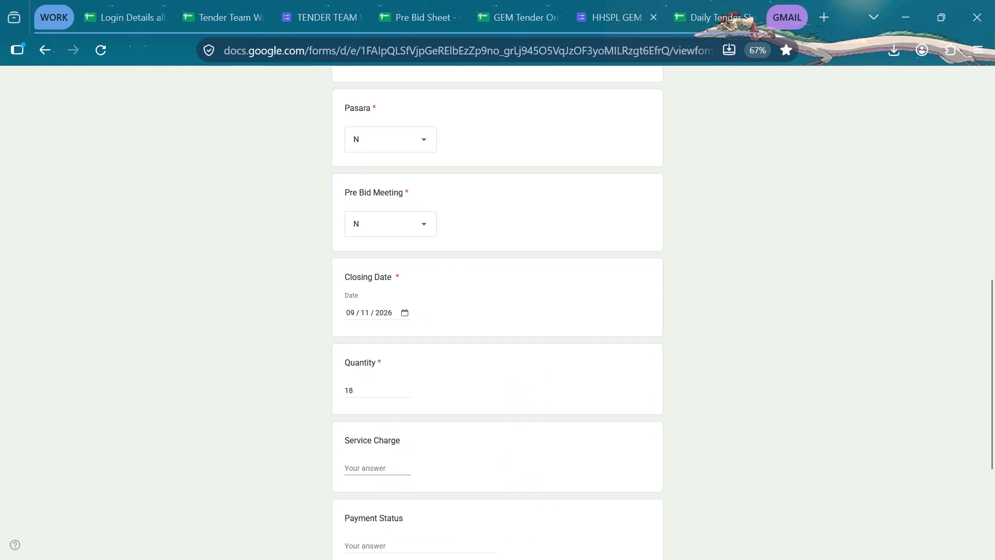
{"action": "scroll", "coordinate": [384, 312], "scroll_direction": "down", "scroll_amount": 6}
{"action": "left_click", "coordinate": [344, 455]}
Switch the ongoing bids list to page 3 and close the finished bid document and postal code search tabs.
{"action": "key", "text": "alt+Tab"}
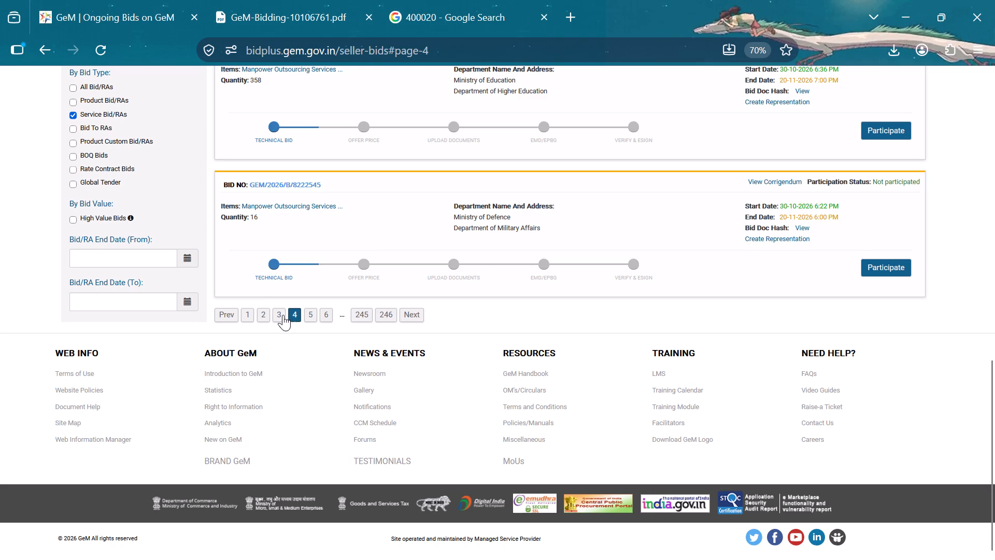
{"action": "left_click", "coordinate": [281, 314]}
{"action": "double_click", "coordinate": [371, 21]}
Open the bid document of GEM/2026/B/8220365 from the Department of Heavy Industry.
{"action": "scroll", "coordinate": [365, 201], "scroll_direction": "down", "scroll_amount": 2}
{"action": "scroll", "coordinate": [304, 282], "scroll_direction": "up", "scroll_amount": 3}
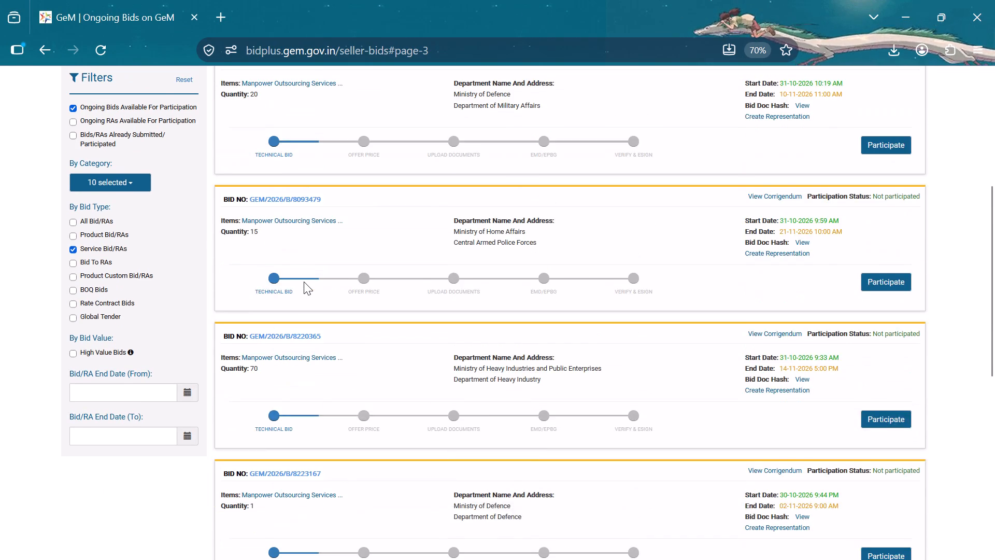
{"action": "scroll", "coordinate": [304, 282], "scroll_direction": "up", "scroll_amount": 1}
{"action": "left_click", "coordinate": [278, 426]}
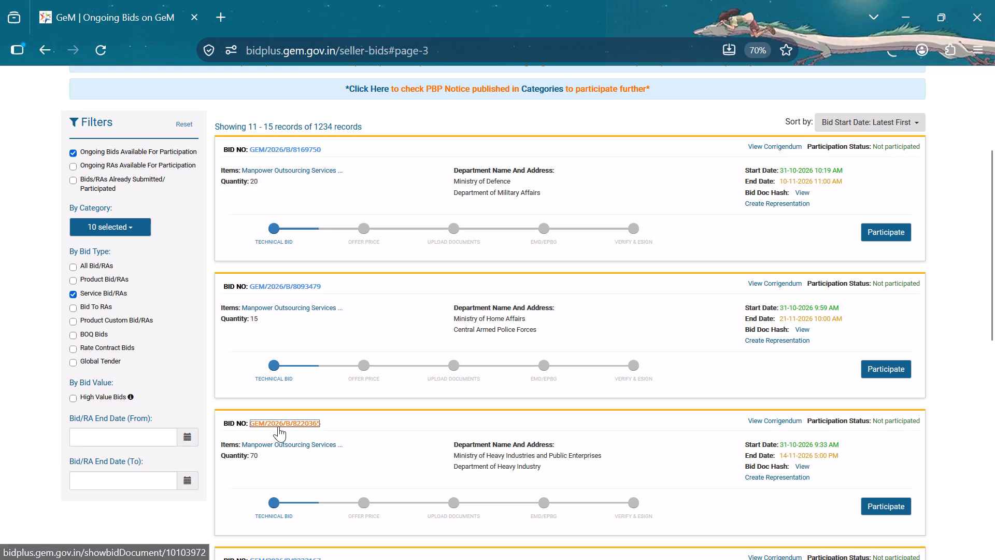
{"action": "left_click", "coordinate": [368, 318]}
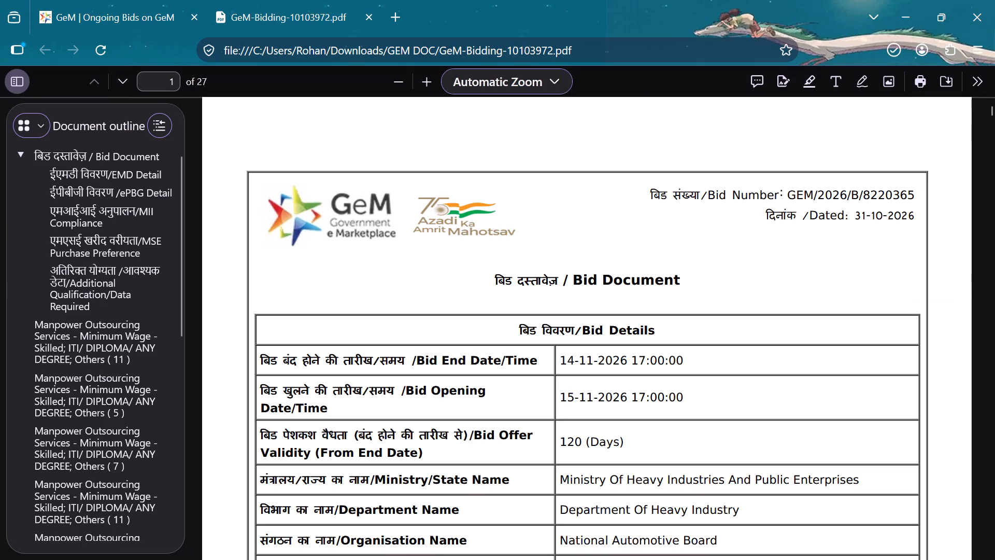
Copy the bid number GEM/2026/B/8220365 from the document header and skim its bid details.
{"action": "double_click", "coordinate": [795, 200]}
{"action": "key", "text": "ctrl+shift+Right"}
{"action": "key", "text": "ctrl+shift+Right"}
{"action": "key", "text": "ctrl+shift+Right"}
{"action": "key", "text": "ctrl+c"}
{"action": "scroll", "coordinate": [728, 279], "scroll_direction": "down", "scroll_amount": 2}
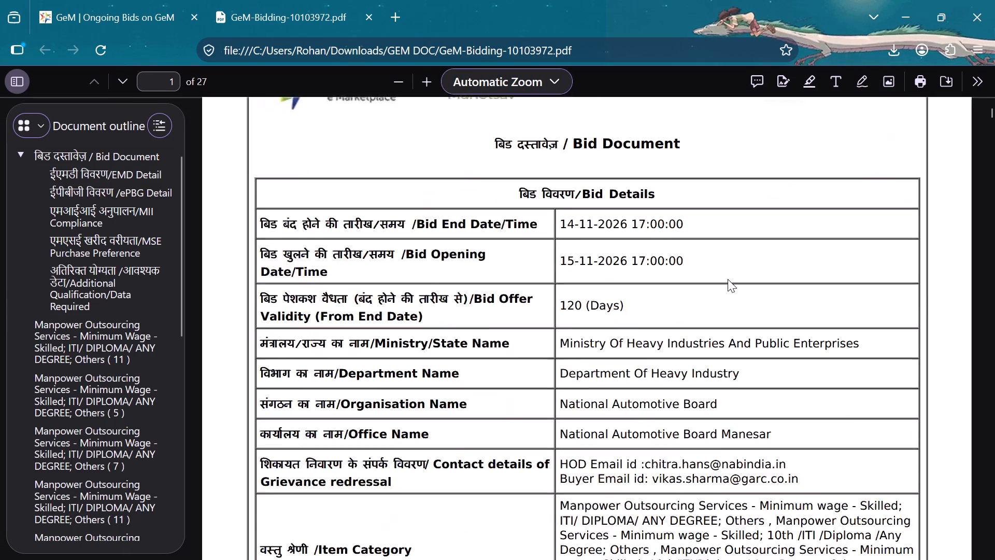
{"action": "scroll", "coordinate": [728, 279], "scroll_direction": "down", "scroll_amount": 1}
{"action": "scroll", "coordinate": [572, 334], "scroll_direction": "down", "scroll_amount": 9}
Start another form response and enter GEM Id GEM/2026/B/8220365 with Bid Type M.
{"action": "key", "text": "alt+Tab"}
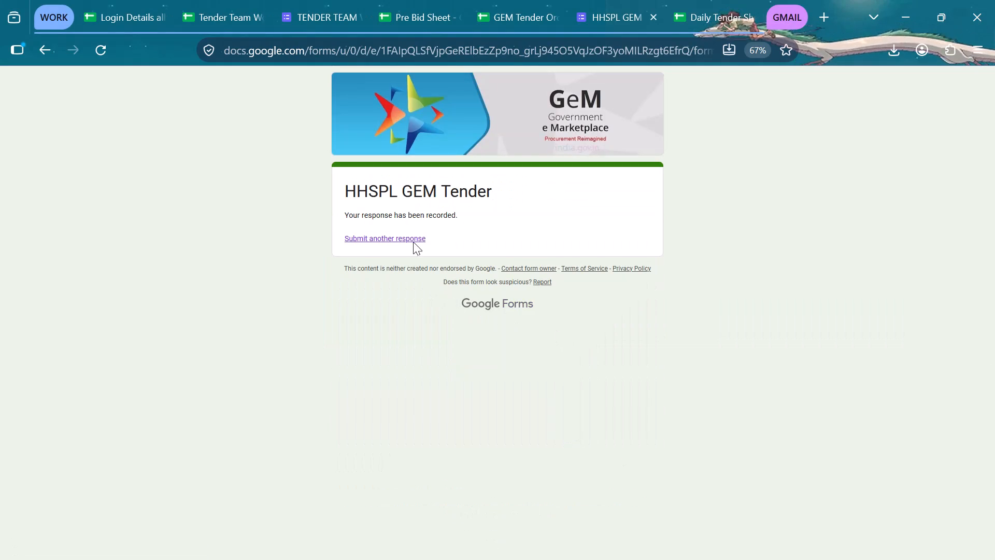
{"action": "left_click", "coordinate": [403, 234]}
{"action": "left_click", "coordinate": [403, 235]}
{"action": "key", "text": "alt+Tab"}
{"action": "key", "text": "alt+Tab"}
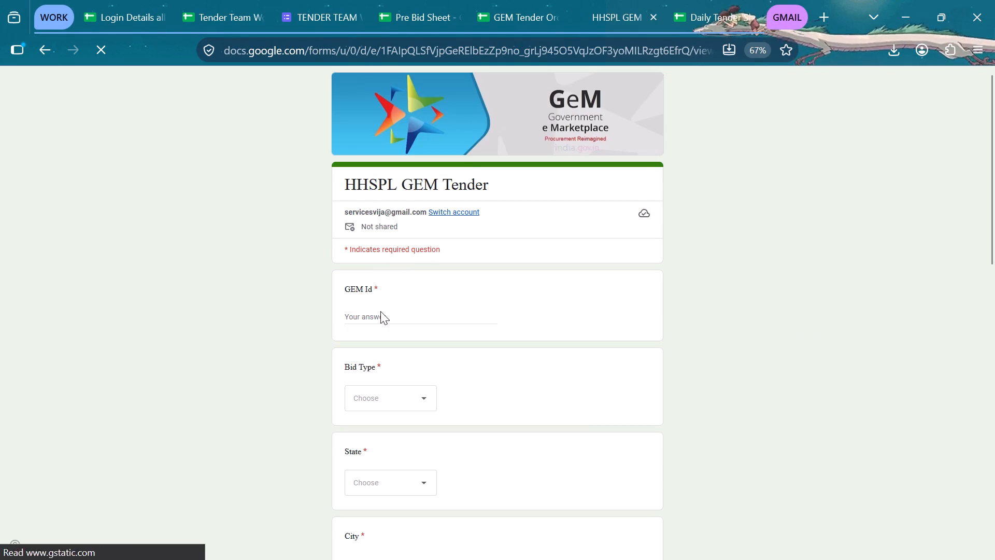
{"action": "left_click", "coordinate": [376, 323]}
{"action": "key", "text": "ctrl+v"}
{"action": "key", "text": "Tab"}
{"action": "key", "text": "m"}
Find the consignee address table in the bid document and copy the district name Kanchipuram.
{"action": "key", "text": "alt+Tab"}
{"action": "scroll", "coordinate": [378, 319], "scroll_direction": "down", "scroll_amount": 20}
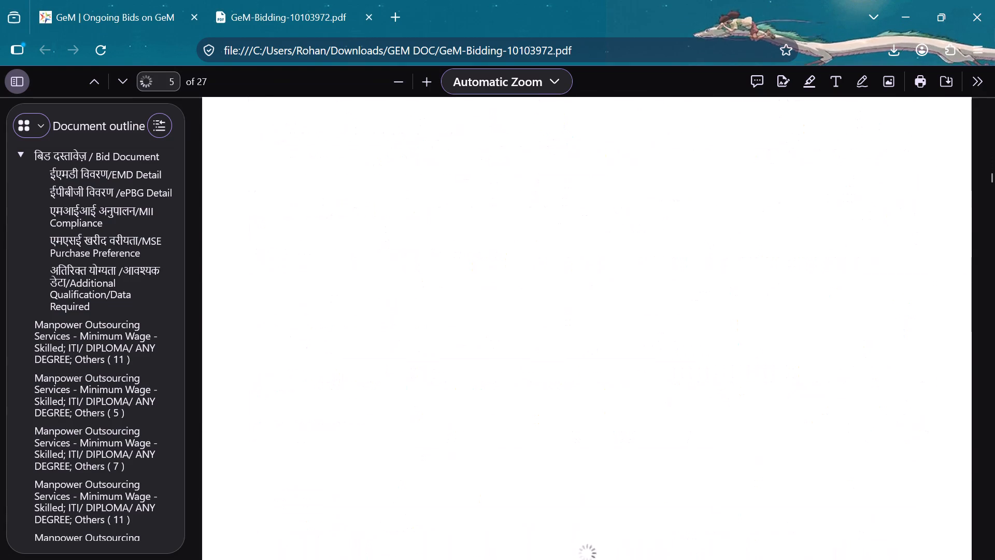
{"action": "scroll", "coordinate": [378, 319], "scroll_direction": "down", "scroll_amount": 19}
{"action": "scroll", "coordinate": [378, 319], "scroll_direction": "up", "scroll_amount": 1}
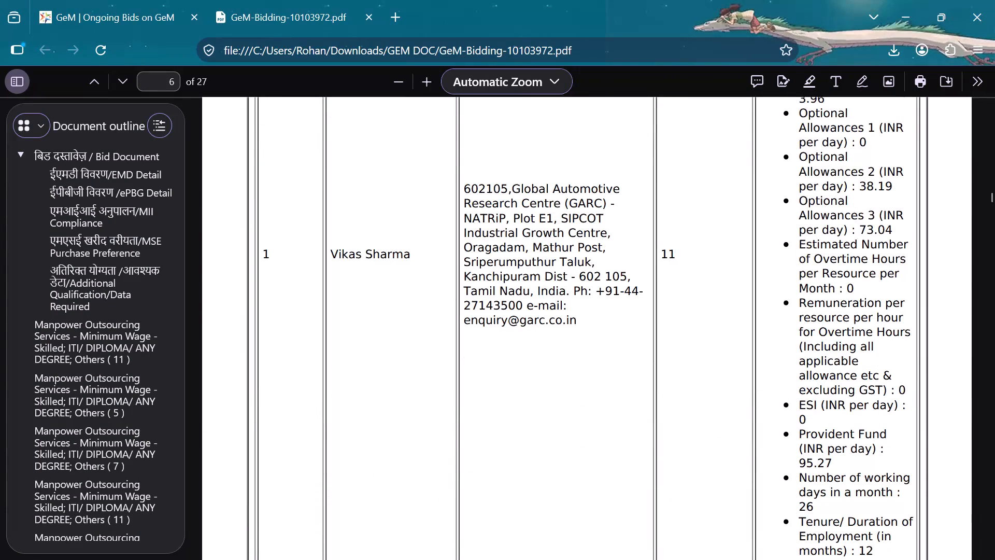
{"action": "left_click", "coordinate": [123, 0]}
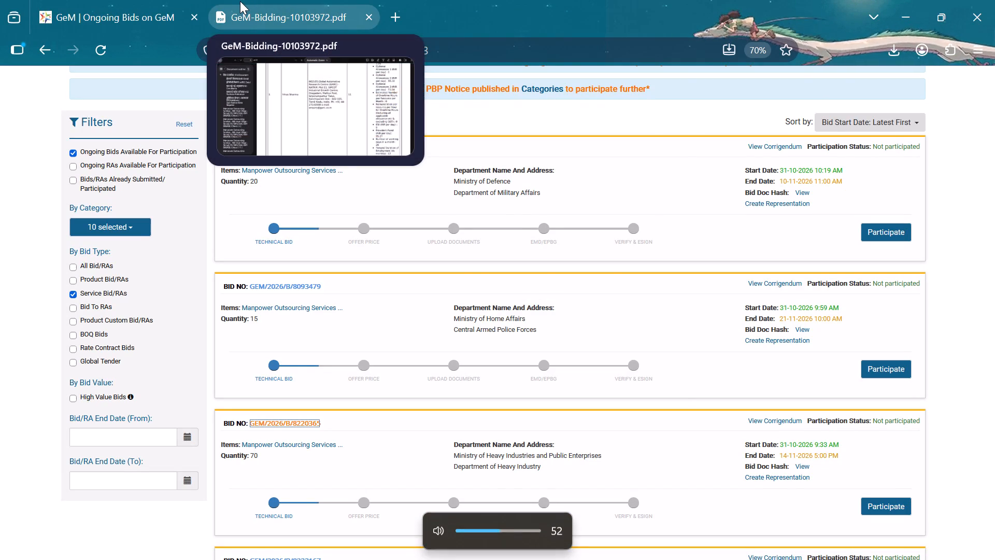
{"action": "left_click", "coordinate": [240, 1]}
{"action": "left_click", "coordinate": [480, 188]}
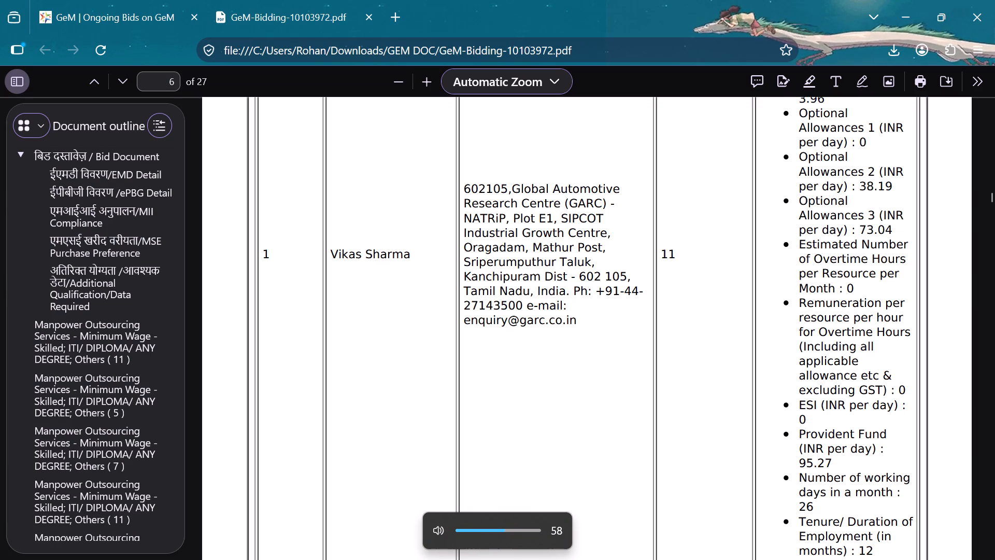
{"action": "double_click", "coordinate": [519, 274]}
{"action": "key", "text": "ctrl+c"}
In the form, select the state for Tamil Nadu, enter Kanchipuram as City, and set Pasara and Pre Bid Meeting to N.
{"action": "key", "text": "alt+Tab"}
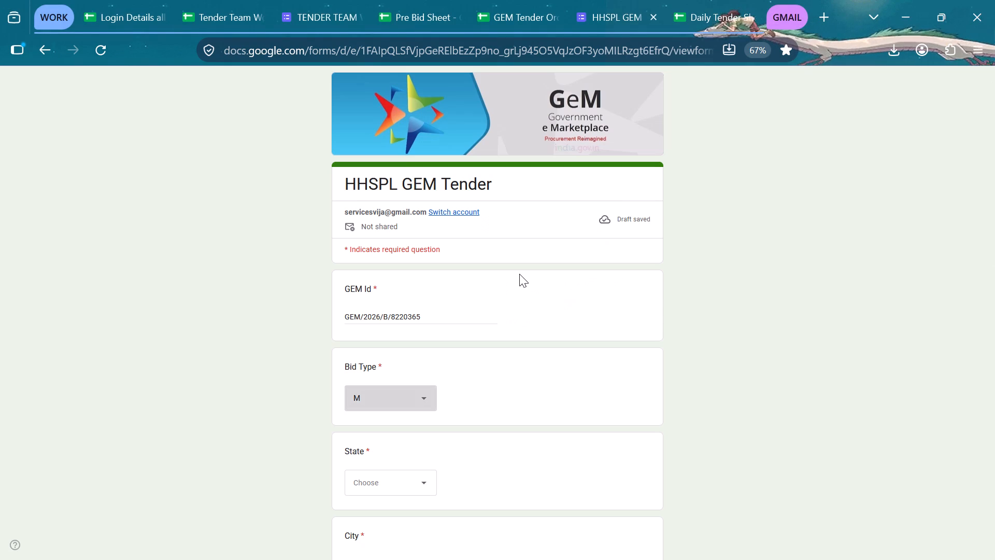
{"action": "key", "text": "Tab"}
{"action": "key", "text": "t"}
{"action": "key", "text": "Tab"}
{"action": "key", "text": "ctrl+v"}
{"action": "key", "text": "Tab"}
{"action": "key", "text": "n"}
{"action": "key", "text": "Tab"}
{"action": "key", "text": "n"}
Enter the closing date 14/11/2026 and quantity 70 from the bid's listing.
{"action": "key", "text": "alt+Tab"}
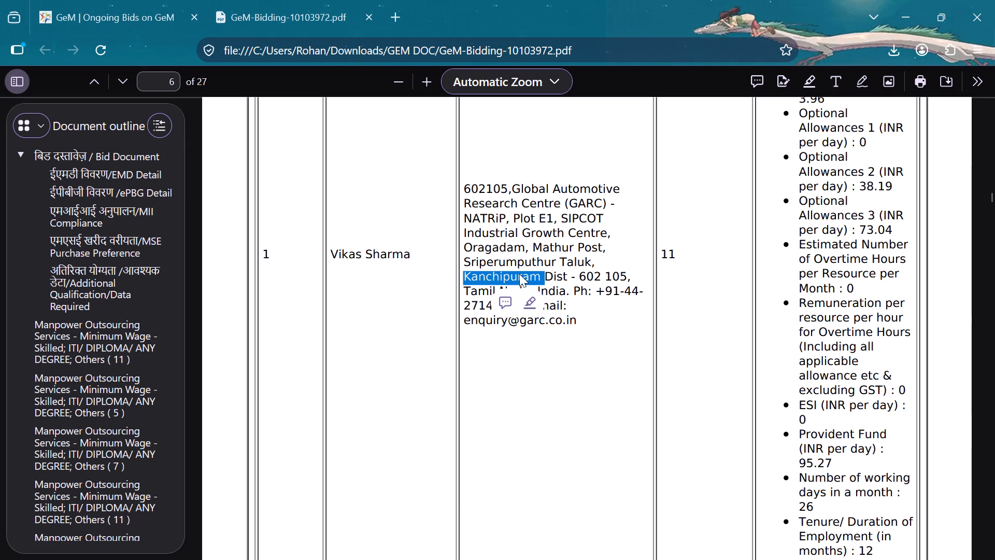
{"action": "left_click", "coordinate": [41, 0]}
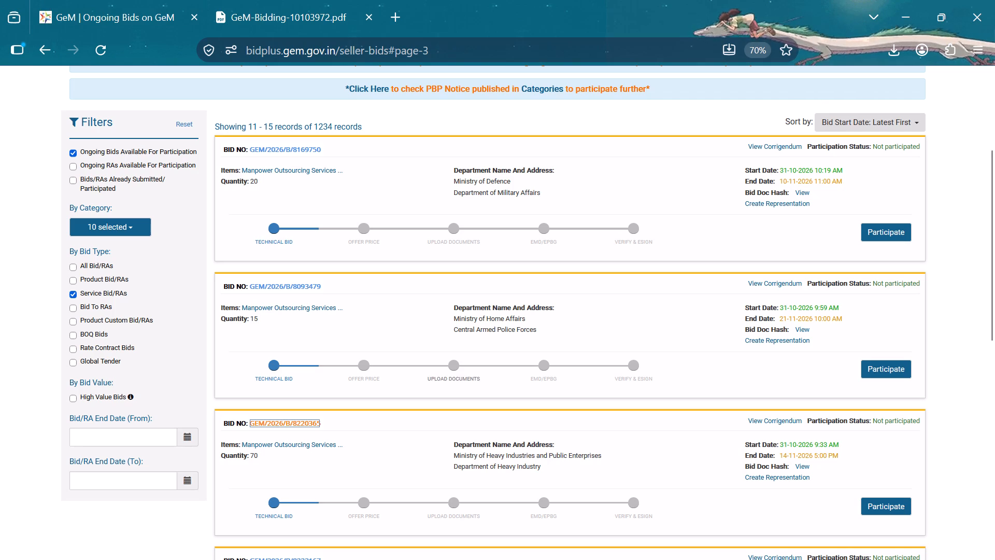
{"action": "key", "text": "alt+Tab"}
{"action": "key", "text": "Tab"}
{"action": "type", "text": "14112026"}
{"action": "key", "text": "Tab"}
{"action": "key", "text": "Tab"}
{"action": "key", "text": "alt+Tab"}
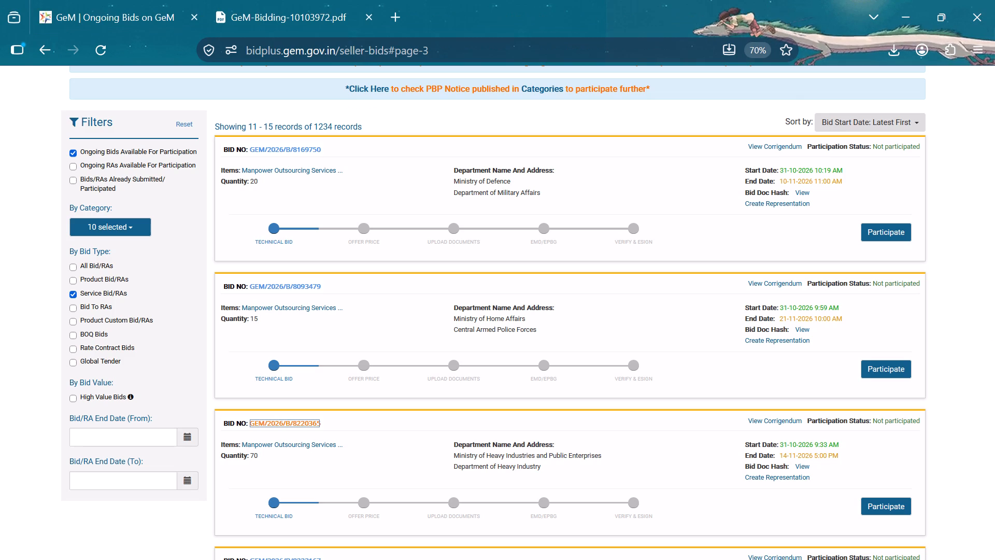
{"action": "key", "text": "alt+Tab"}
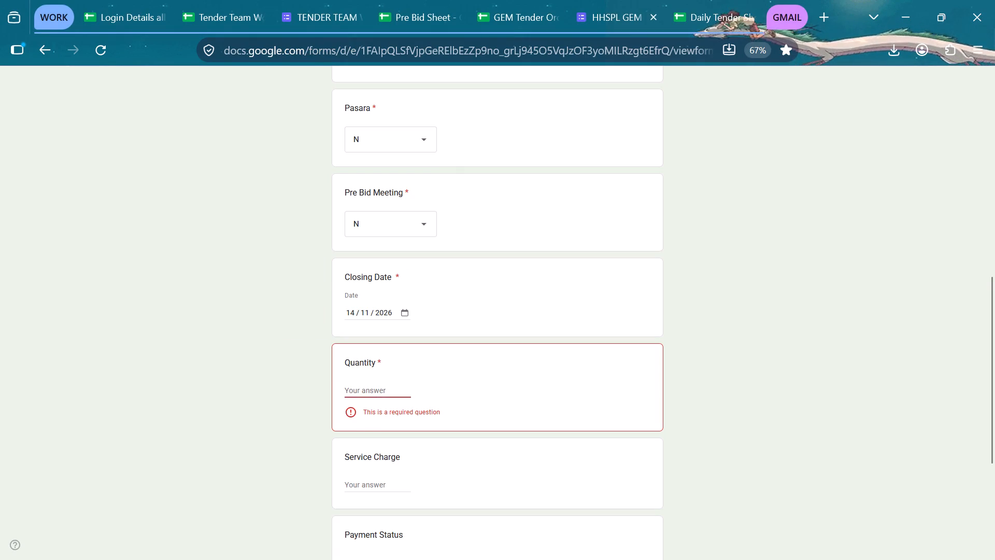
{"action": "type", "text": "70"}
Submit the form response for bid GEM/2026/B/8220365.
{"action": "scroll", "coordinate": [479, 377], "scroll_direction": "down", "scroll_amount": 5}
{"action": "left_click", "coordinate": [375, 465]}
Open the bid document of GEM/2026/B/8093479 and close the previous bid's document.
{"action": "key", "text": "alt+Tab"}
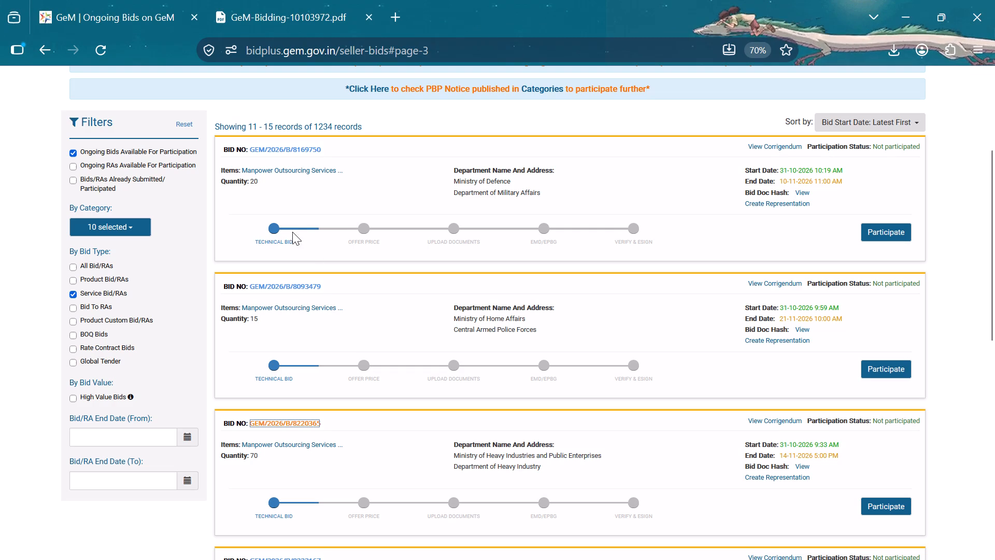
{"action": "left_click", "coordinate": [287, 286]}
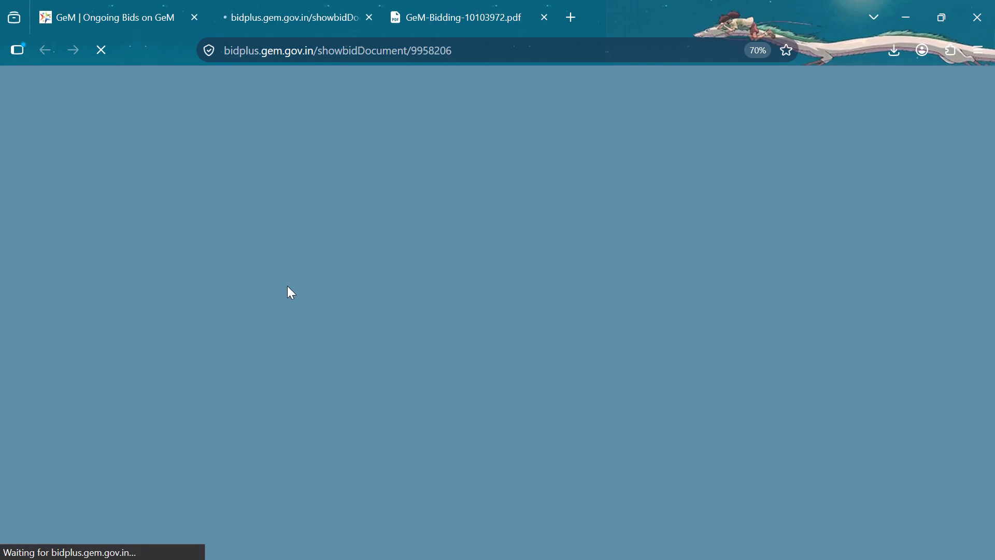
{"action": "left_click", "coordinate": [541, 19]}
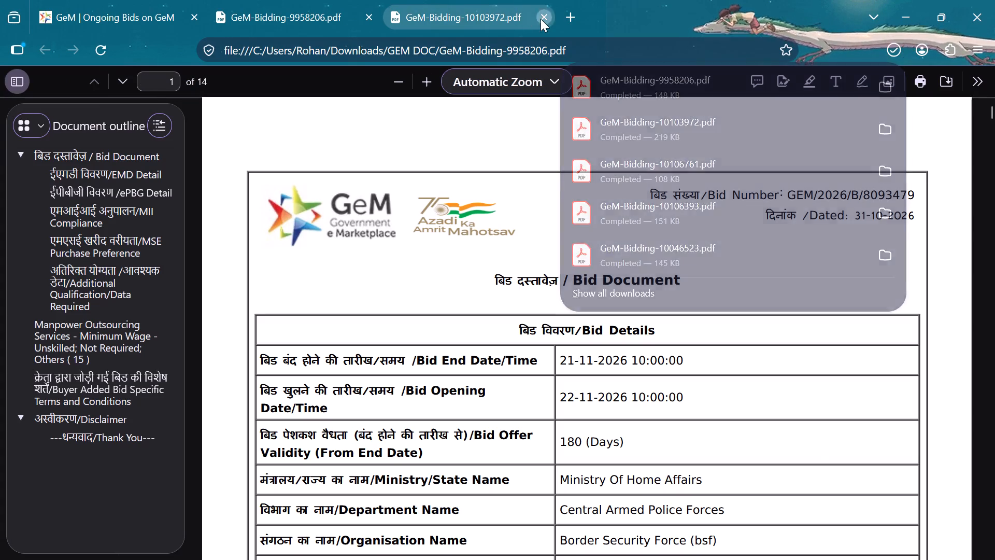
Copy the bid number GEM/2026/B/8093479 from the document header and skim its bid details.
{"action": "double_click", "coordinate": [799, 199]}
{"action": "key", "text": "ctrl+shift+Right"}
{"action": "key", "text": "ctrl+shift+Right"}
{"action": "key", "text": "ctrl+shift+Right"}
{"action": "key", "text": "ctrl+c"}
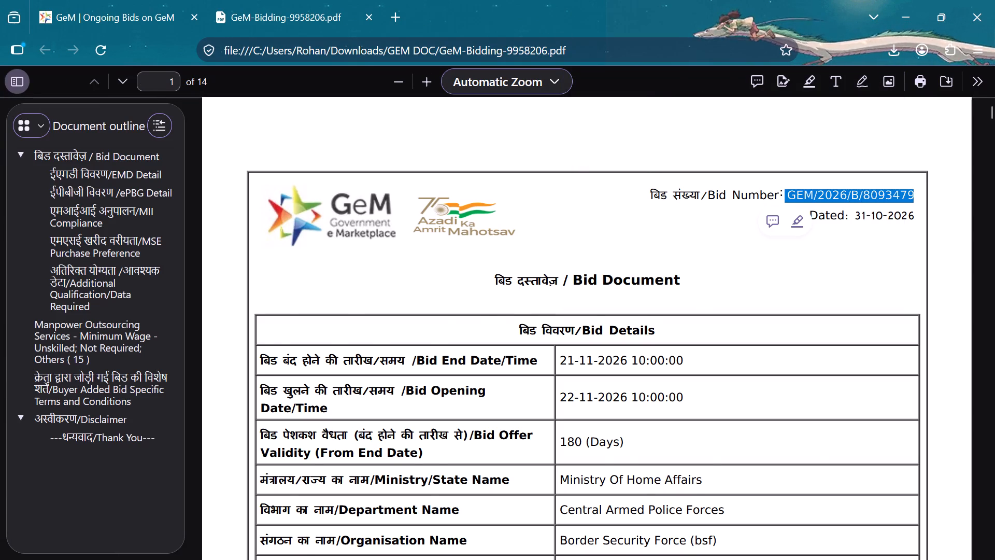
{"action": "scroll", "coordinate": [696, 300], "scroll_direction": "down", "scroll_amount": 11}
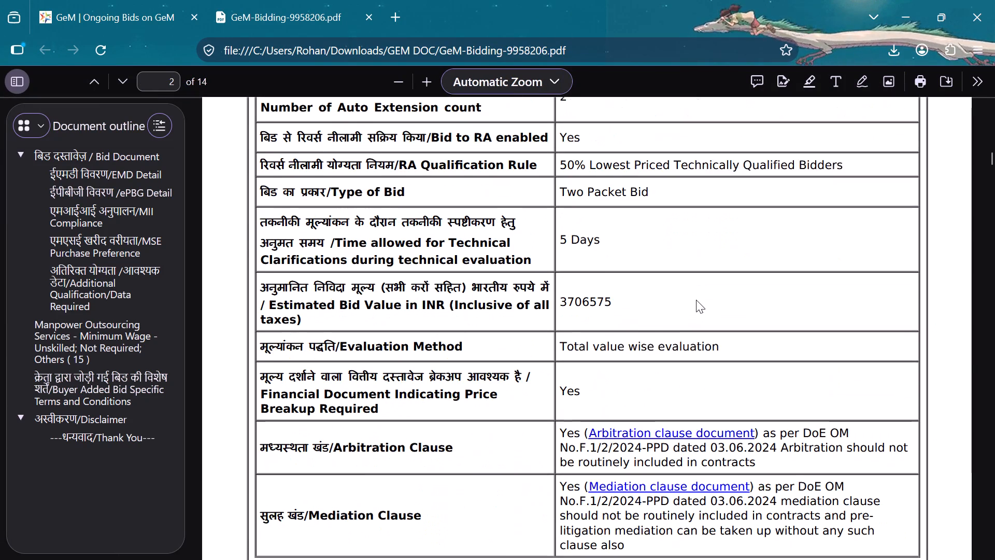
{"action": "scroll", "coordinate": [696, 300], "scroll_direction": "down", "scroll_amount": 1}
Start another form response, enter the GEM Id GEM/2026/B/8093479 and choose bid type M.
{"action": "key", "text": "alt+Tab"}
{"action": "left_click", "coordinate": [415, 241]}
{"action": "key", "text": "alt+Tab"}
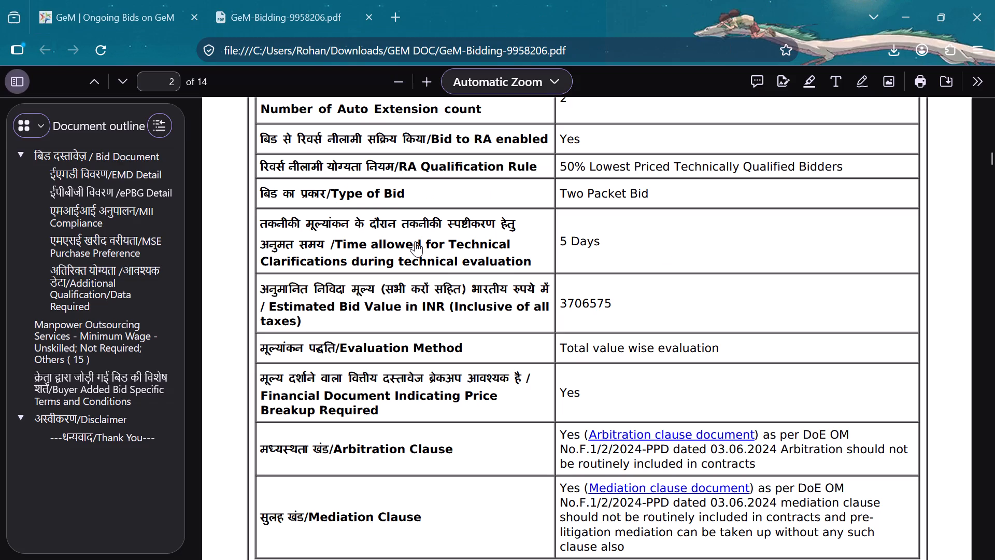
{"action": "key", "text": "alt+Tab"}
{"action": "left_click", "coordinate": [373, 317]}
{"action": "key", "text": "ctrl+v"}
{"action": "key", "text": "Tab"}
{"action": "key", "text": "alt+Tab"}
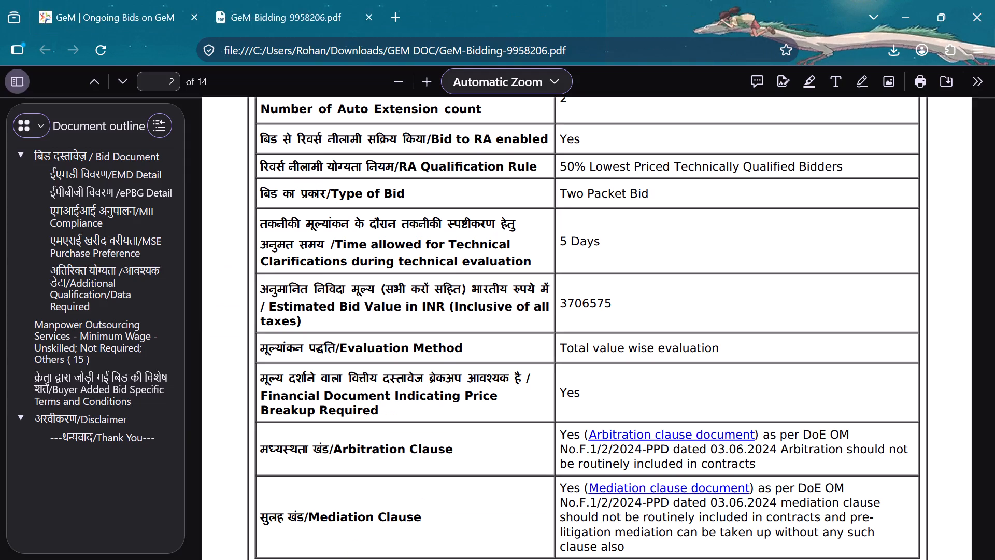
{"action": "key", "text": "alt+Tab"}
{"action": "key", "text": "m"}
{"action": "key", "text": "Tab"}
Find the consignee's PIN code 475005 in the bid document, search the web for it and copy its district, Gwalior.
{"action": "key", "text": "alt+Tab"}
{"action": "scroll", "coordinate": [373, 317], "scroll_direction": "down", "scroll_amount": 19}
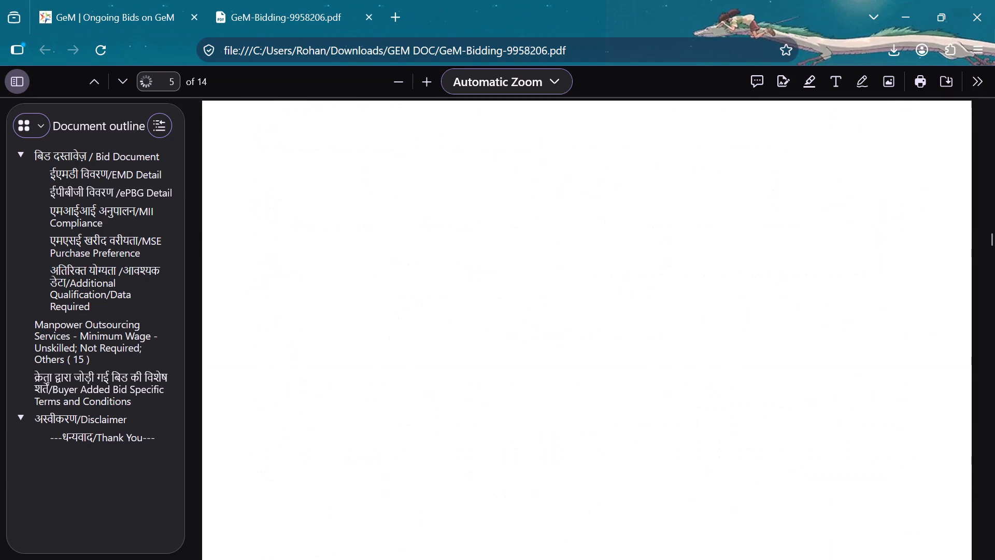
{"action": "scroll", "coordinate": [373, 317], "scroll_direction": "down", "scroll_amount": 12}
{"action": "scroll", "coordinate": [414, 341], "scroll_direction": "down", "scroll_amount": 3}
{"action": "double_click", "coordinate": [494, 418]}
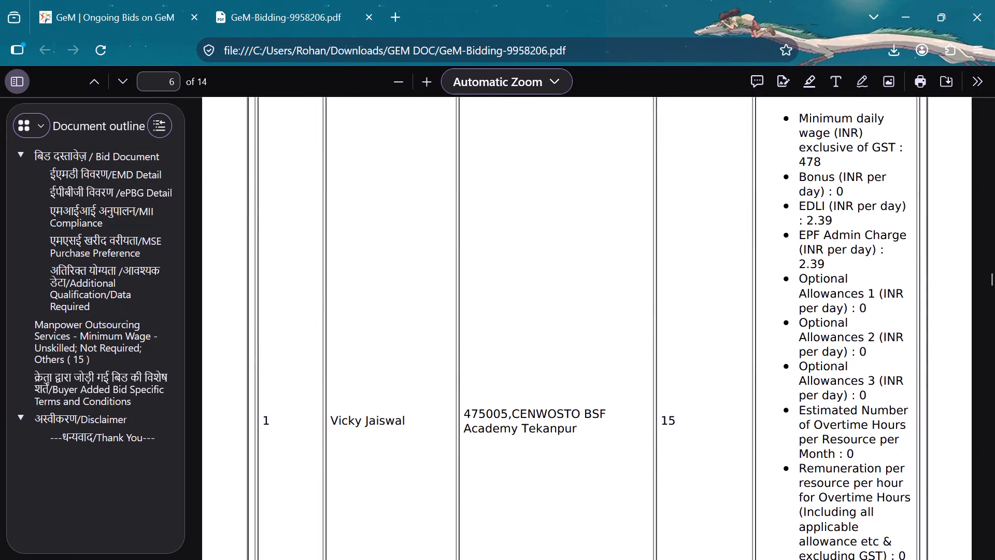
{"action": "right_click", "coordinate": [494, 418]}
{"action": "left_click", "coordinate": [550, 283]}
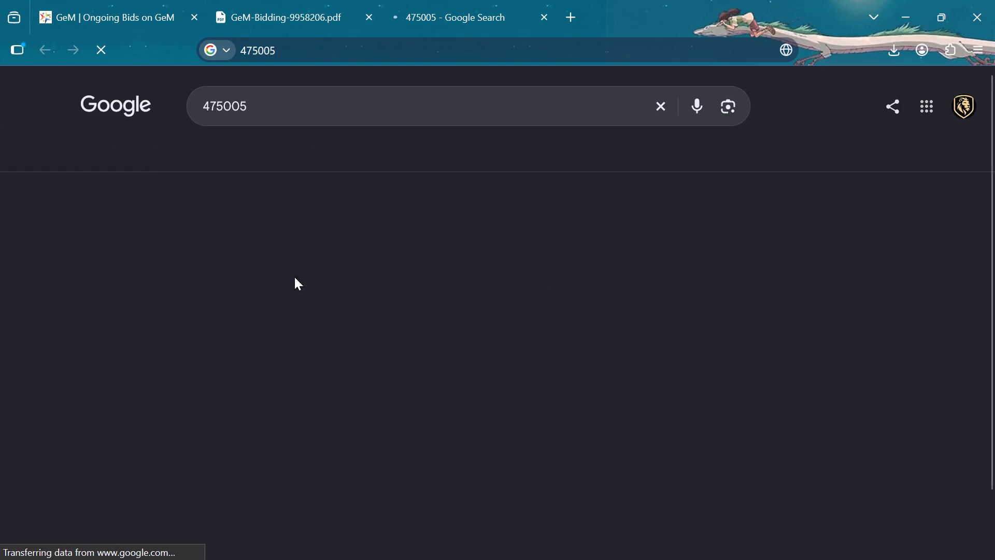
{"action": "double_click", "coordinate": [275, 227]}
{"action": "key", "text": "ctrl+c"}
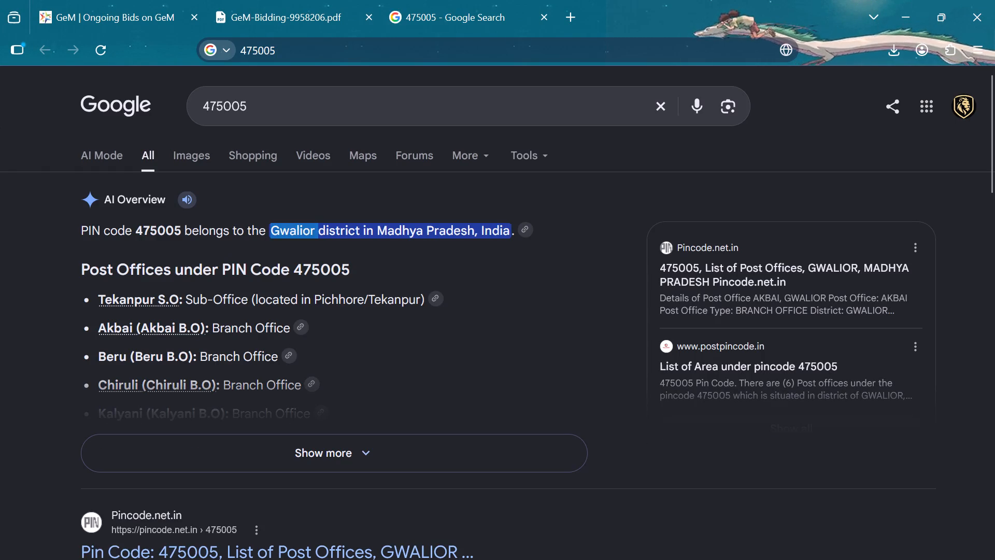
Select the bid's state, enter Gwalior as the city, and set Pasara and Pre Bid Meeting to N.
{"action": "key", "text": "alt+Tab"}
{"action": "key", "text": "m"}
{"action": "key", "text": "Tab"}
{"action": "key", "text": "ctrl+v"}
{"action": "key", "text": "Tab"}
{"action": "key", "text": "n"}
{"action": "key", "text": "Tab"}
{"action": "key", "text": "n"}
Enter the closing date 21/11/2026 and quantity 15 from the bid's listing.
{"action": "key", "text": "alt+Tab"}
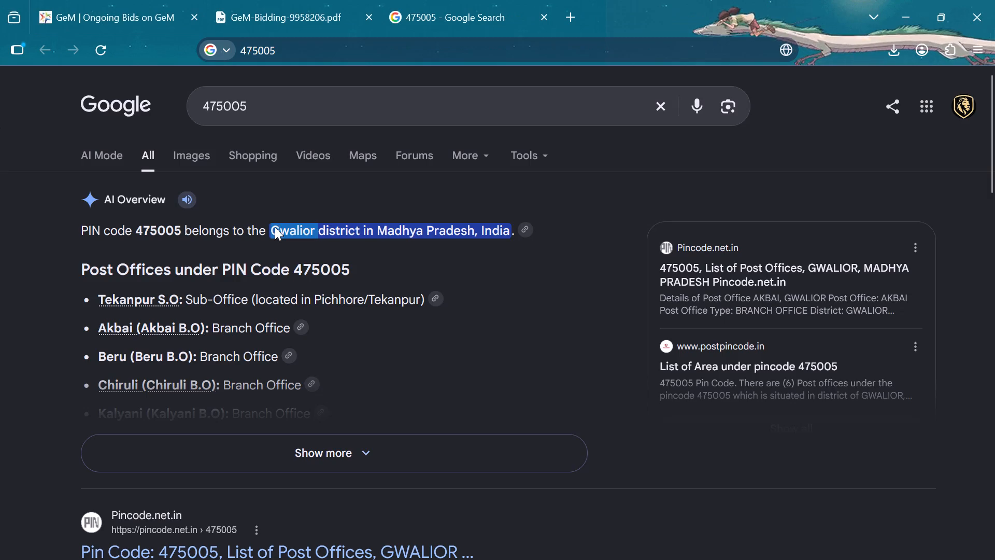
{"action": "left_click", "coordinate": [88, 0]}
{"action": "key", "text": "alt+Tab"}
{"action": "key", "text": "Tab"}
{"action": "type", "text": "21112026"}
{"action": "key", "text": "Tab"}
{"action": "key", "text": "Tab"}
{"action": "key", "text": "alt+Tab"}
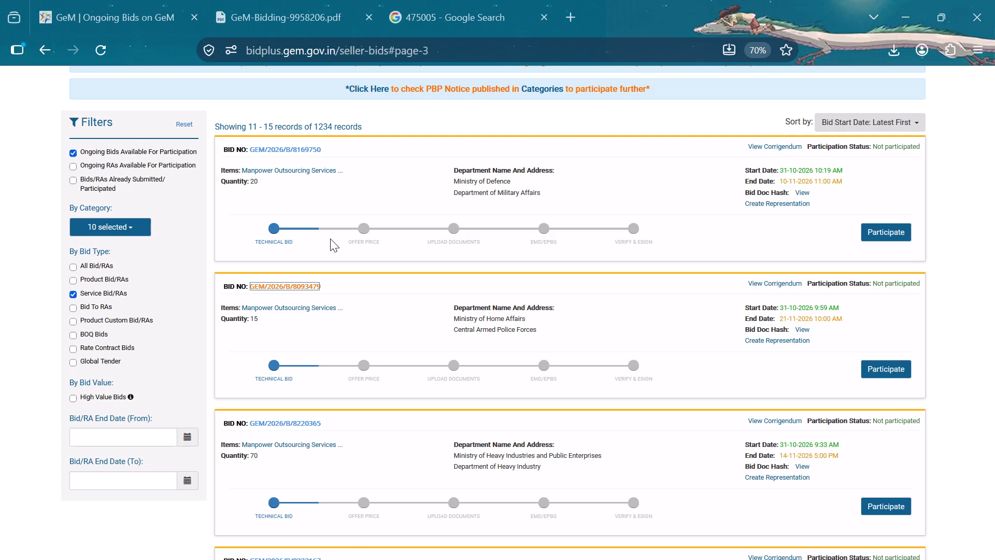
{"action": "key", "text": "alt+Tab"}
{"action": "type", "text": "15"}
Submit the form response for bid GEM/2026/B/8093479.
{"action": "scroll", "coordinate": [416, 385], "scroll_direction": "down", "scroll_amount": 5}
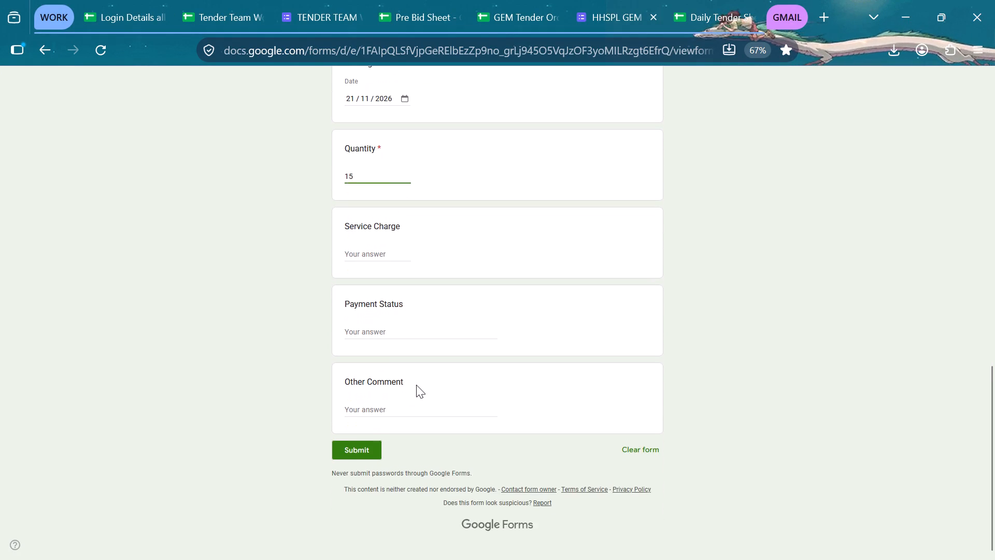
{"action": "left_click", "coordinate": [360, 473]}
{"action": "left_click", "coordinate": [360, 468]}
Open the bid document of GEM/2026/B/8169750 from the bid listing and skim it through to the consignee table.
{"action": "key", "text": "alt+Tab"}
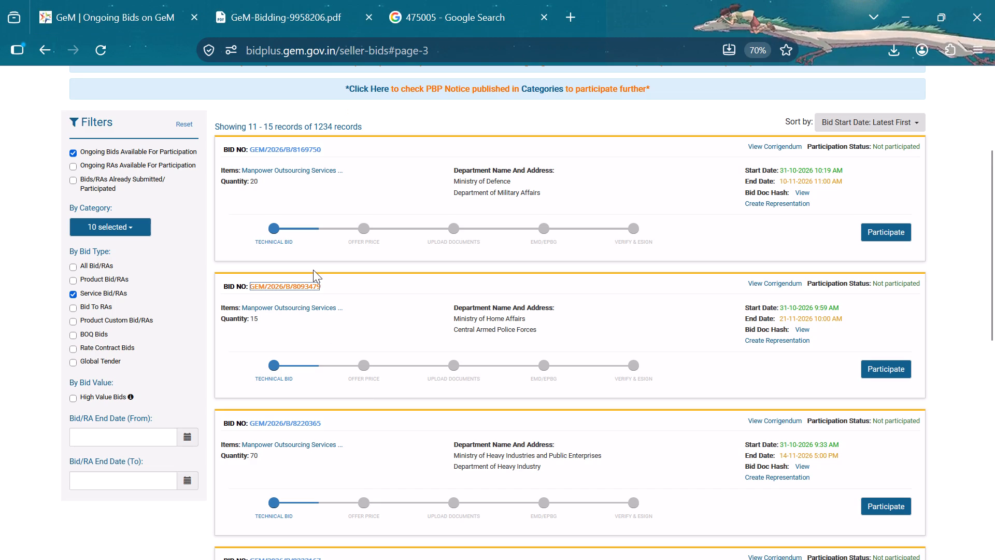
{"action": "left_click", "coordinate": [296, 149]}
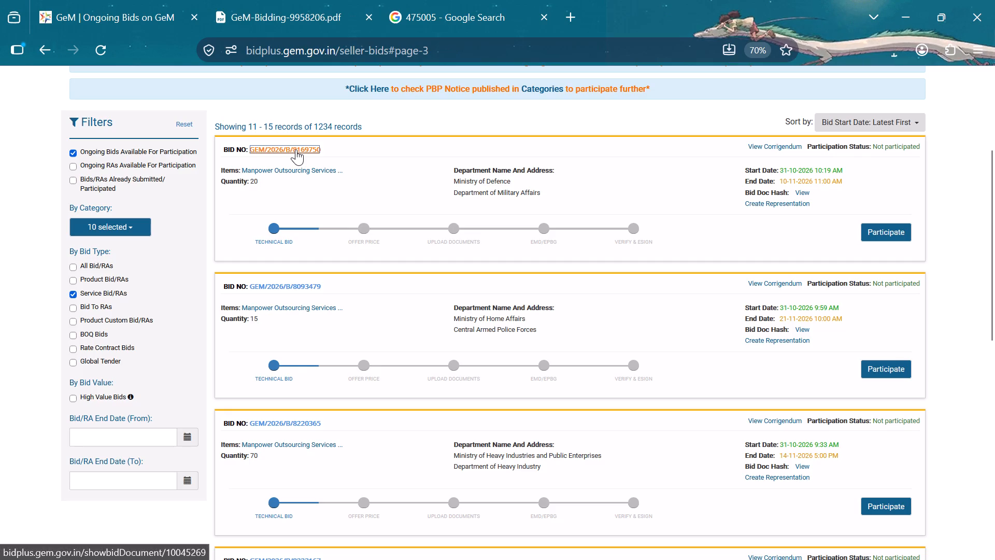
{"action": "scroll", "coordinate": [410, 227], "scroll_direction": "down", "scroll_amount": 2}
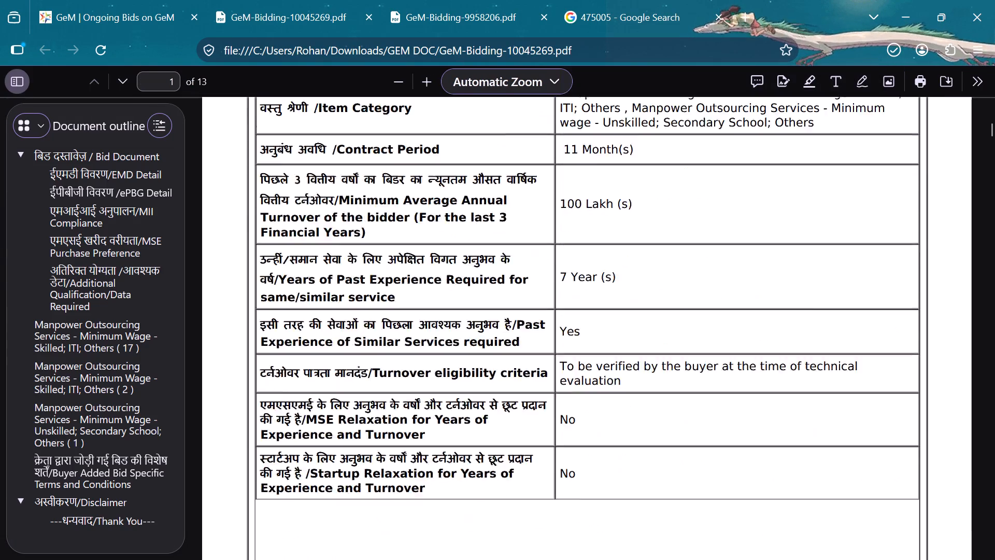
{"action": "scroll", "coordinate": [410, 227], "scroll_direction": "down", "scroll_amount": 20}
{"action": "scroll", "coordinate": [410, 227], "scroll_direction": "down", "scroll_amount": 8}
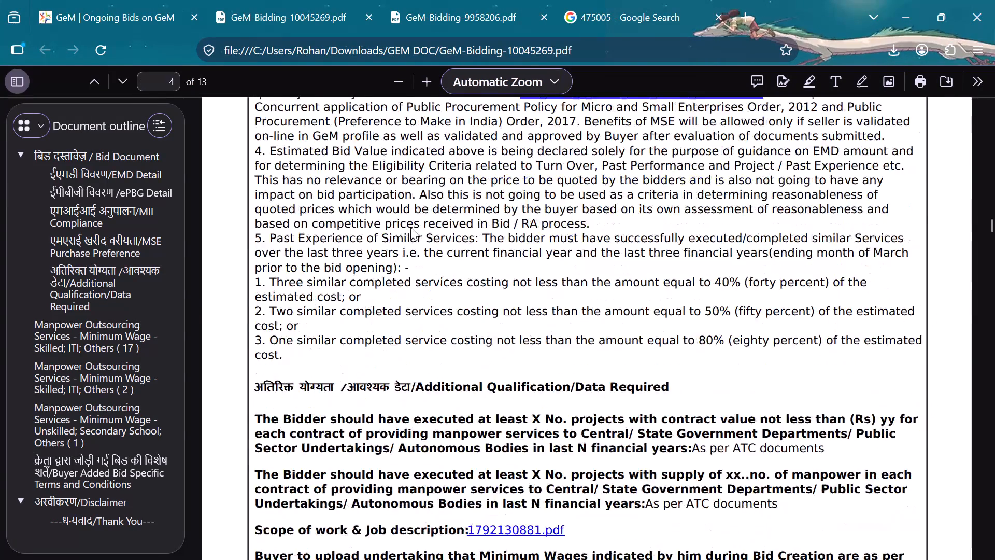
{"action": "scroll", "coordinate": [410, 227], "scroll_direction": "down", "scroll_amount": 17}
{"action": "key", "text": "ctrl+Up"}
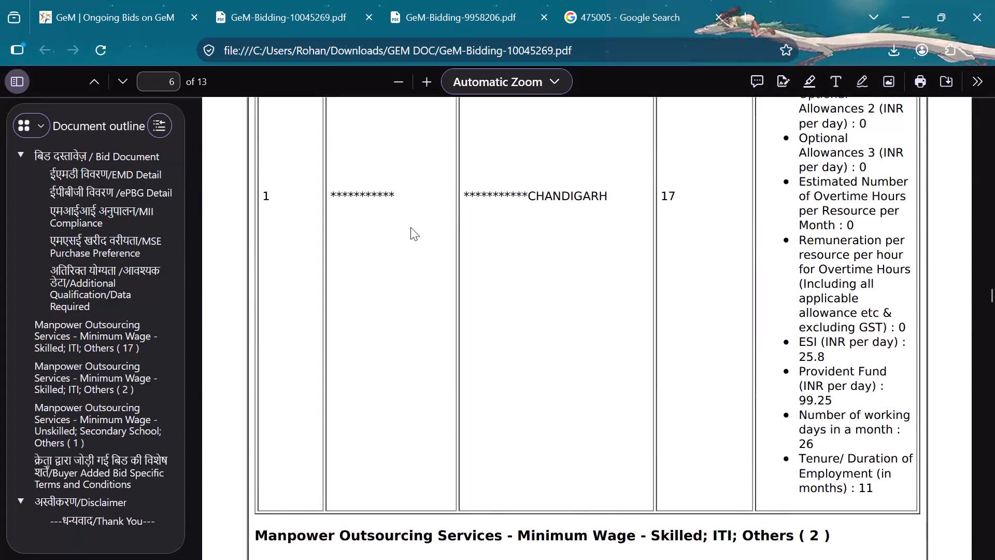
{"action": "double_click", "coordinate": [410, 227]}
{"action": "key", "text": "ctrl+Up"}
Copy the bid number GEM/2026/B/8169750 from the document header and check the type of bid in its details.
{"action": "double_click", "coordinate": [791, 201]}
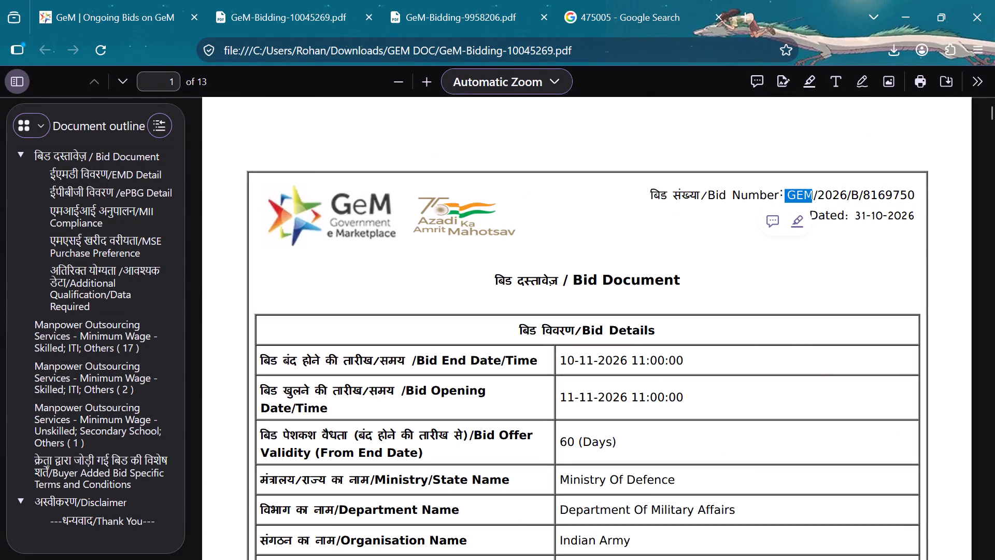
{"action": "key", "text": "ctrl+shift+Right"}
{"action": "key", "text": "ctrl+shift+Right"}
{"action": "key", "text": "ctrl+shift+Right"}
{"action": "key", "text": "ctrl+c"}
{"action": "scroll", "coordinate": [638, 344], "scroll_direction": "down", "scroll_amount": 11}
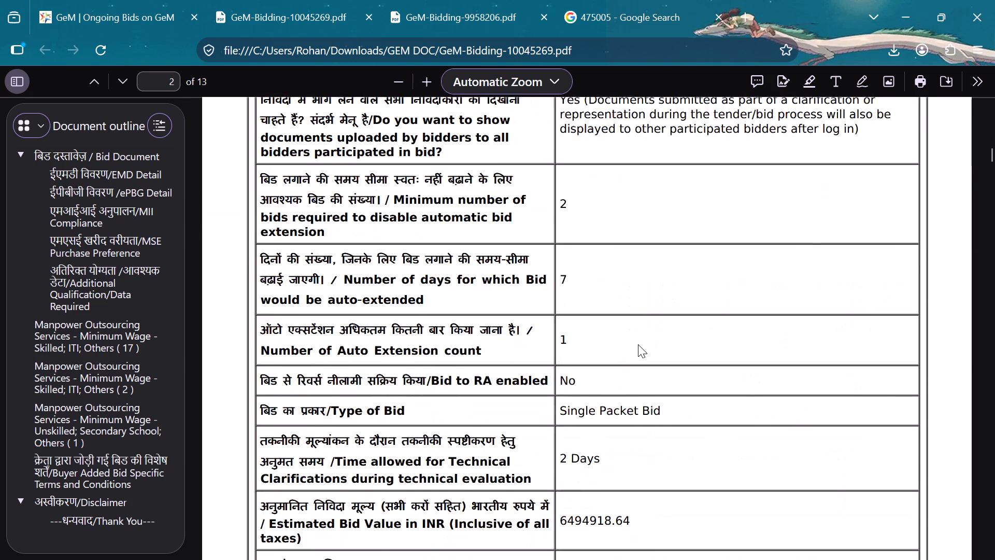
{"action": "scroll", "coordinate": [638, 344], "scroll_direction": "down", "scroll_amount": 1}
Start another form response, enter the GEM Id GEM/2026/B/8169750 and choose bid type S.
{"action": "key", "text": "alt+Tab"}
{"action": "left_click", "coordinate": [397, 239]}
{"action": "key", "text": "alt+Tab"}
{"action": "key", "text": "alt+Tab"}
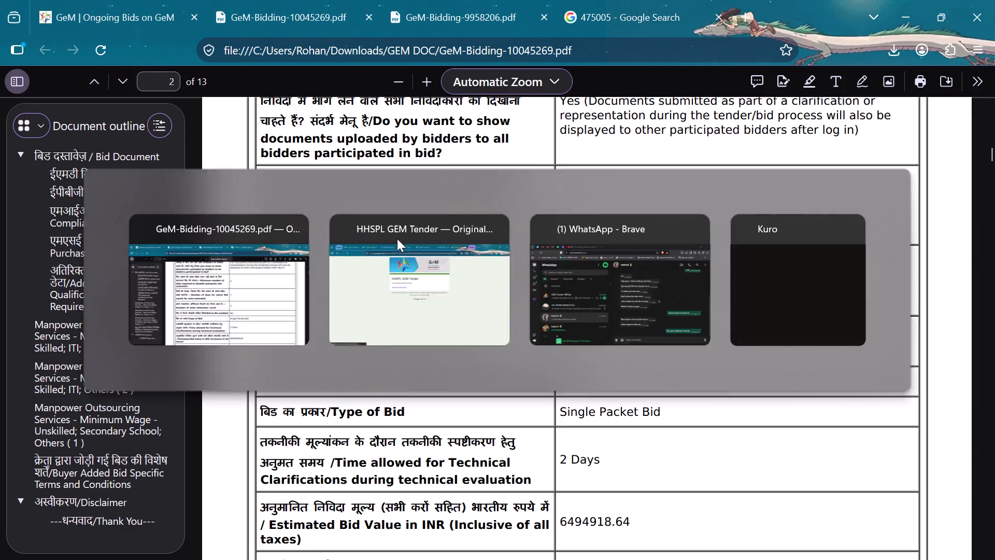
{"action": "left_click", "coordinate": [385, 316], "text": "ctrl"}
{"action": "key", "text": "ctrl+v"}
{"action": "key", "text": "Tab"}
{"action": "key", "text": "s"}
Copy the city CHANDIGARH from the consignee table in the bid document and return to the form.
{"action": "key", "text": "alt+Tab"}
{"action": "scroll", "coordinate": [385, 316], "scroll_direction": "down", "scroll_amount": 11}
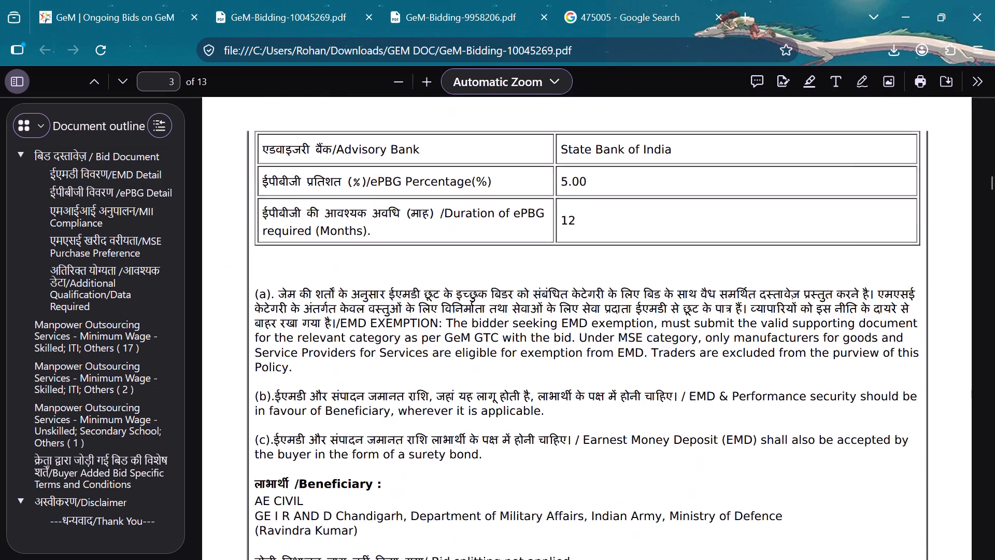
{"action": "scroll", "coordinate": [385, 316], "scroll_direction": "down", "scroll_amount": 20}
{"action": "scroll", "coordinate": [385, 316], "scroll_direction": "down", "scroll_amount": 9}
{"action": "double_click", "coordinate": [559, 193]}
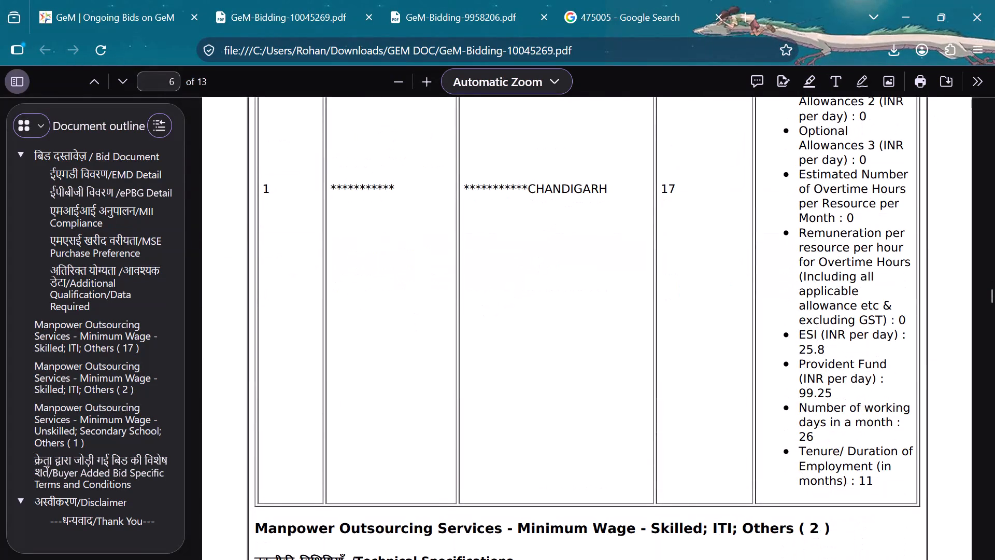
{"action": "key", "text": "ctrl+c"}
{"action": "key", "text": "alt+Tab"}
Set the state to CH, enter CHANDIGARH as the city, and set Pasara and Pre Bid Meeting to N.
{"action": "key", "text": "Tab"}
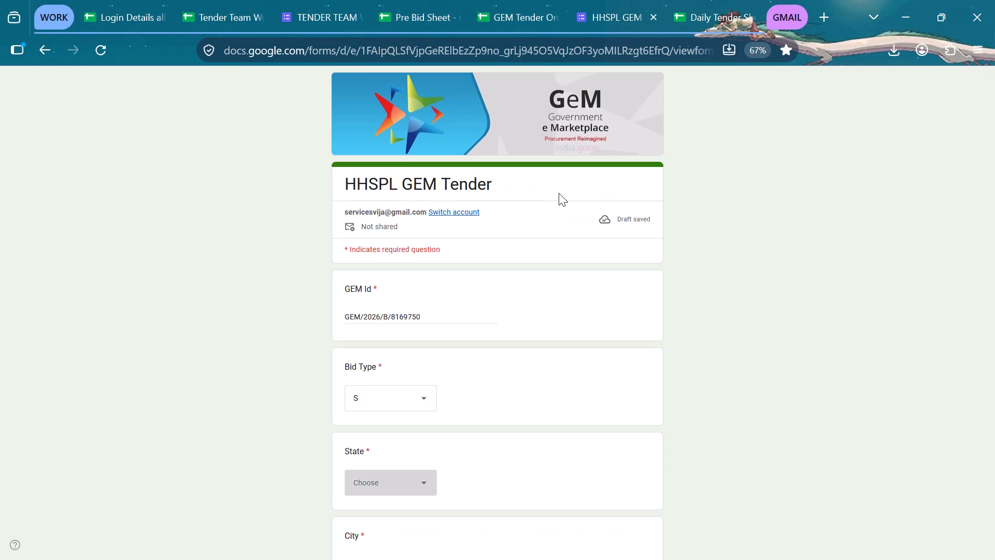
{"action": "key", "text": "c"}
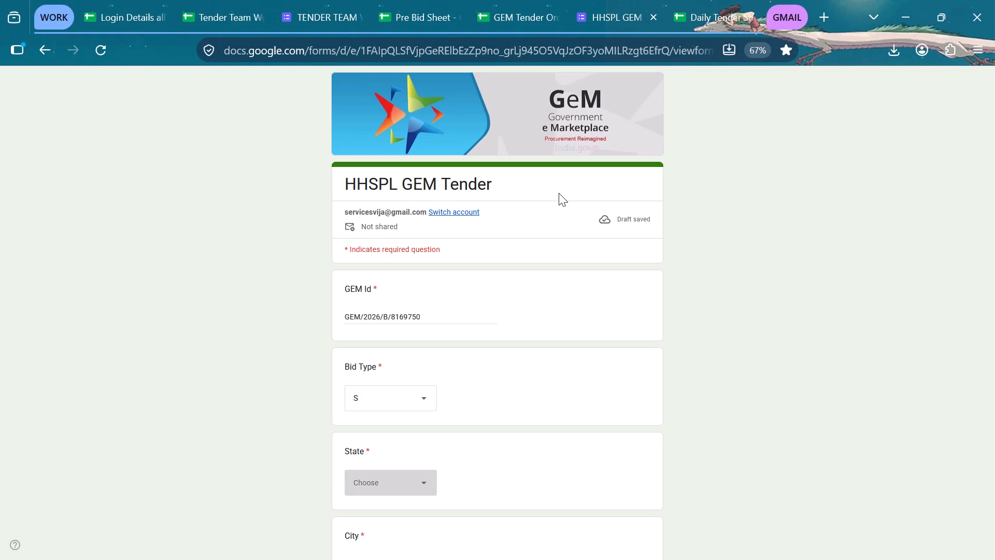
{"action": "type", "text": "ccccc"}
{"action": "key", "text": "Tab"}
{"action": "key", "text": "ctrl+v"}
{"action": "key", "text": "Tab"}
{"action": "key", "text": "n"}
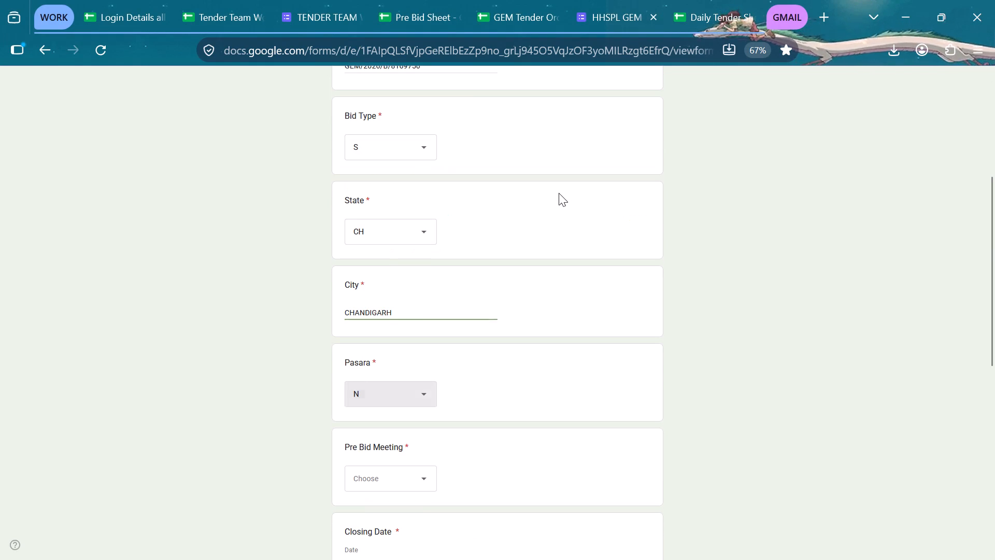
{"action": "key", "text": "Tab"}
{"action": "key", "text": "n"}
Look up the closing date and quantity of GEM/2026/B/8169750 in the GeM bid listing for the form.
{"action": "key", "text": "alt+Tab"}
{"action": "left_click", "coordinate": [84, 0]}
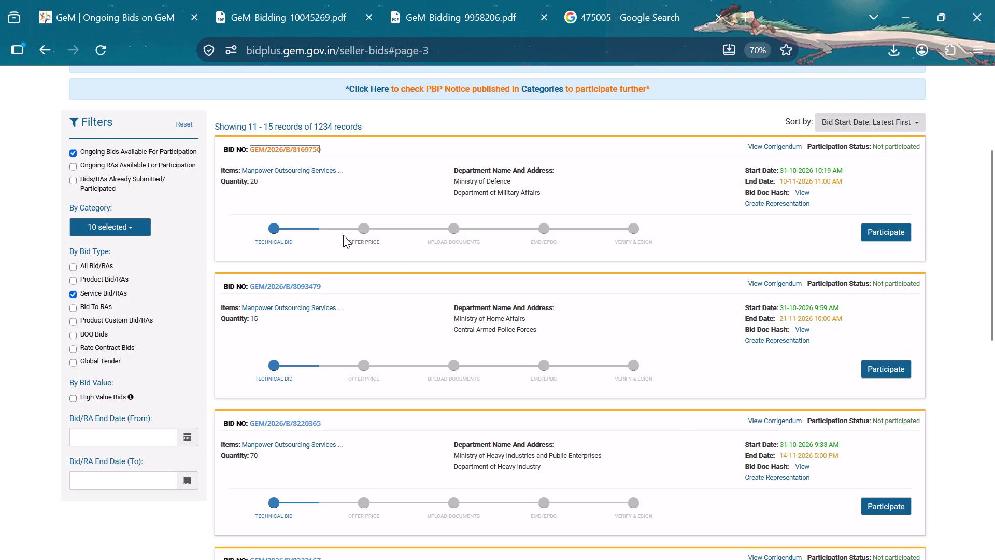
Enter the closing date 10/11/2026 and quantity 20 in the tender form and submit the response.
{"action": "key", "text": "alt+Tab"}
{"action": "key", "text": "Tab"}
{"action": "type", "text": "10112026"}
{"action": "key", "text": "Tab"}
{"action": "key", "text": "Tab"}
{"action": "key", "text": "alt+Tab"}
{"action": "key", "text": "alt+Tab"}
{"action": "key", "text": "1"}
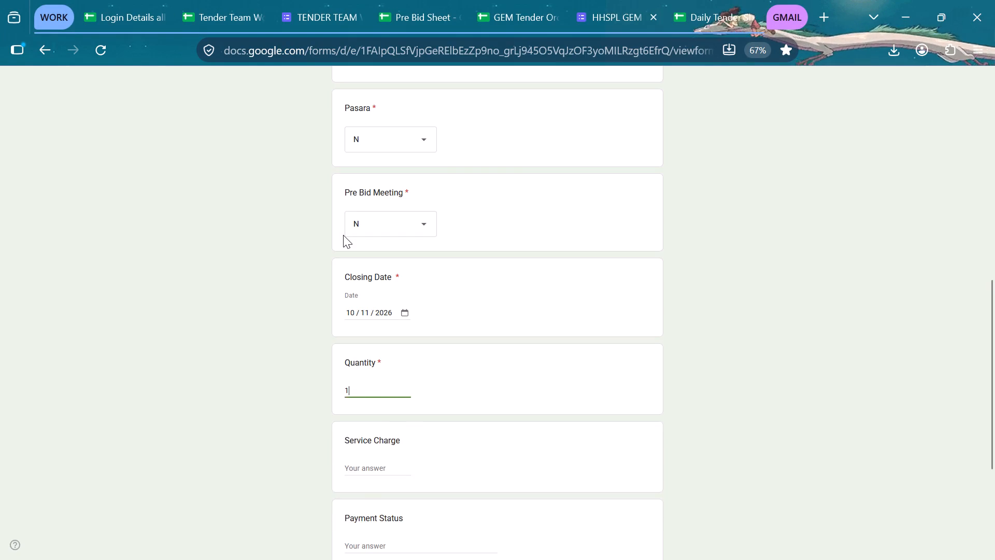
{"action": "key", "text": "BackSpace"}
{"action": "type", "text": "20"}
{"action": "scroll", "coordinate": [343, 235], "scroll_direction": "down", "scroll_amount": 6}
{"action": "left_click", "coordinate": [350, 469]}
Return to the GeM bid listing and close the bid documents GeM-Bidding-10045269.pdf and GeM-Bidding-9958206.pdf.
{"action": "key", "text": "alt+Tab"}
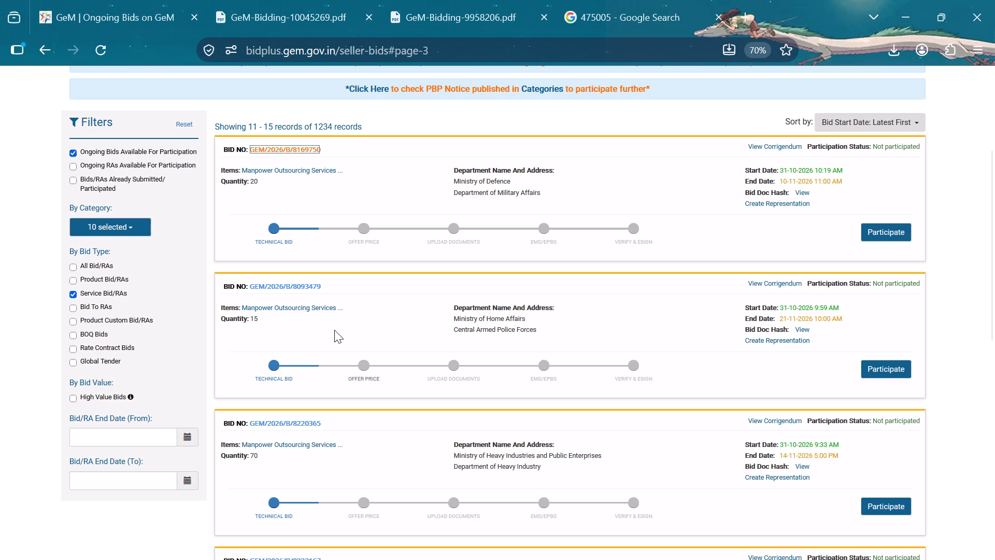
{"action": "triple_click", "coordinate": [364, 20]}
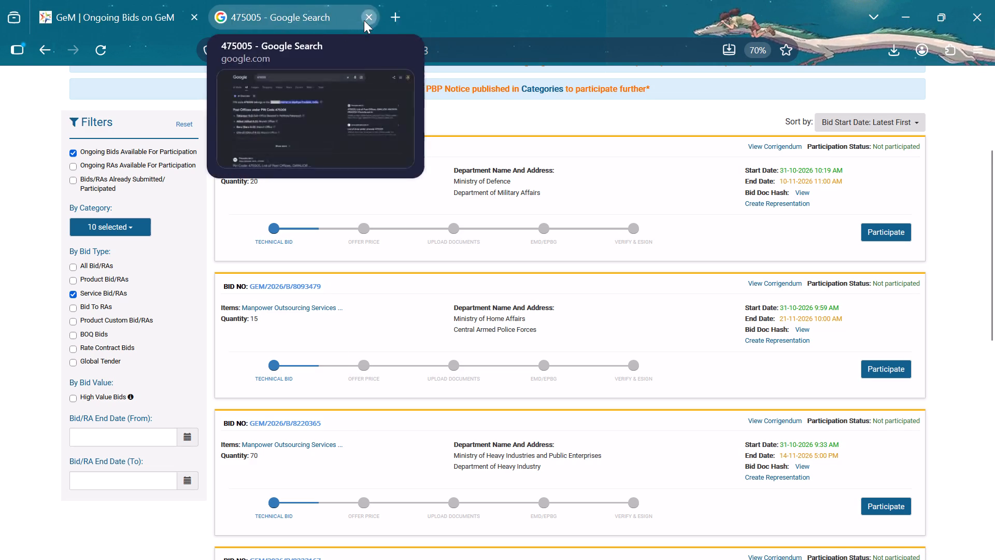
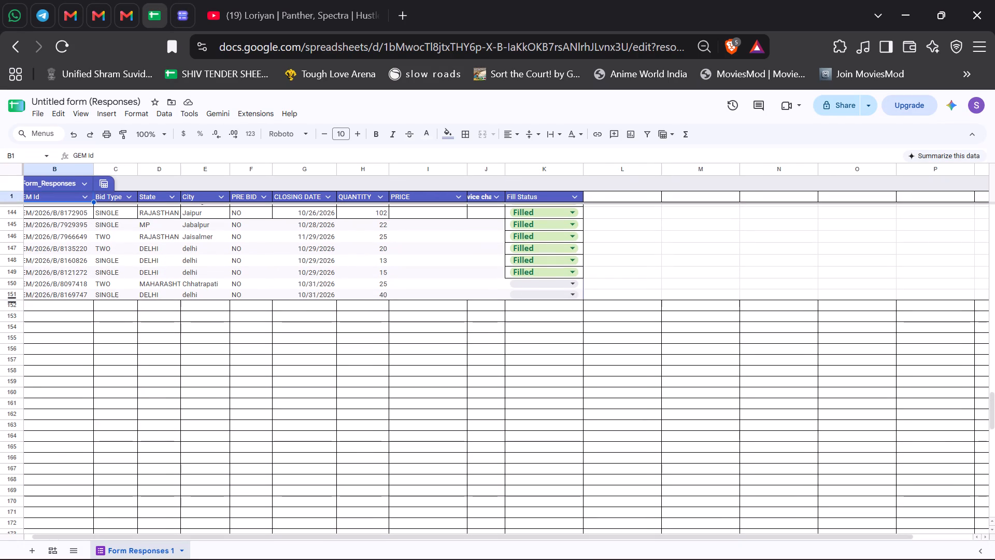
Select row 151, the GEM/2026/B/8169747 entry, in the form responses sheet and open its row actions.
{"action": "left_click", "coordinate": [14, 294]}
{"action": "right_click", "coordinate": [14, 294]}
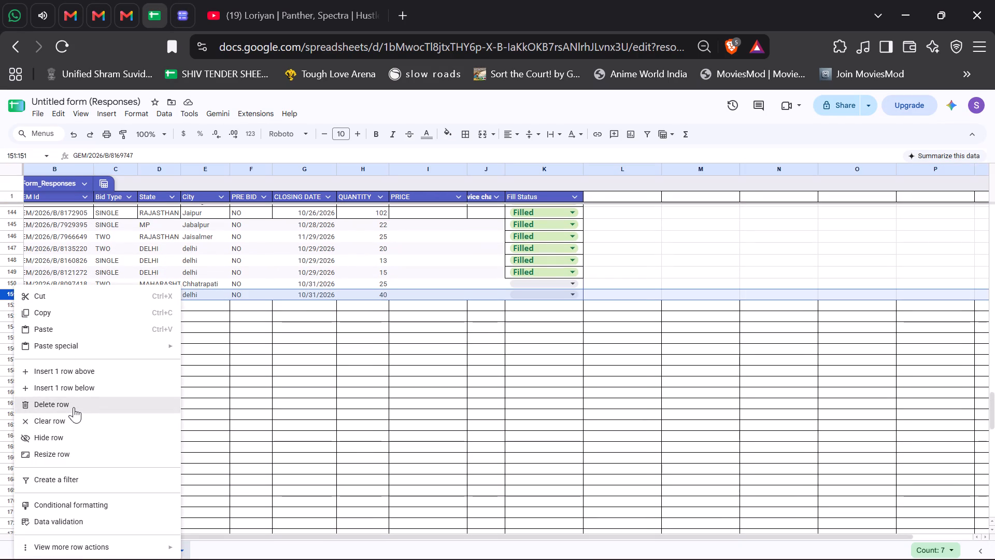